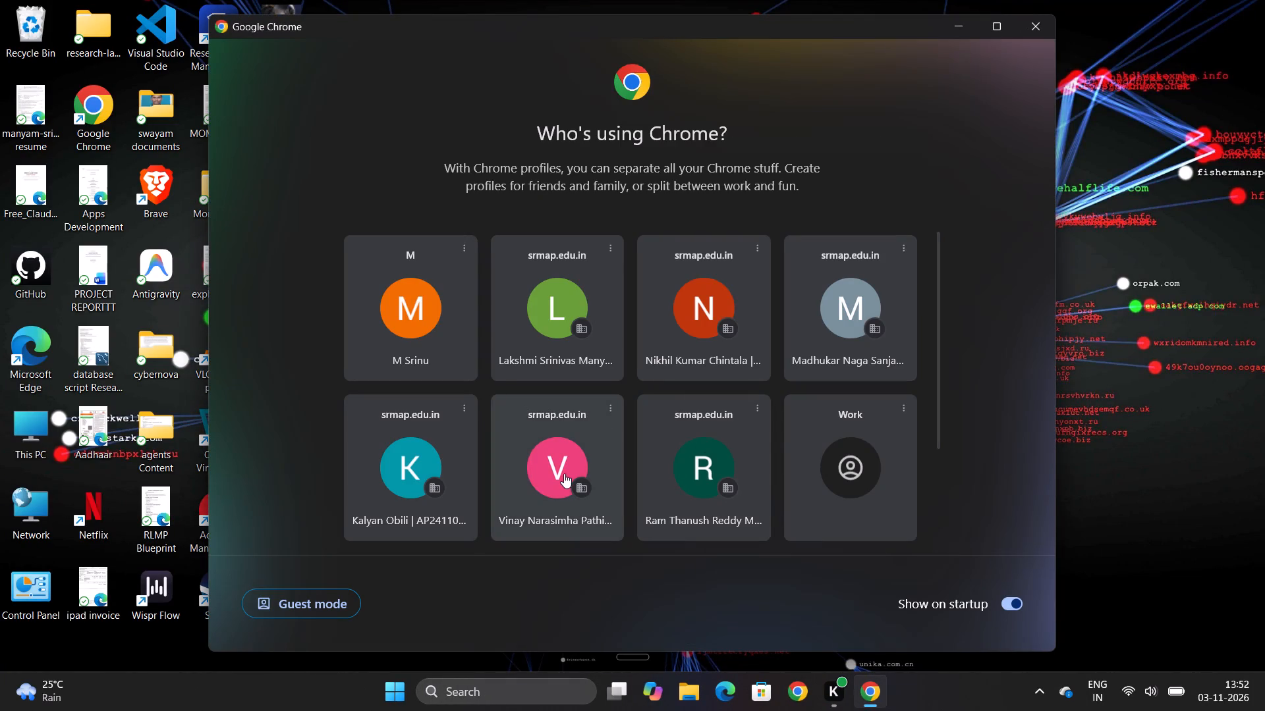
Open the browser with the personal, non-school profile.
scroll(564, 473, down, 5)
click(428, 485)
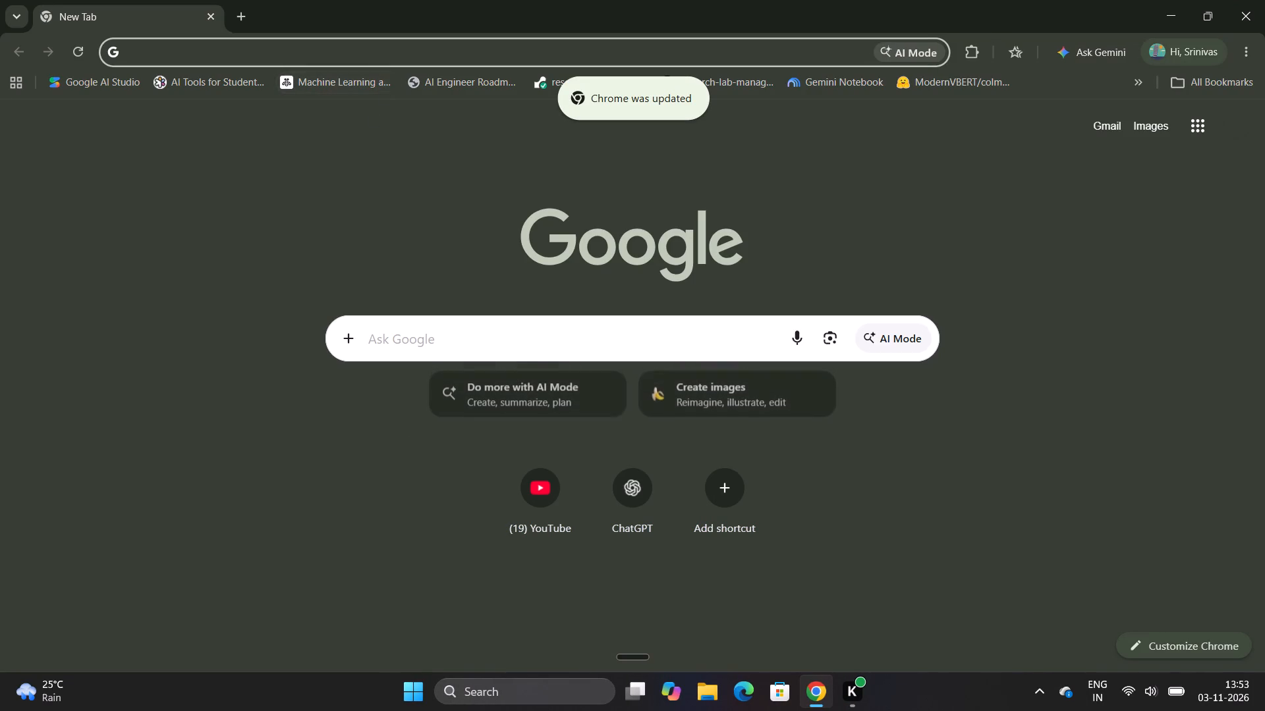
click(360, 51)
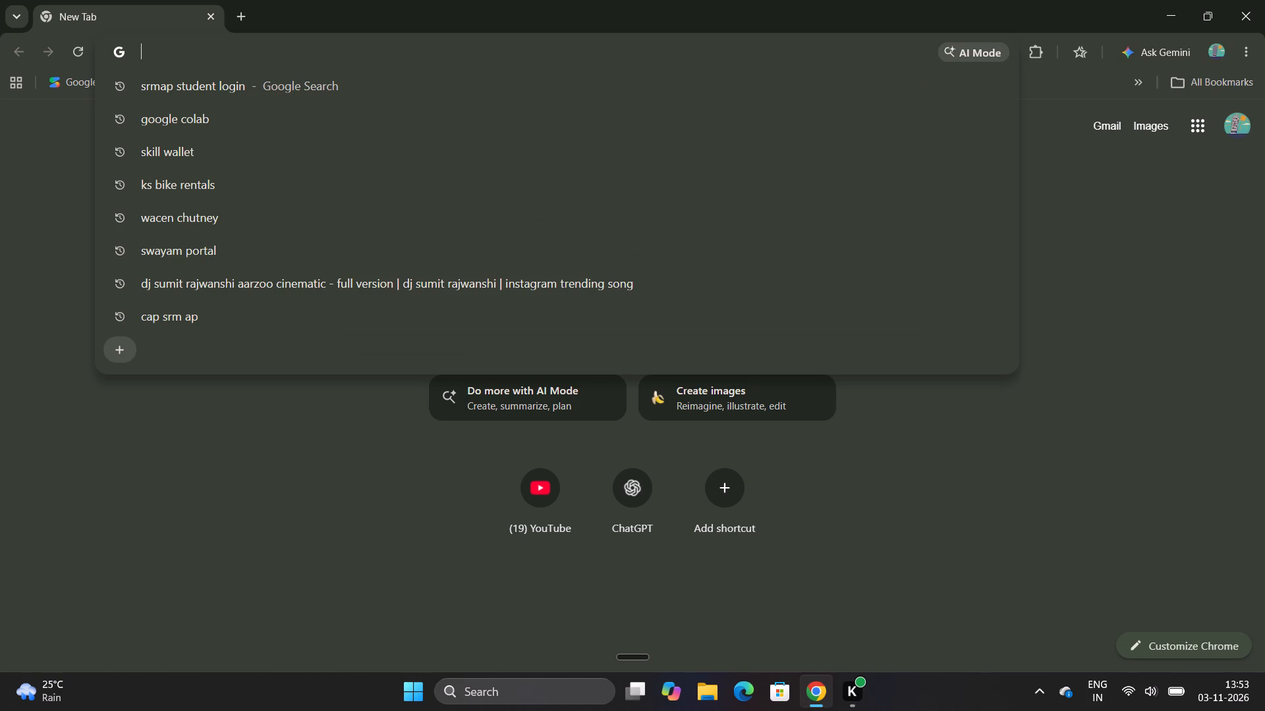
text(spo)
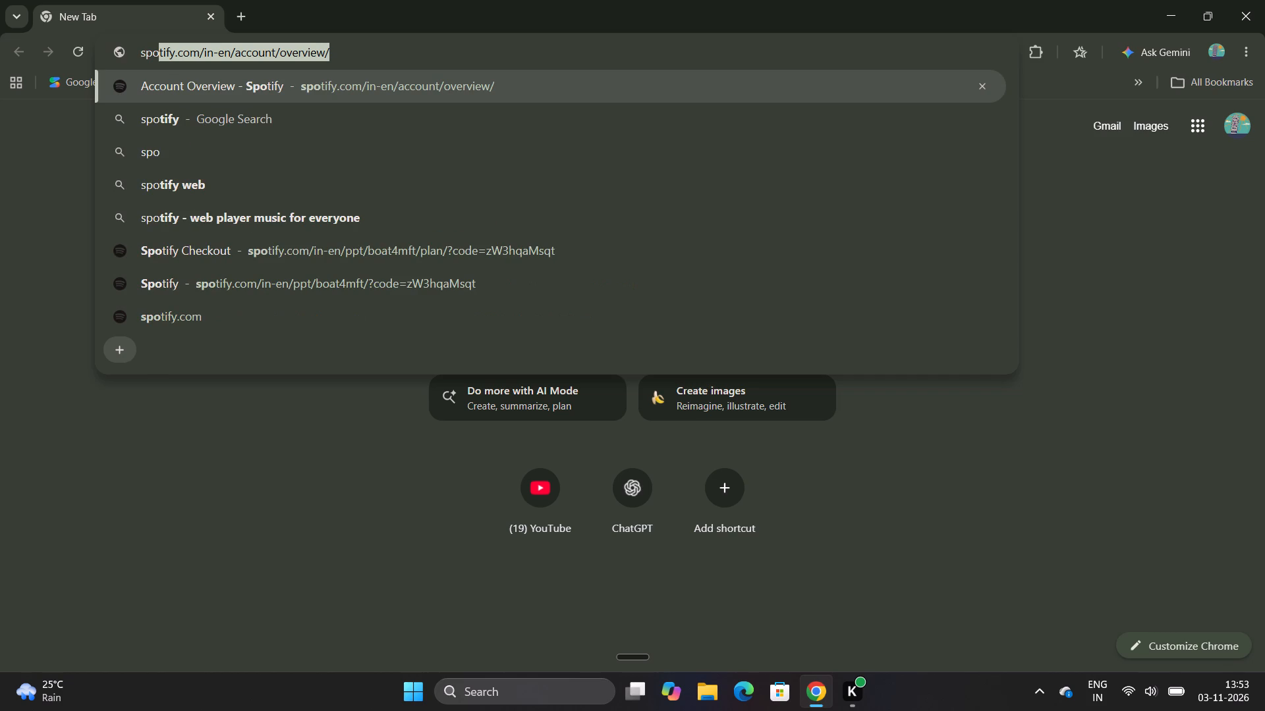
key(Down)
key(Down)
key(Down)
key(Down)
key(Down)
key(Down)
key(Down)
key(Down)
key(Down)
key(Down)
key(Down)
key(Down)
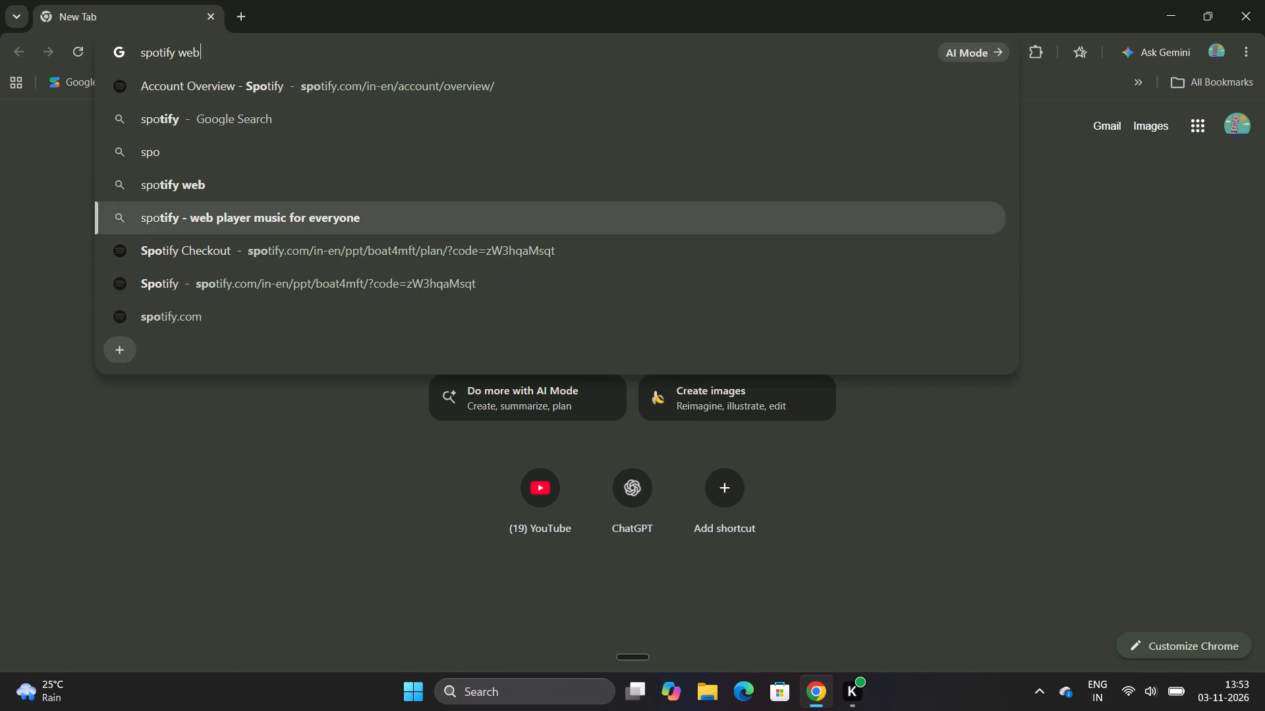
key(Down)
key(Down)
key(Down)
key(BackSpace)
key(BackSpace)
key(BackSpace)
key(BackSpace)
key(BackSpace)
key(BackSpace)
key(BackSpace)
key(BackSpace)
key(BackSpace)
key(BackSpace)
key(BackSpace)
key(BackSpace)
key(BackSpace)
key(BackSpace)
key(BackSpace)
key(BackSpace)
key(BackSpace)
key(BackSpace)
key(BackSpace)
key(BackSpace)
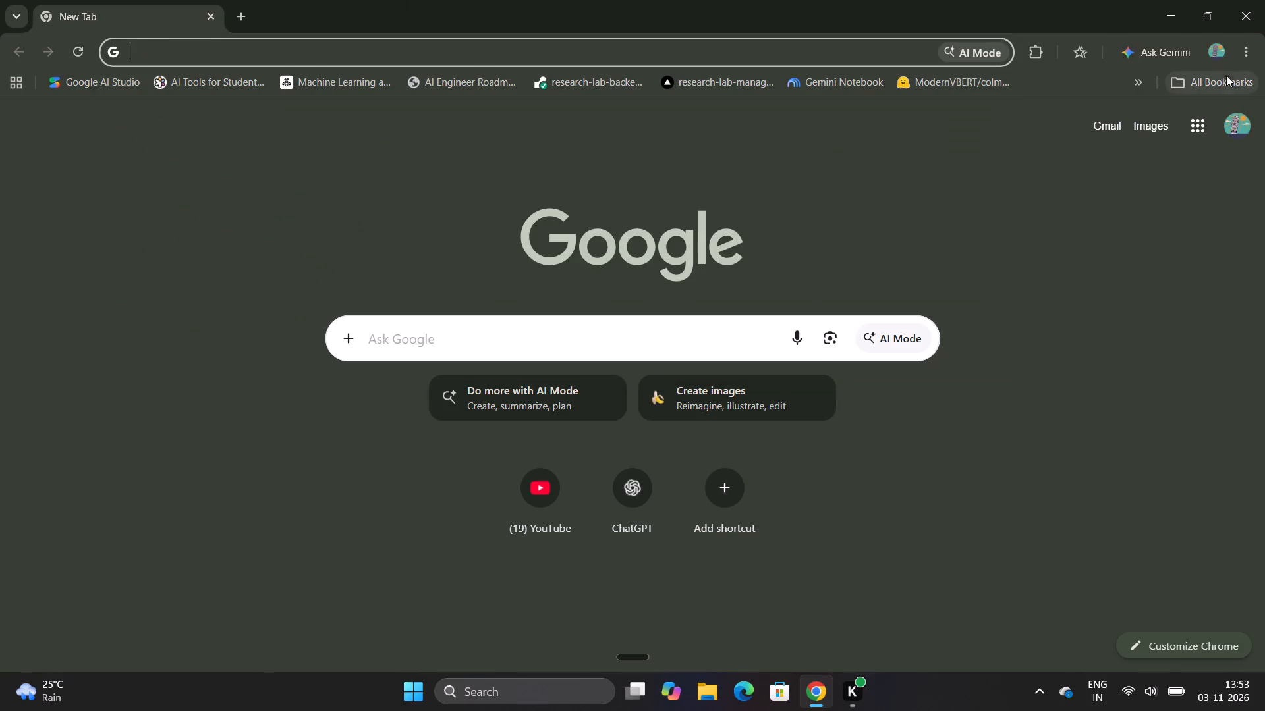
Switch the browser to the School profile.
click(1217, 56)
click(1049, 382)
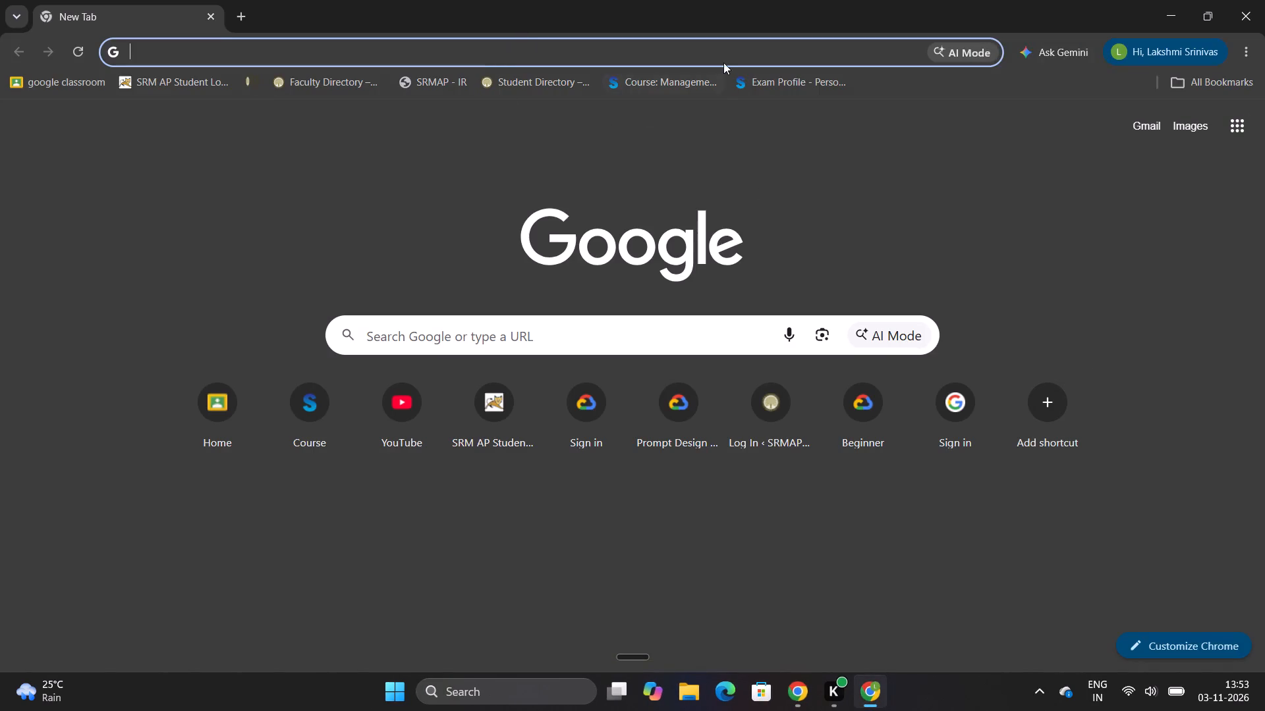
Open Google Classroom and enter the 2024 - MACHINE LEARNING - CSE 303 class.
click(23, 76)
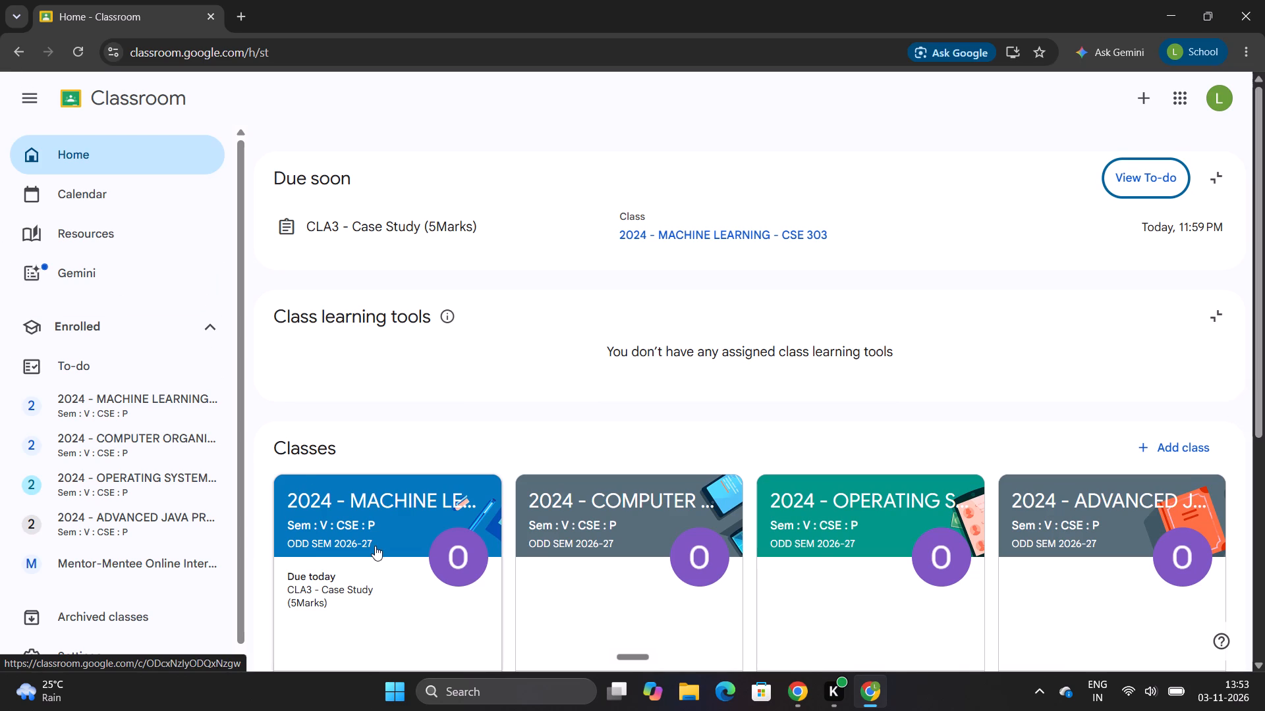
click(343, 517)
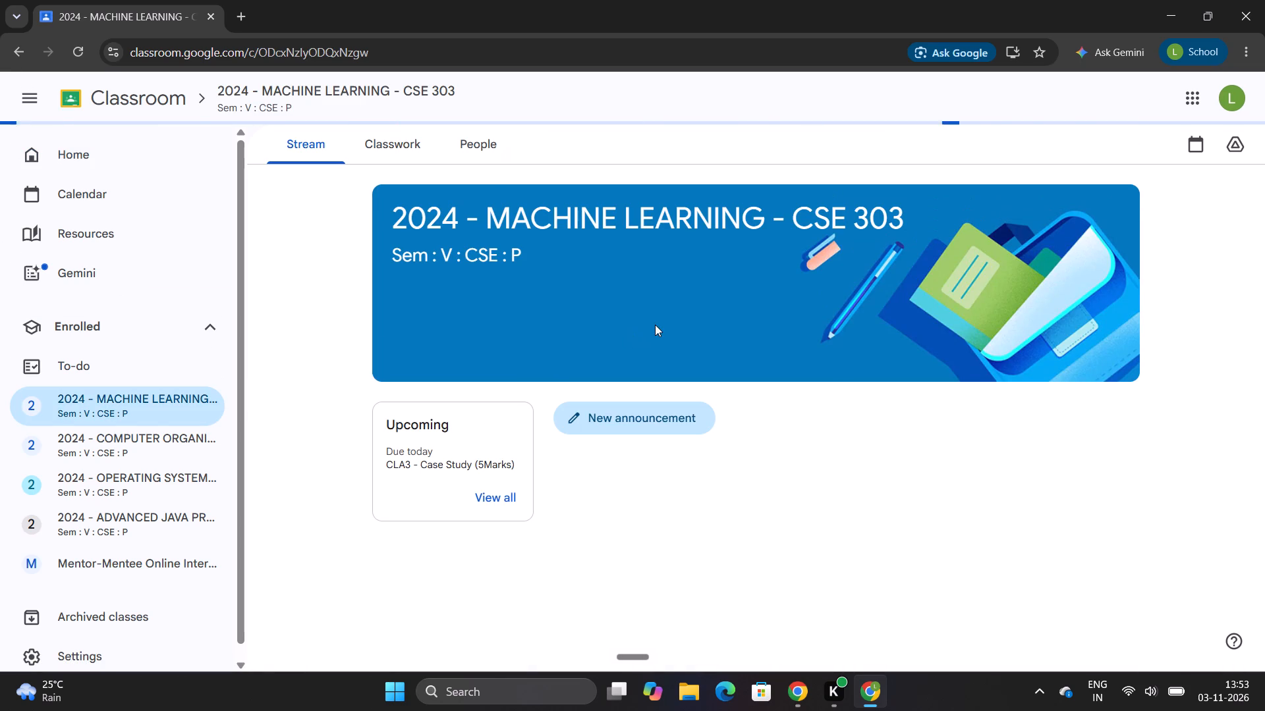
Open the class material "PCA, LDA, DT, NB" from the Machine Learning stream.
scroll(655, 325, down, 5)
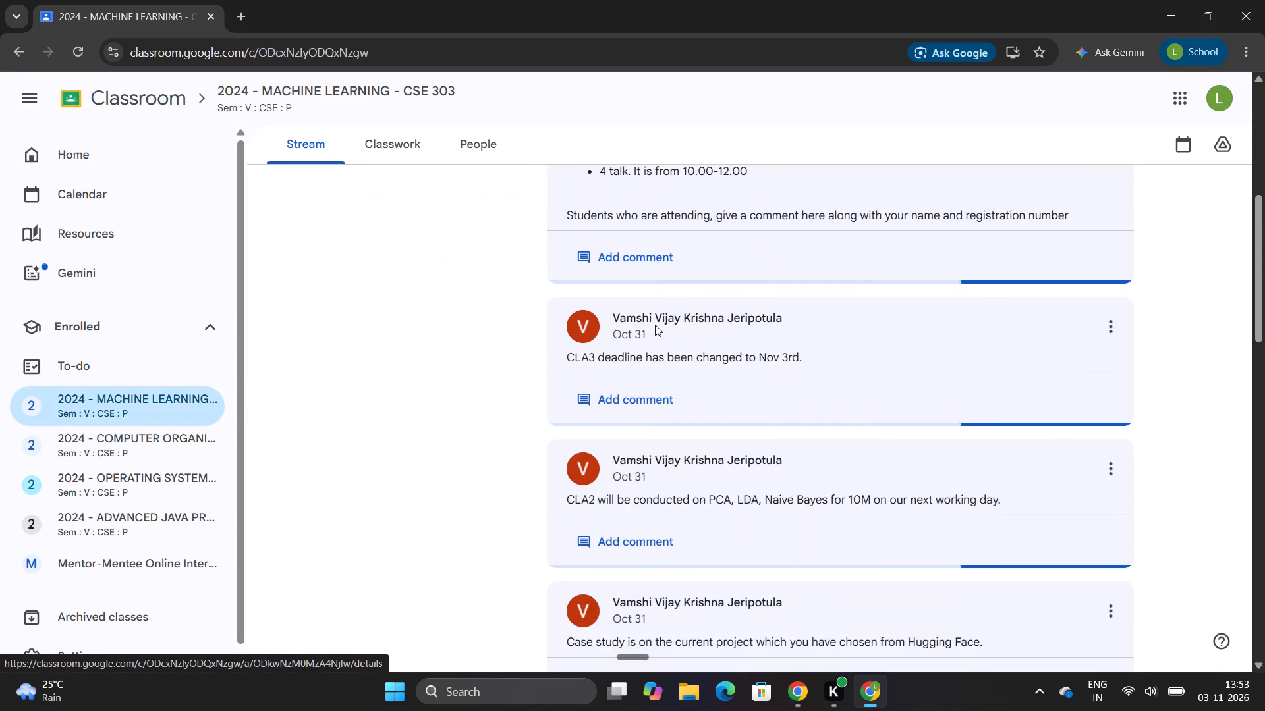
scroll(655, 325, up, 5)
scroll(742, 508, down, 1)
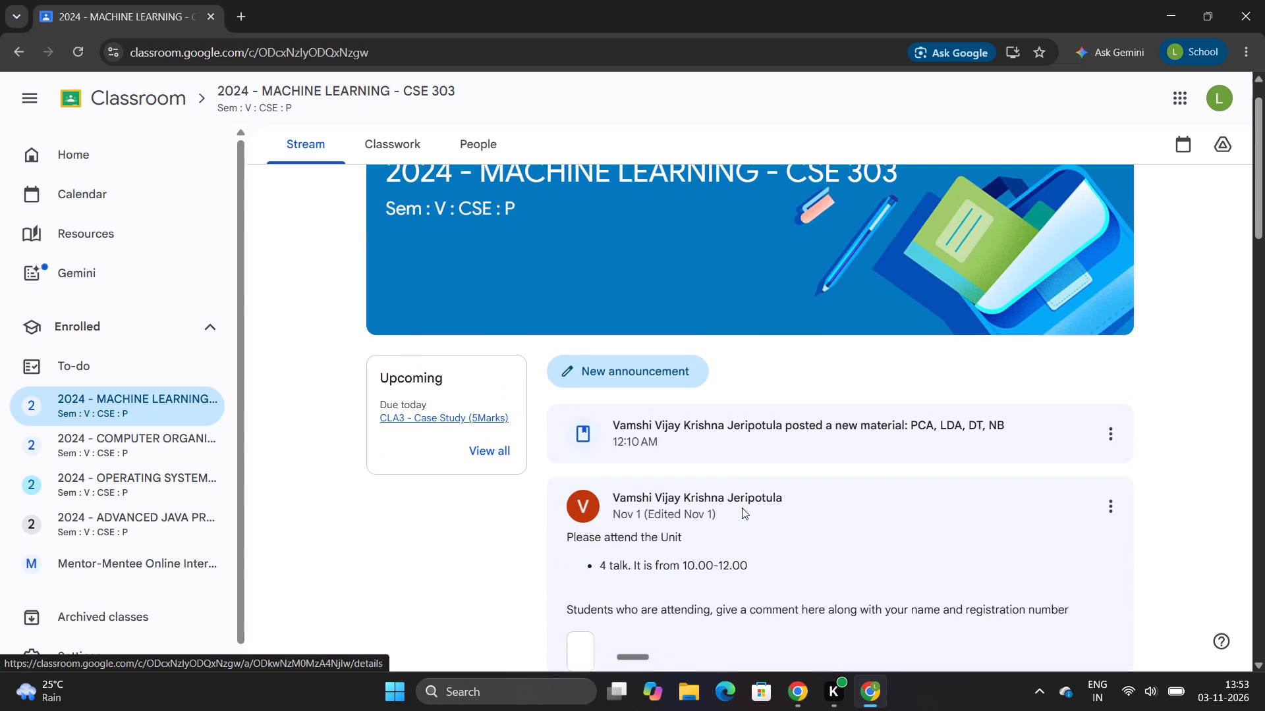
scroll(742, 508, down, 1)
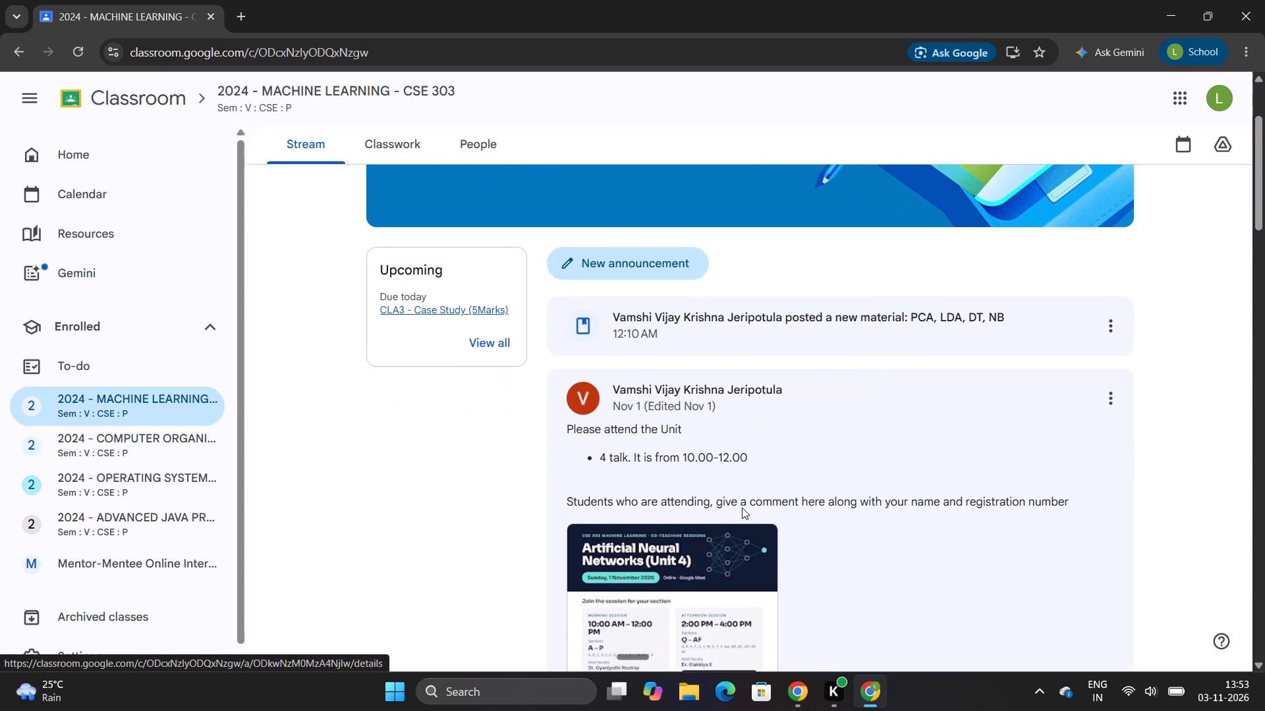
click(885, 346)
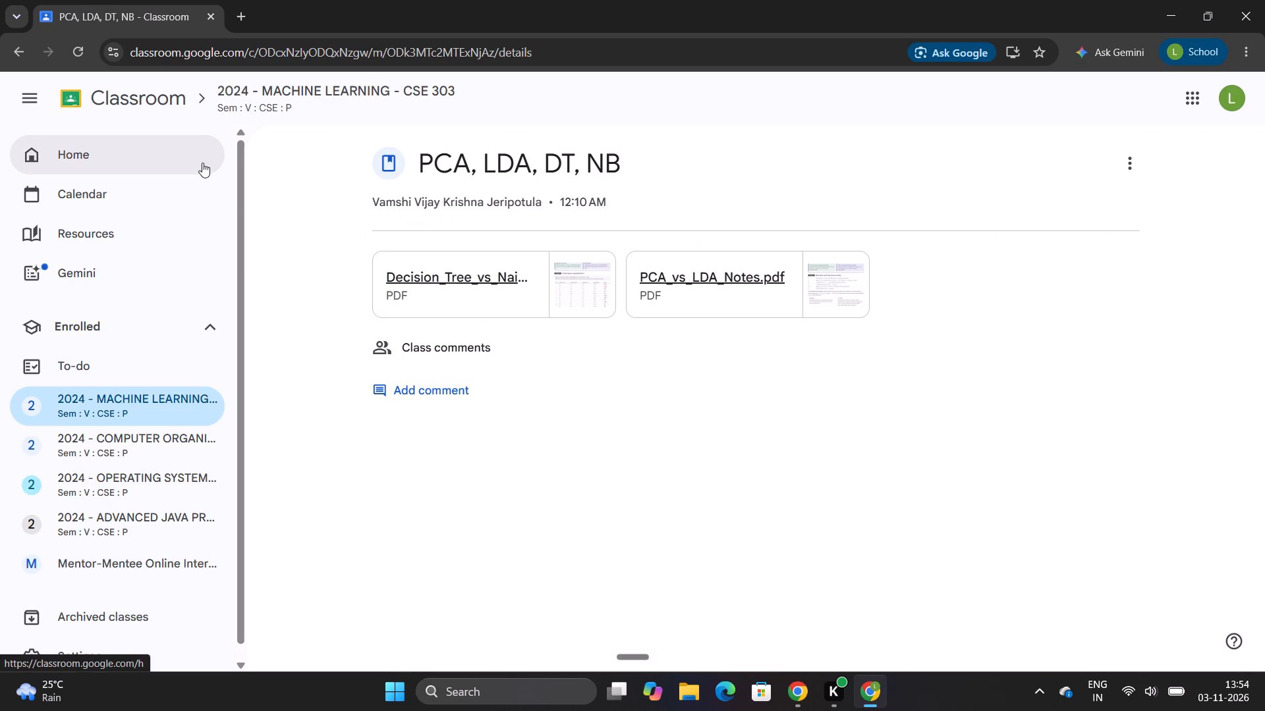
Return to the Machine Learning class stream and read through the teacher's older announcements, assignments and materials.
click(243, 89)
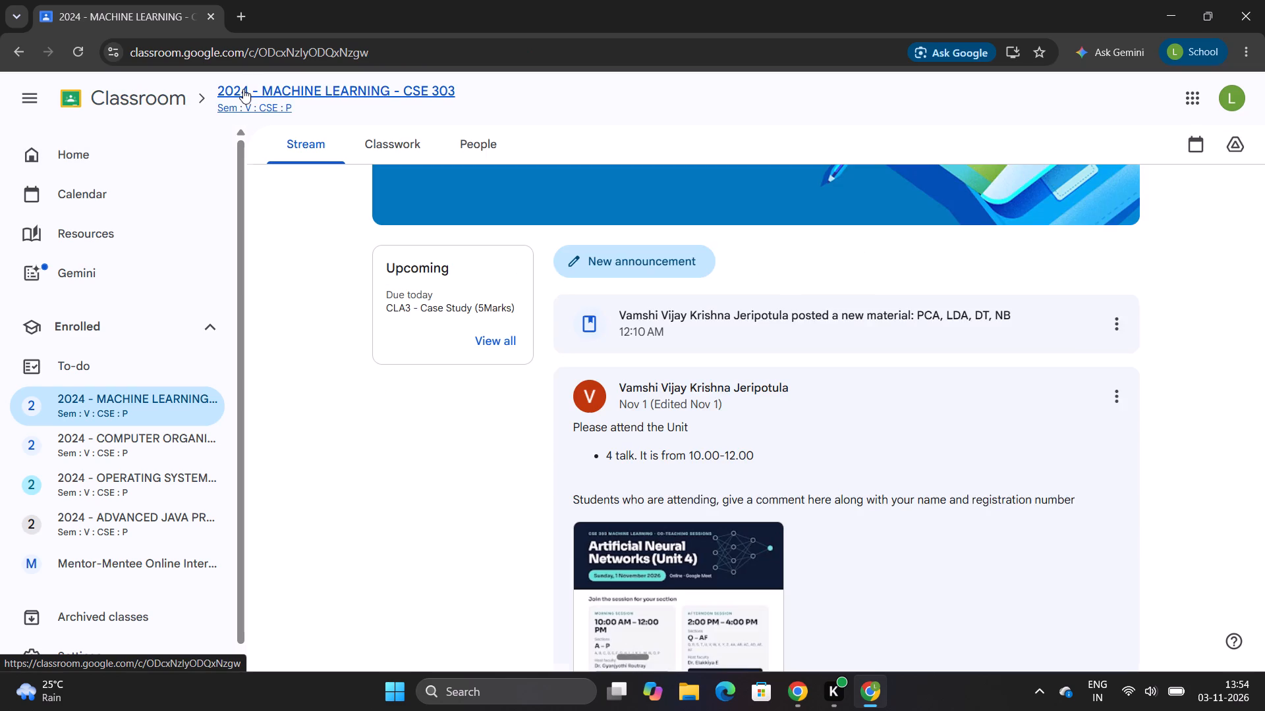
scroll(667, 438, down, 6)
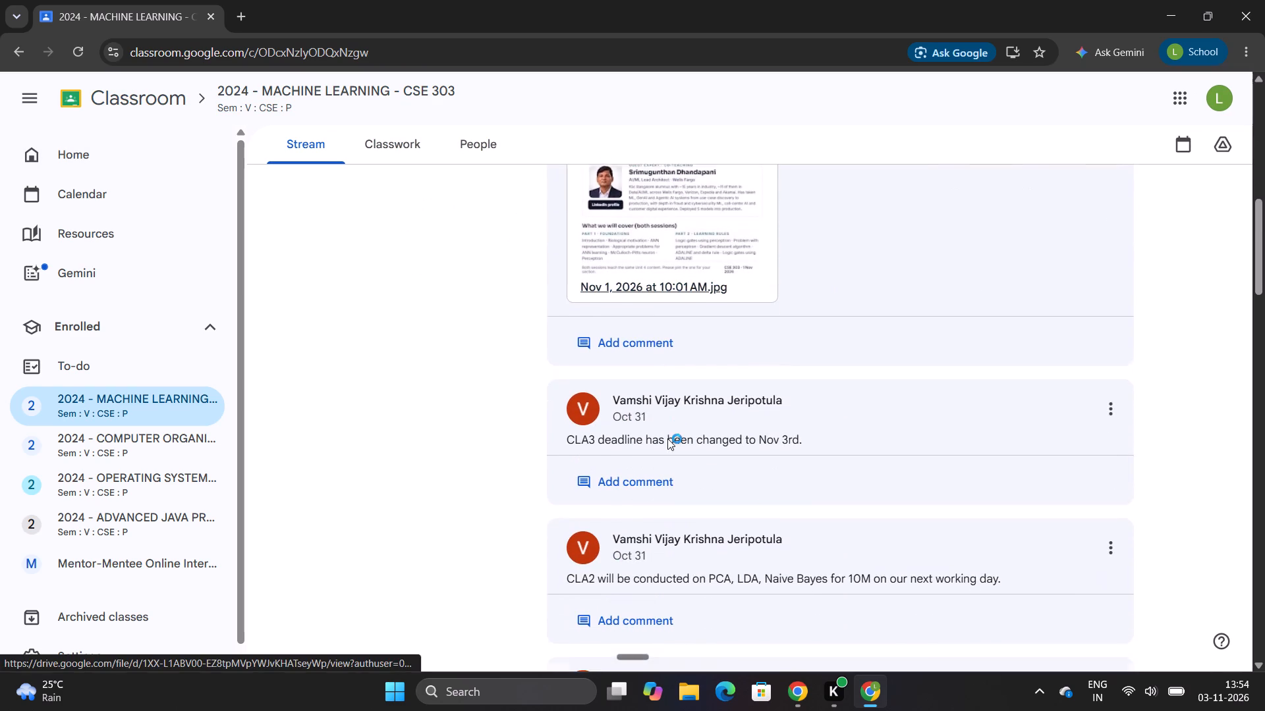
scroll(667, 438, down, 3)
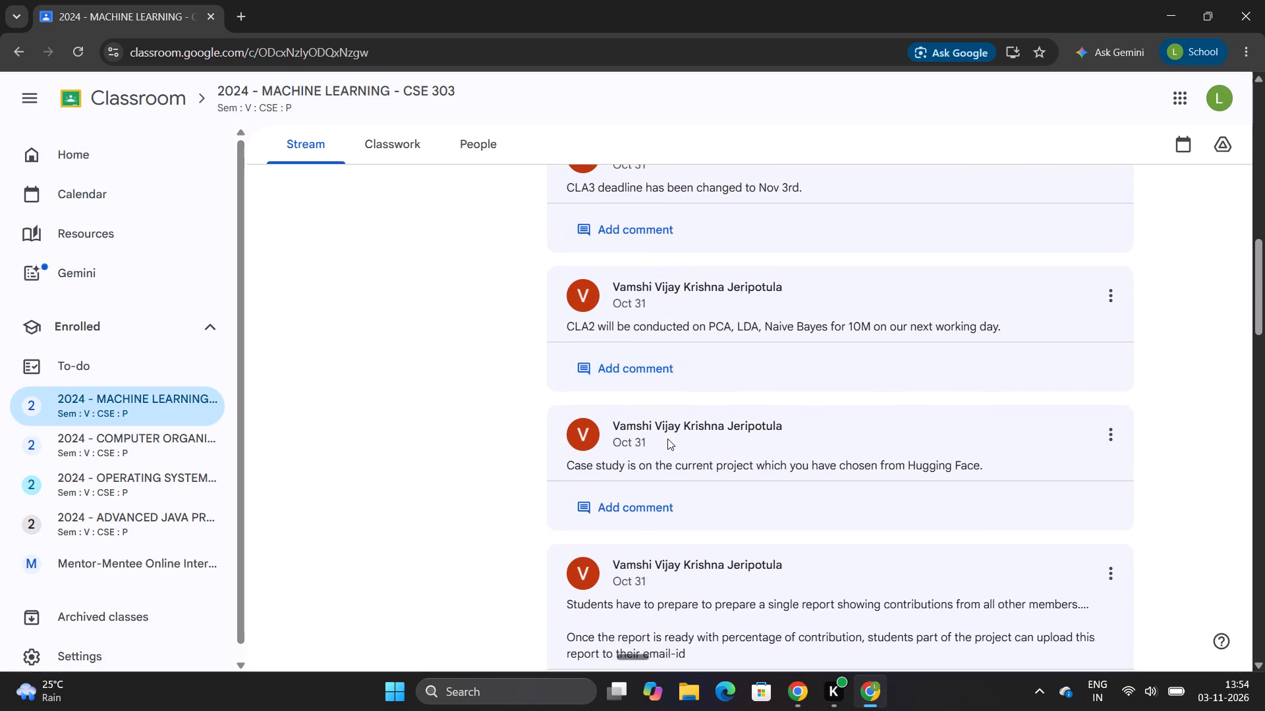
scroll(667, 438, down, 3)
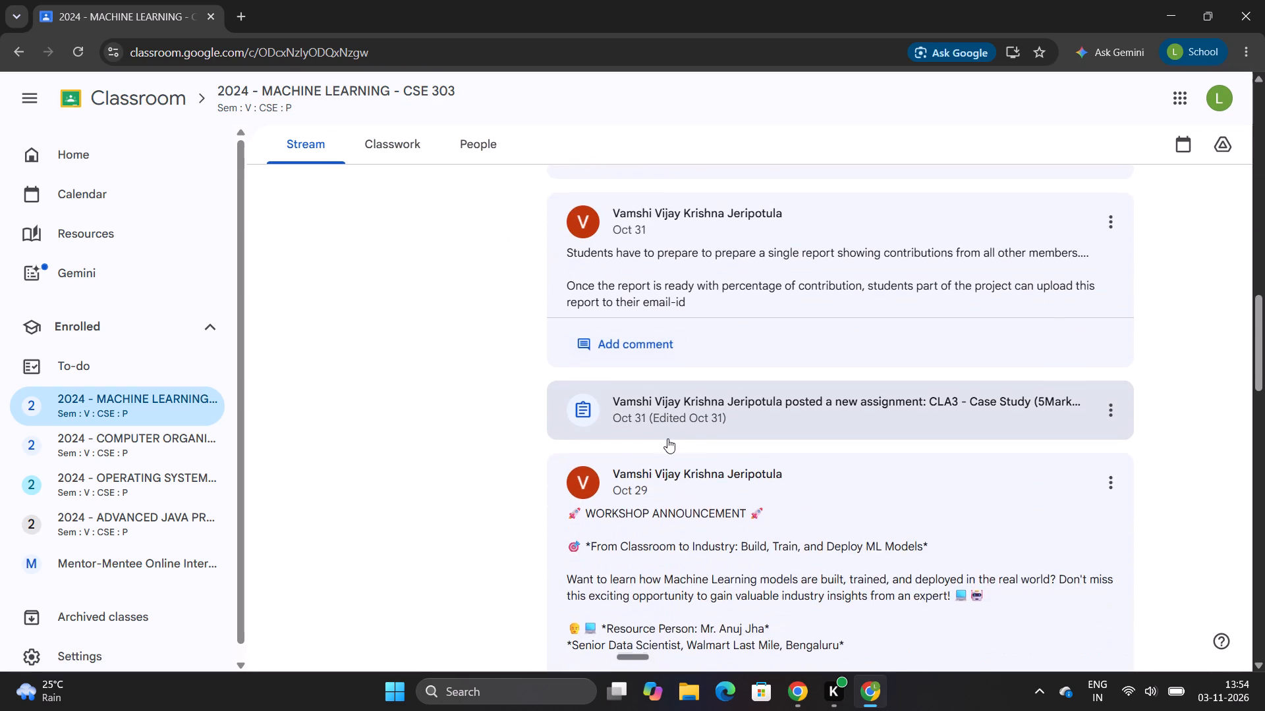
scroll(667, 438, down, 1)
click(690, 215)
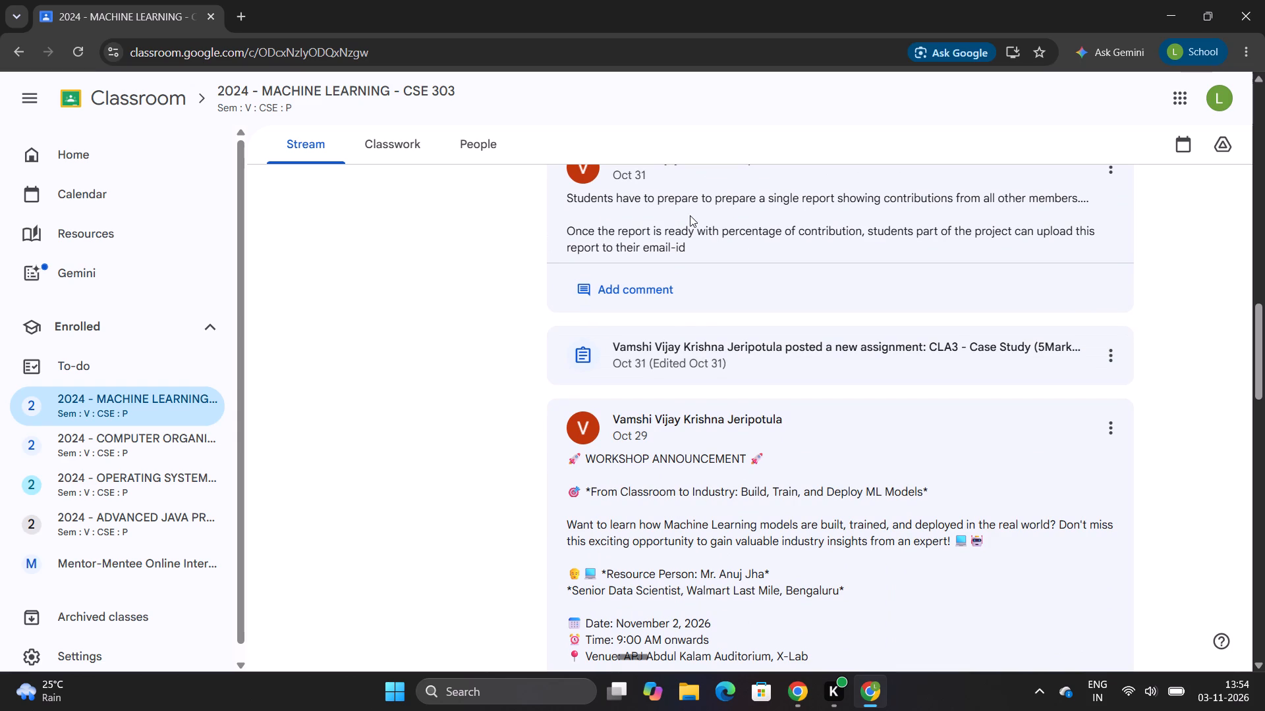
scroll(690, 215, down, 6)
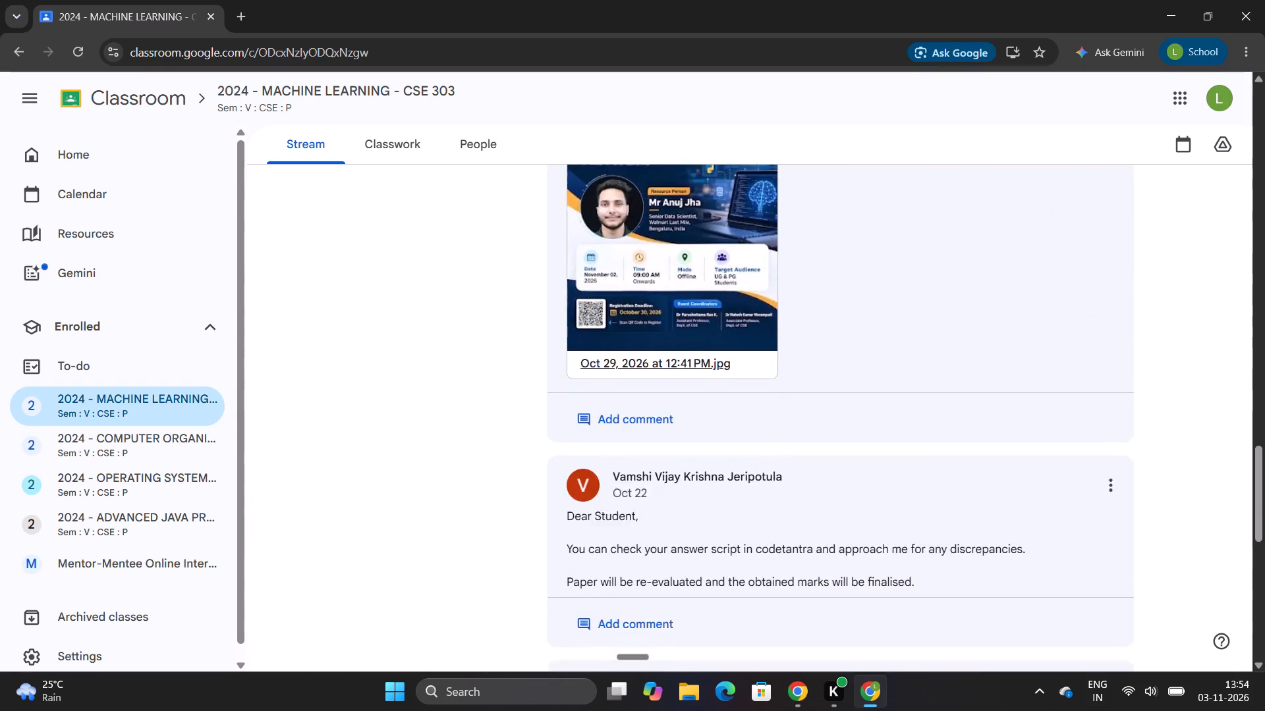
scroll(690, 215, down, 1)
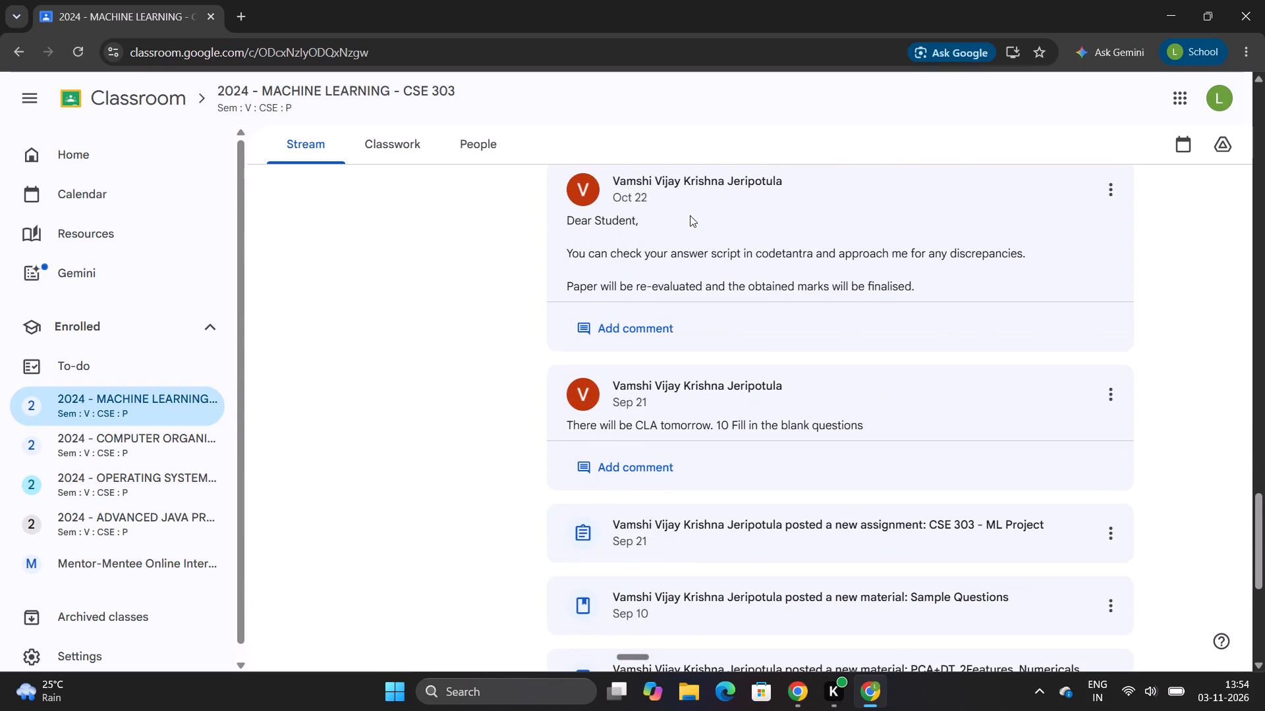
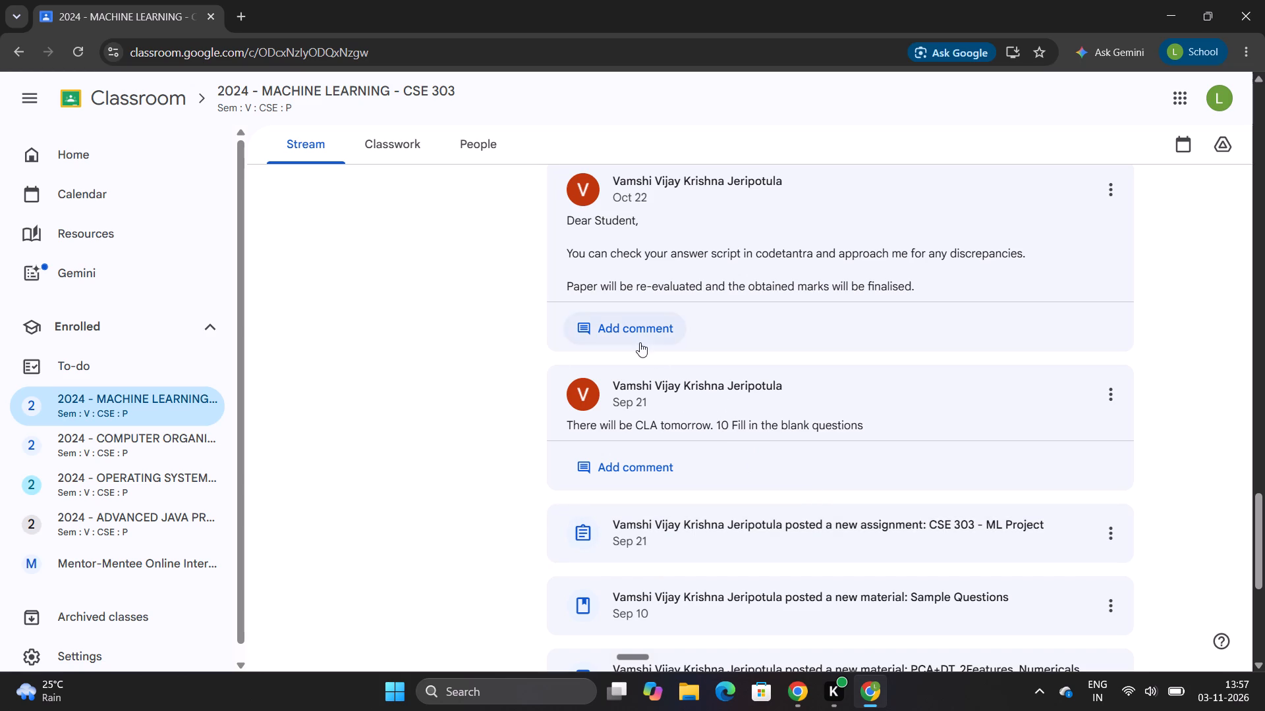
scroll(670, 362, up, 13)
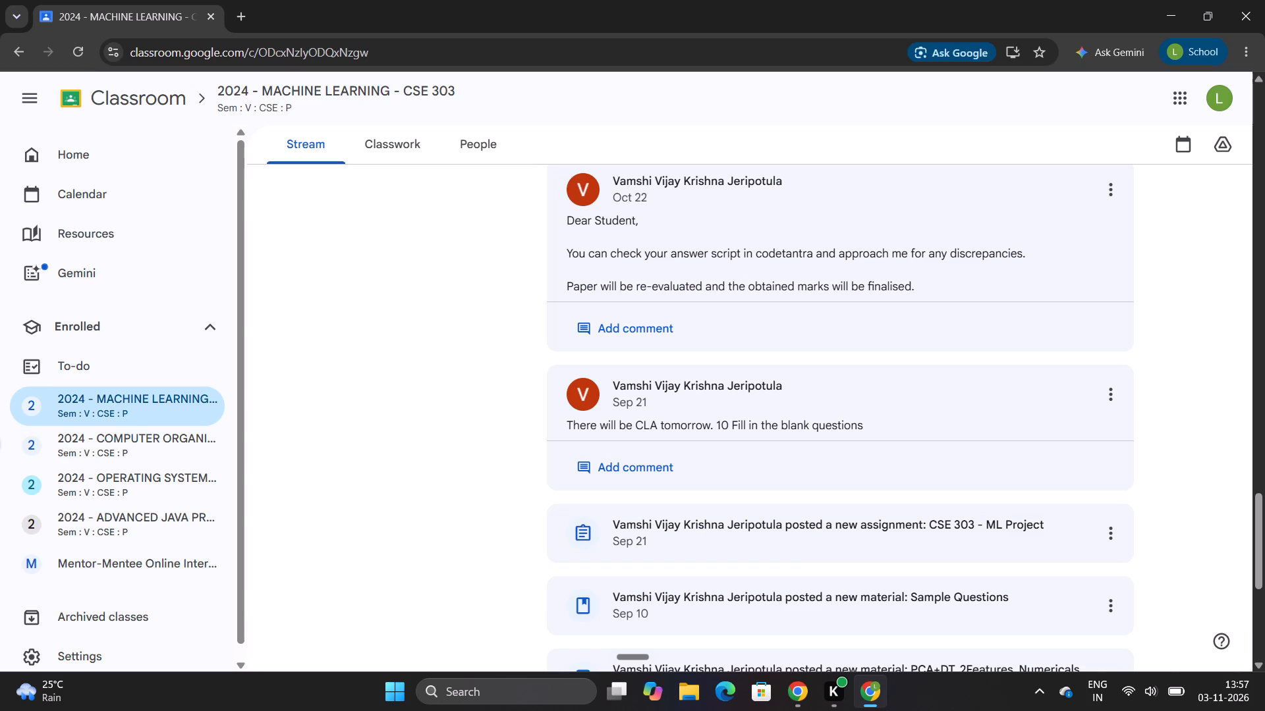
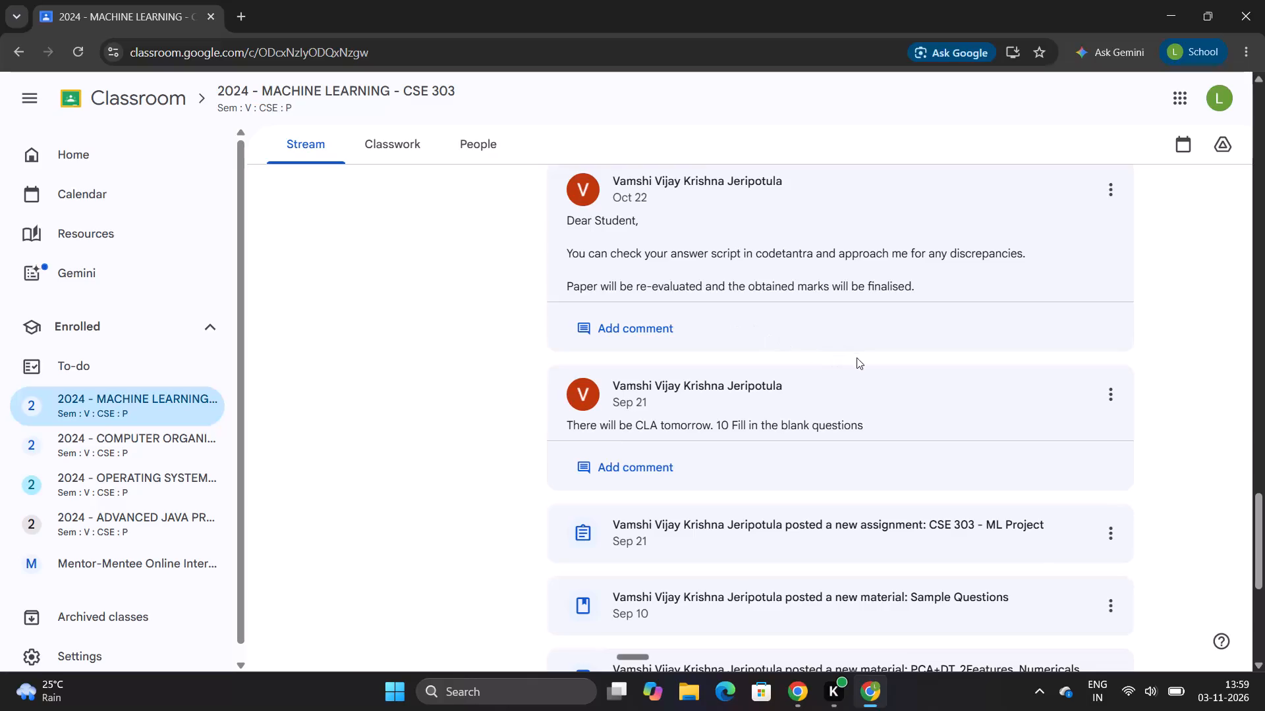
Examine the CSE 303 - ML Project assignment's instructions and attachment, and return to the class stream.
scroll(858, 359, down, 1)
click(827, 429)
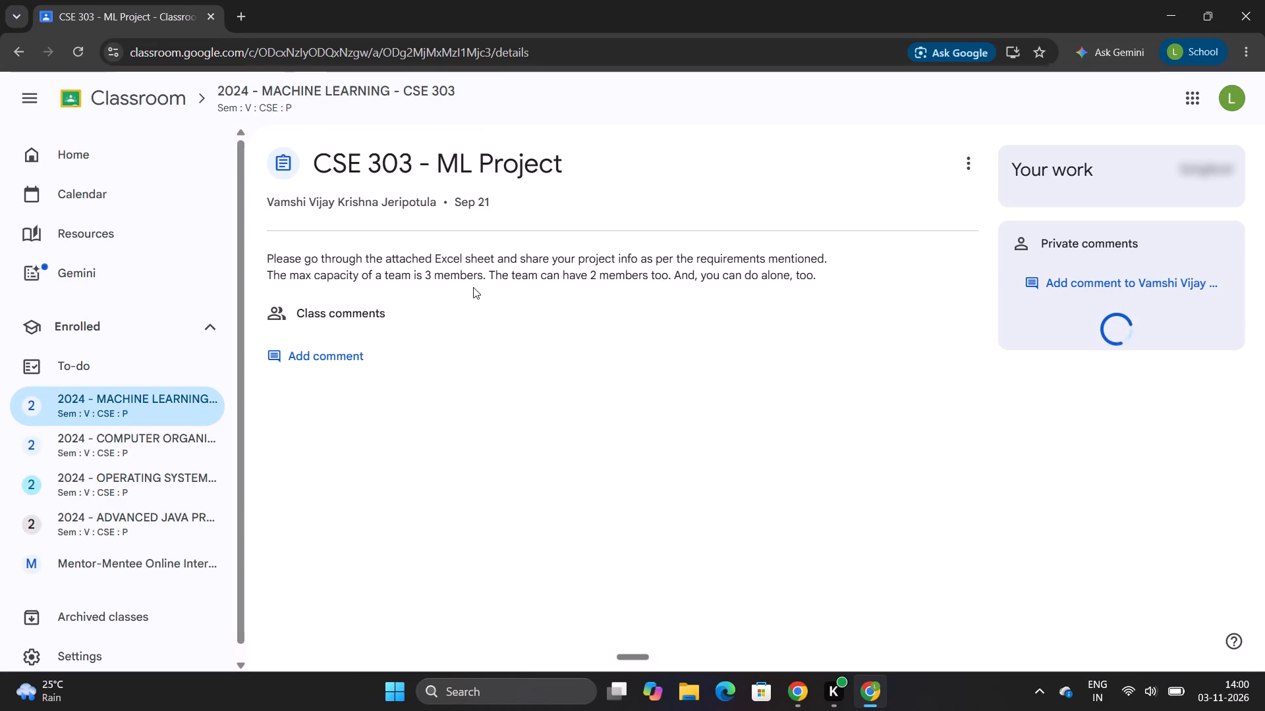
scroll(473, 287, right, 7)
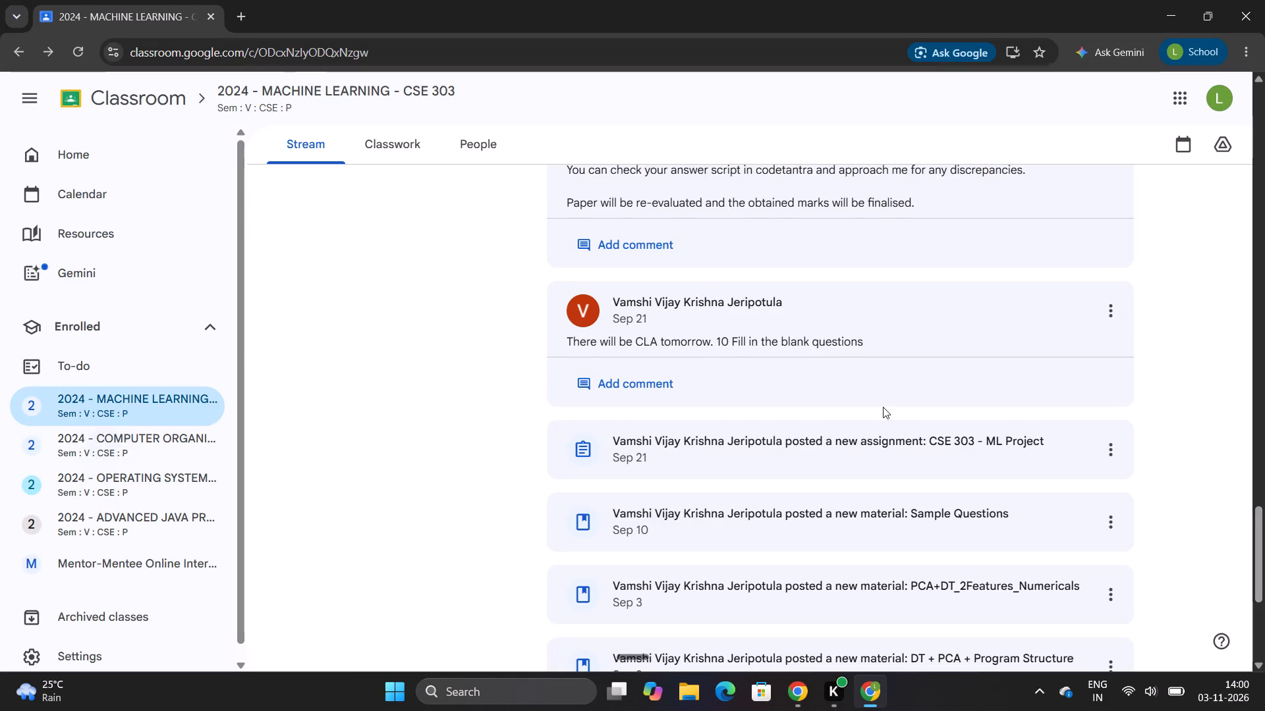
scroll(883, 407, up, 3)
scroll(808, 371, up, 3)
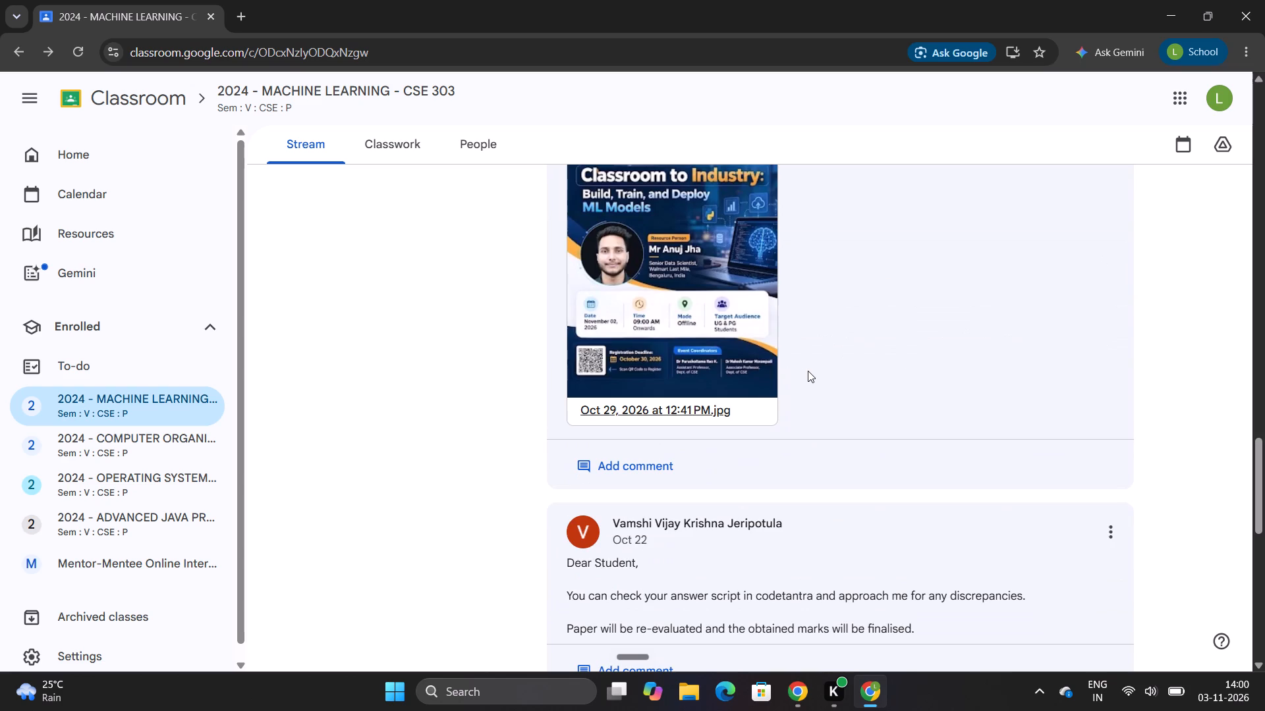
scroll(808, 371, down, 3)
scroll(747, 553, down, 1)
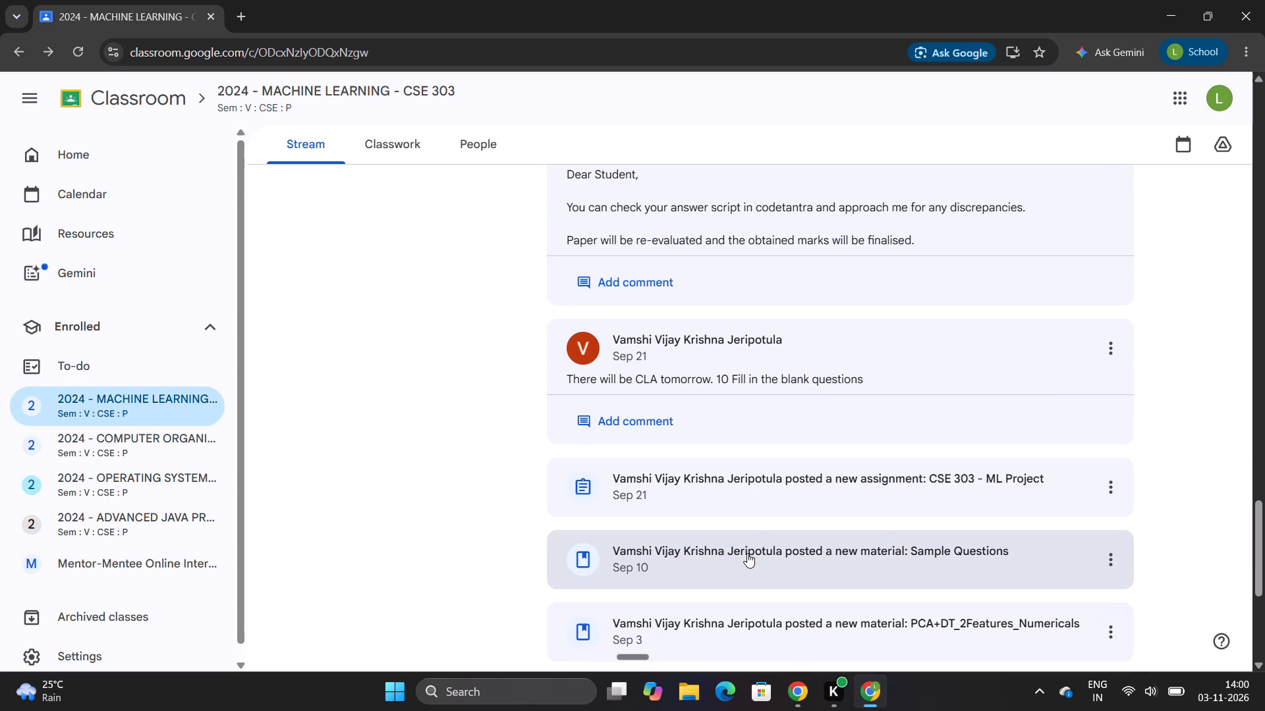
click(642, 461)
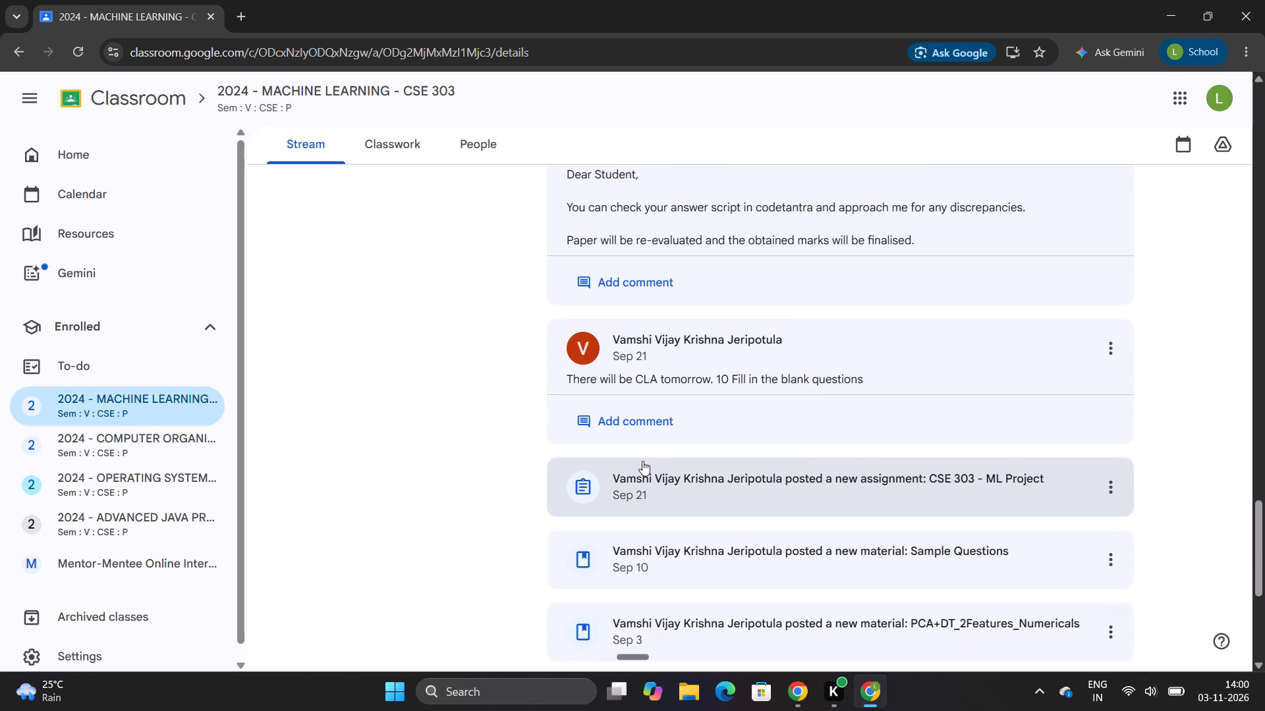
scroll(414, 363, right, 2)
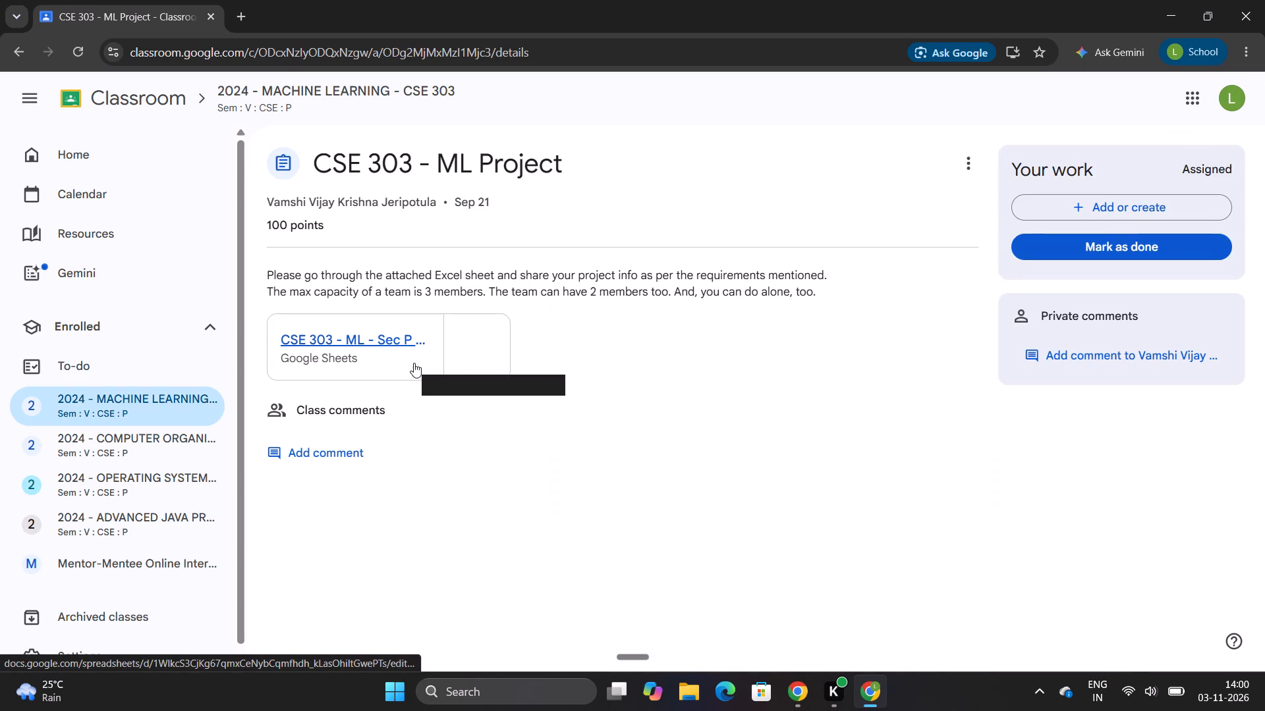
scroll(414, 363, right, 5)
Open the CLA3 - Case Study (5Marks) assignment from the stream and view its attached case study PDF in a new tab.
scroll(716, 358, up, 4)
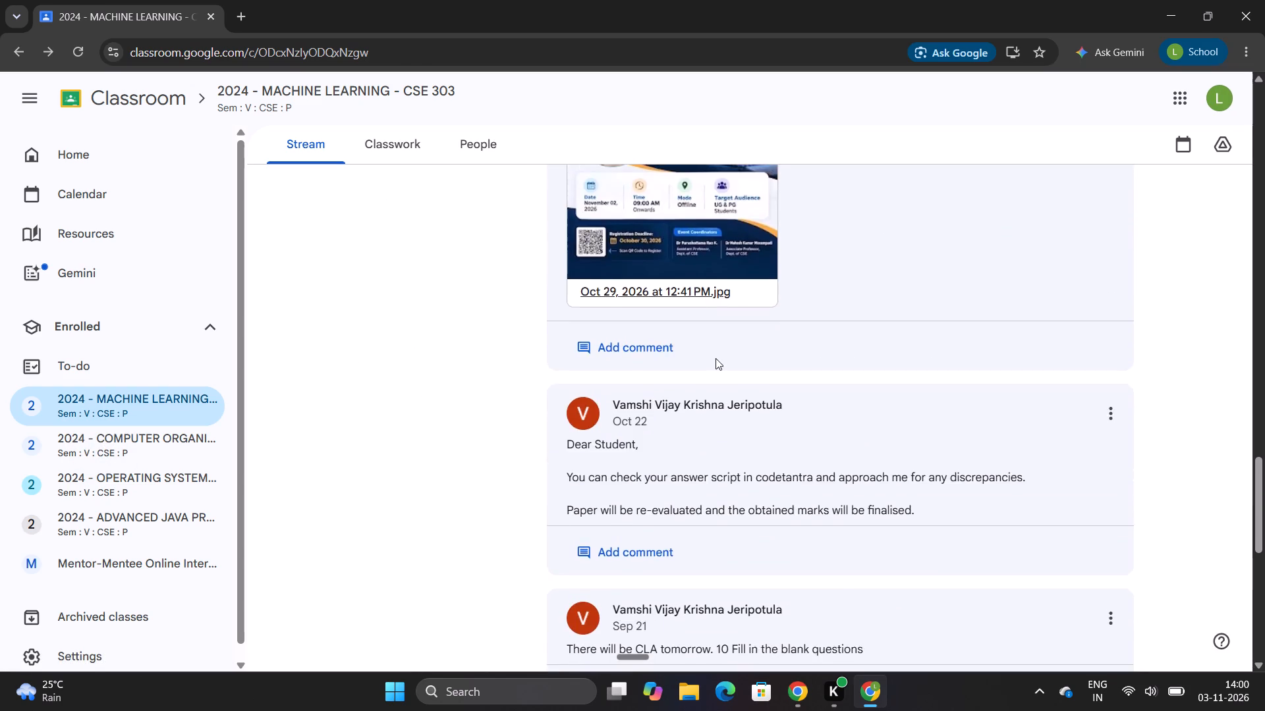
scroll(716, 358, up, 8)
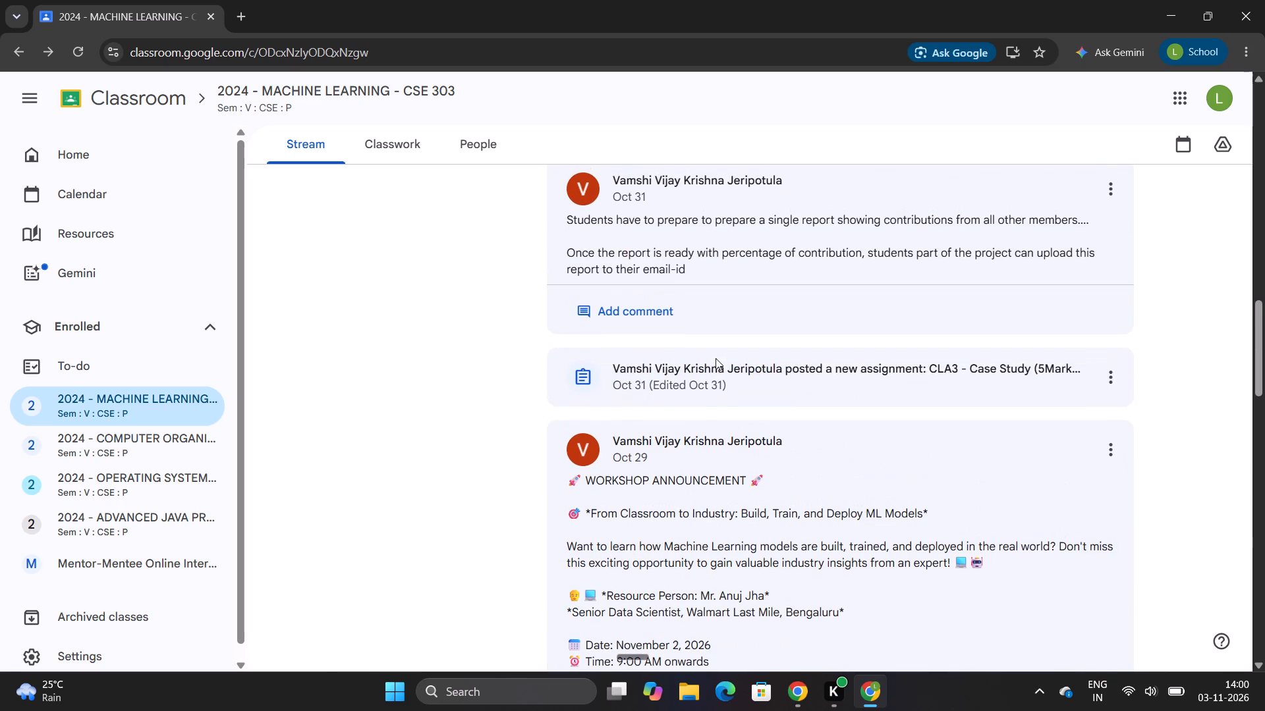
click(770, 360)
right_click(347, 359)
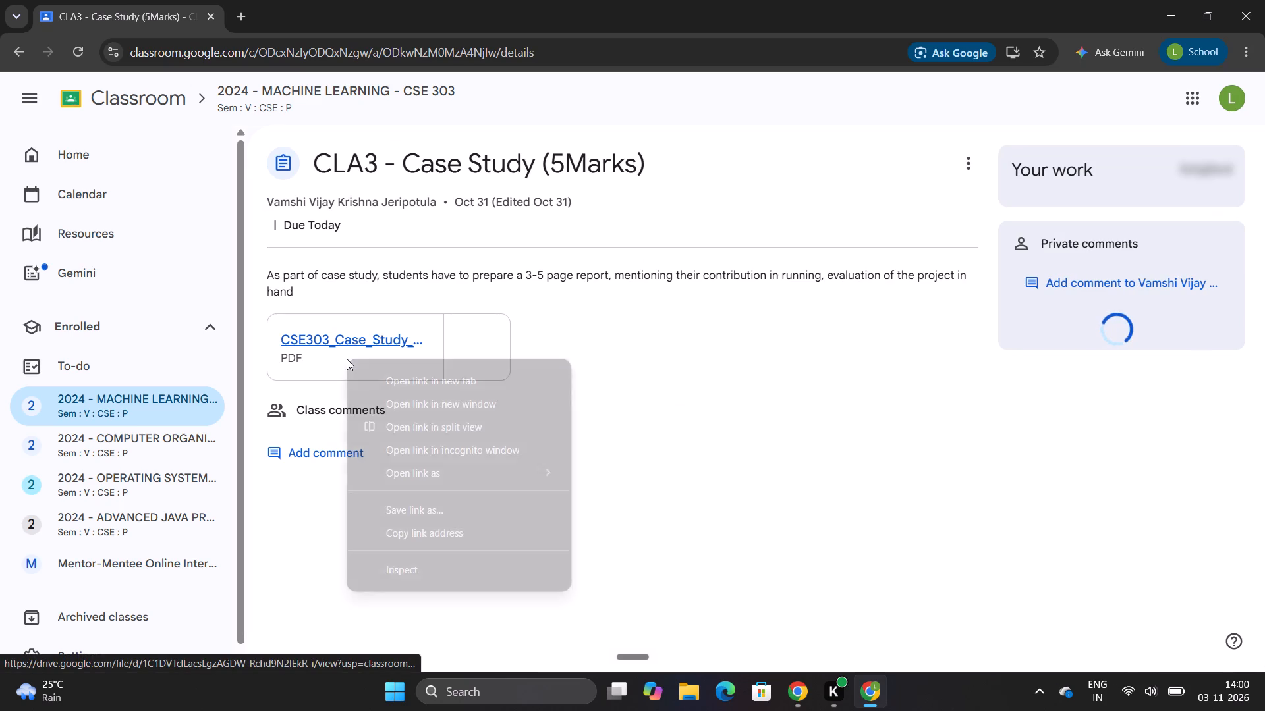
click(462, 388)
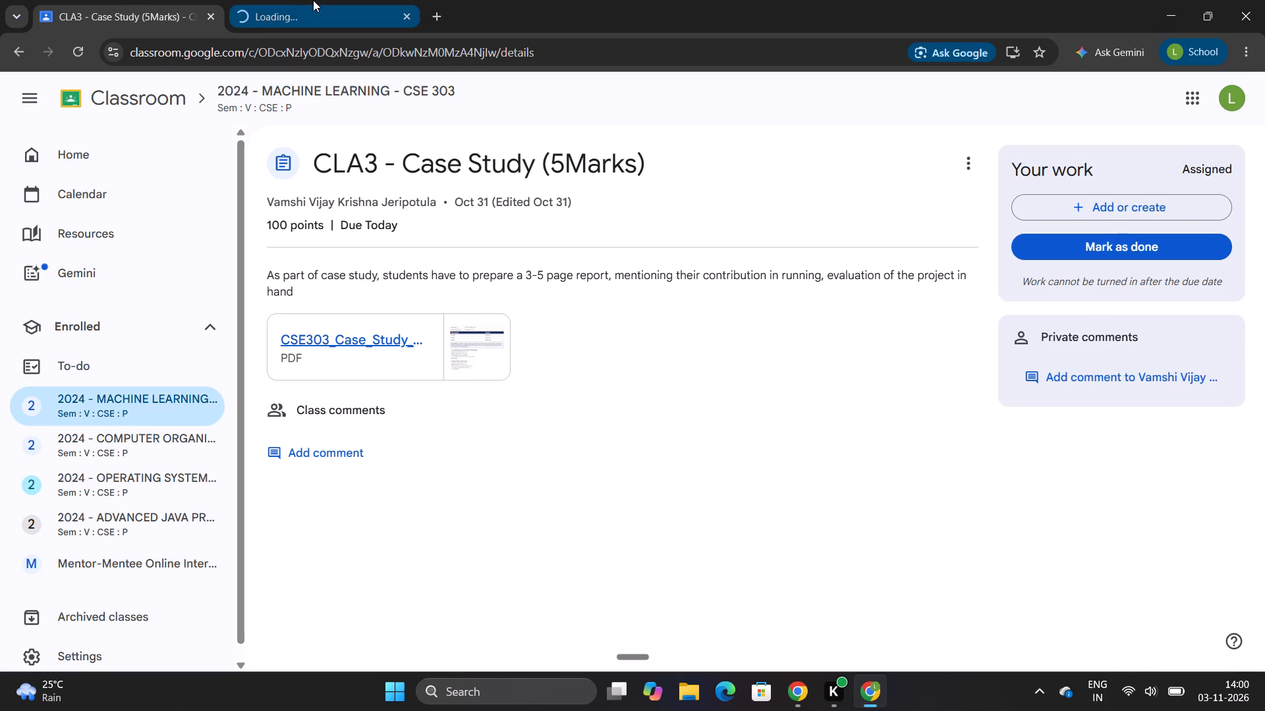
click(313, 0)
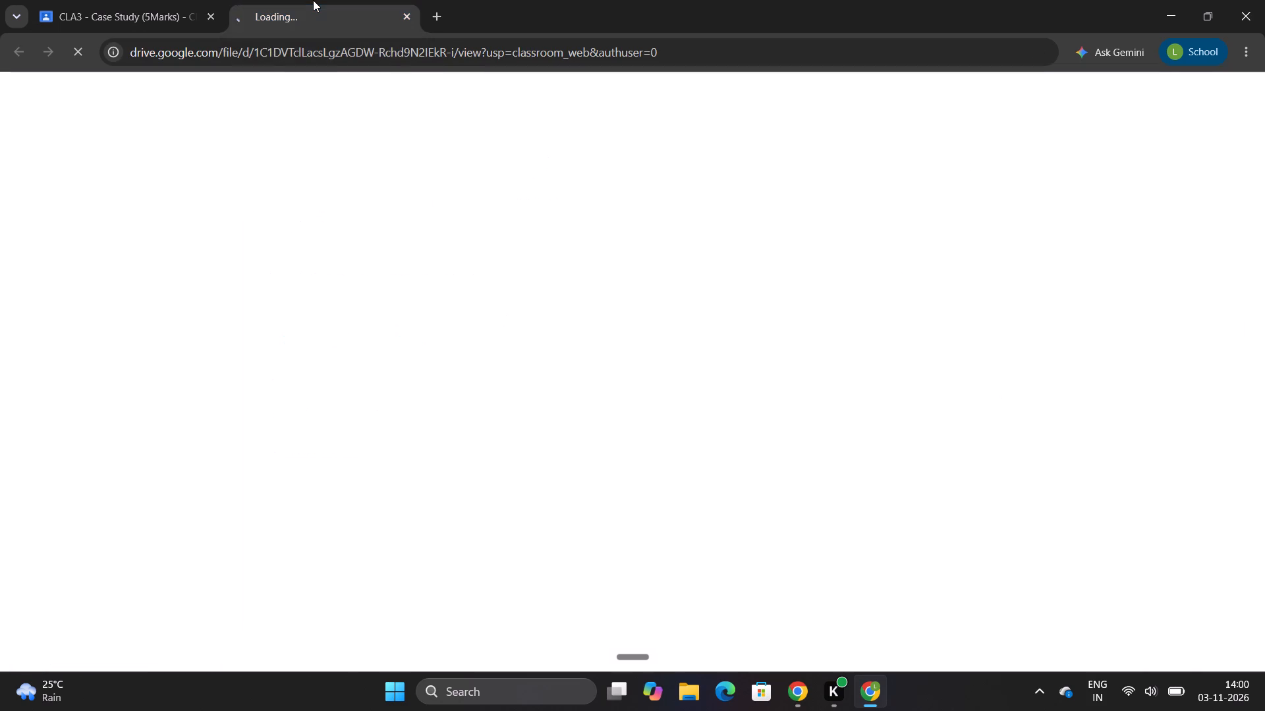
click(86, 8)
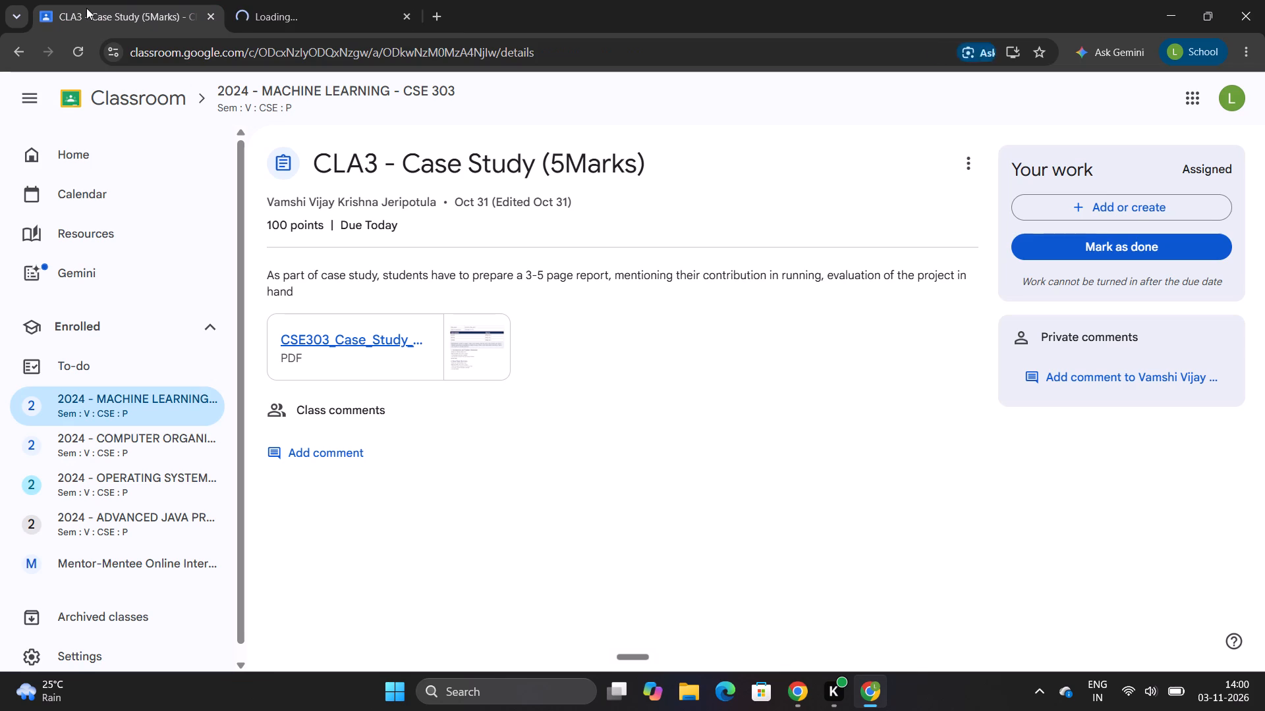
click(356, 4)
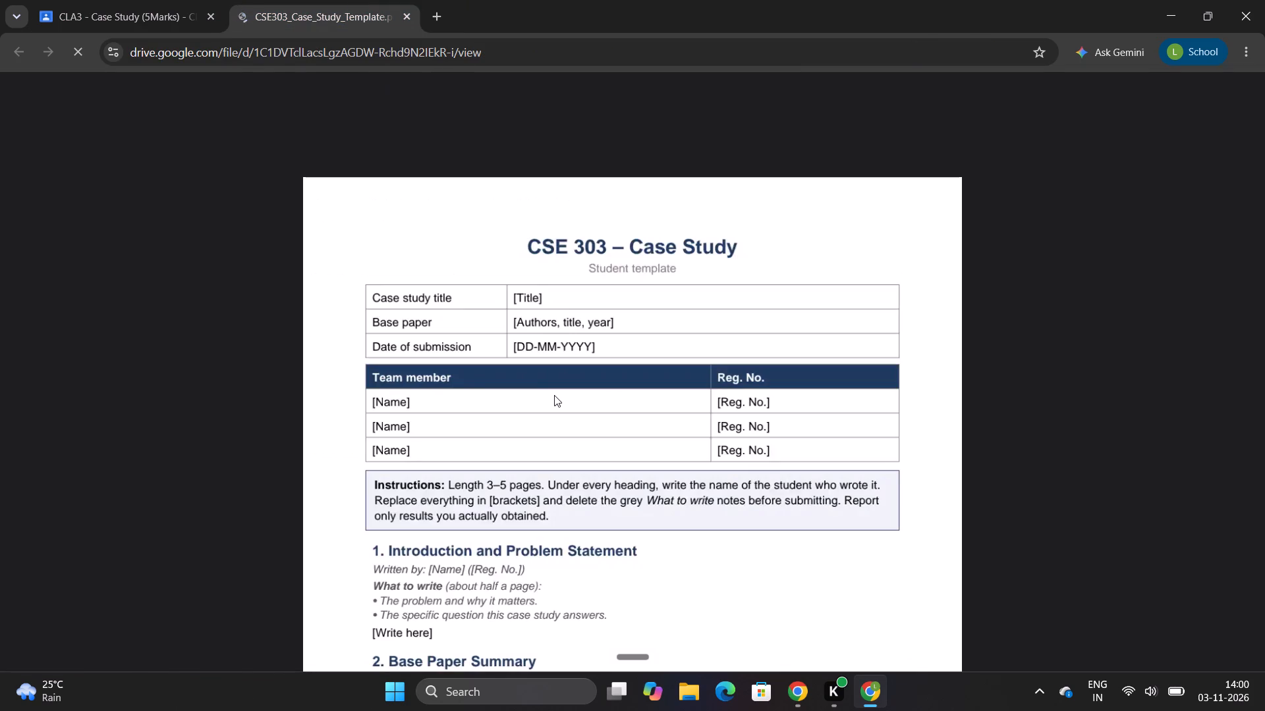
Look through both pages of the case study template PDF and return to its beginning.
scroll(554, 395, down, 10)
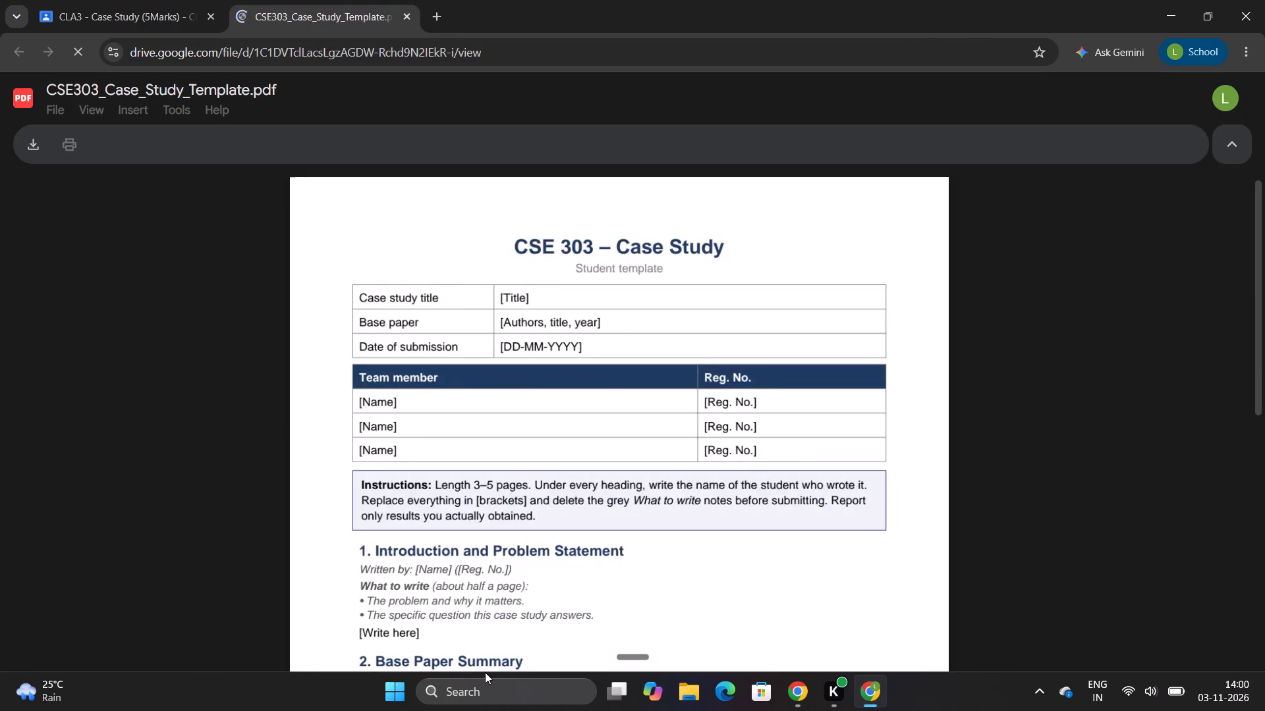
scroll(485, 672, down, 4)
scroll(648, 567, down, 10)
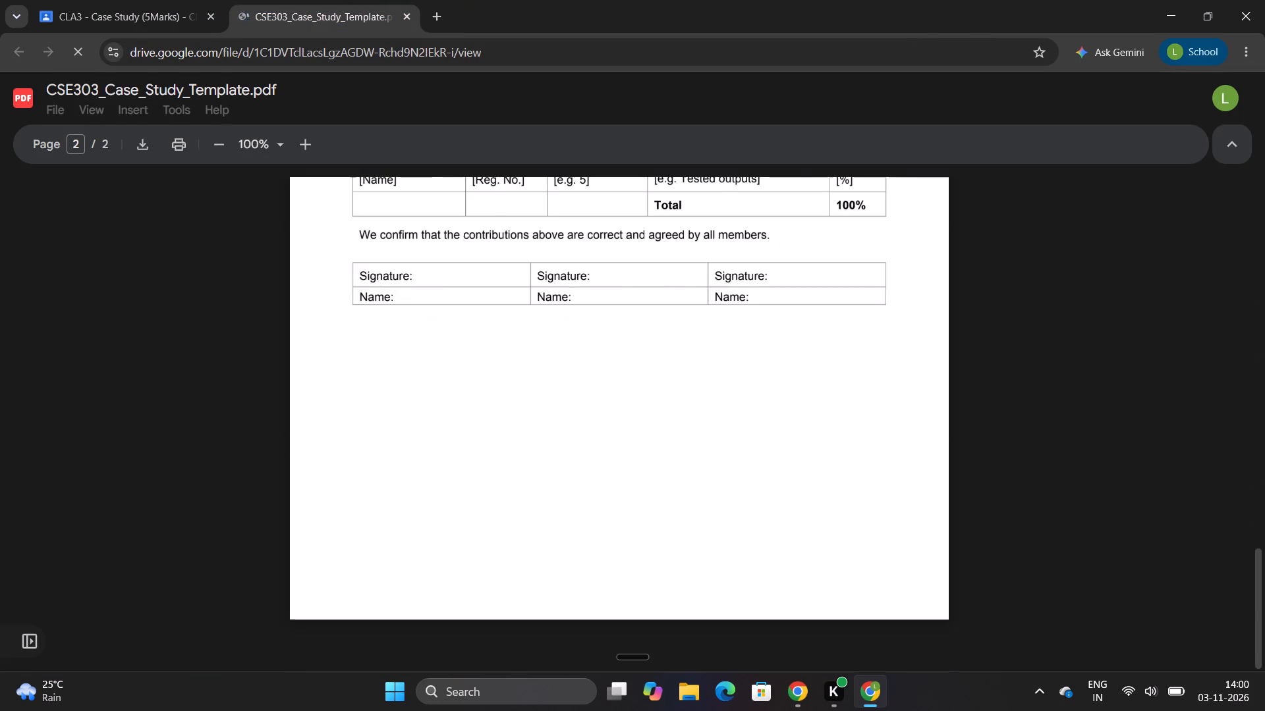
scroll(648, 567, up, 15)
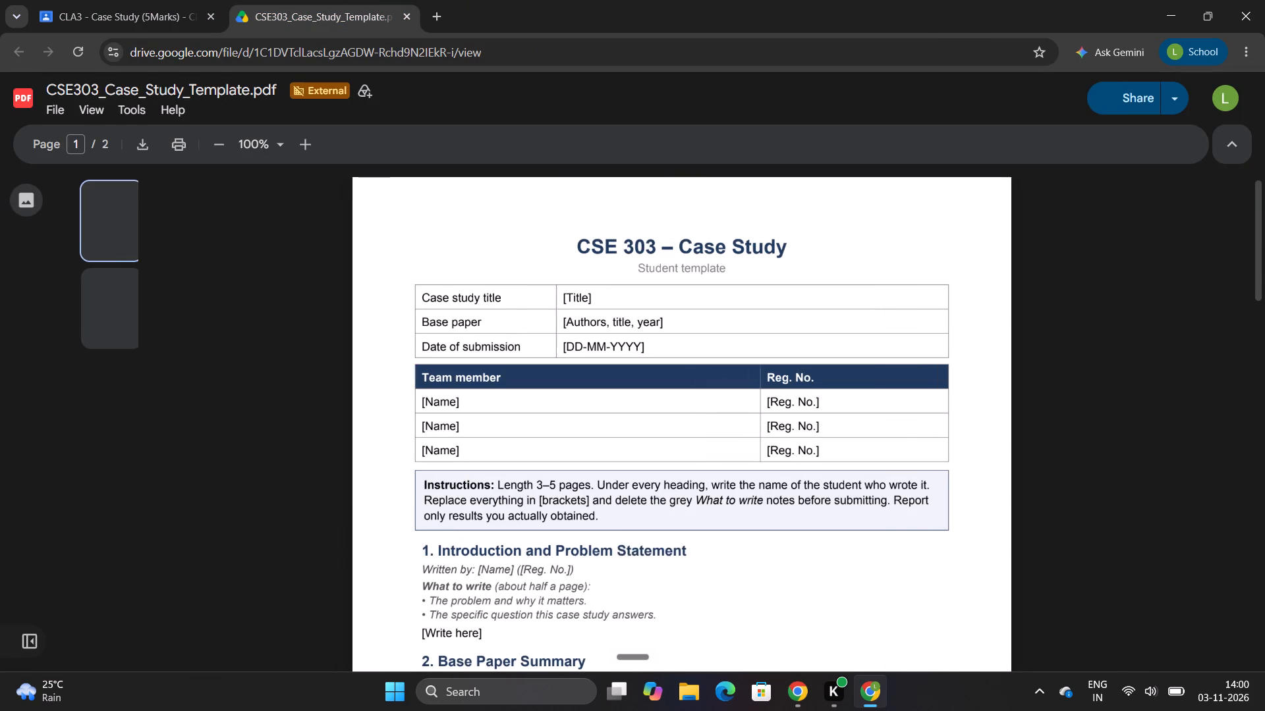
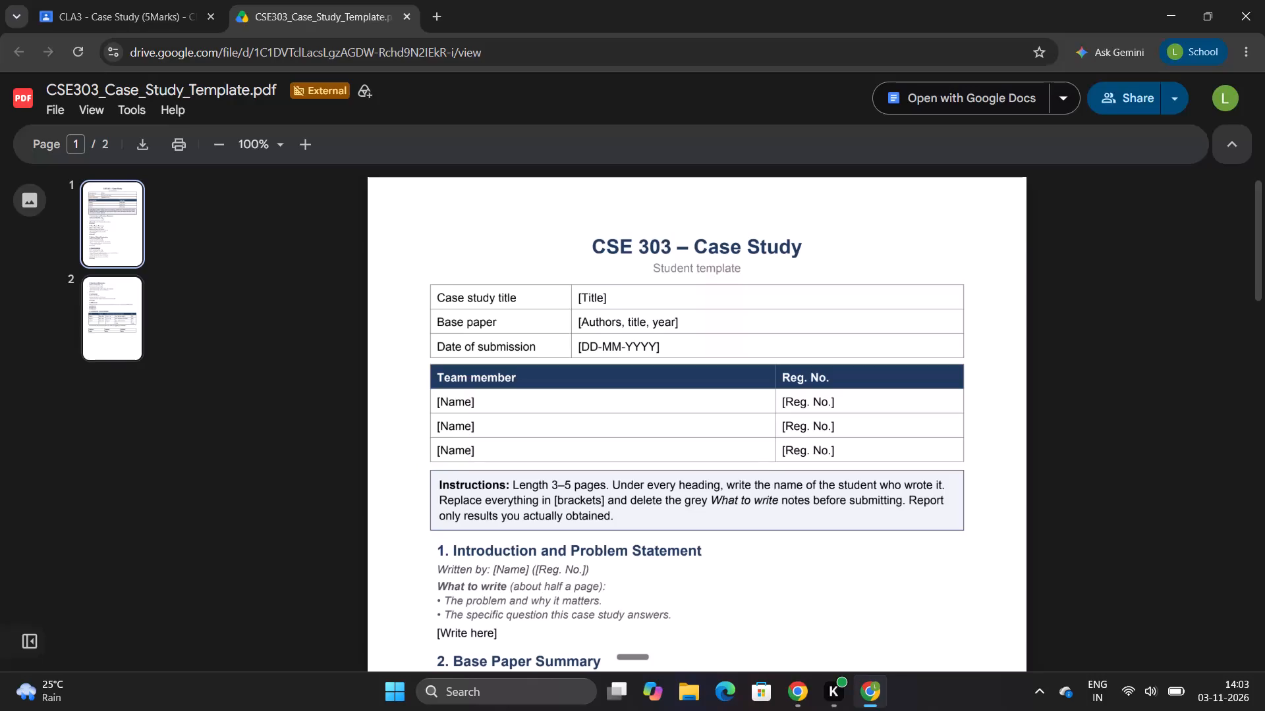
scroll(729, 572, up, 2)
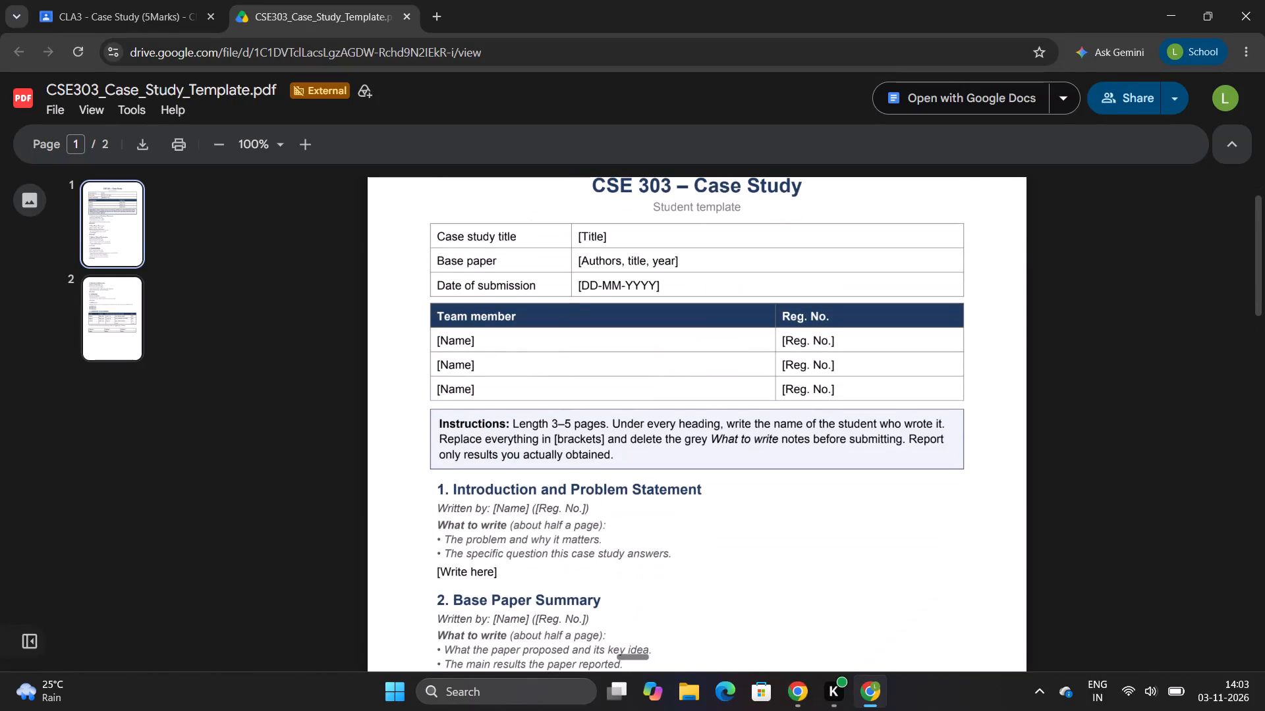
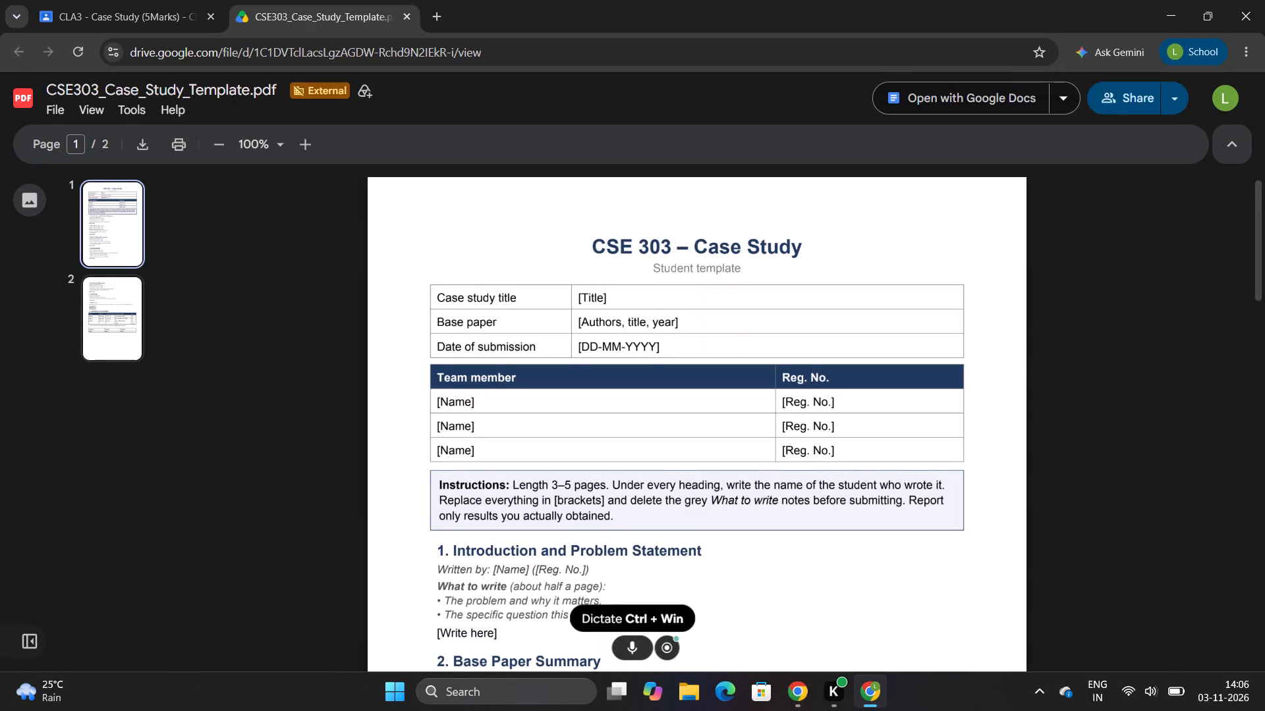
Read through the case study template's instructions and its sections from Introduction and Problem Statement to Implementation.
scroll(826, 507, down, 1)
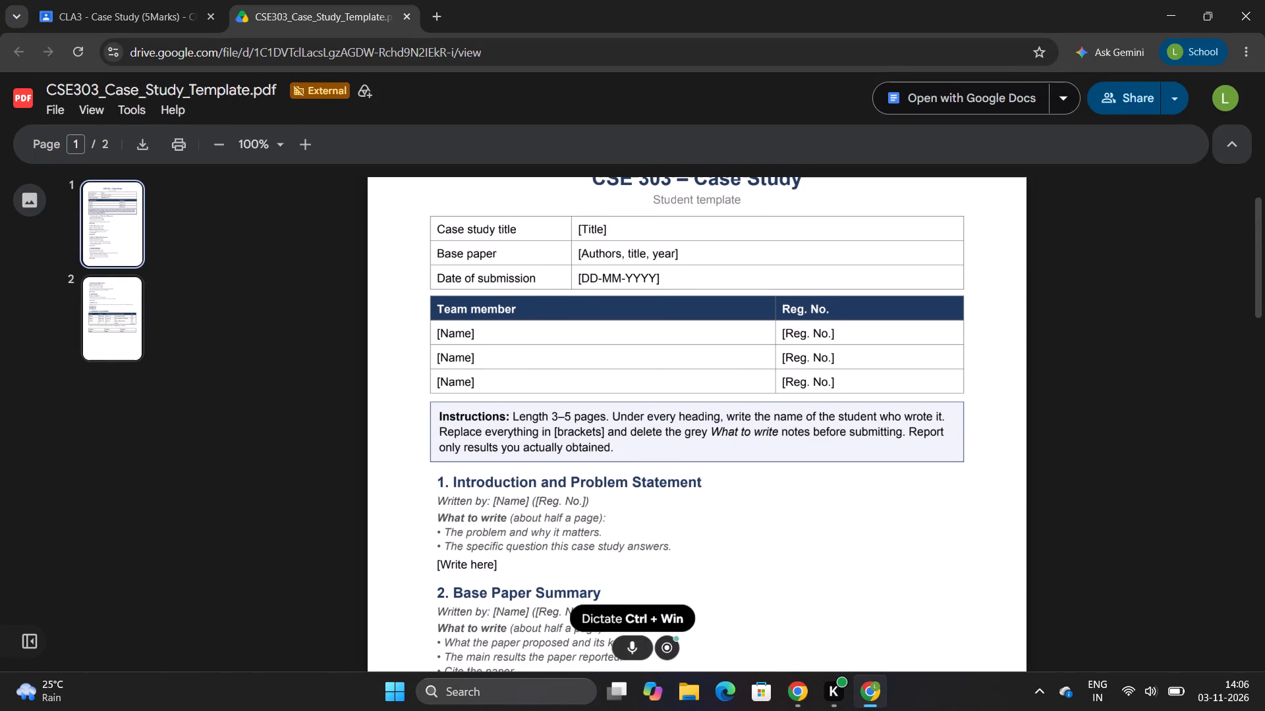
scroll(826, 507, down, 3)
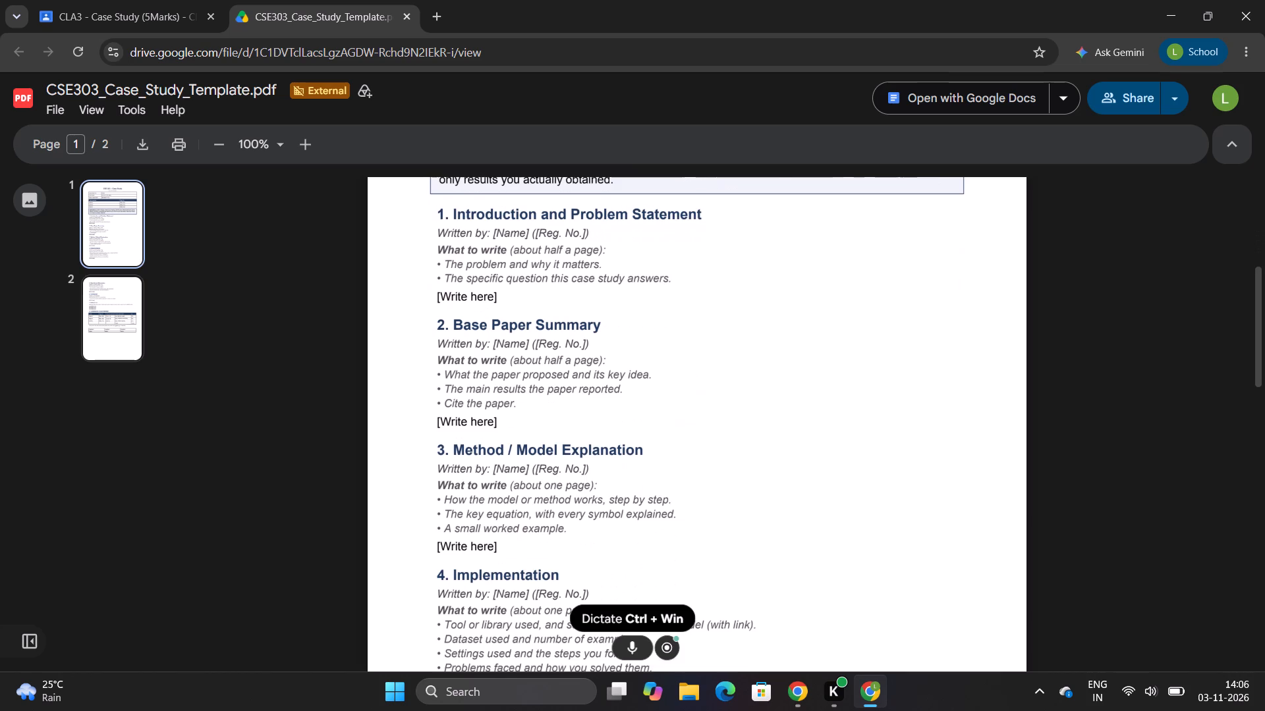
scroll(826, 507, up, 1)
scroll(826, 507, down, 1)
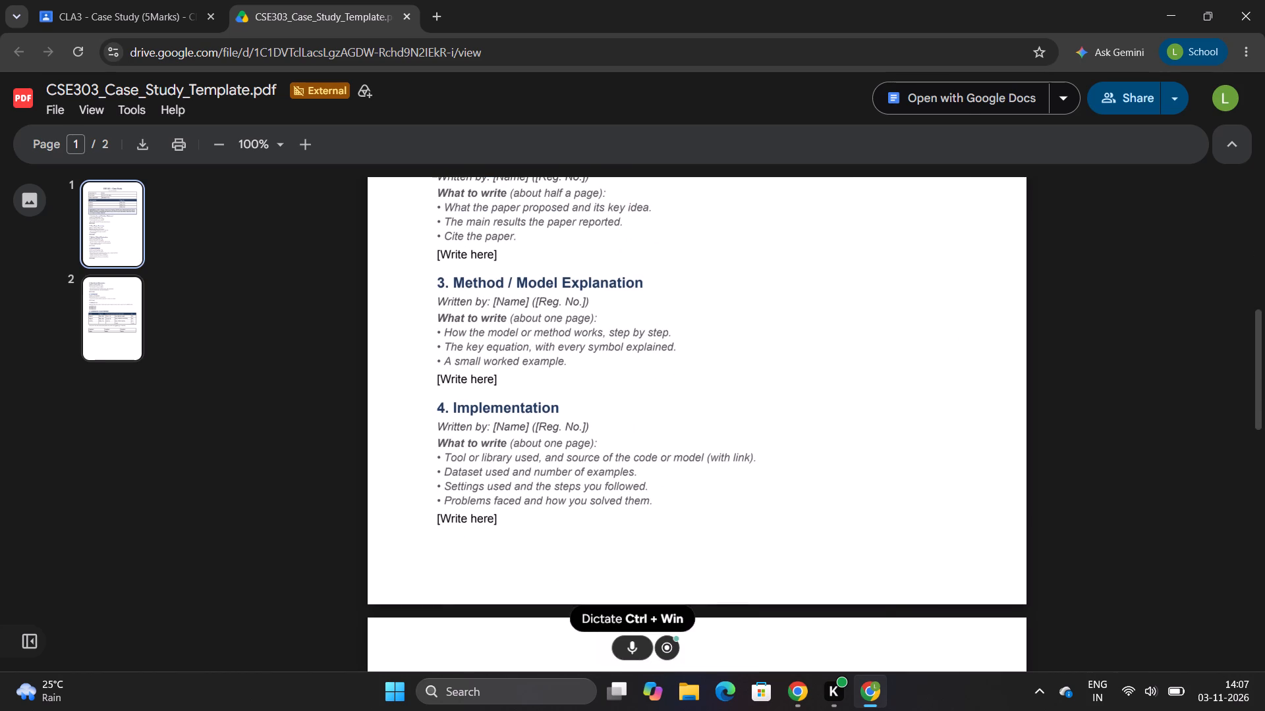
scroll(826, 507, down, 2)
scroll(826, 507, up, 3)
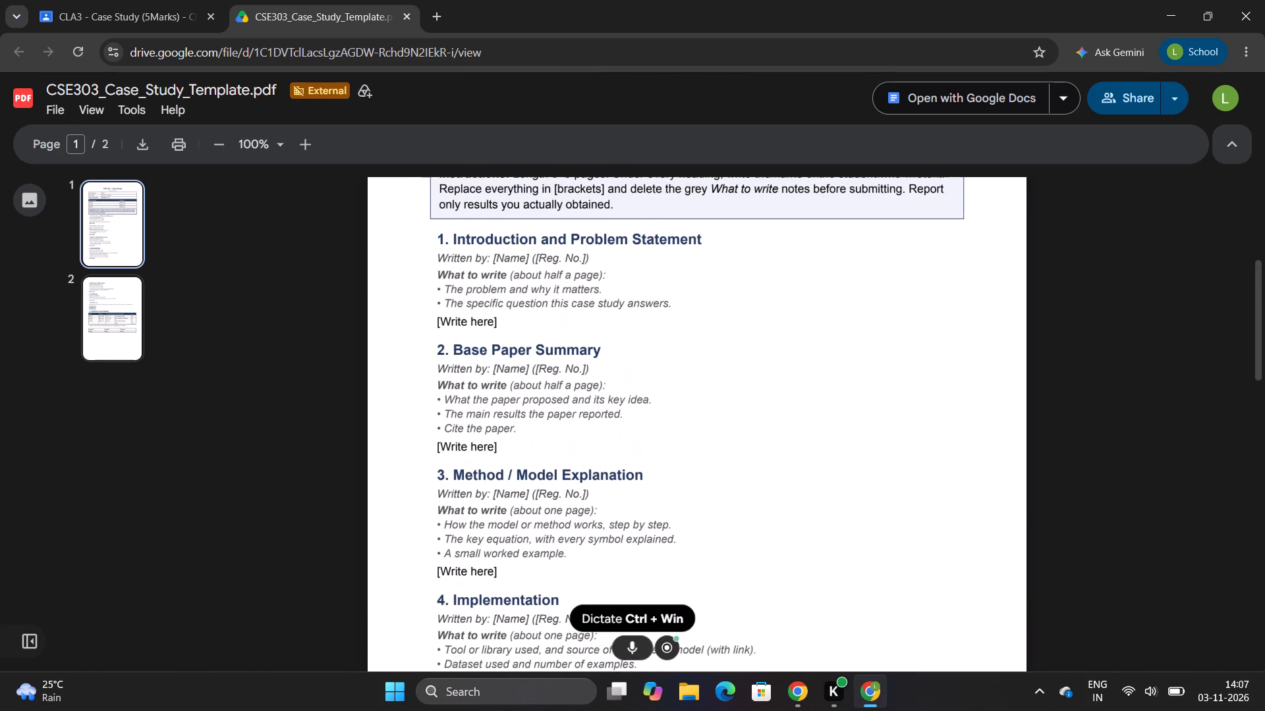
scroll(826, 507, up, 1)
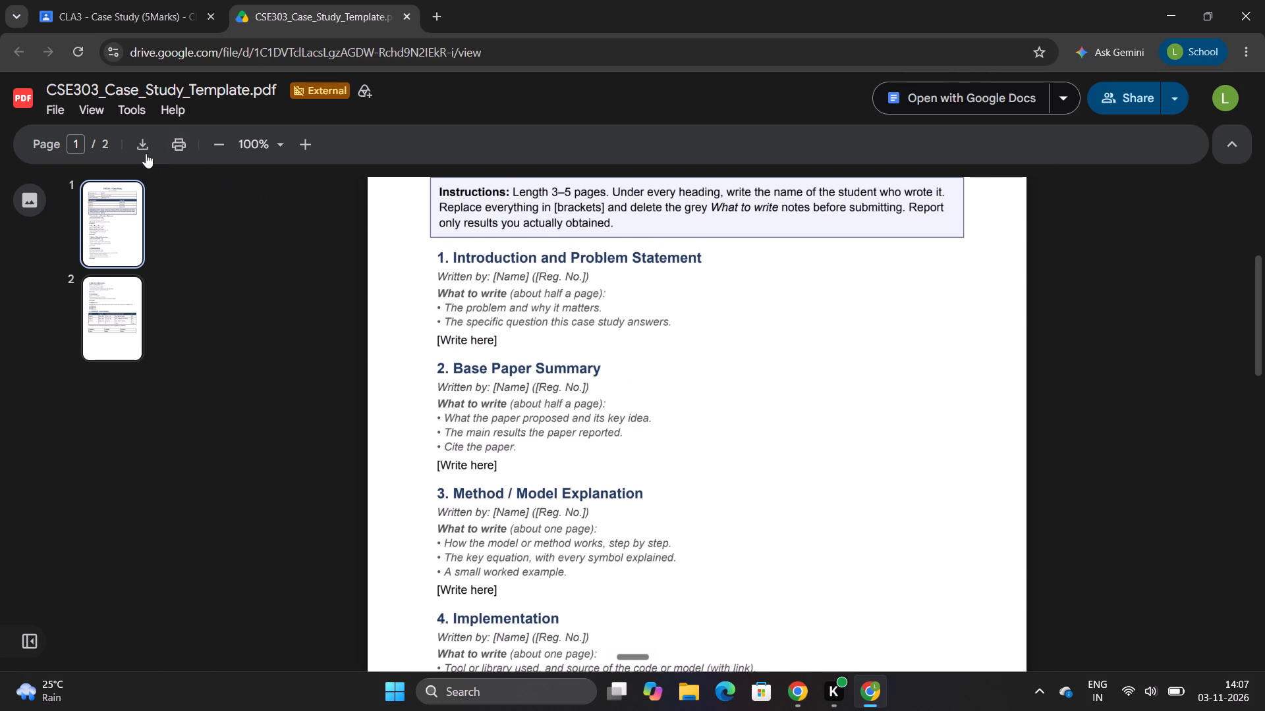
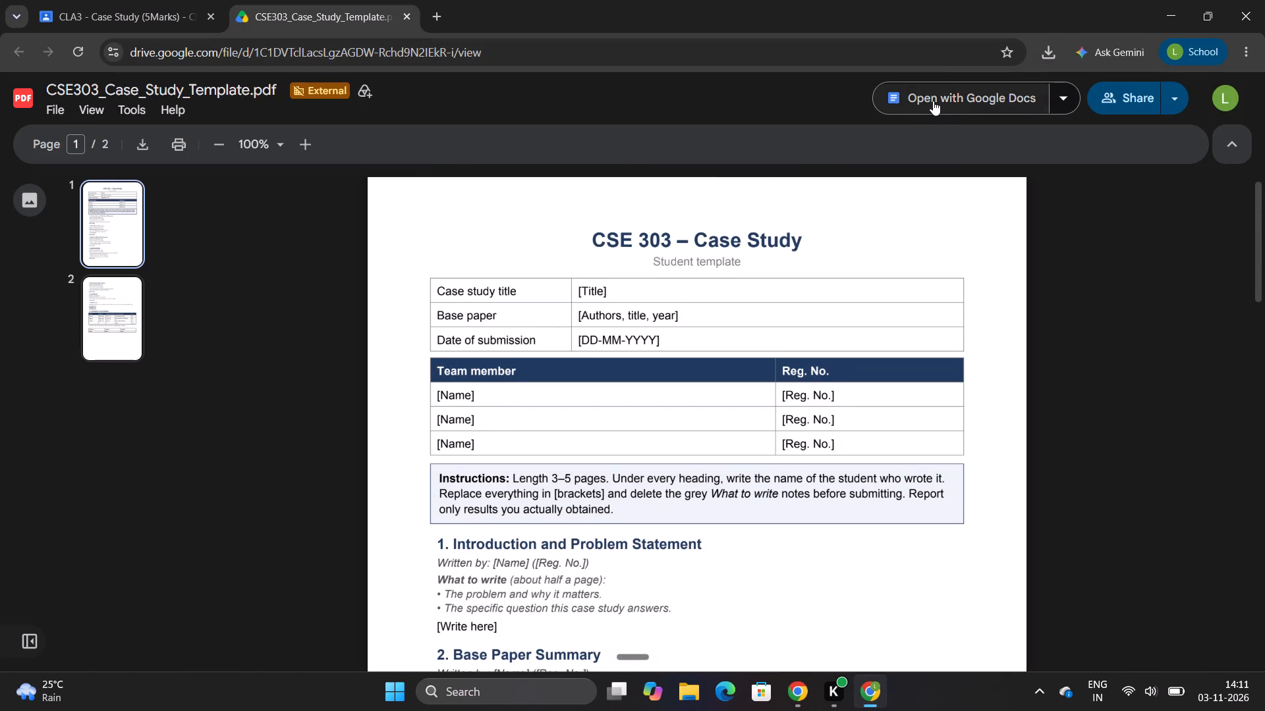
click(962, 90)
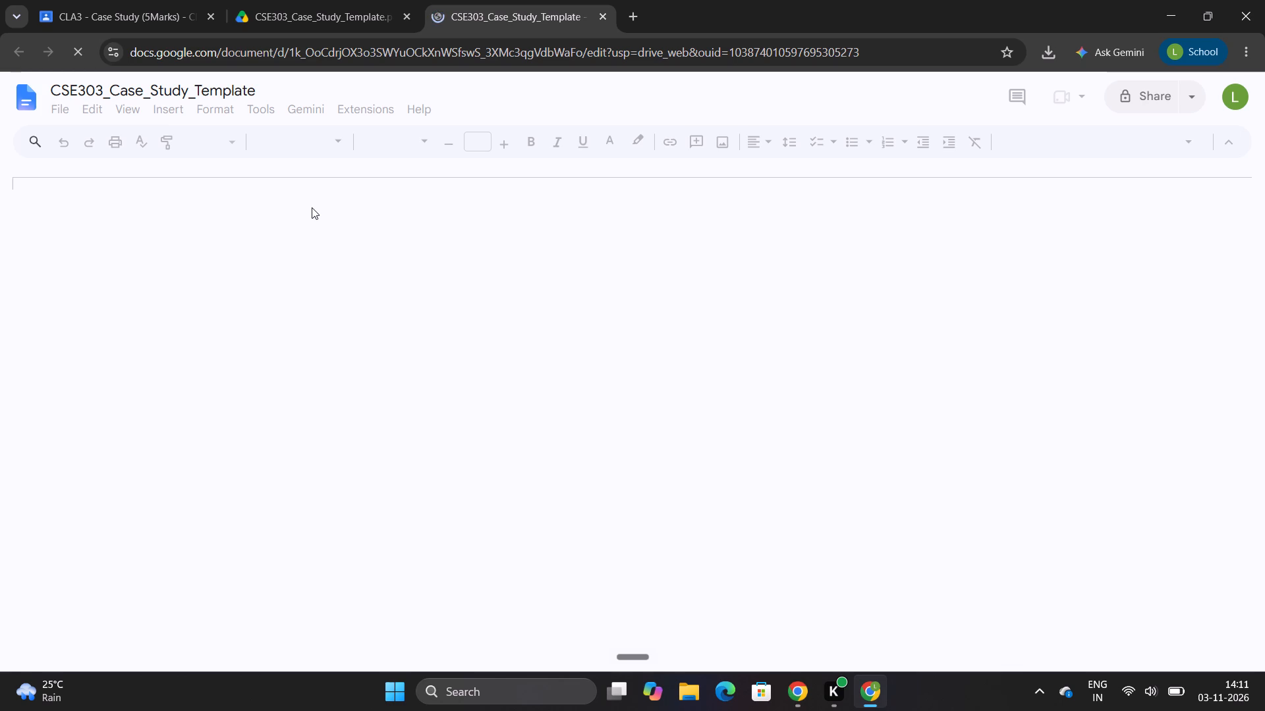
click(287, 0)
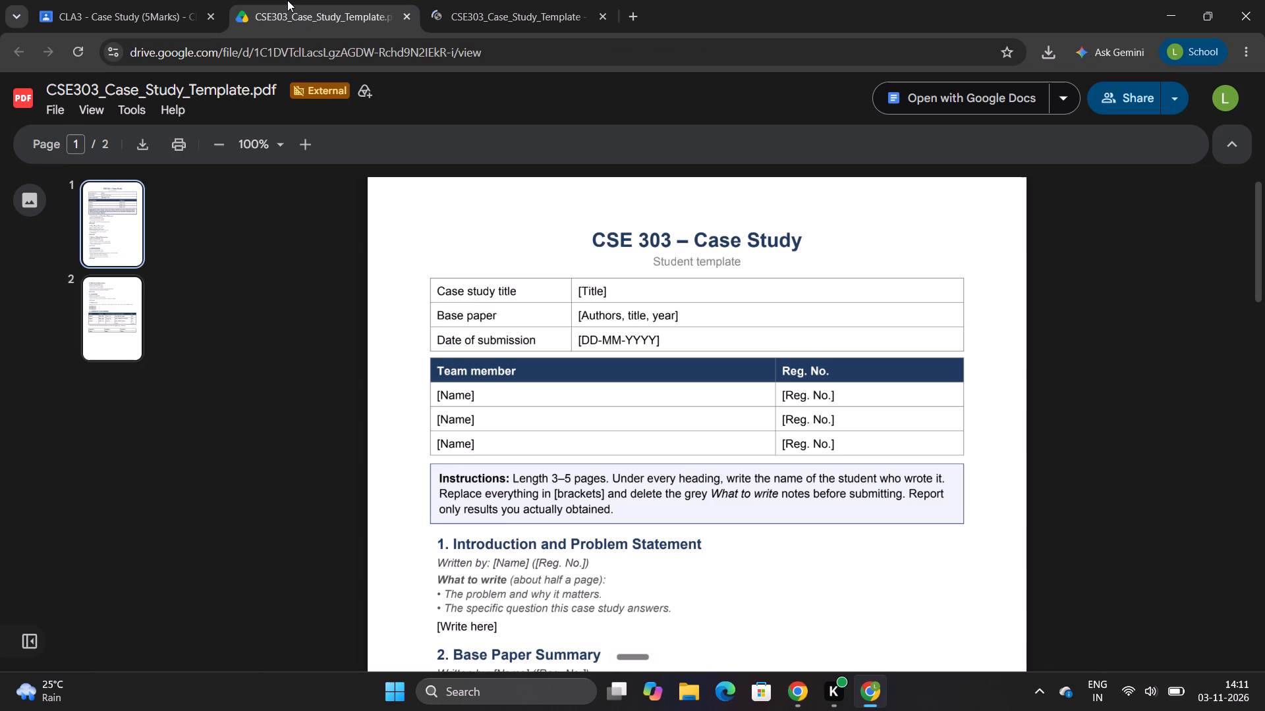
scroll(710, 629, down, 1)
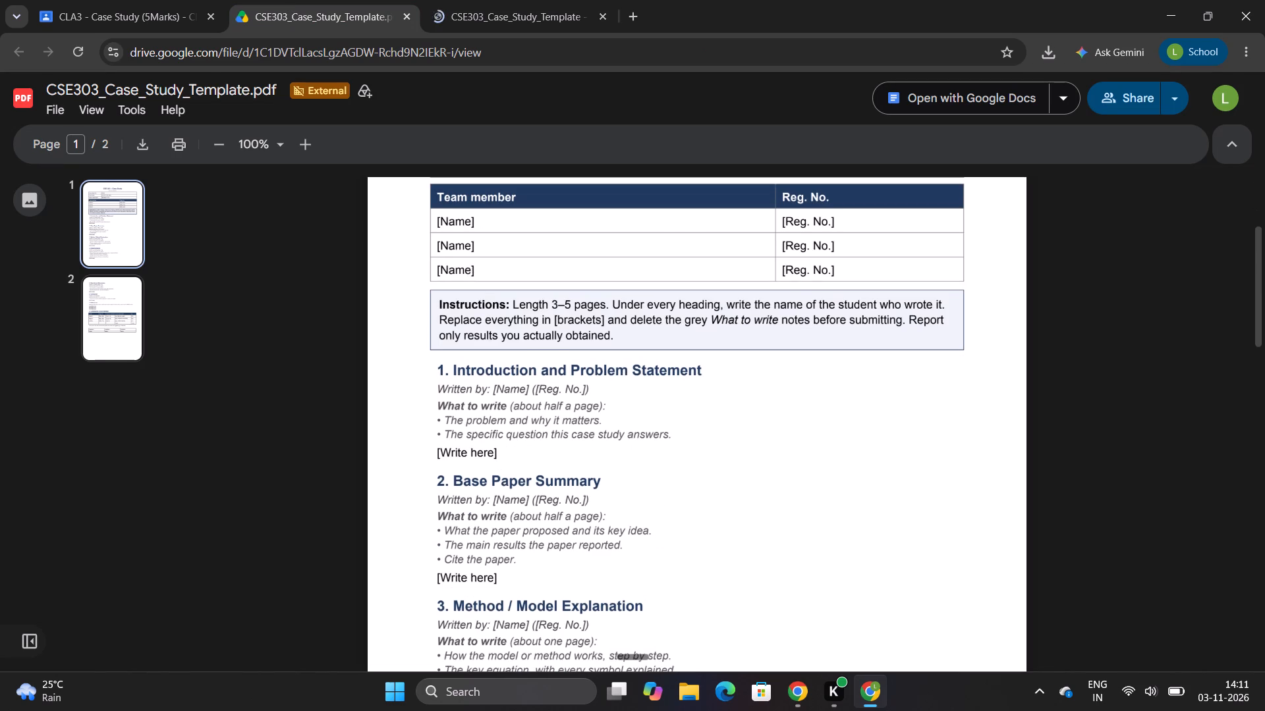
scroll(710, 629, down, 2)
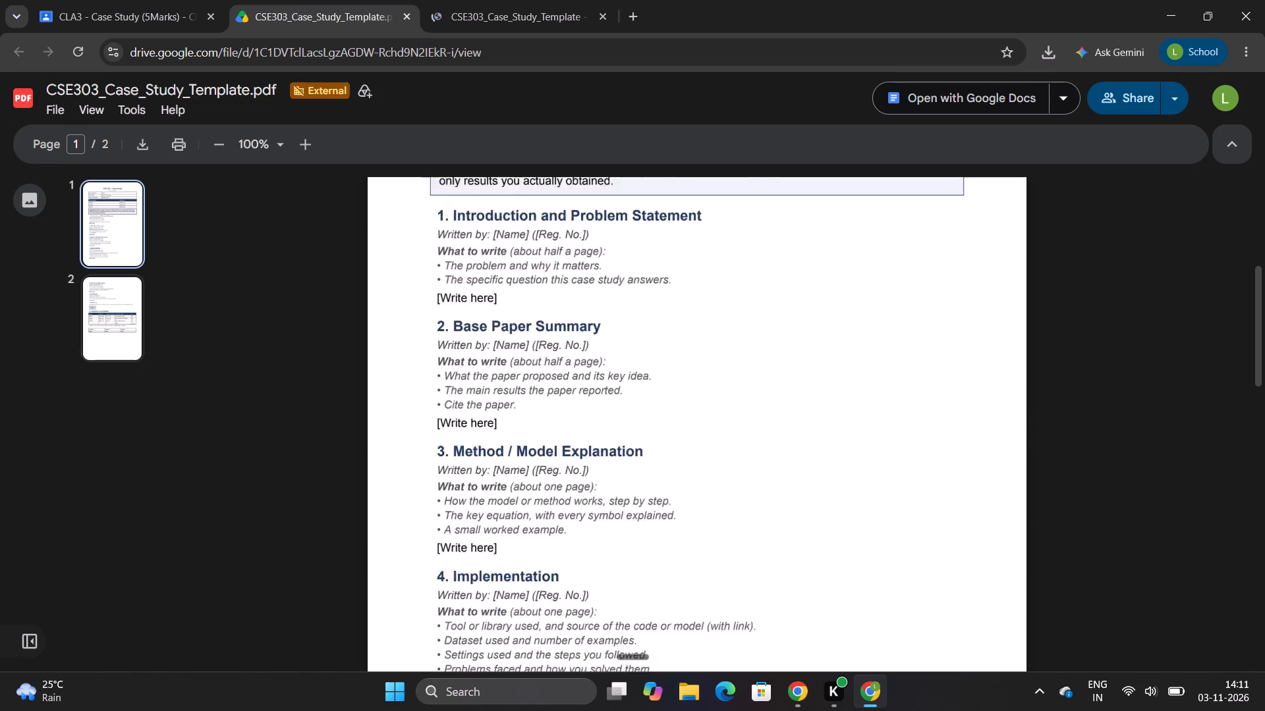
In the Google Docs copy of the template, delete the [Title] placeholder from the Case study title row.
click(581, 0)
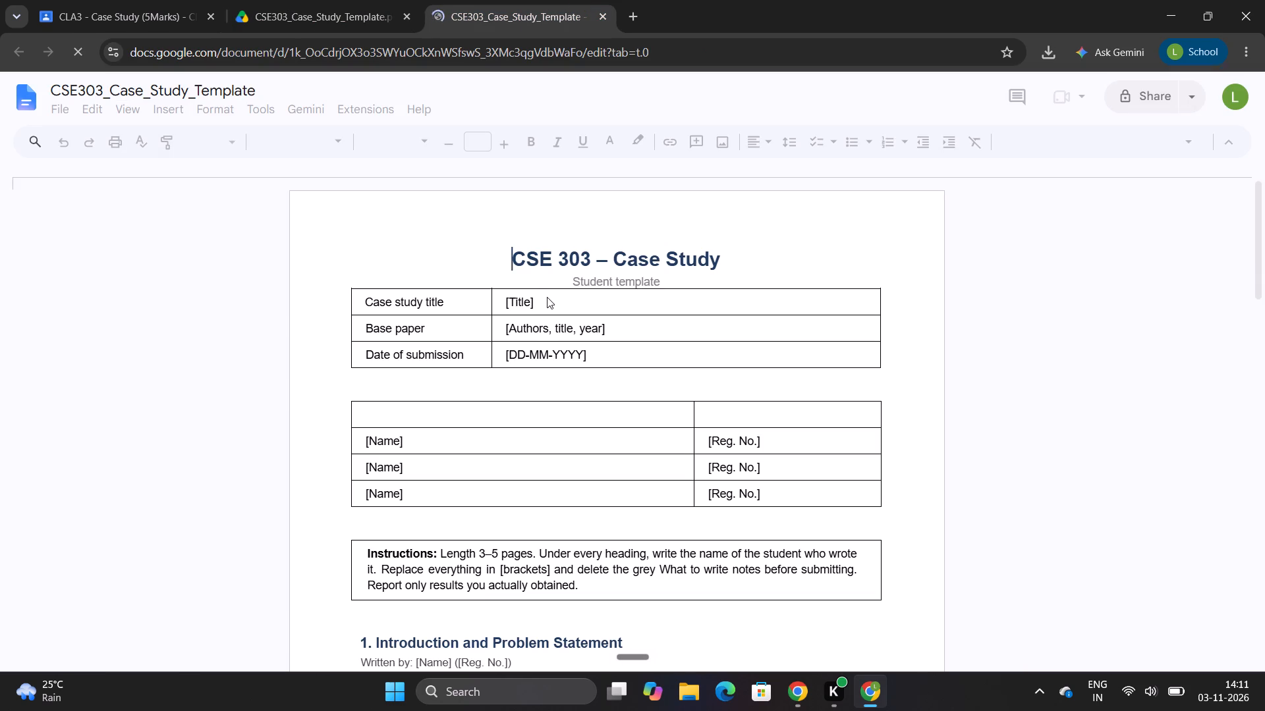
click(547, 297)
key(BackSpace)
key(BackSpace)
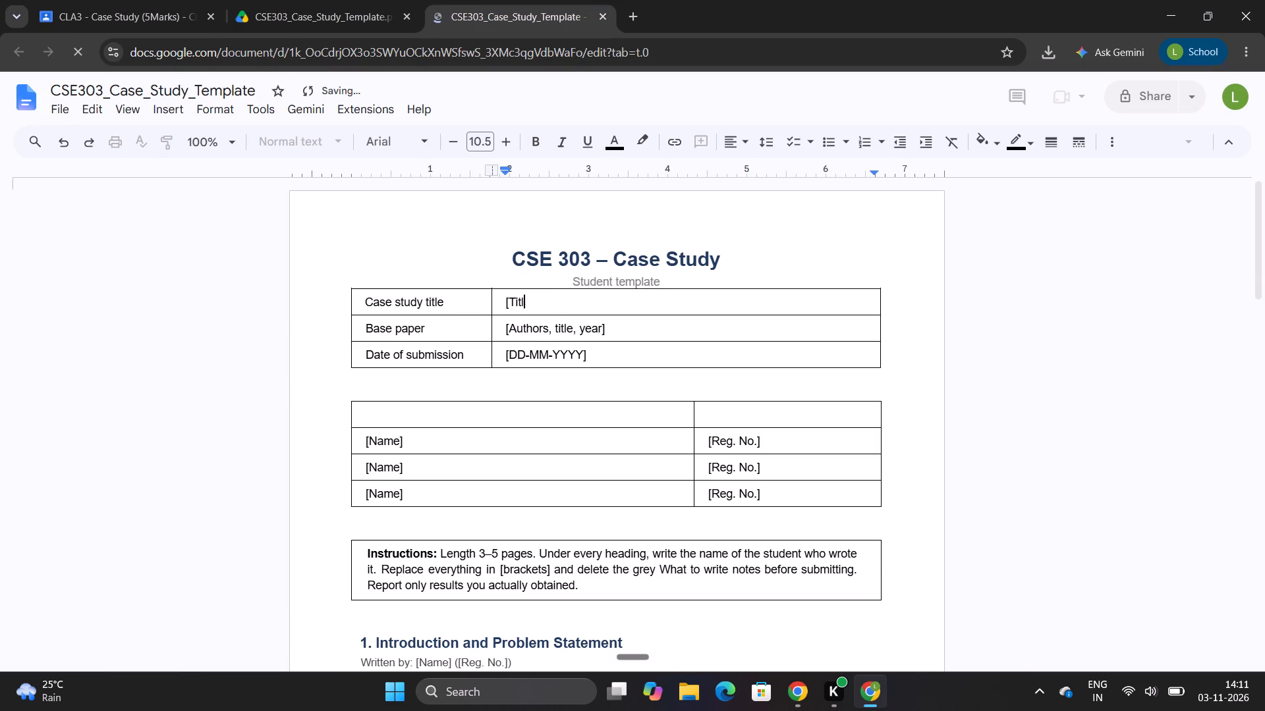
key(BackSpace)
key(BackSpace)
key(BackSpace)
key(BackSpace)
key(BackSpace)
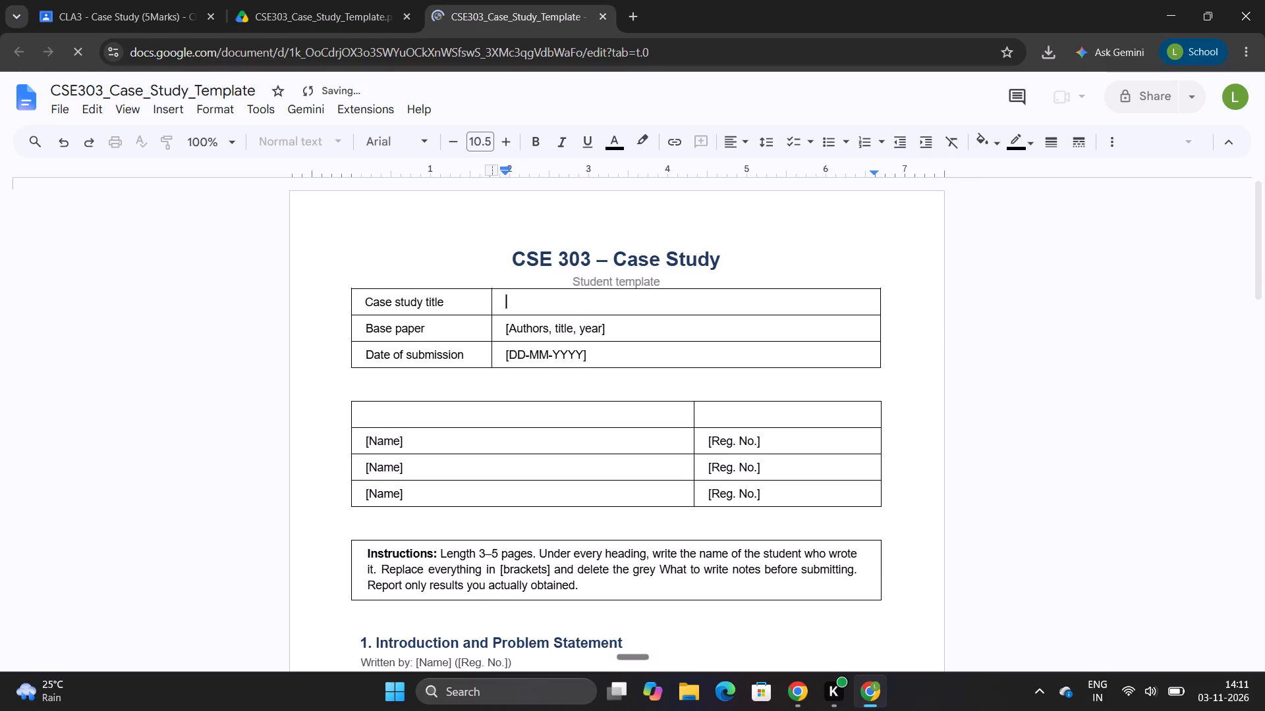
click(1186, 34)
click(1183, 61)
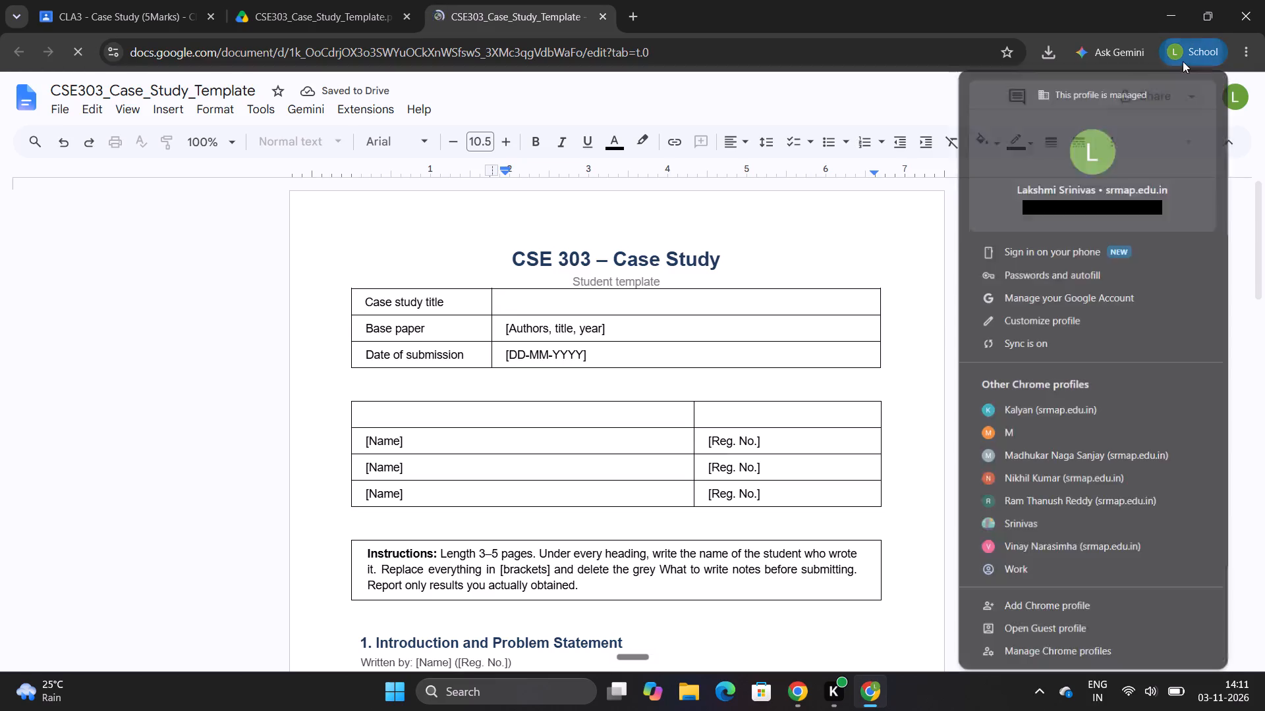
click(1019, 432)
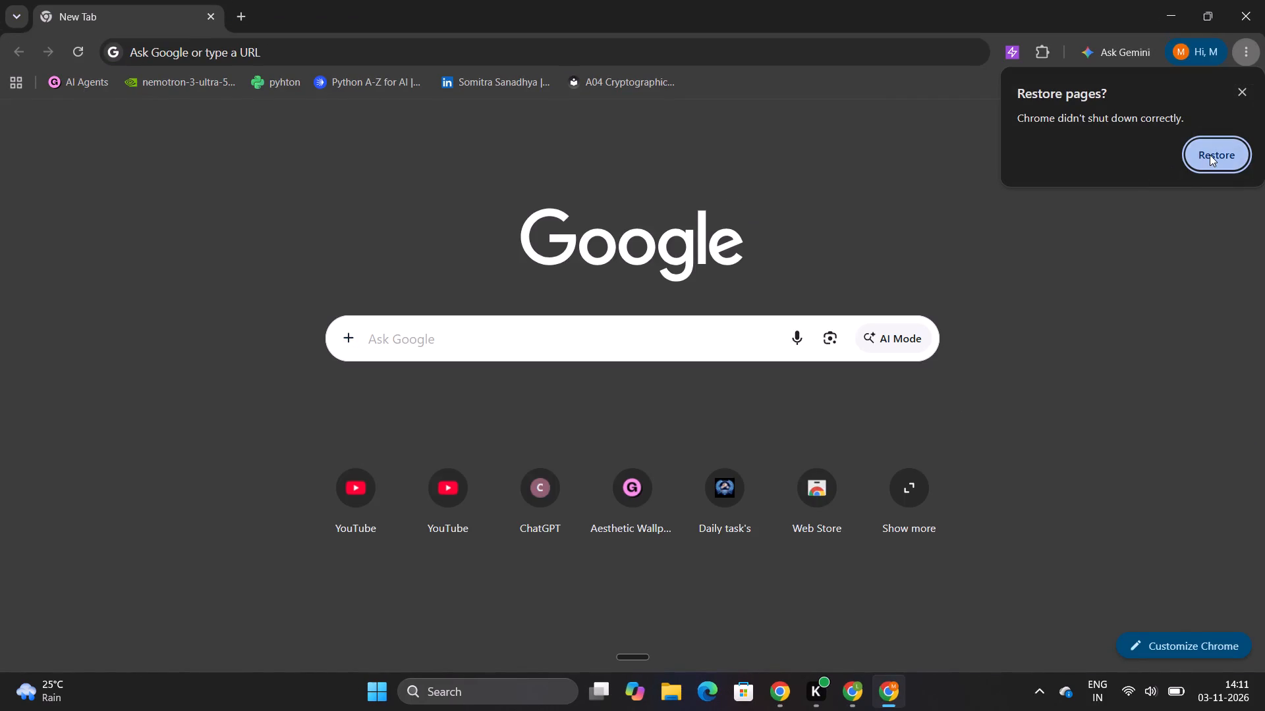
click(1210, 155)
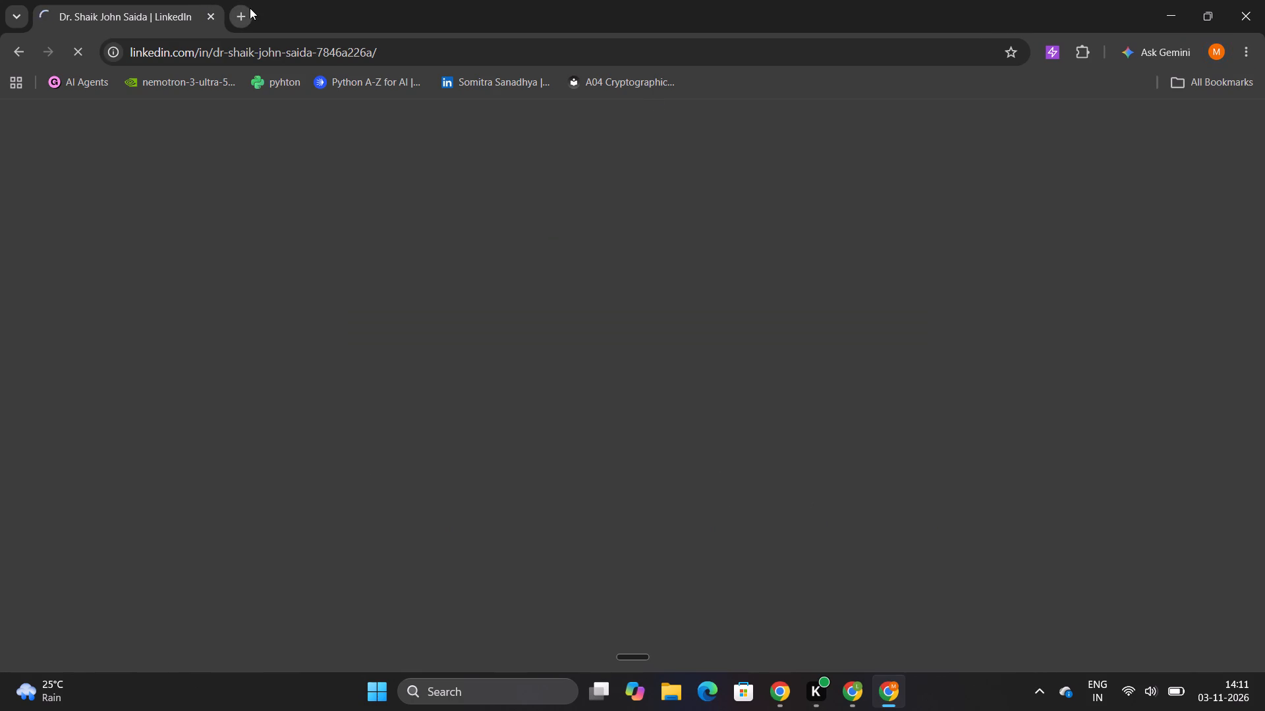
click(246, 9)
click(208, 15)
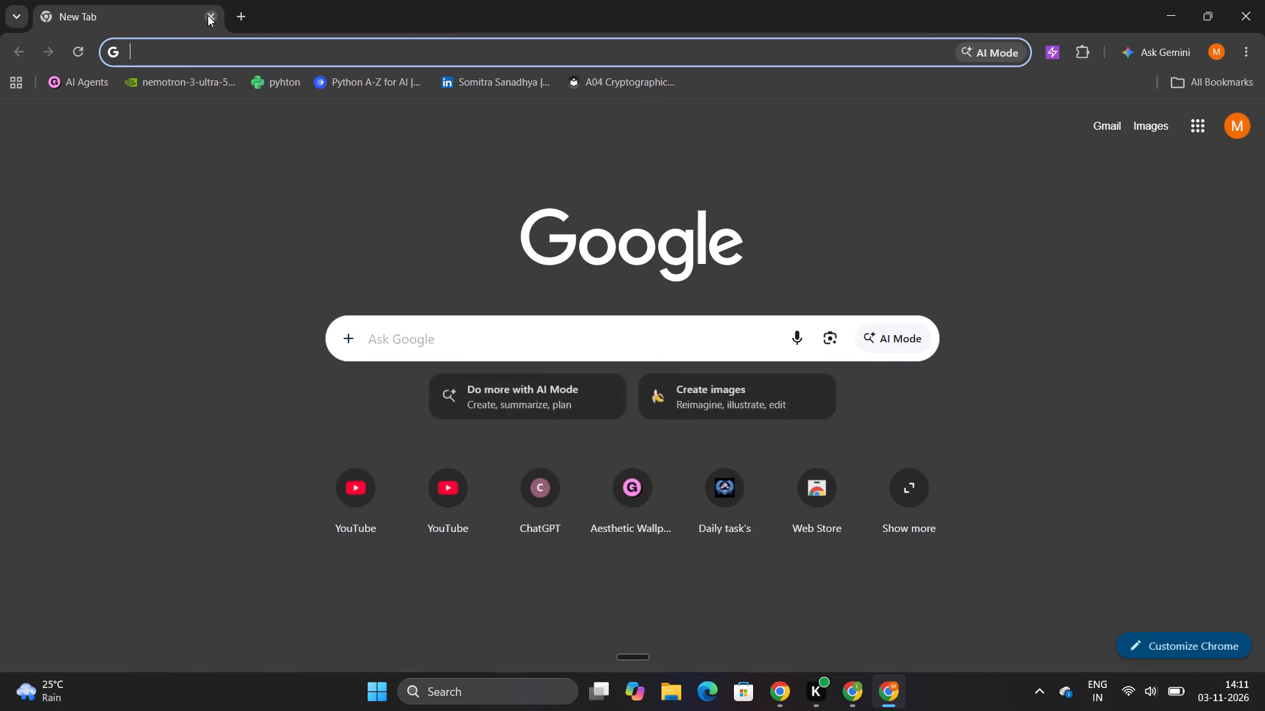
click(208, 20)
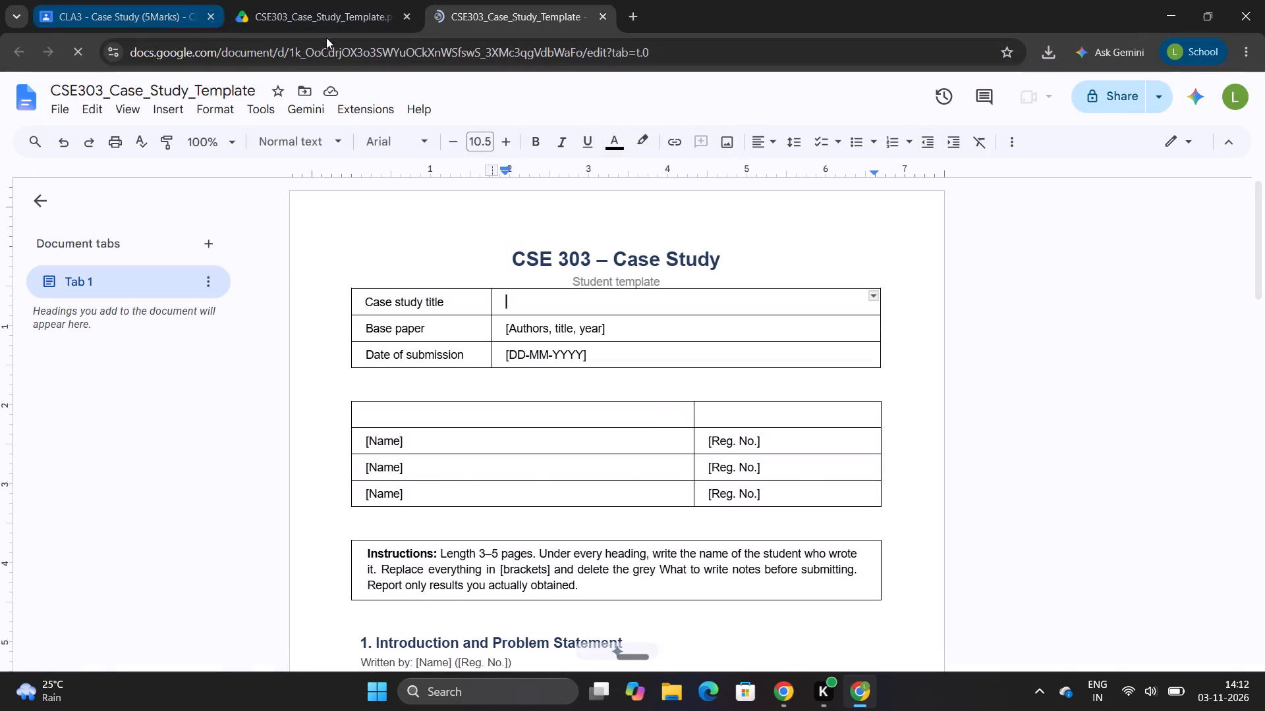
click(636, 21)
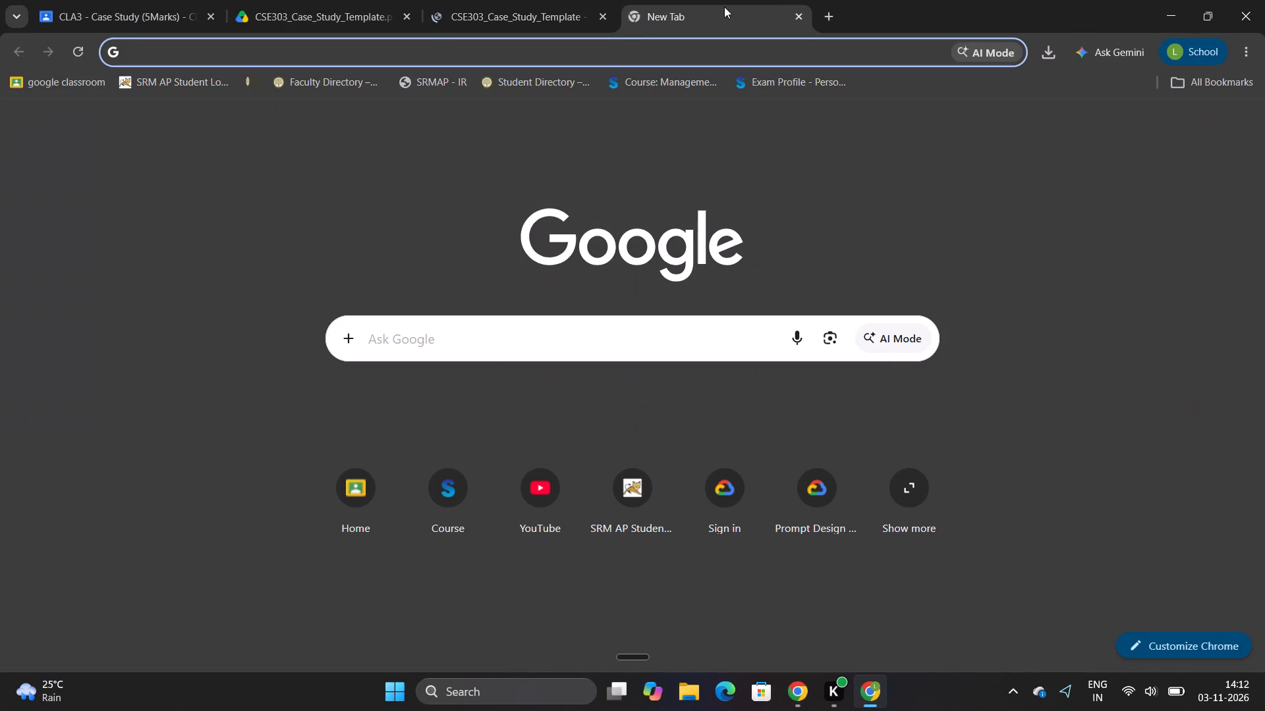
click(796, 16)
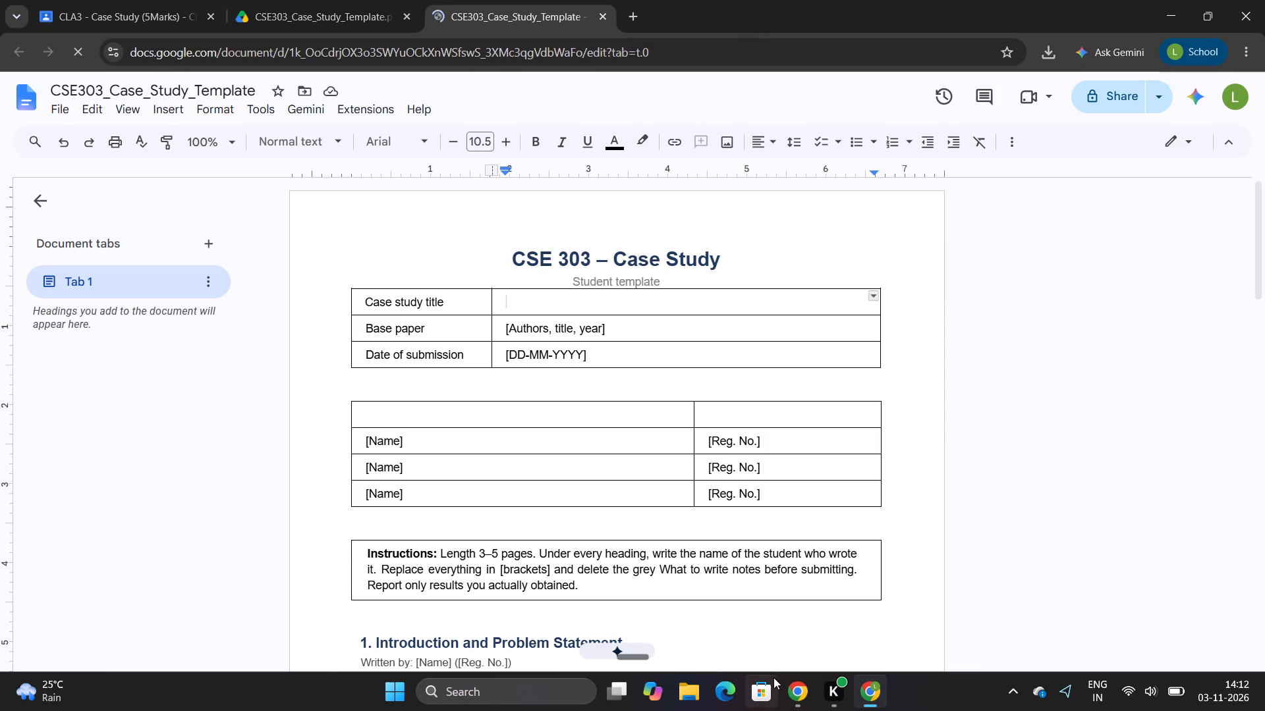
Return to the ChatGPT browser window and open the bookmarked ModernVBERT/colmodernvbert Hugging Face page in a new tab.
click(796, 685)
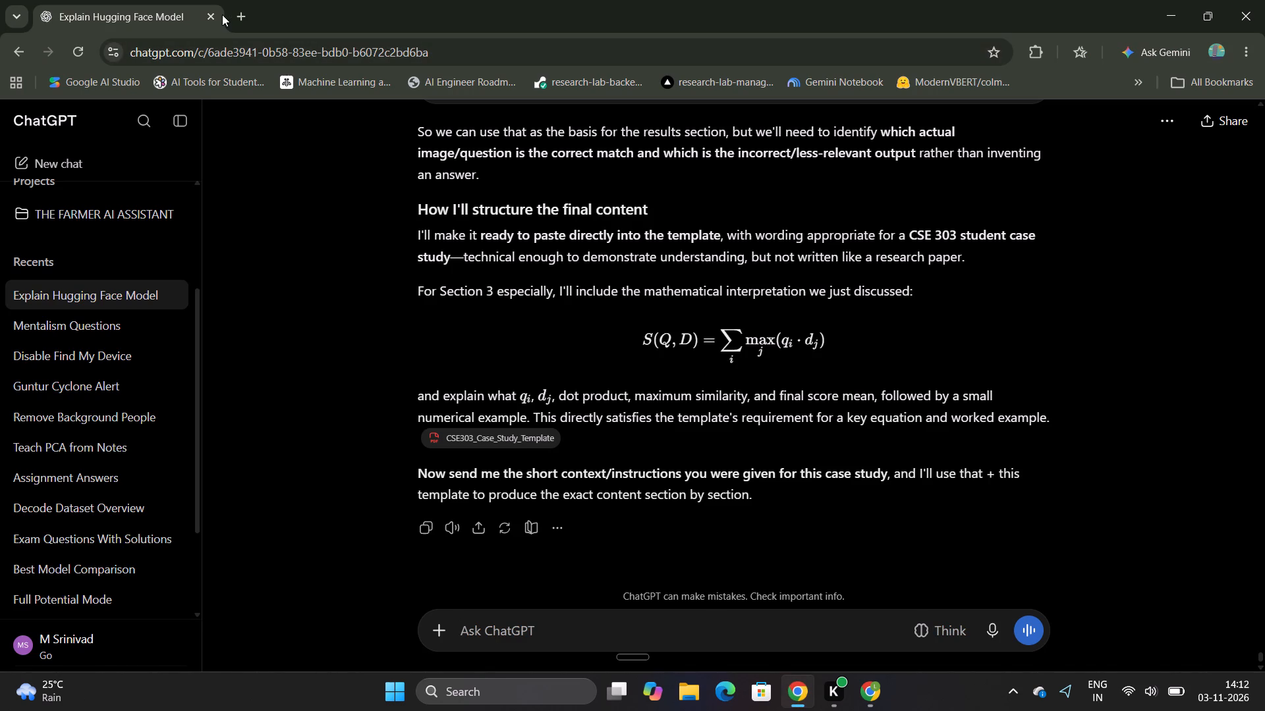
click(240, 16)
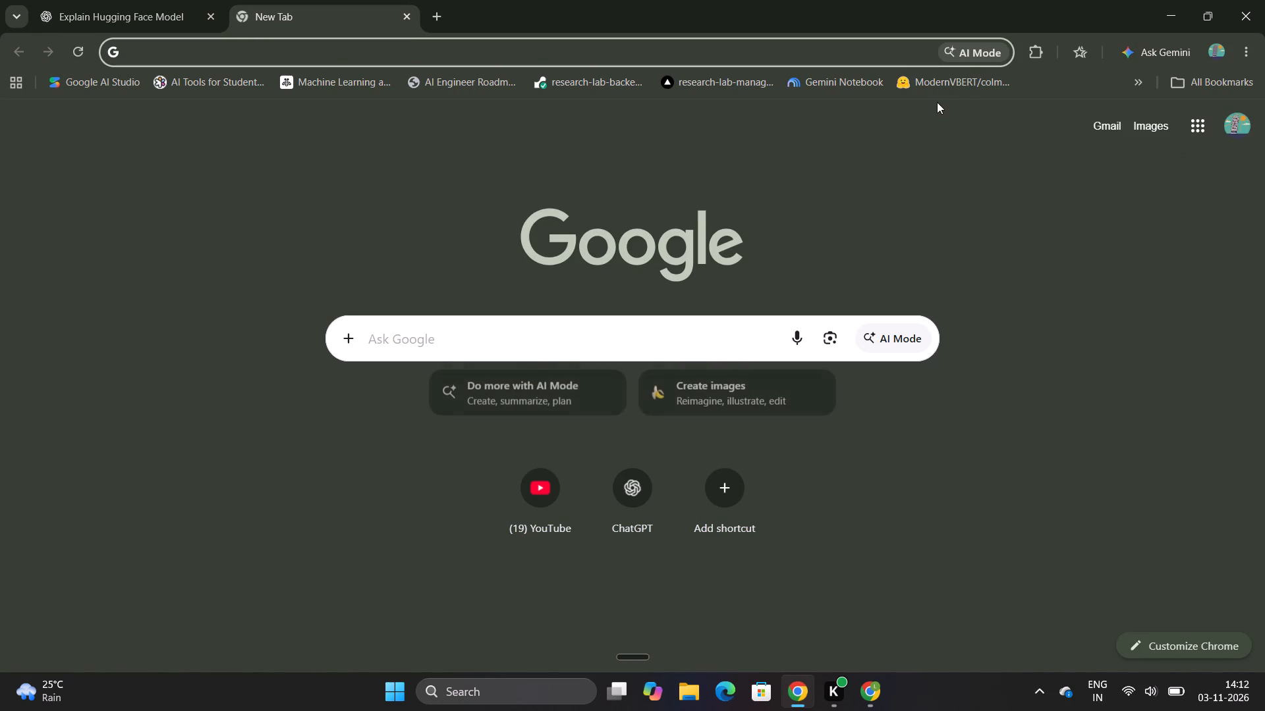
click(967, 81)
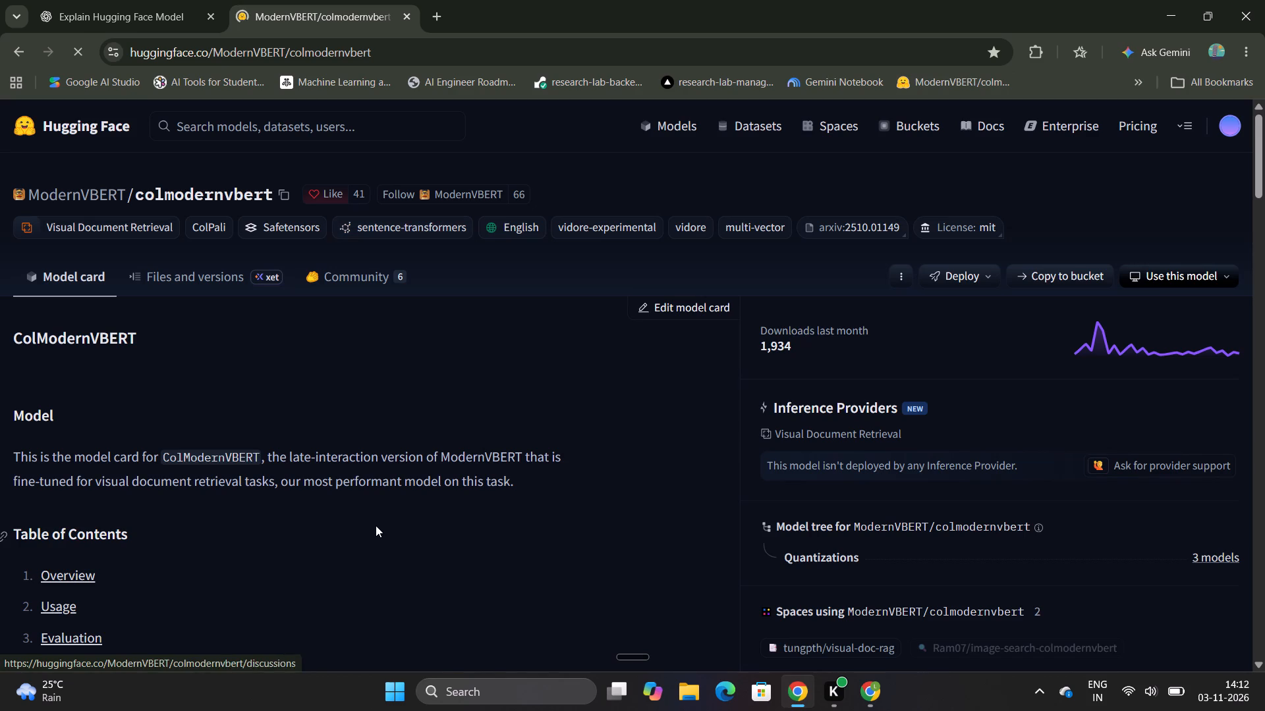
Look through the colmodernvbert model card and open its linked paper, "ModernVBERT: Towards Smaller Visual Document Retrievers".
scroll(376, 525, down, 15)
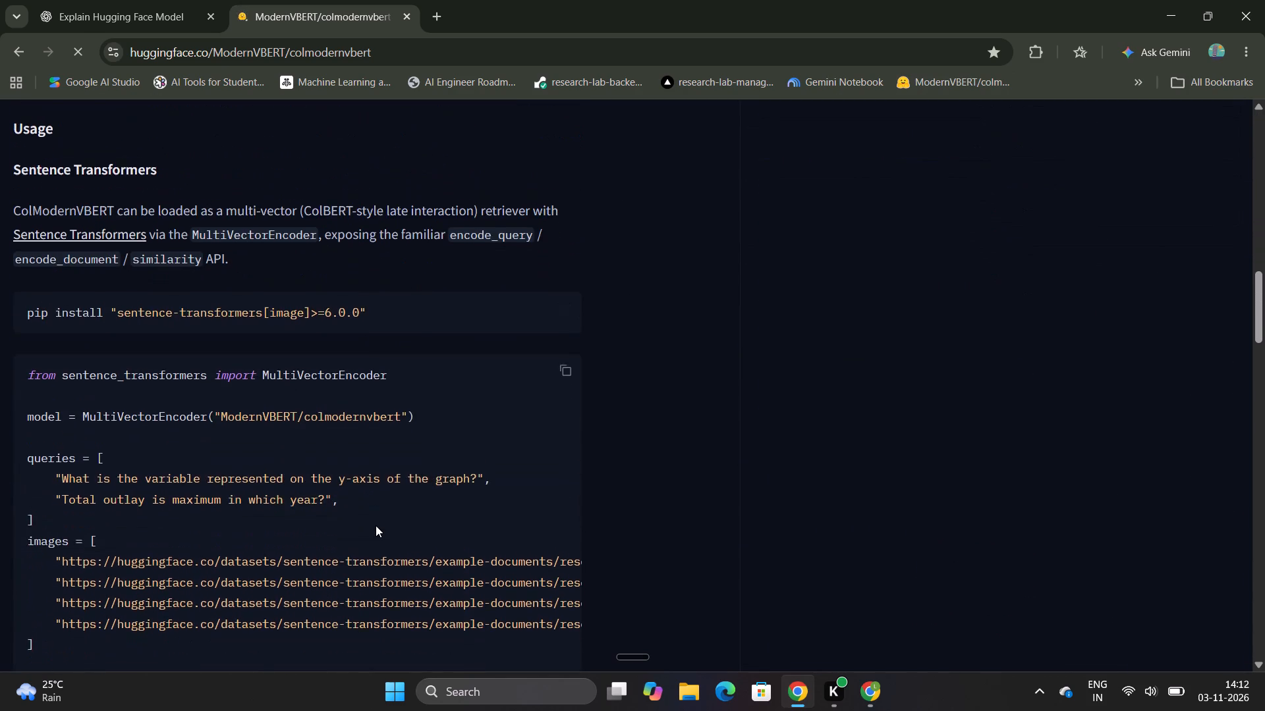
scroll(376, 525, down, 10)
scroll(376, 525, up, 14)
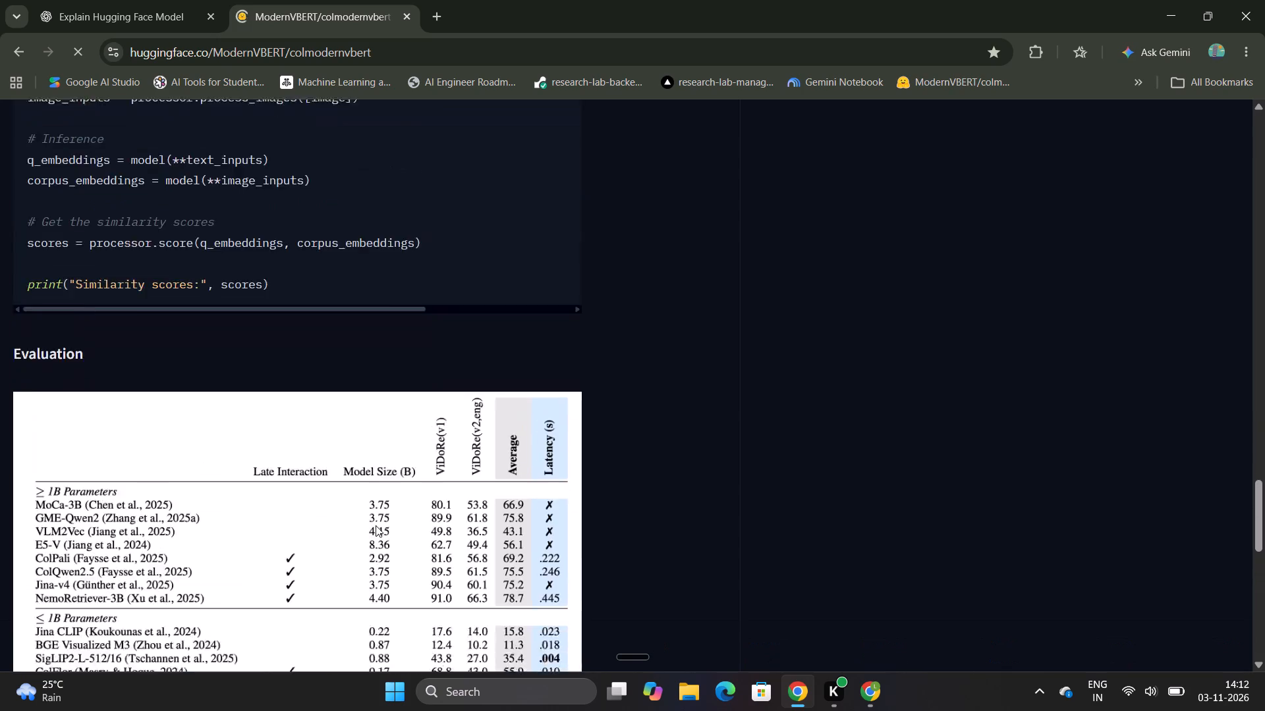
scroll(376, 525, up, 9)
scroll(894, 681, down, 3)
scroll(937, 591, down, 1)
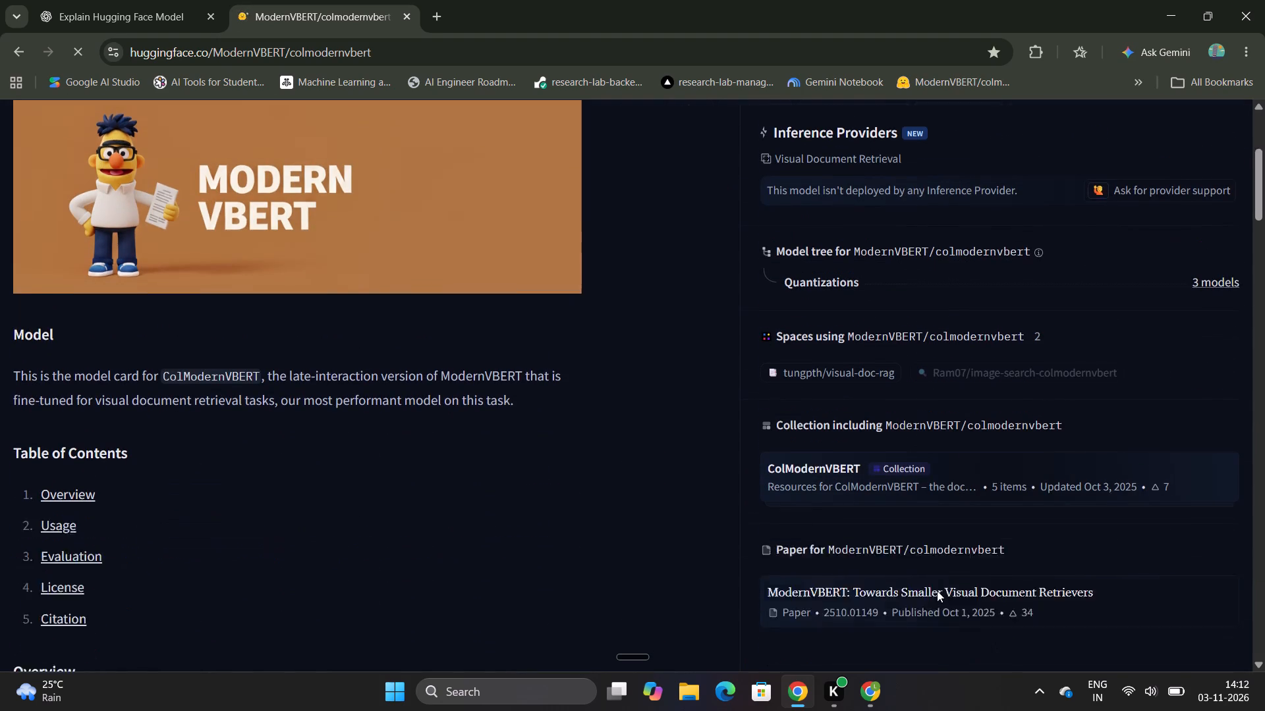
scroll(937, 591, down, 2)
click(868, 498)
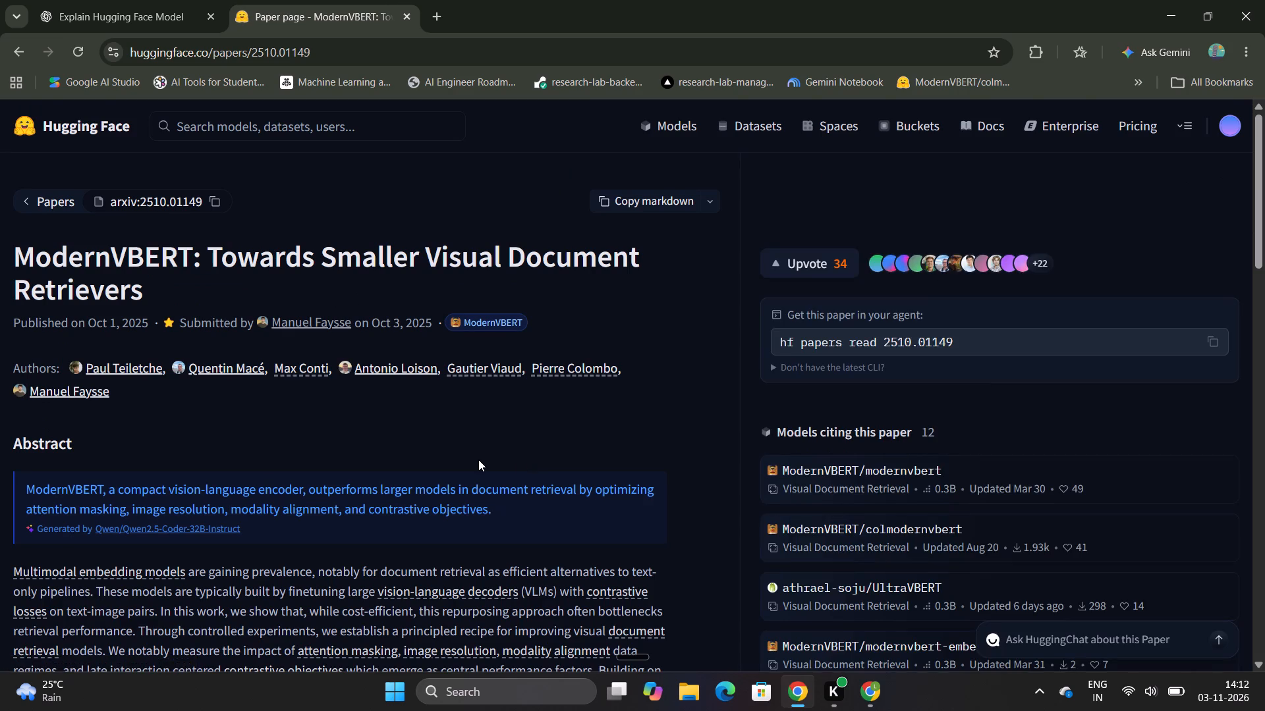
From the paper page, open the ModernVBERT project page and the arXiv PDF in separate tabs.
scroll(478, 460, down, 5)
click(323, 338)
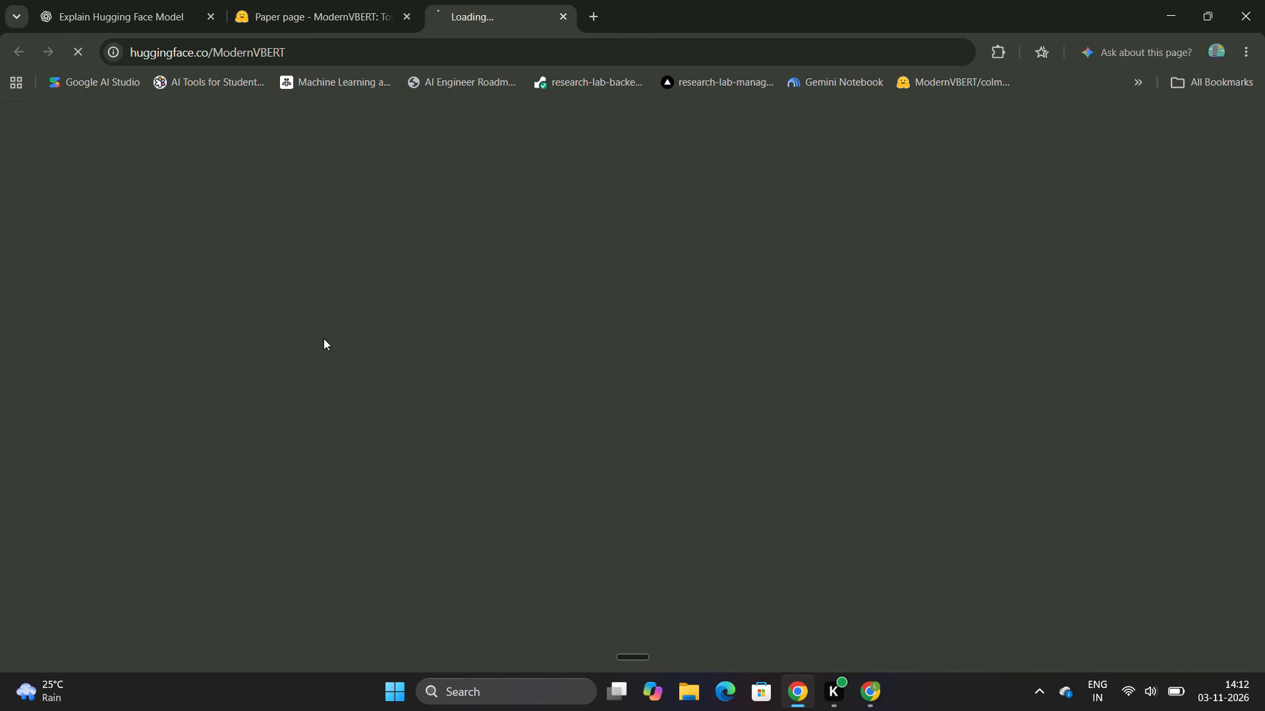
click(406, 0)
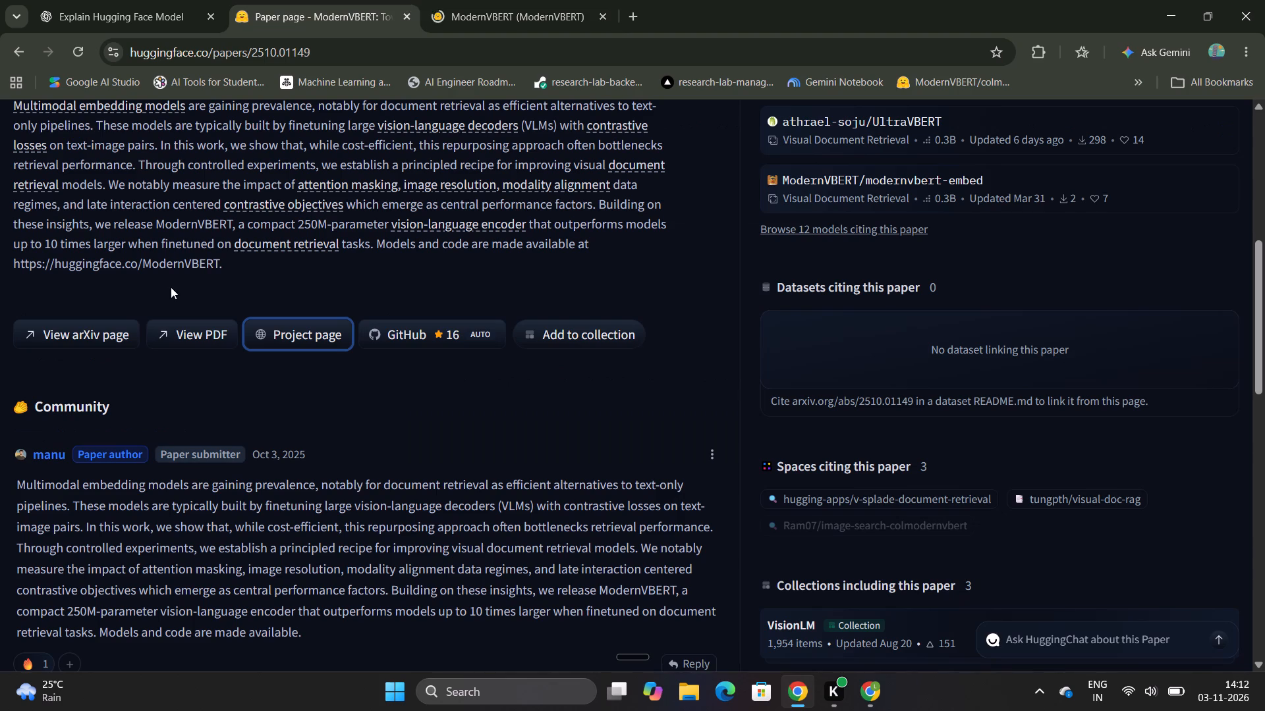
click(192, 330)
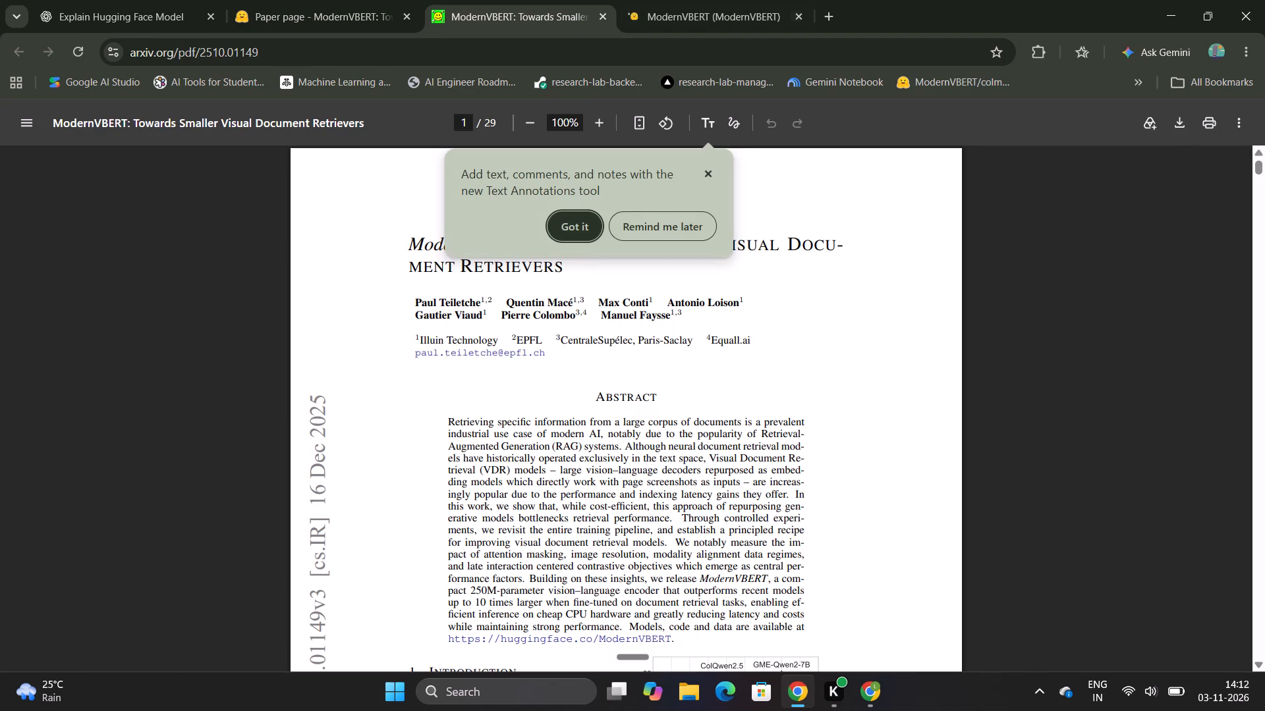
click(712, 173)
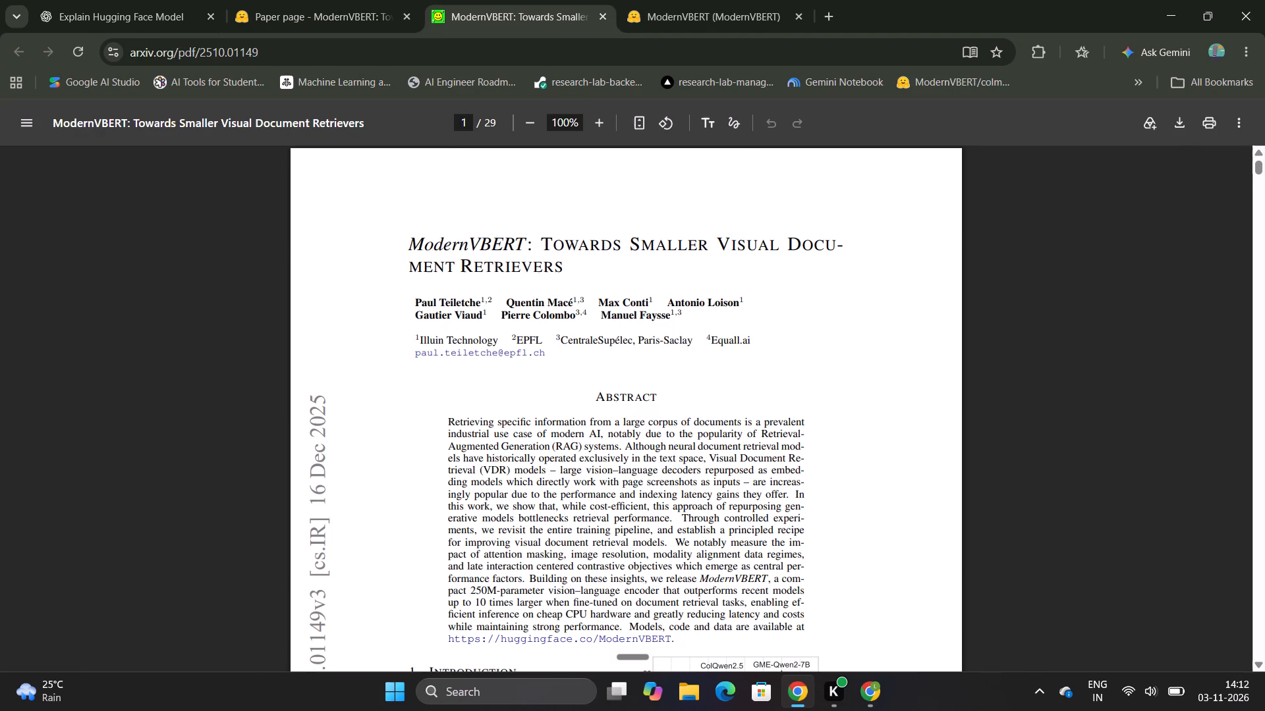
On the ModernVBERT organization page, copy the heading "ModernVBERT: Towards Smaller Visual Document Retrievers".
click(678, 0)
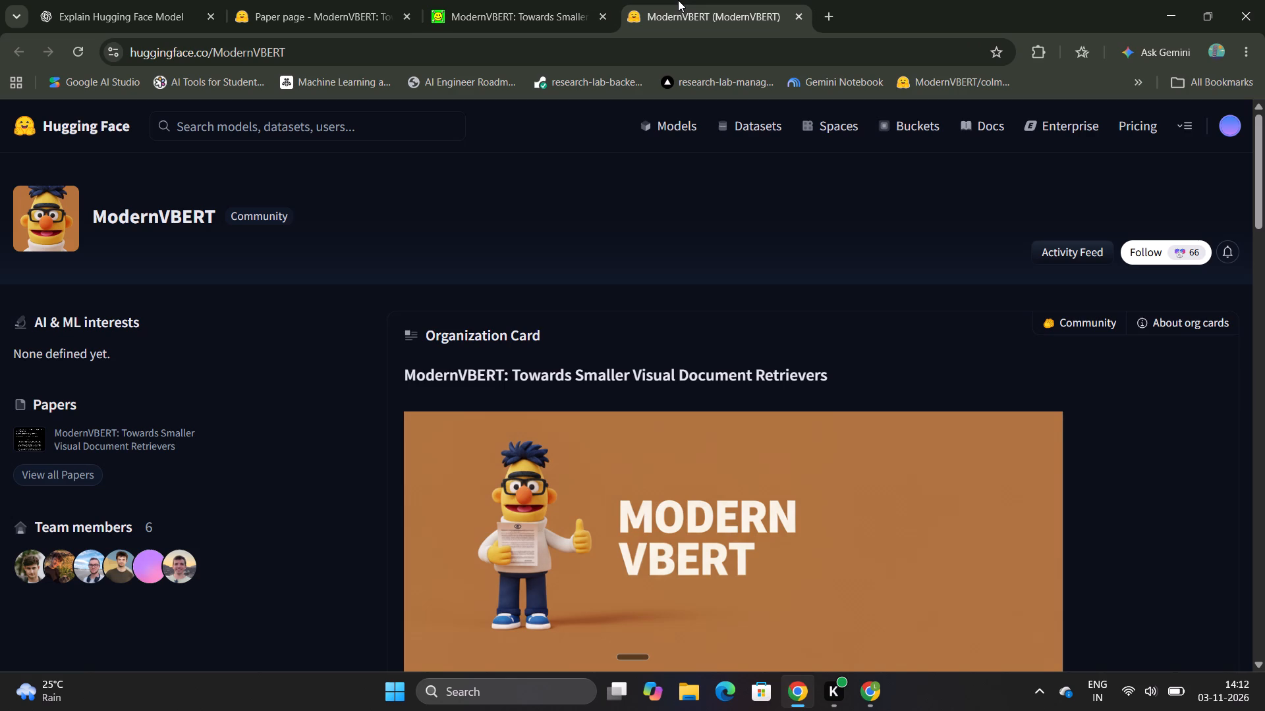
drag(407, 377, 876, 363)
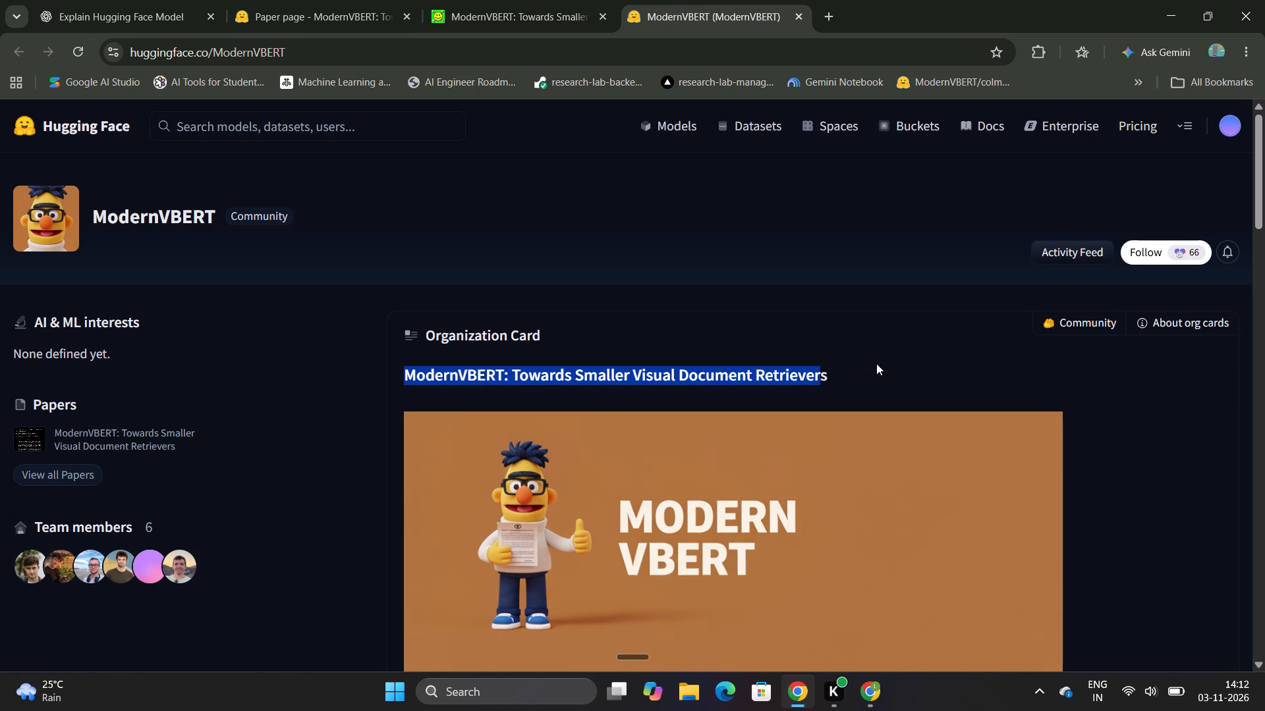
key(ctrl+c)
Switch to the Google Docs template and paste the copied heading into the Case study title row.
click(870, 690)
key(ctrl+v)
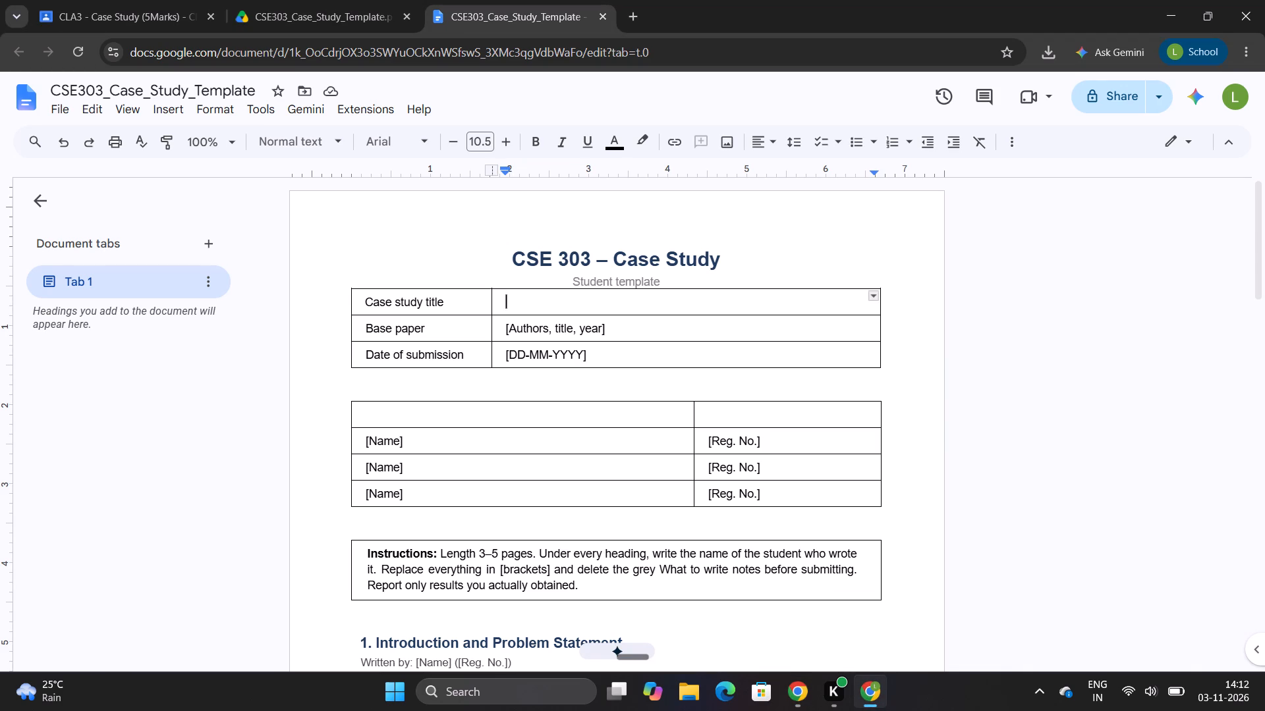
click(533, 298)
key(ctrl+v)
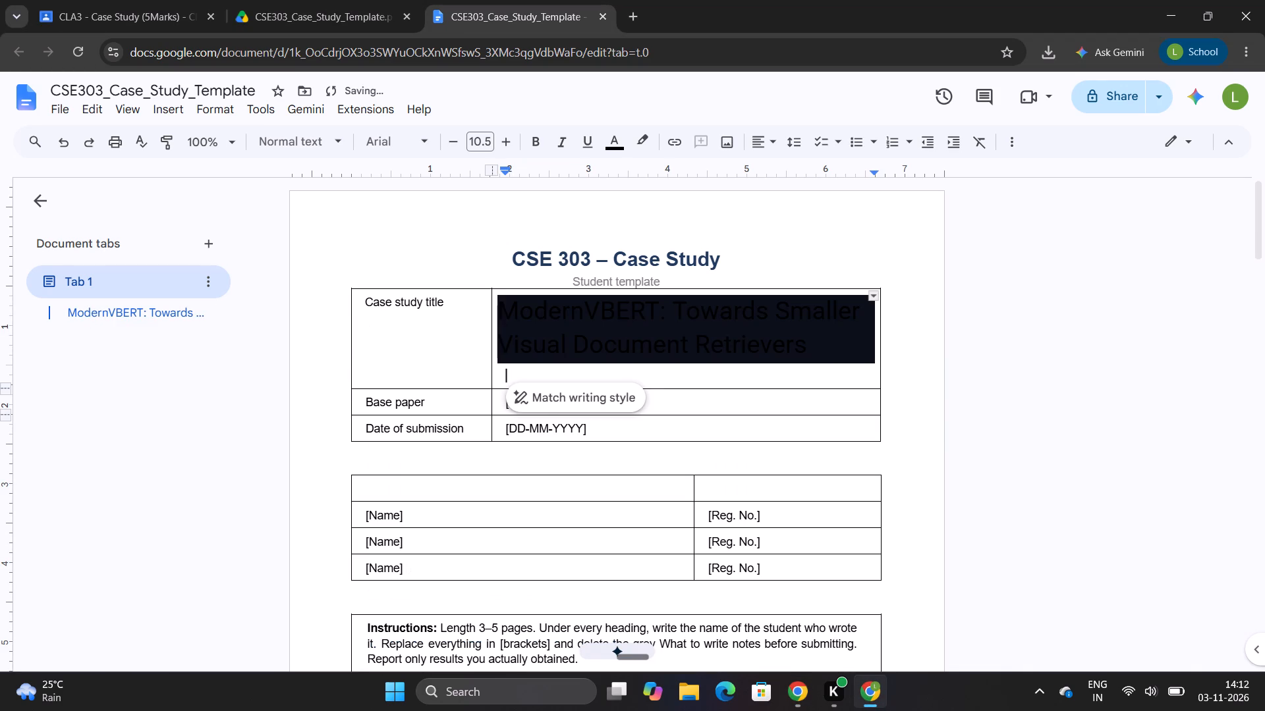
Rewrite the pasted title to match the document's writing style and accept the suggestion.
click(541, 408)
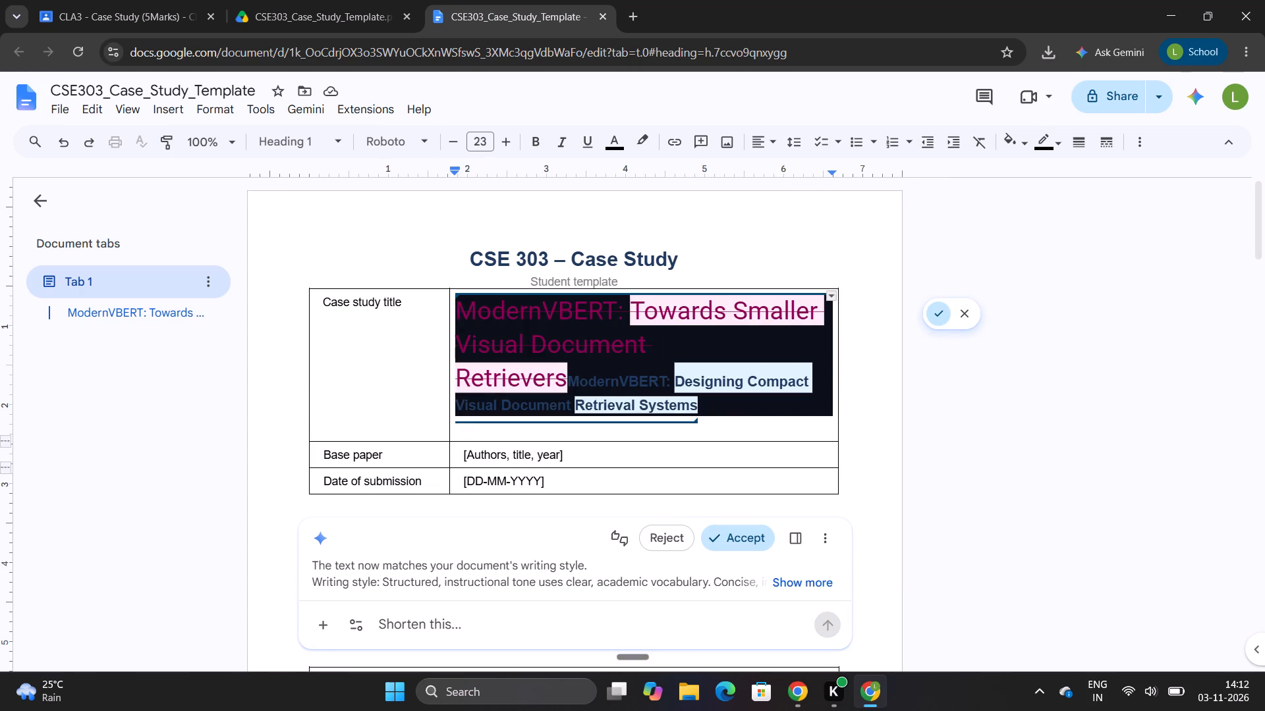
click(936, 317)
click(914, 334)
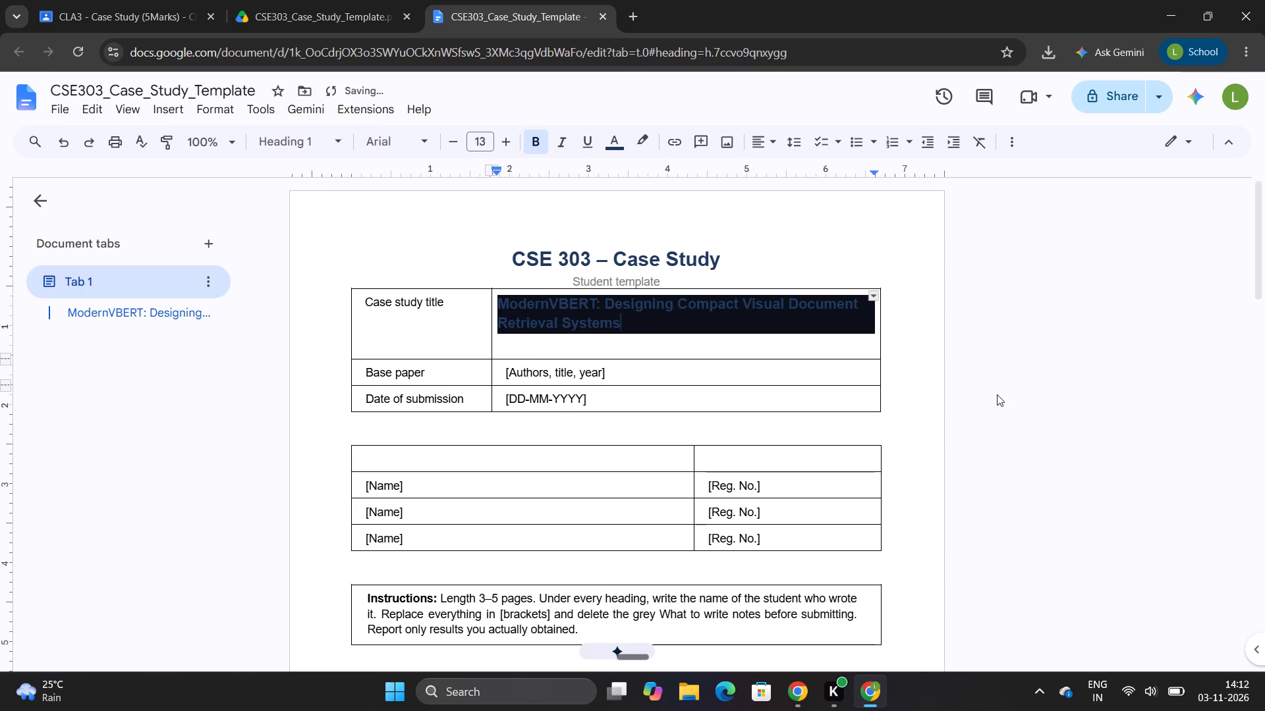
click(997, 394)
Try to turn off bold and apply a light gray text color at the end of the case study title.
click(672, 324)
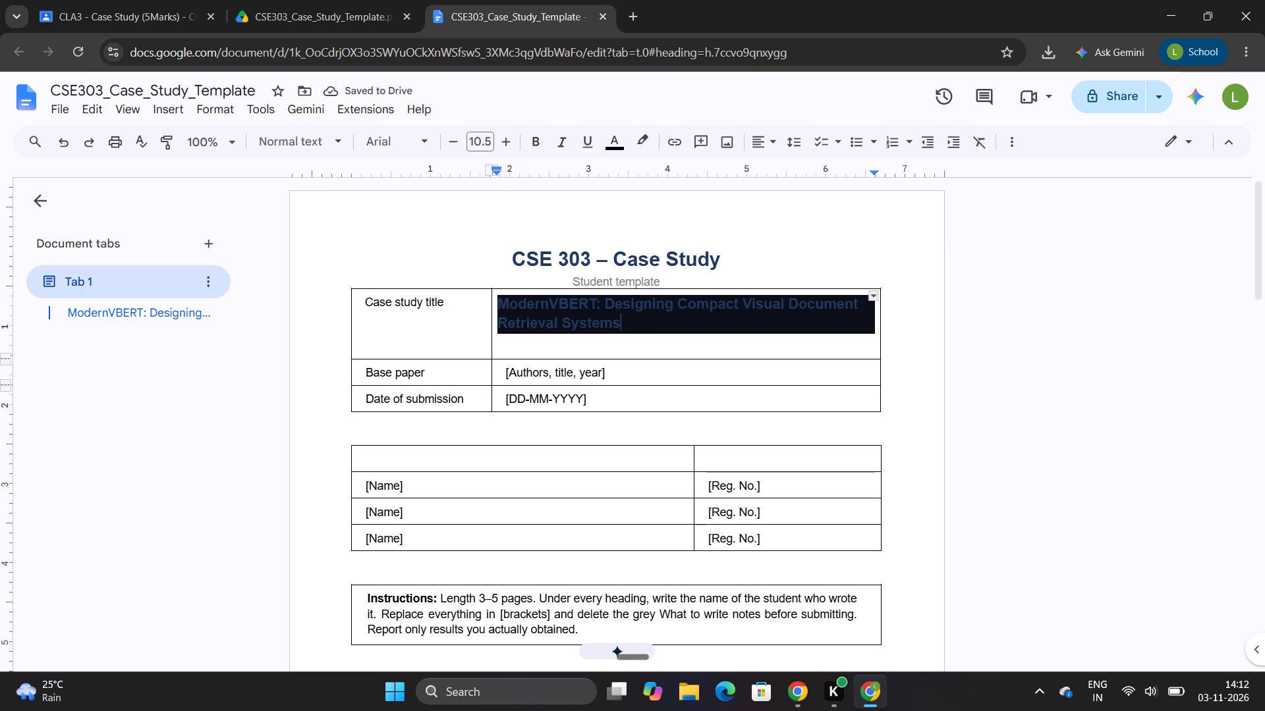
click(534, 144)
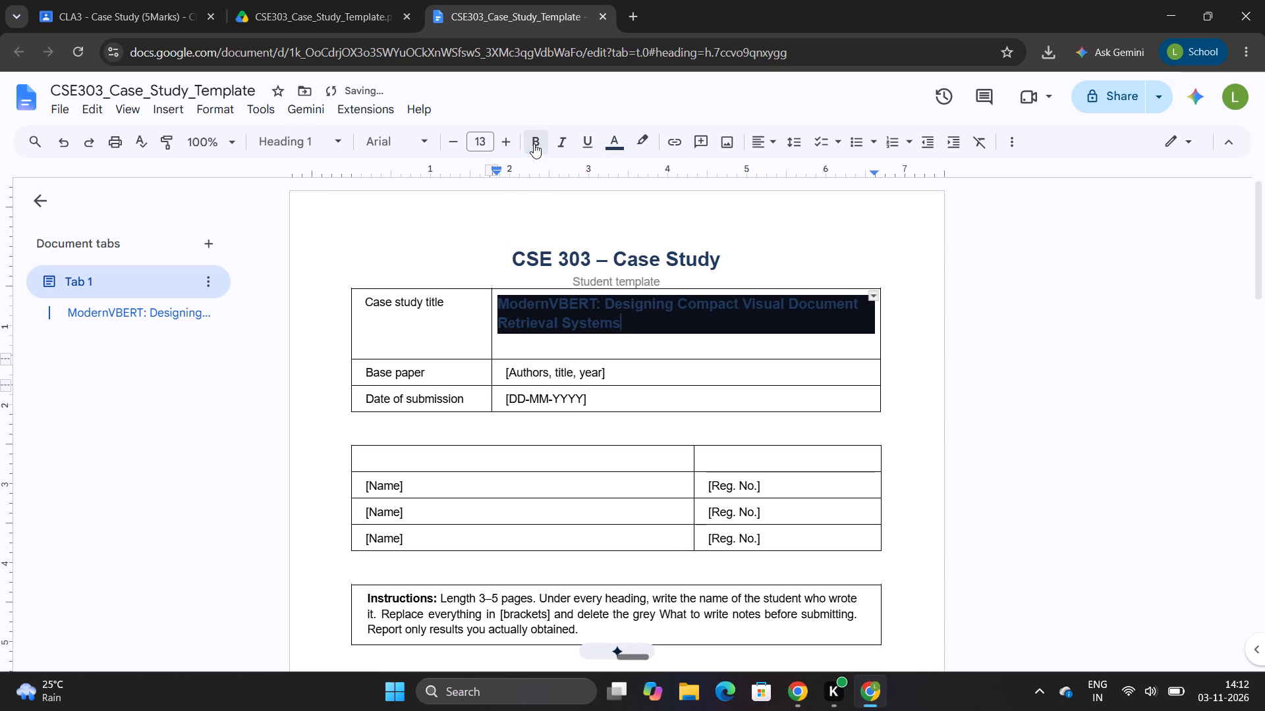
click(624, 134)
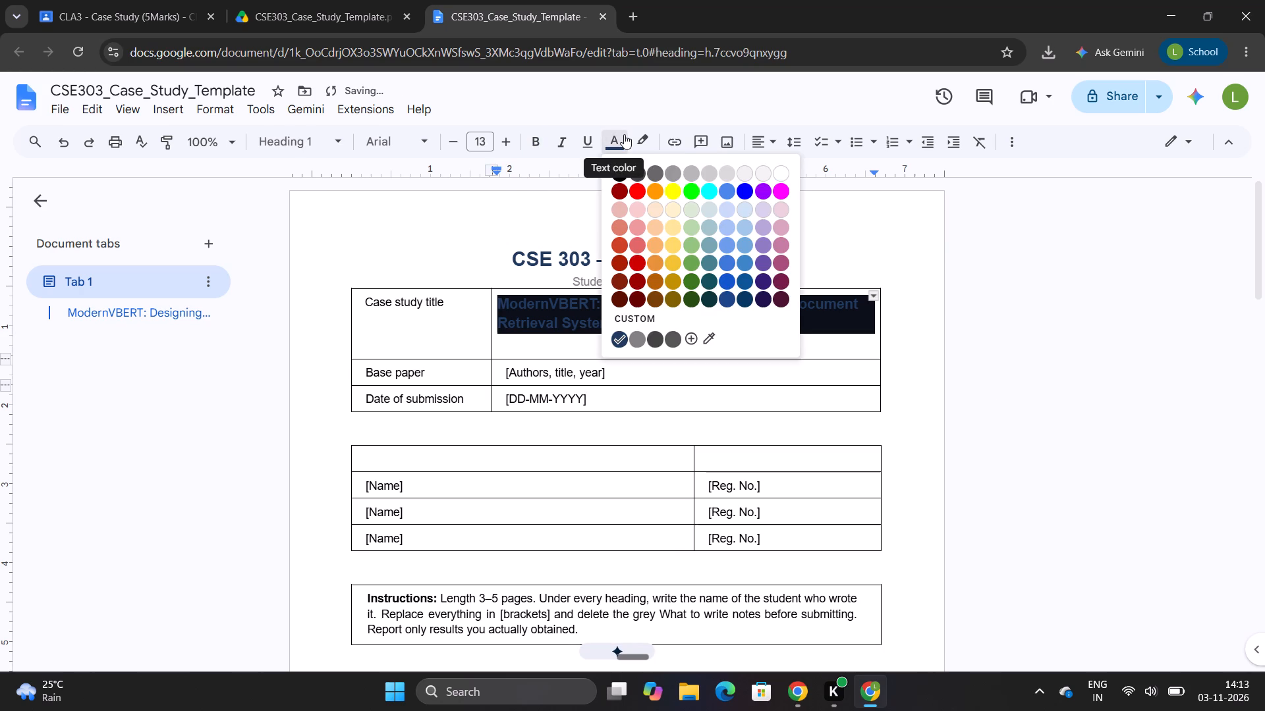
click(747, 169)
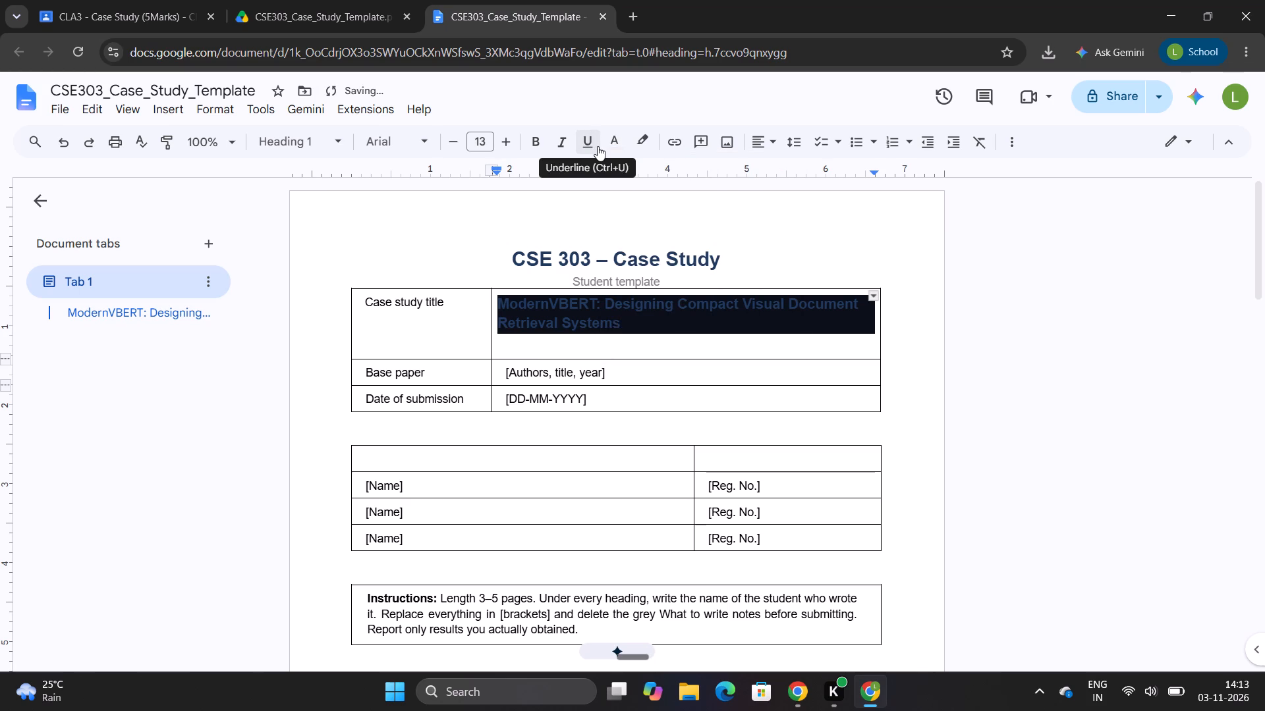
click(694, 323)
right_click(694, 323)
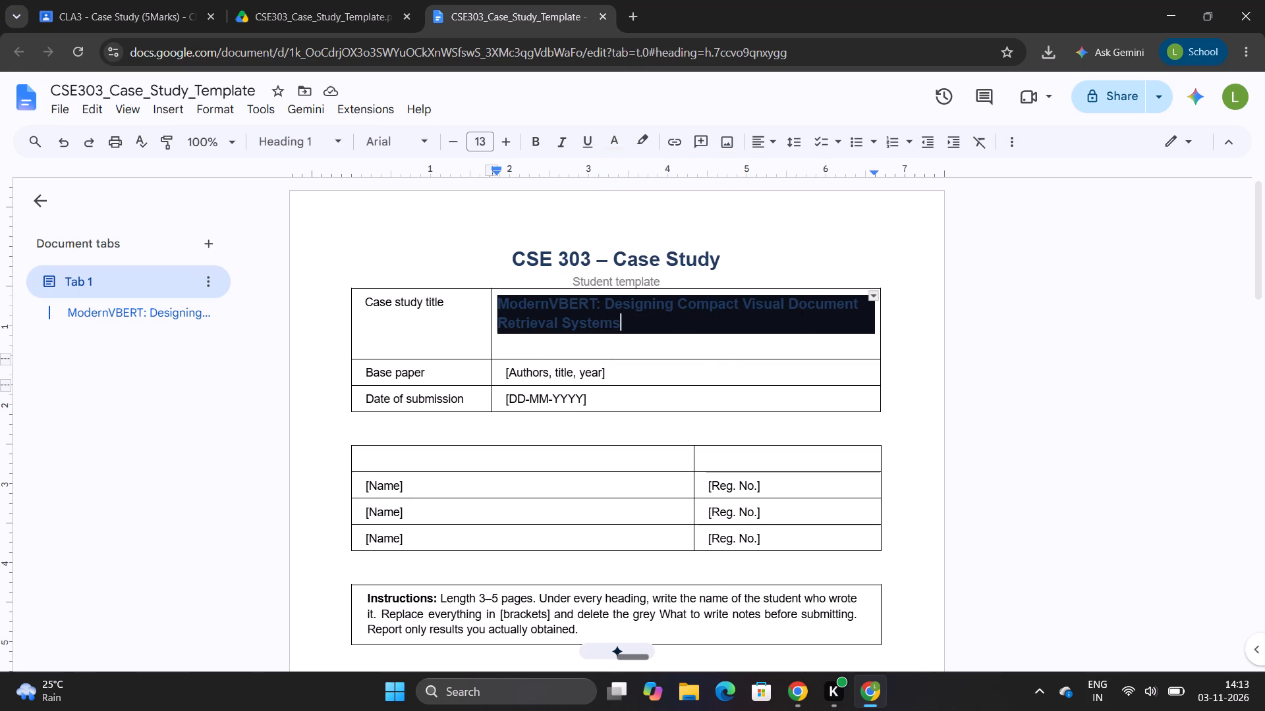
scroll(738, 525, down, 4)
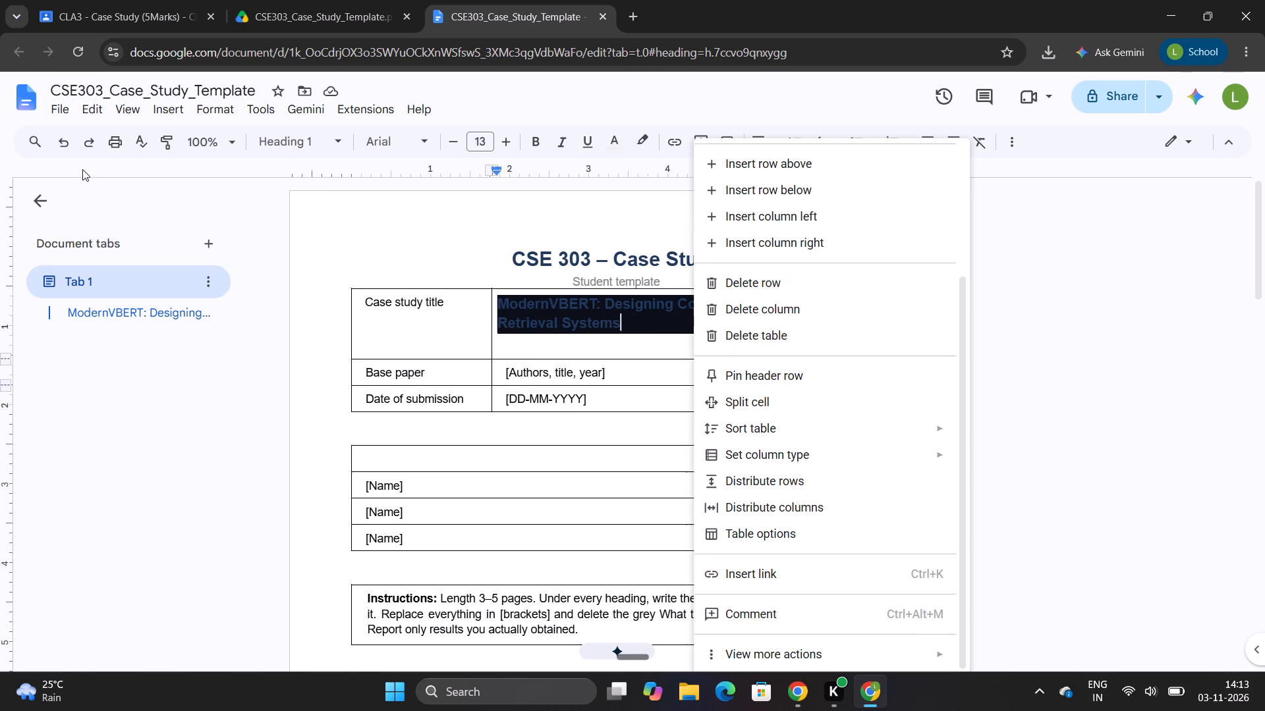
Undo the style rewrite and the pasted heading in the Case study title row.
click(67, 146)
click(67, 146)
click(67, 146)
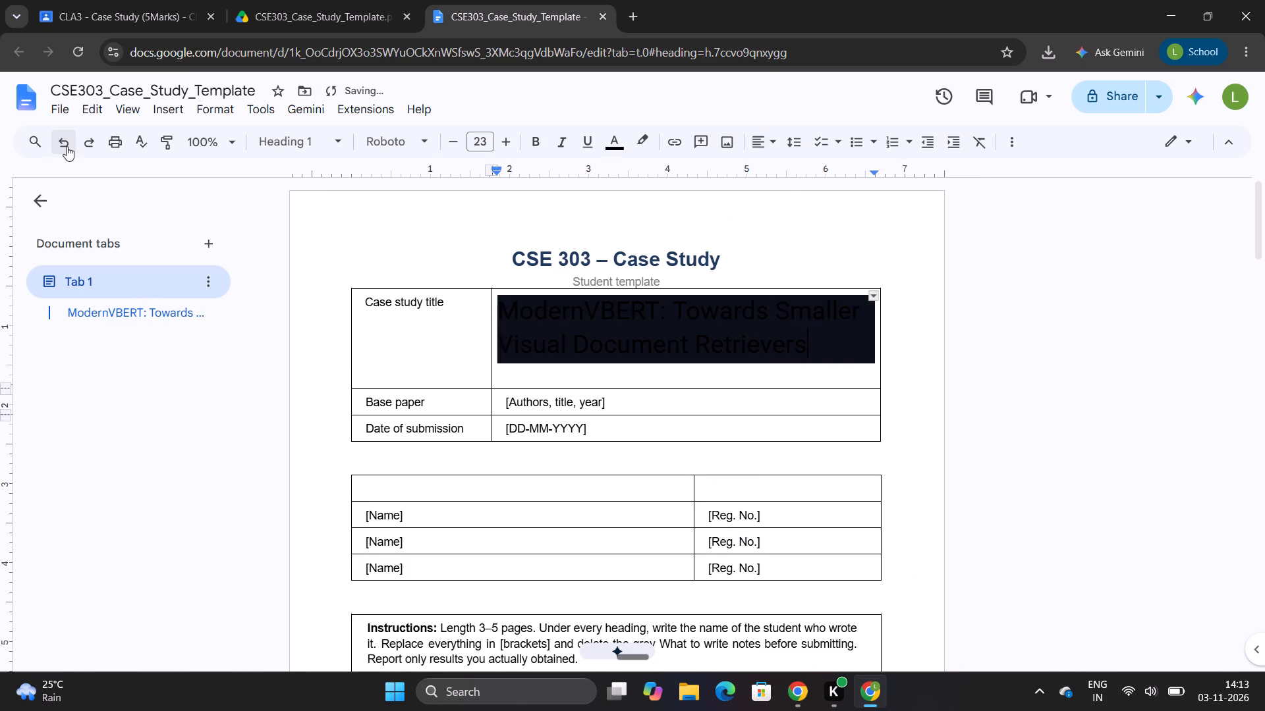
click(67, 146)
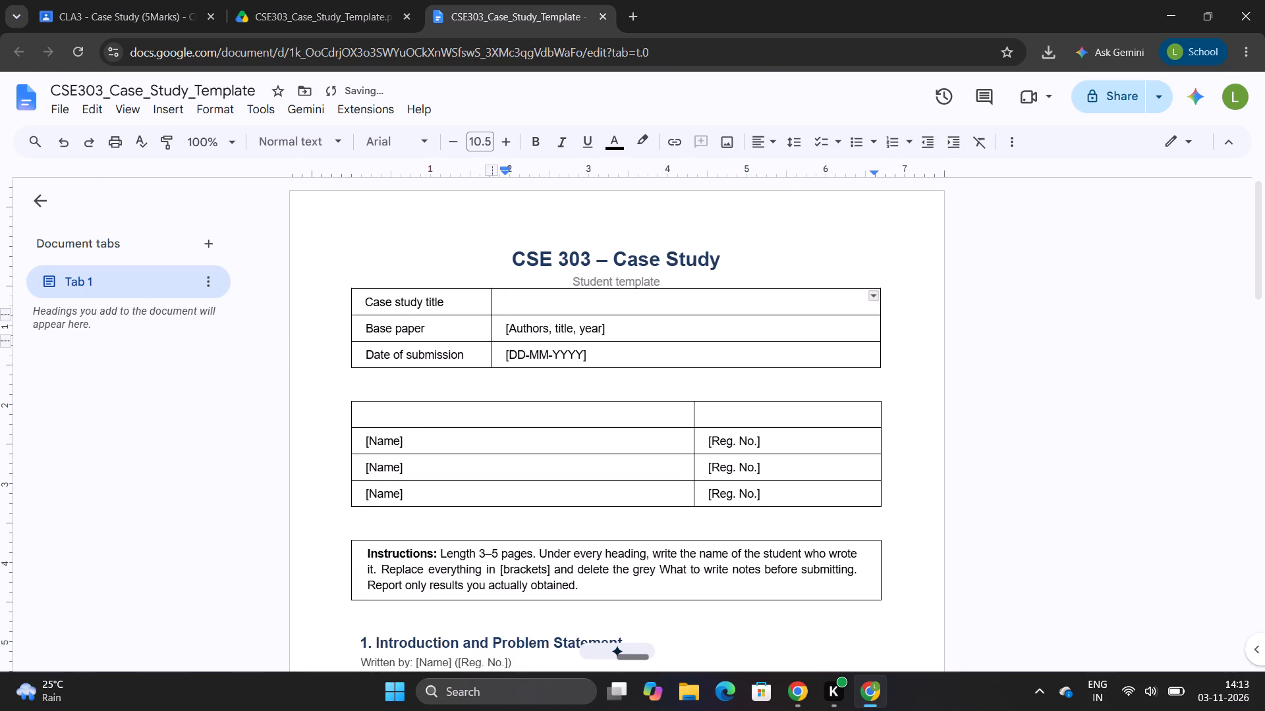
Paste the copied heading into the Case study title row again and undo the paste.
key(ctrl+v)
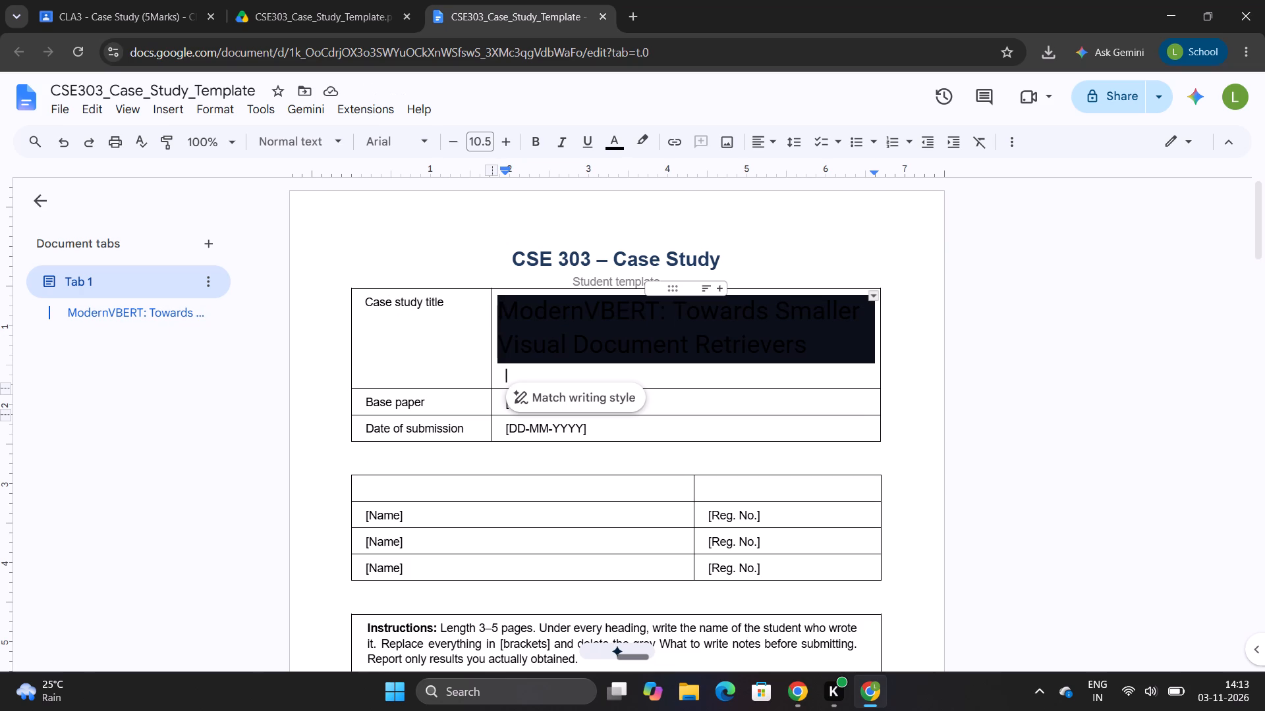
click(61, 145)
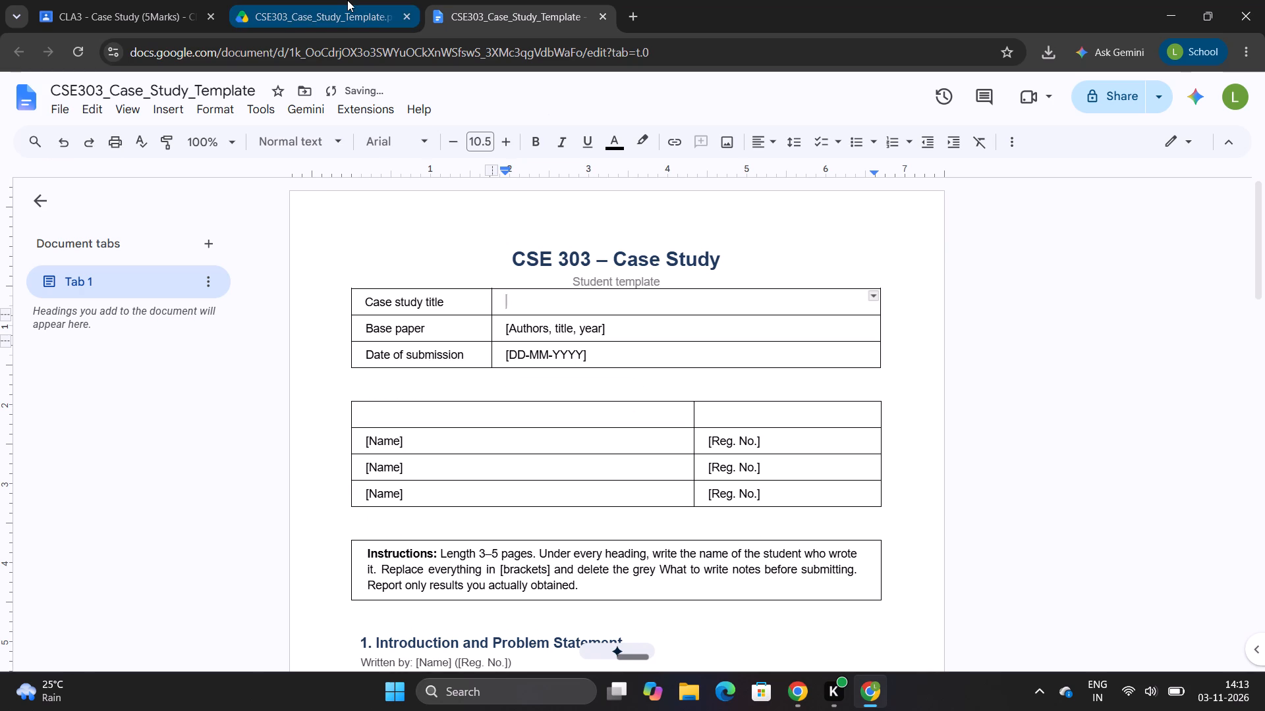
Open a new browser tab and paste the copied heading into its address bar as a plain-text reference.
click(643, 21)
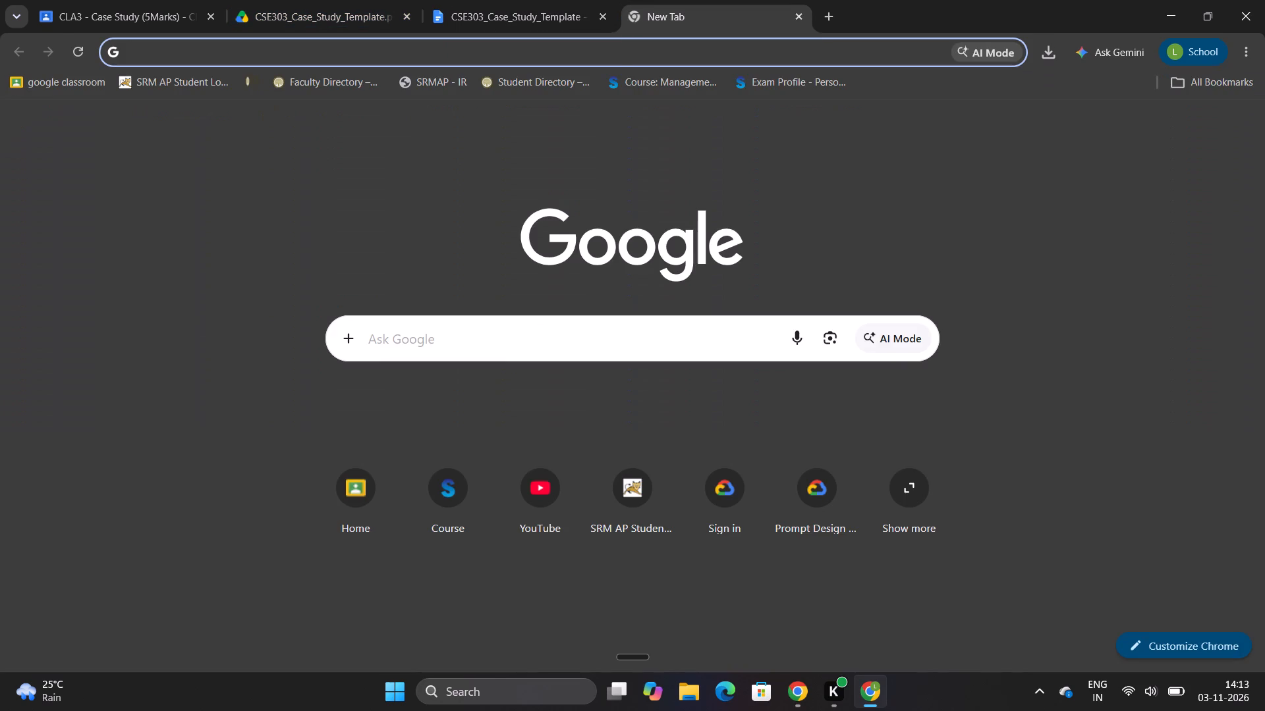
ctrl+click(618, 61)
key(ctrl+v)
click(234, 242)
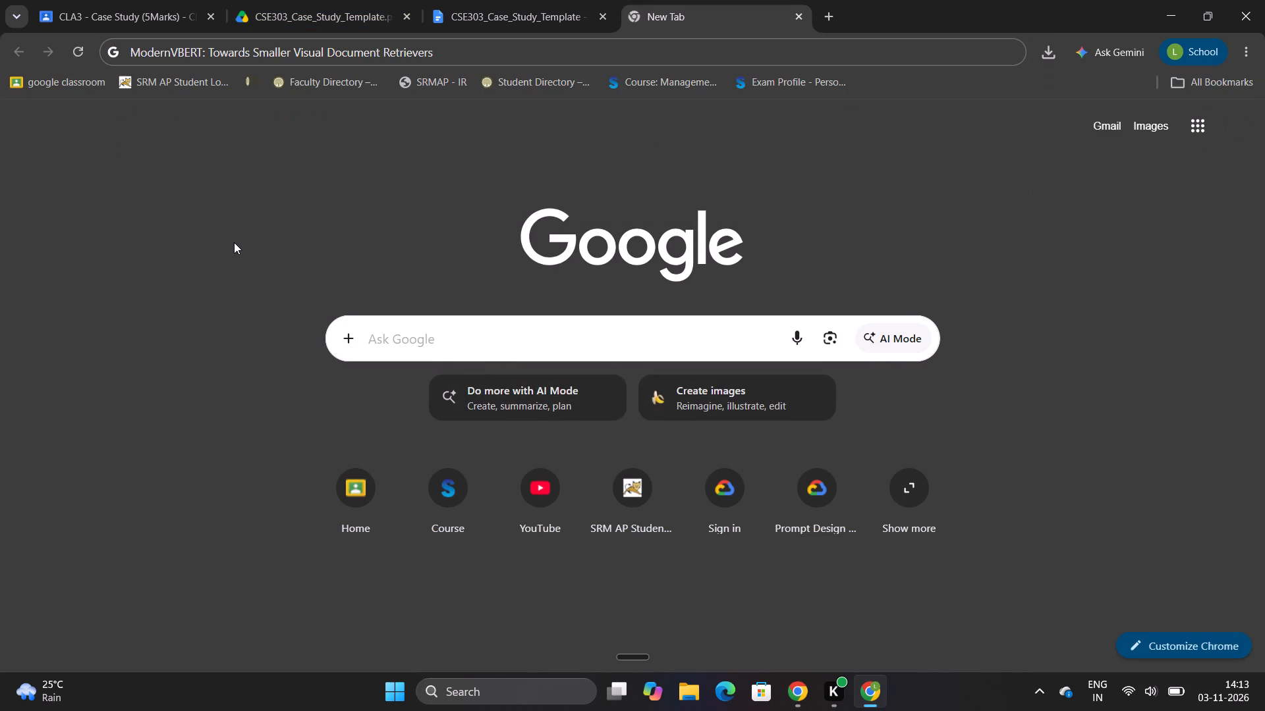
Enter "ModernVBERT : " in the template's Case study title row, consulting the heading held in the new tab.
click(433, 0)
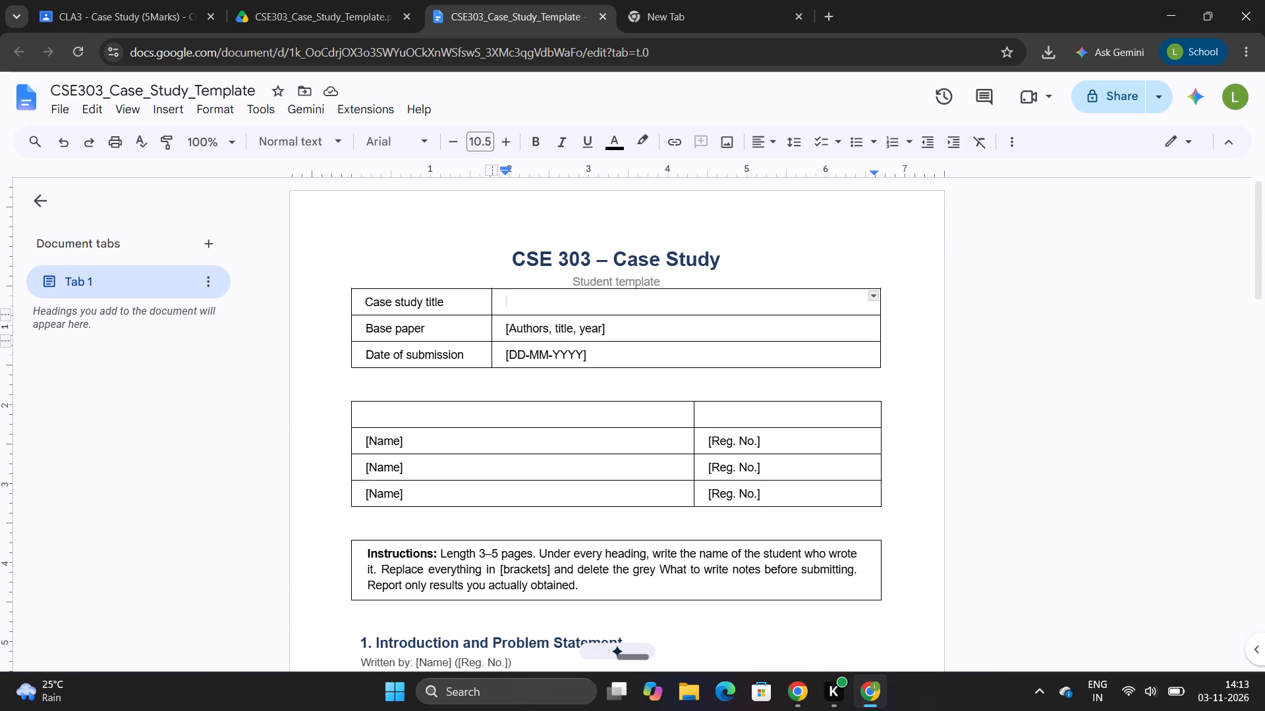
text(odern)
click(655, 0)
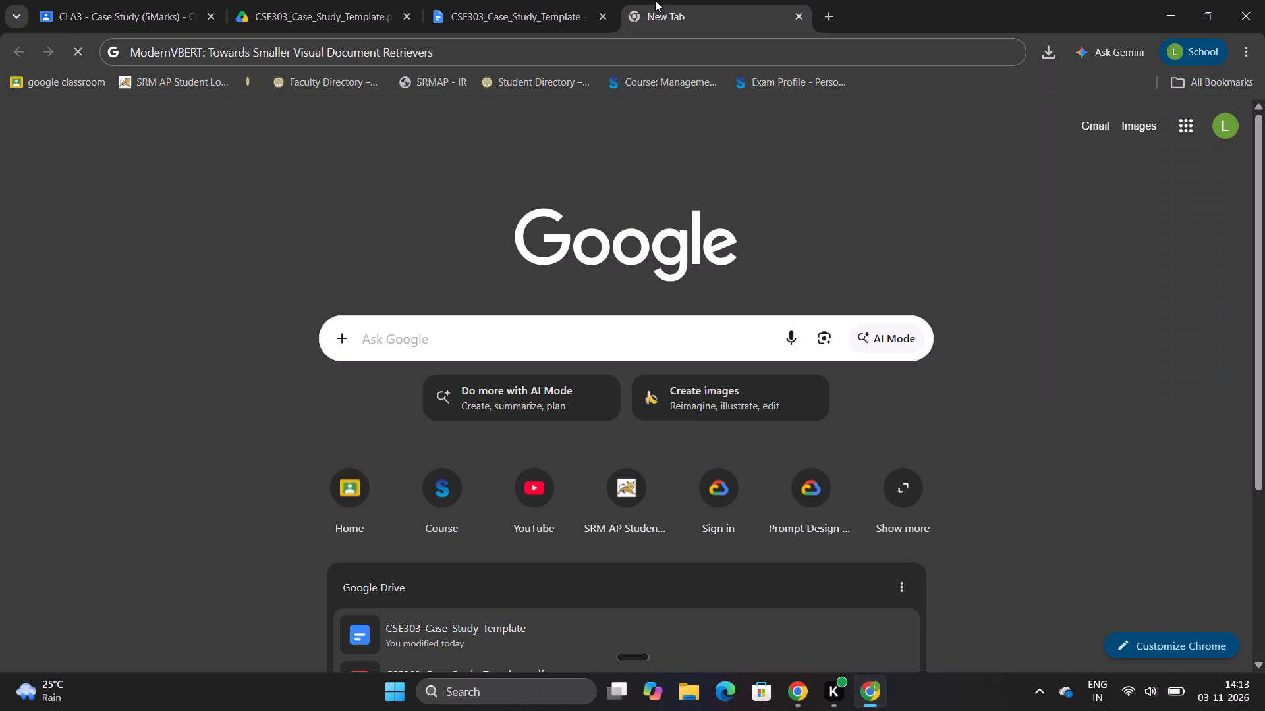
click(655, 0)
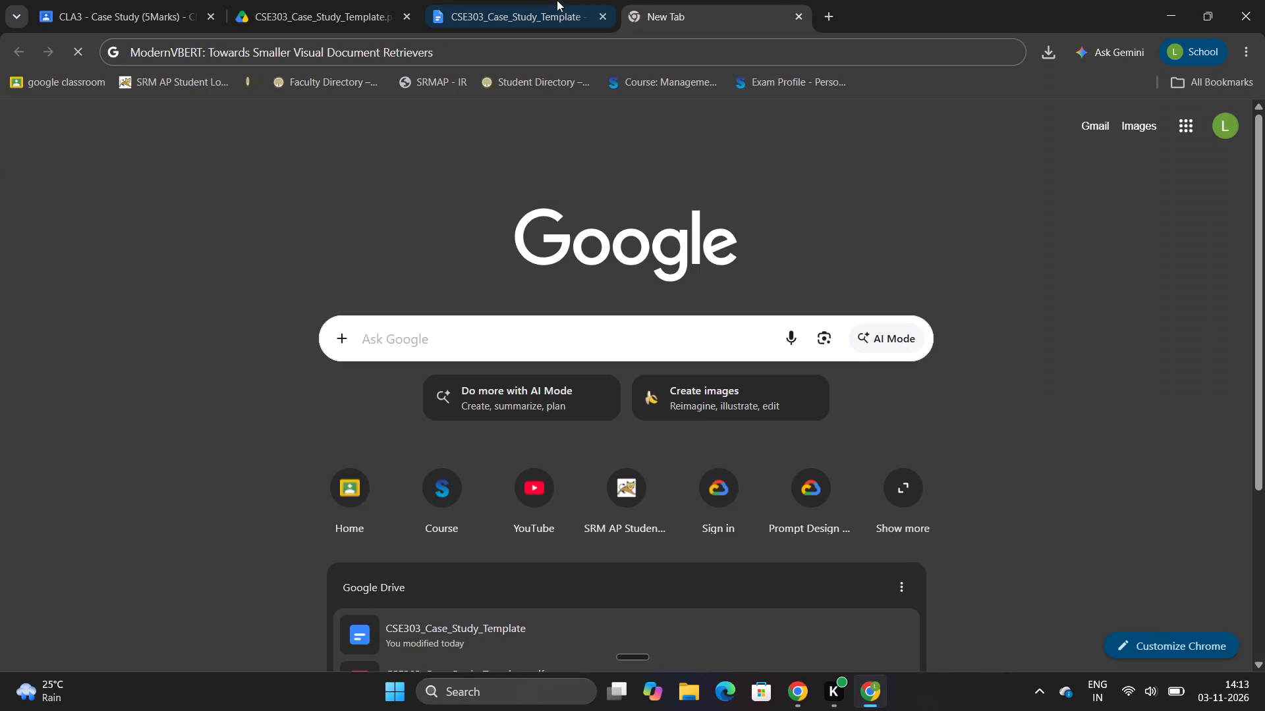
click(557, 0)
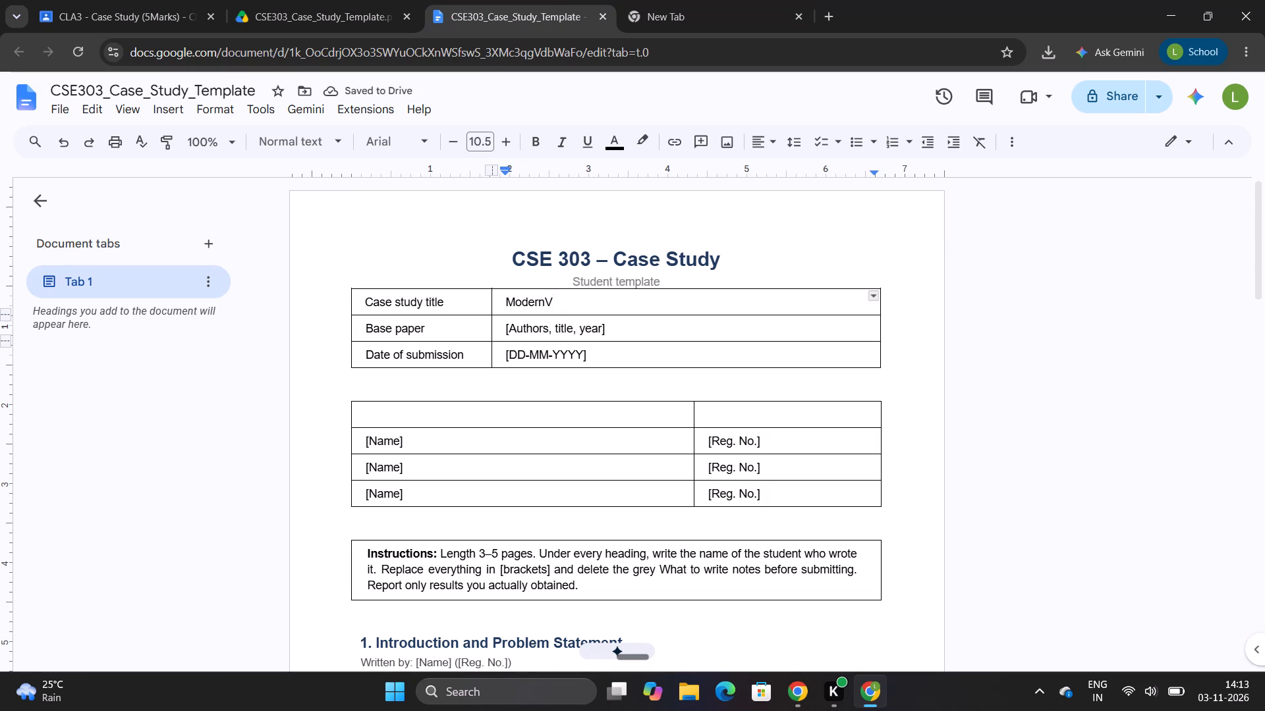
click(687, 0)
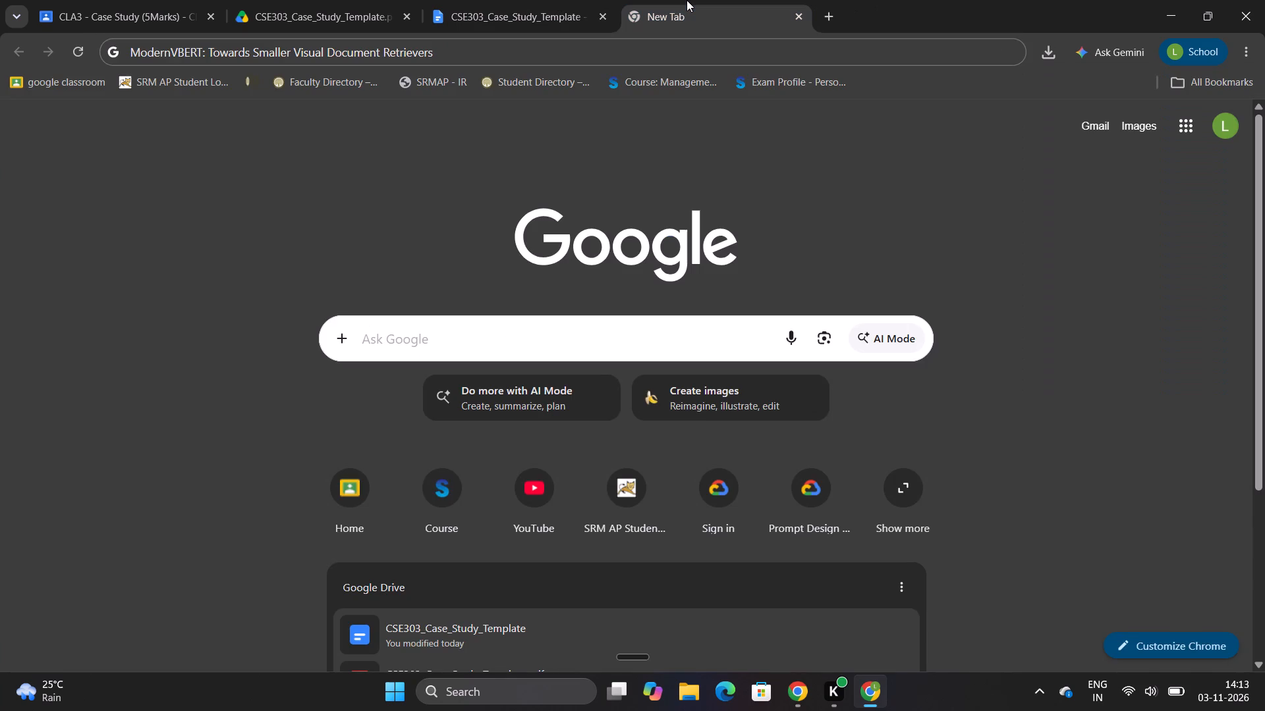
click(687, 0)
click(499, 0)
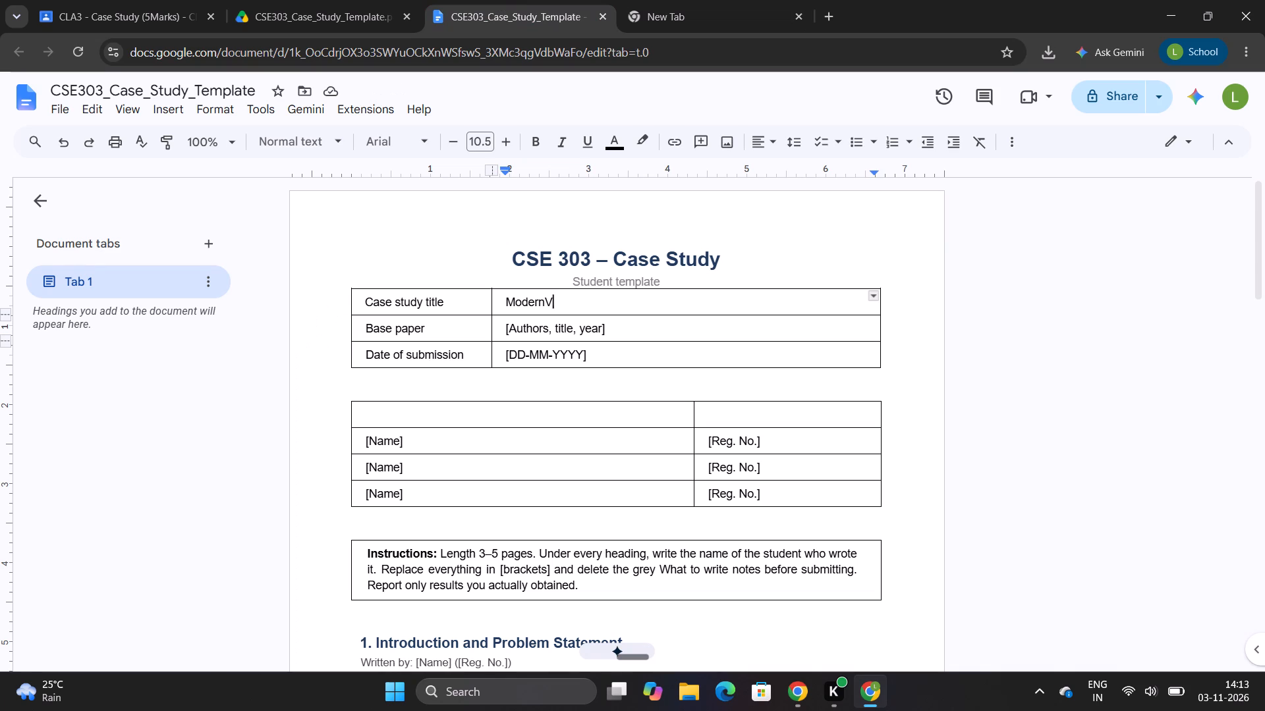
text(BERT)
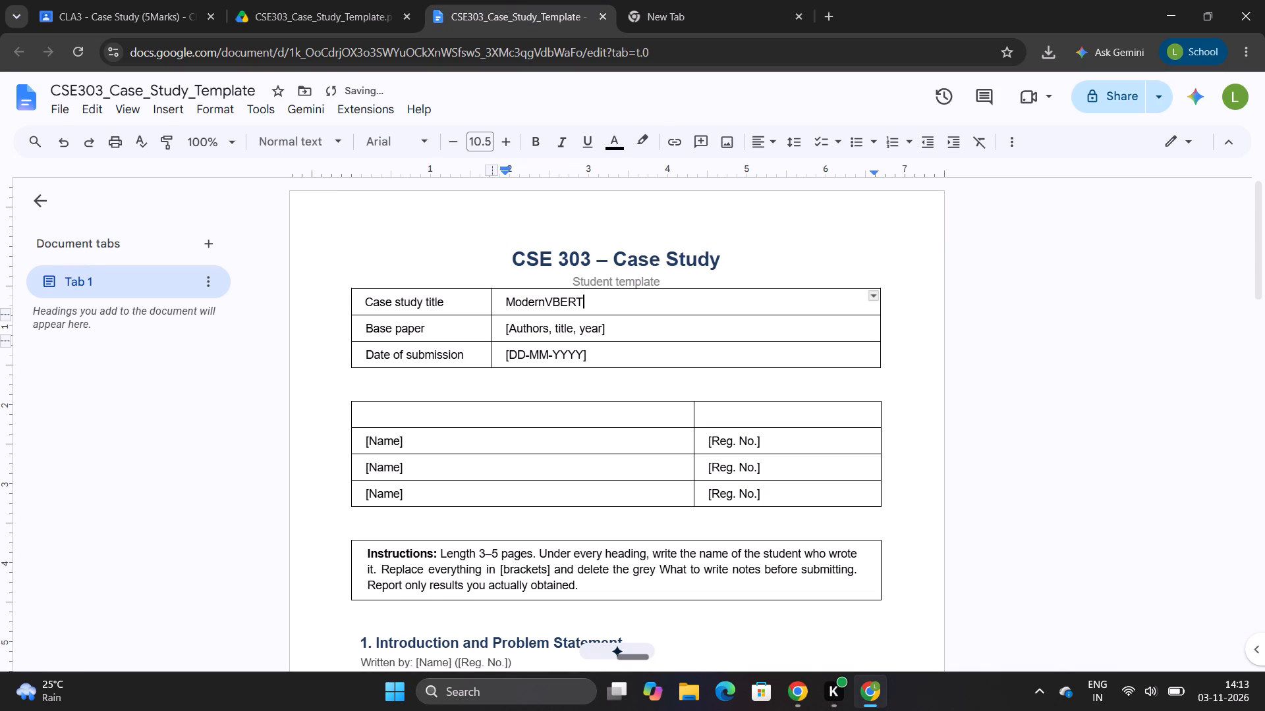
key(shift+colon)
key(Left)
key(space)
key(Right)
key(space)
click(718, 0)
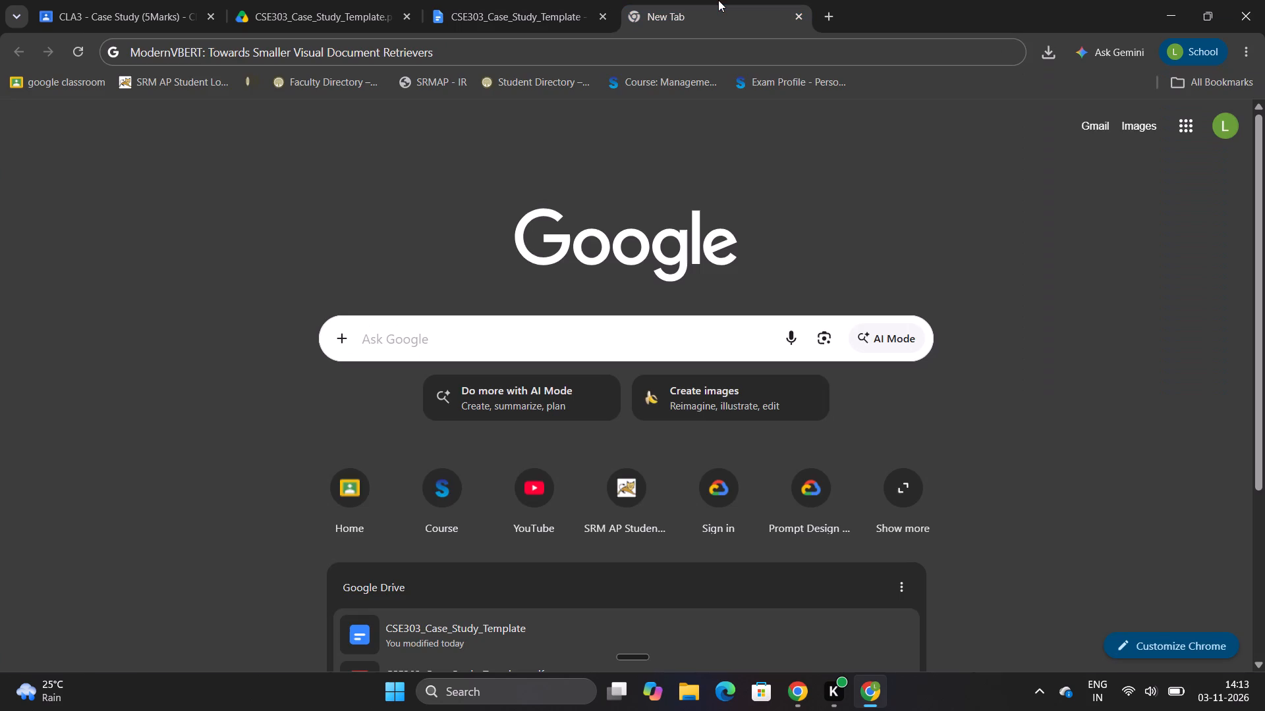
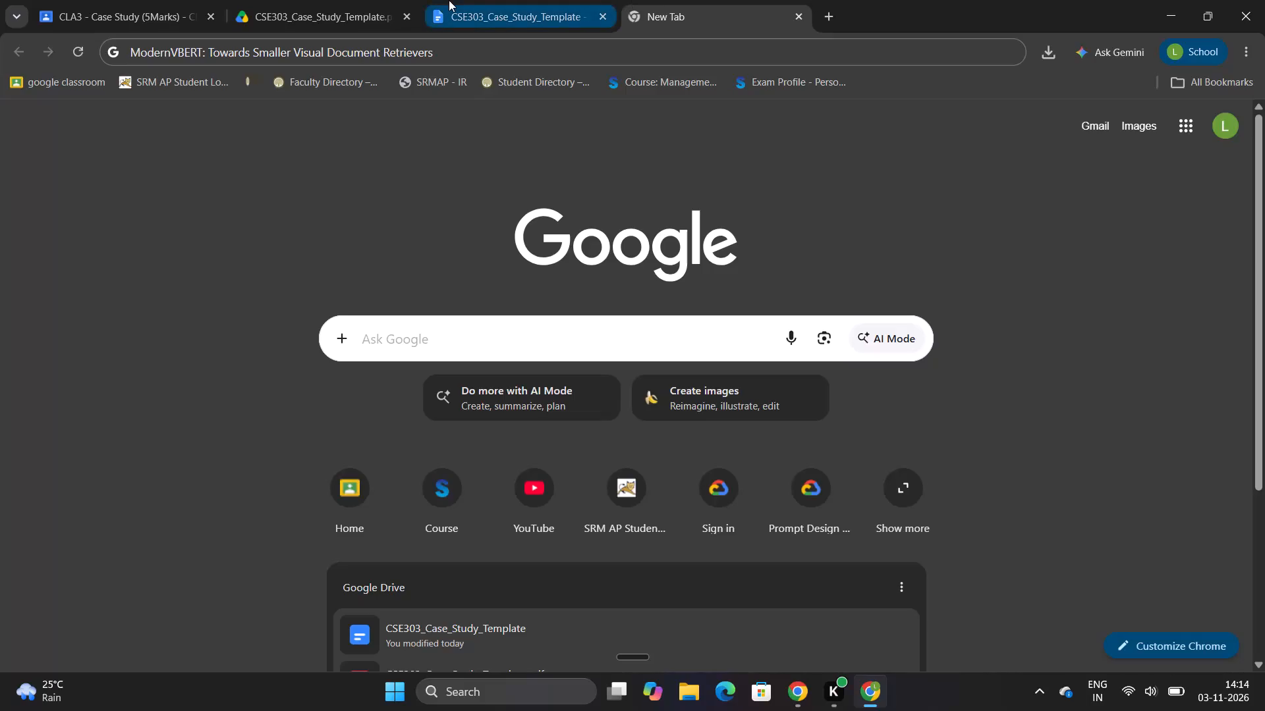
Correct the start of the Case study title to "ModernVBERT: ", with no space before the colon.
click(499, 0)
click(770, 0)
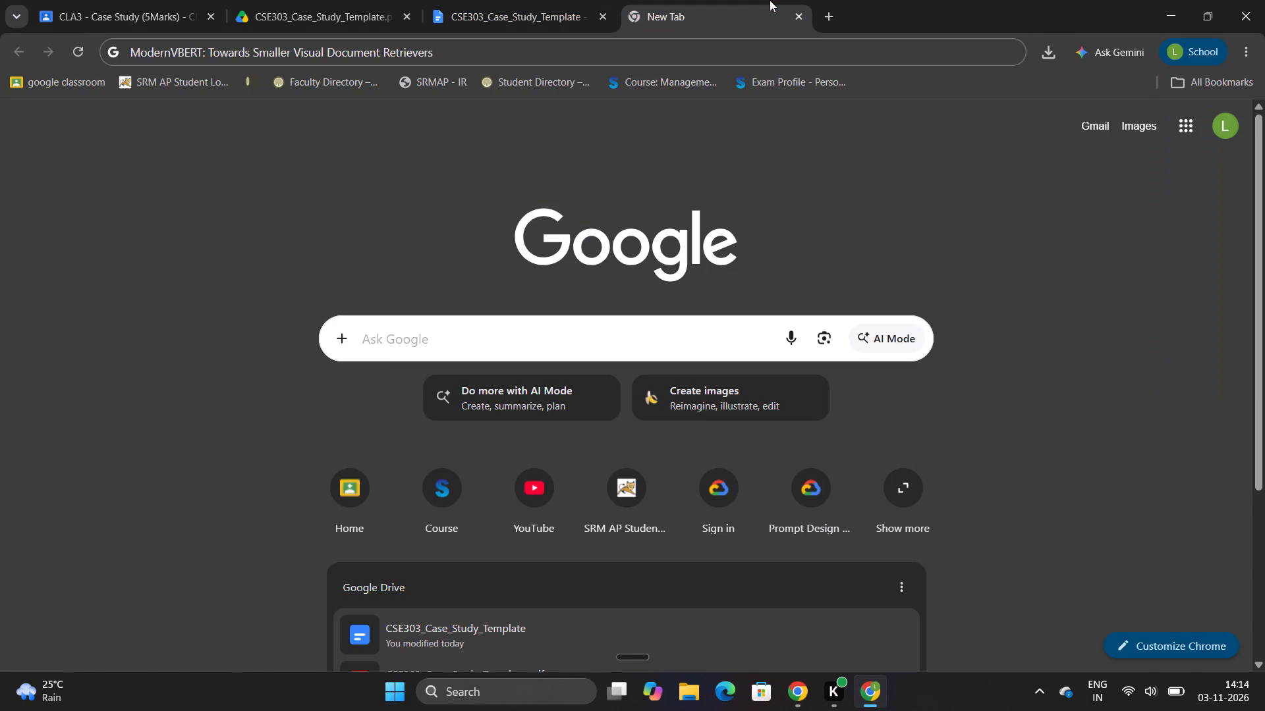
click(566, 0)
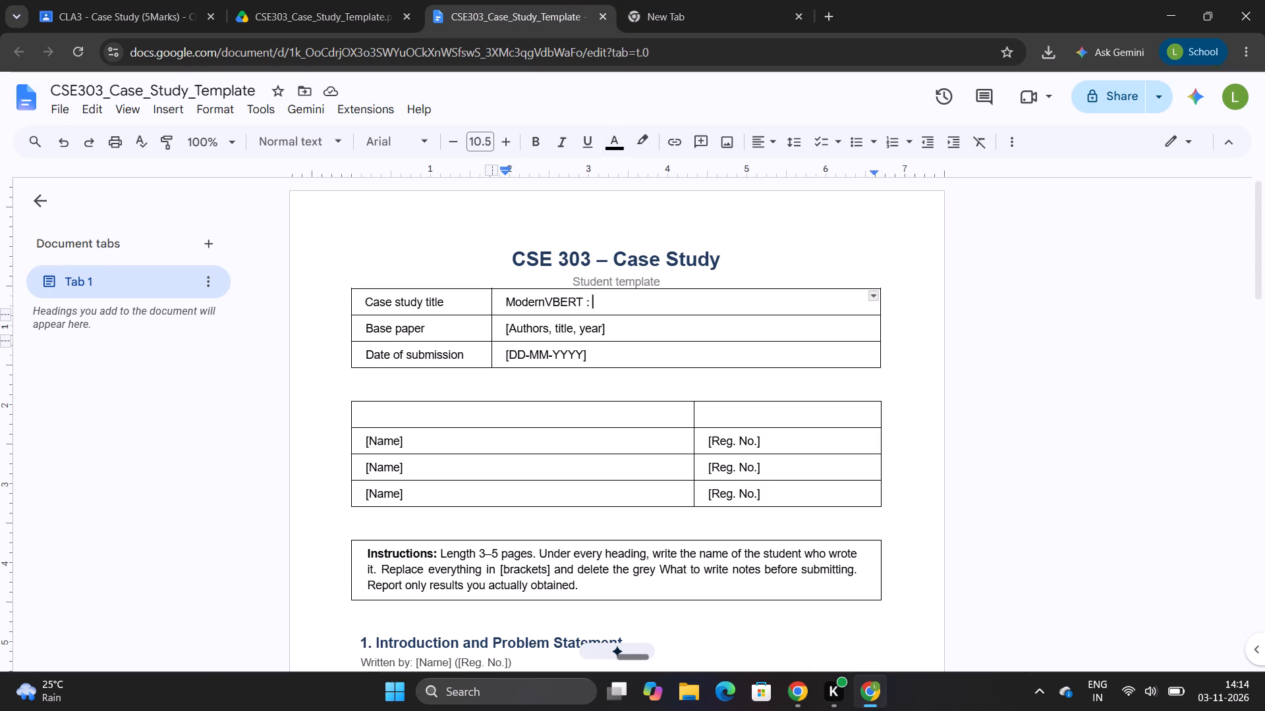
key(BackSpace)
key(BackSpace)
key(BackSpace)
text(:)
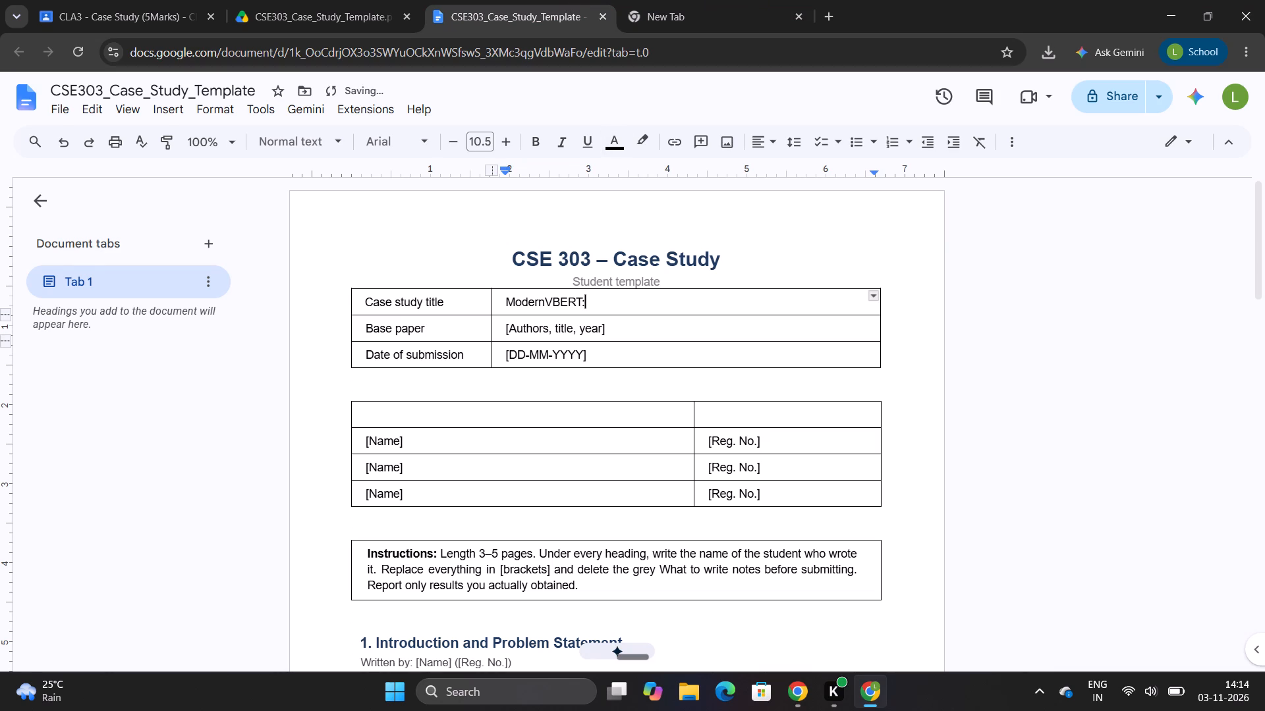
key(space)
Complete the Case study title as "ModernVBERT: Towards Smaller Visual Document Retrievers", consulting the reference heading in the new tab.
click(793, 0)
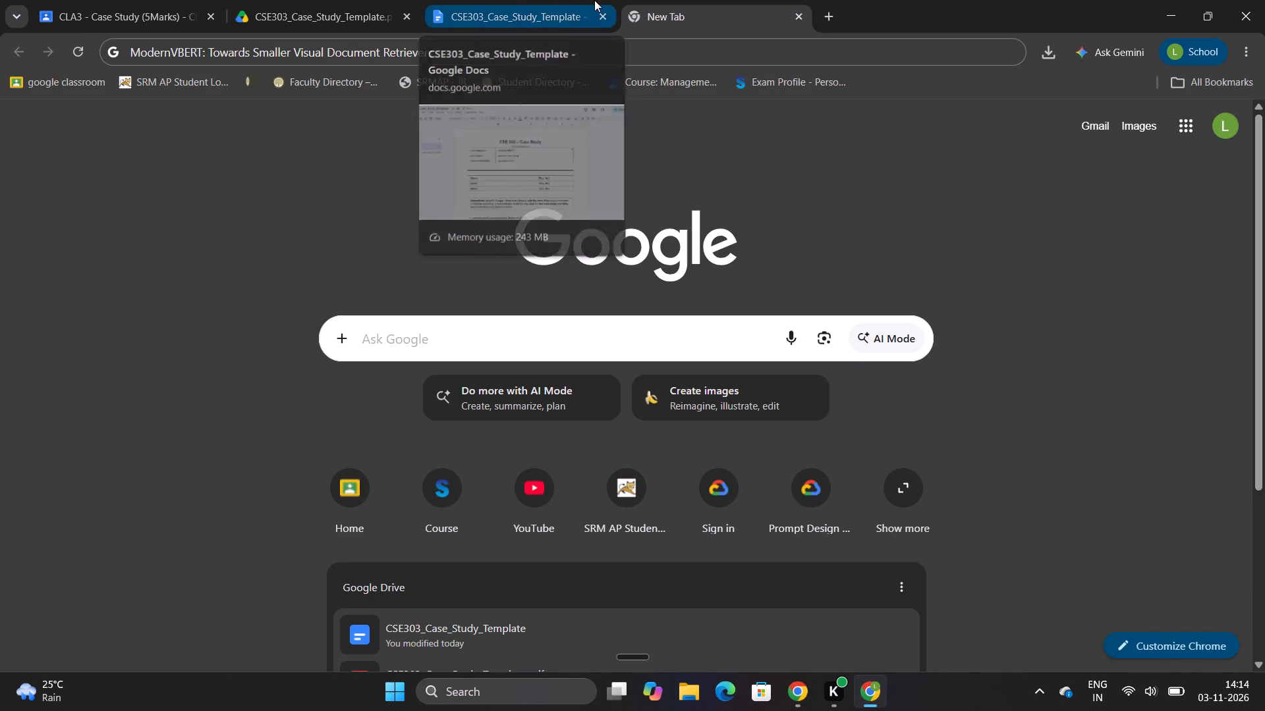
click(706, 0)
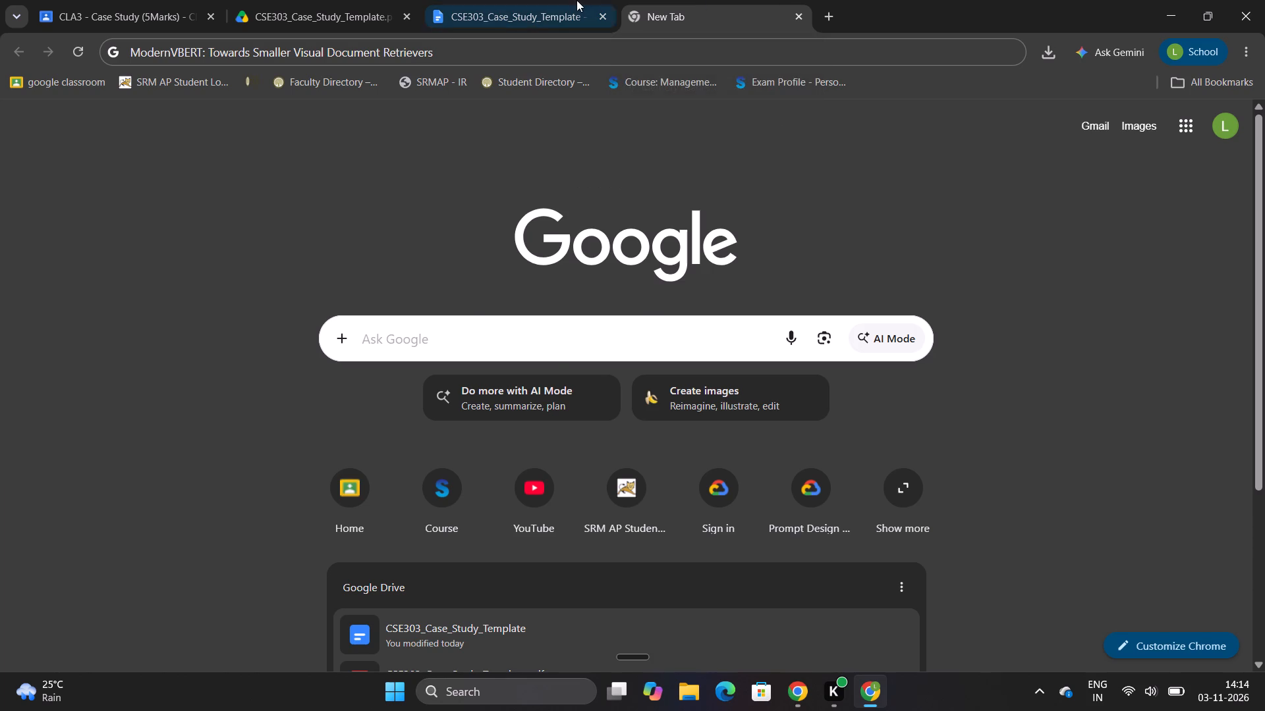
click(576, 0)
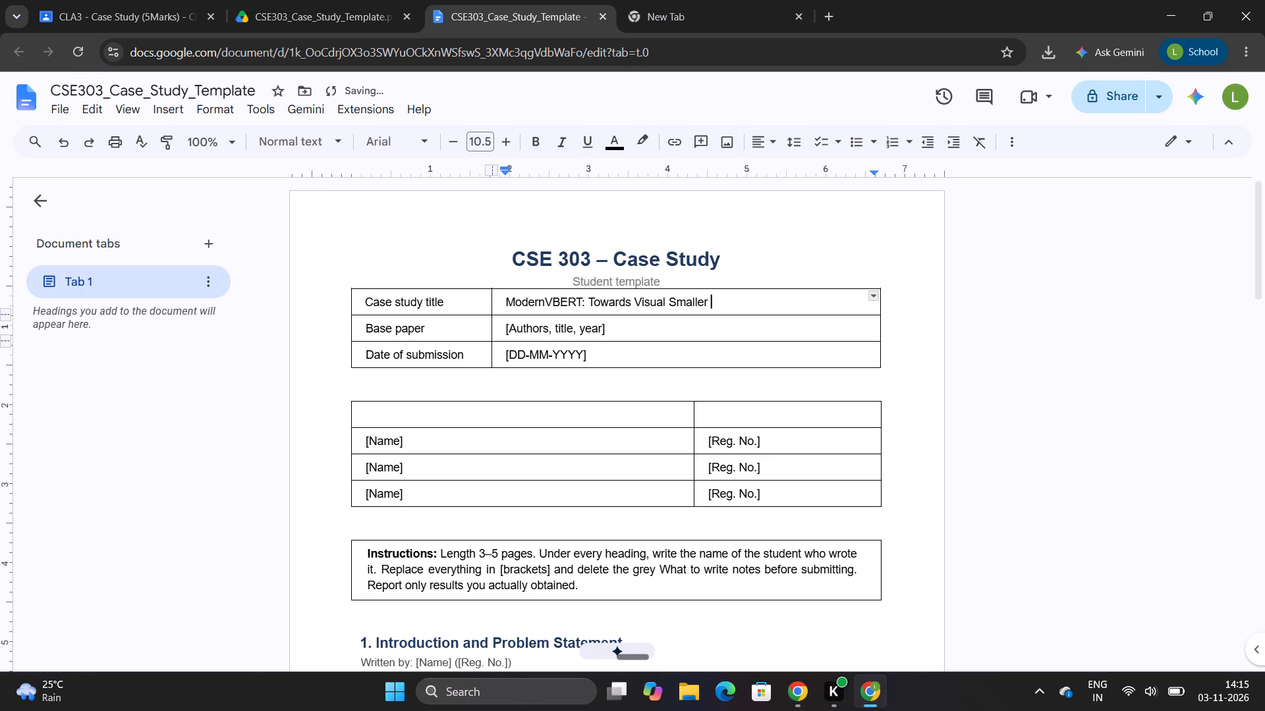
key(BackSpace)
key(BackSpace)
key(BackSpace)
key(BackSpace)
key(BackSpace)
key(BackSpace)
key(BackSpace)
key(BackSpace)
key(BackSpace)
key(BackSpace)
key(BackSpace)
key(BackSpace)
key(BackSpace)
key(BackSpace)
key(BackSpace)
key(BackSpace)
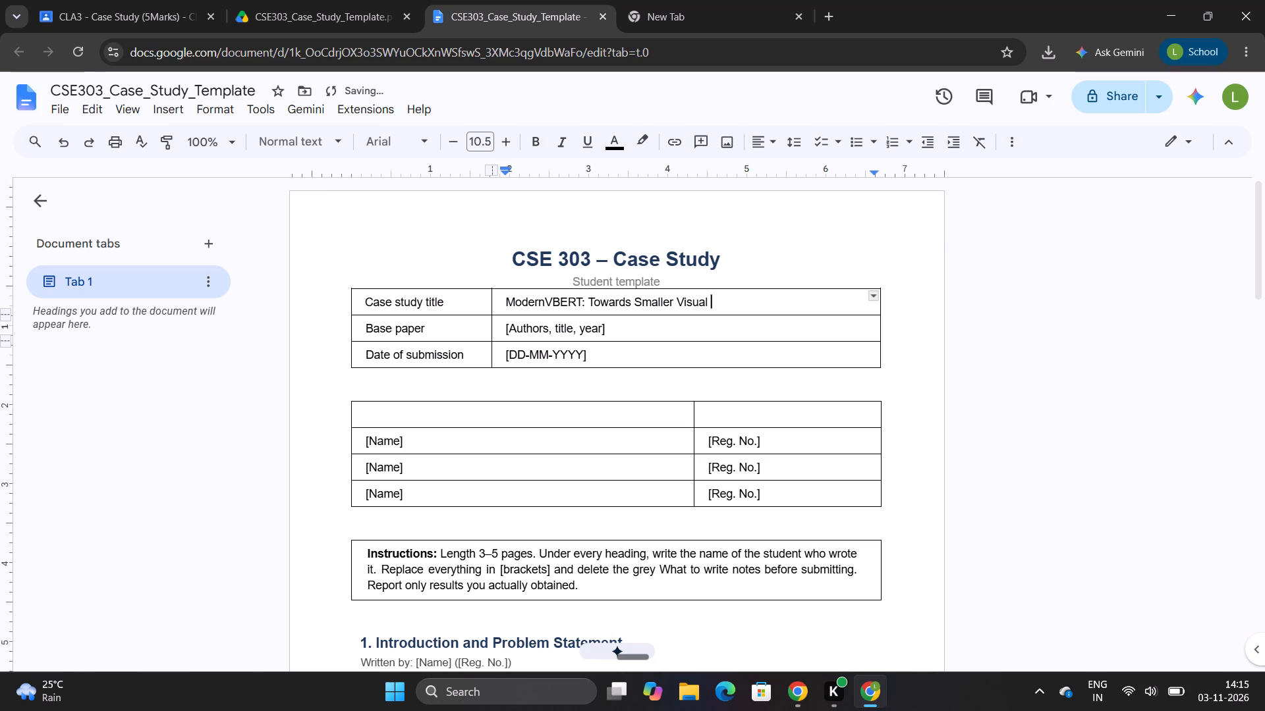
key(d)
text(etrievers)
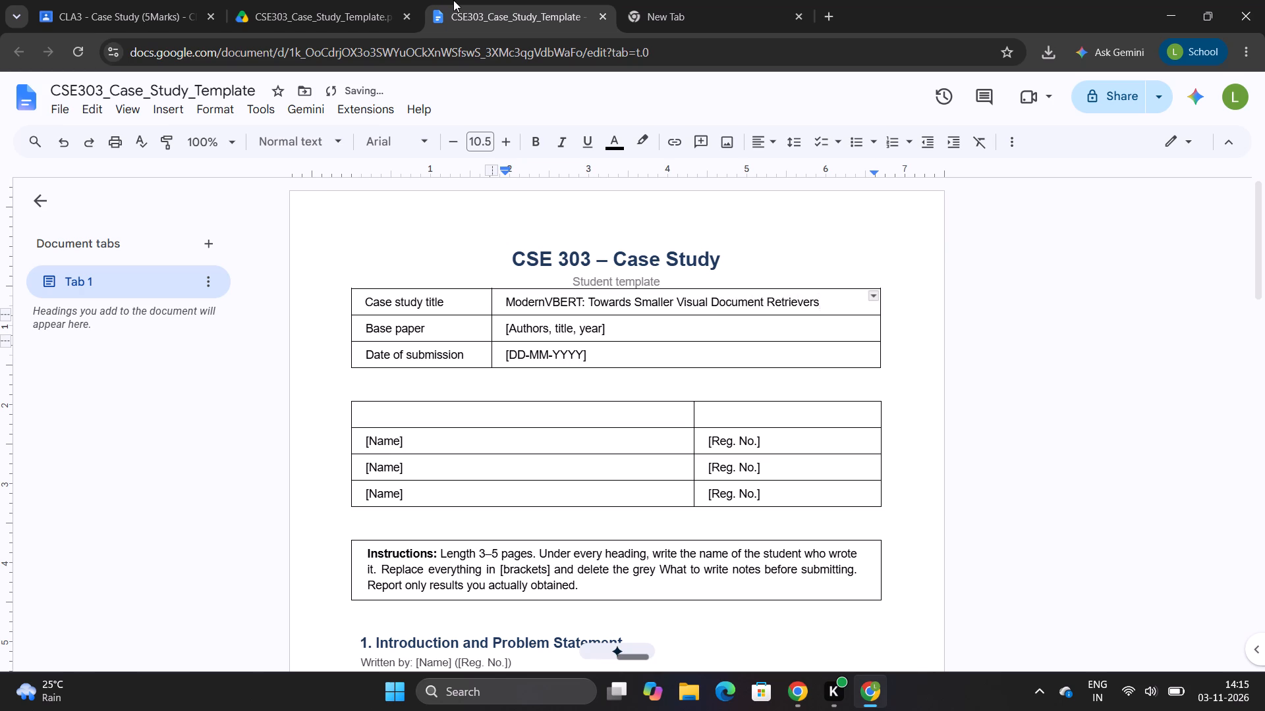
Compare the completed Case study title with the reference heading held in the new tab.
click(369, 0)
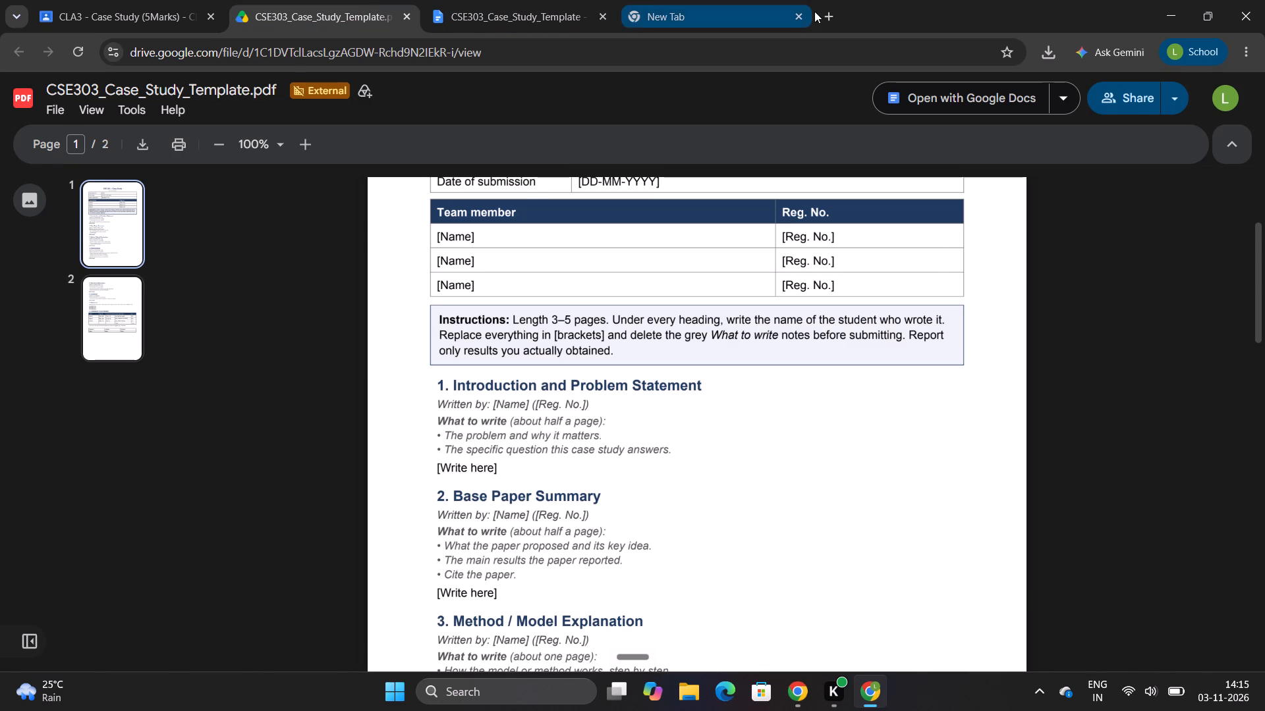
click(814, 11)
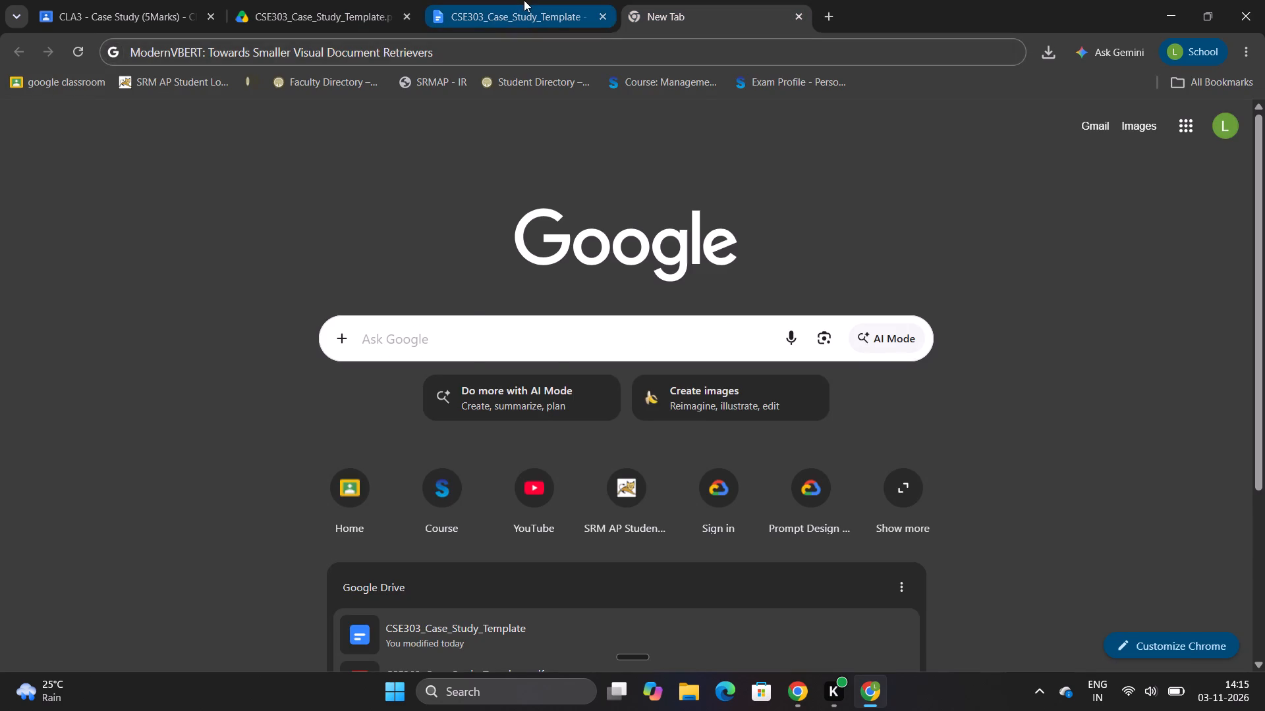
click(524, 0)
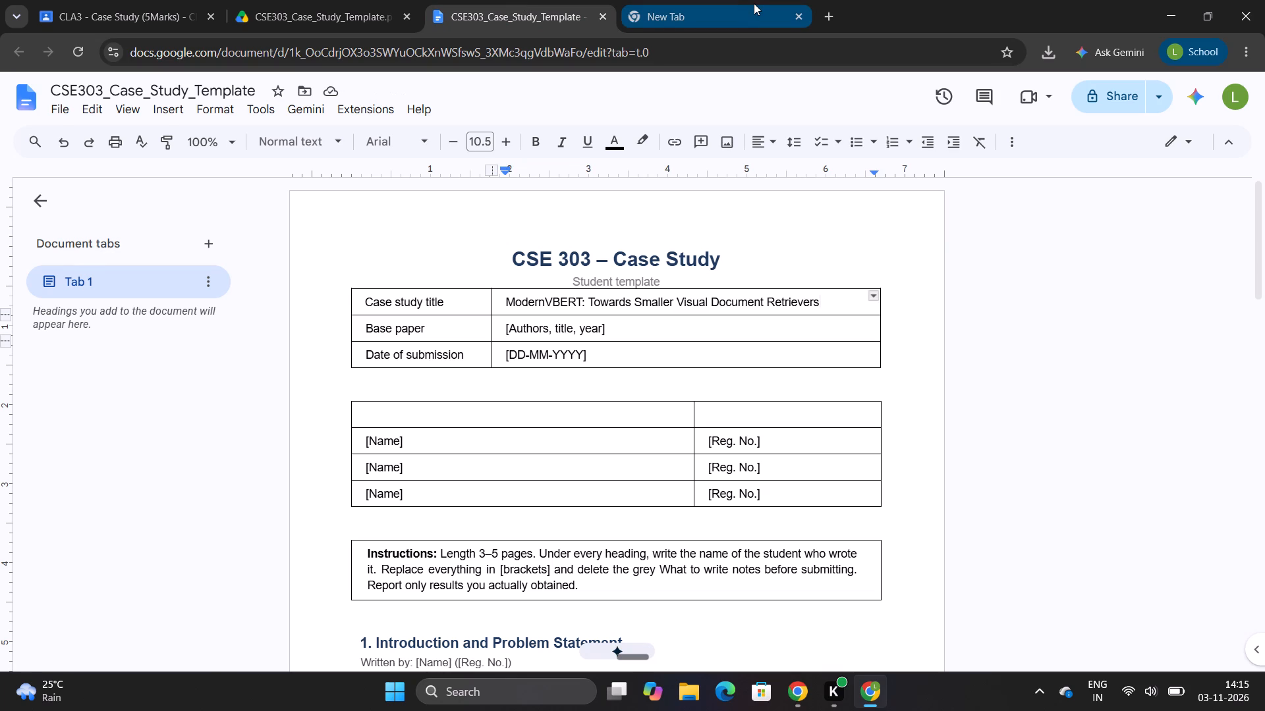
click(754, 3)
click(559, 0)
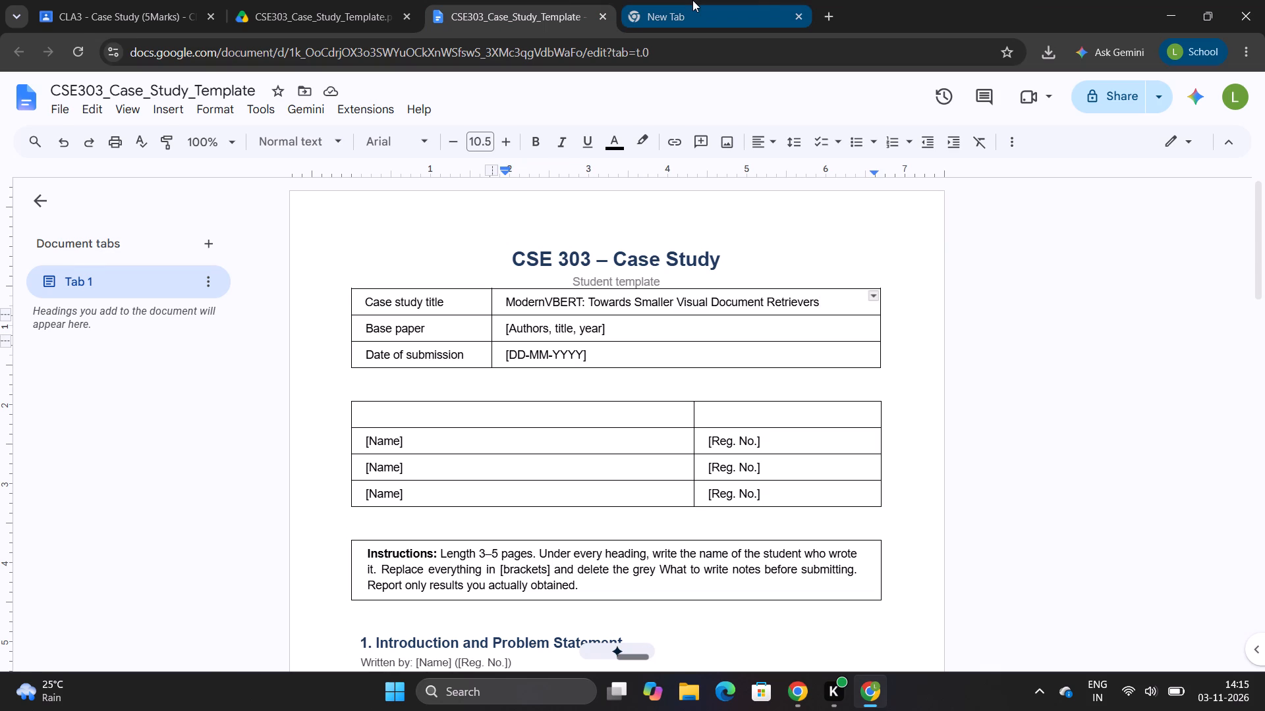
click(692, 0)
click(548, 0)
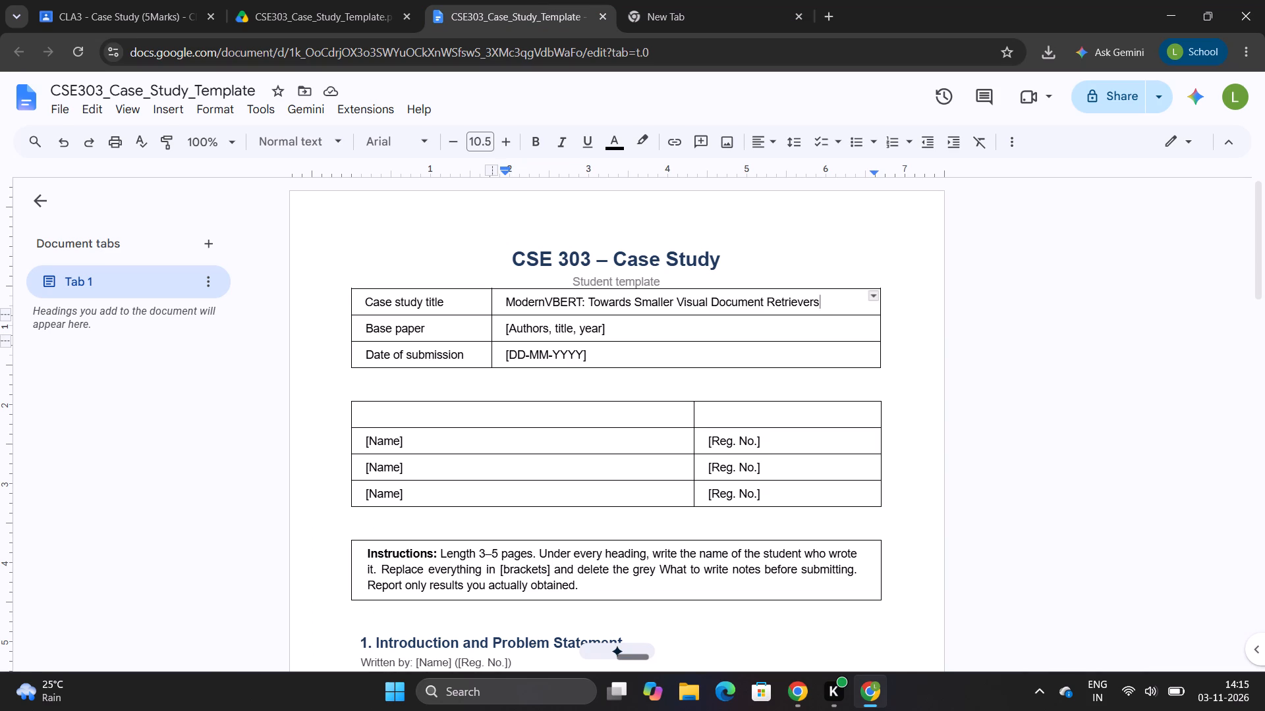
Clear the "[Authors, title, year]" placeholder from the Base paper row, leaving the cell empty.
click(549, 329)
key(BackSpace)
key(BackSpace)
key(BackSpace)
key(BackSpace)
key(BackSpace)
key(BackSpace)
key(BackSpace)
key(BackSpace)
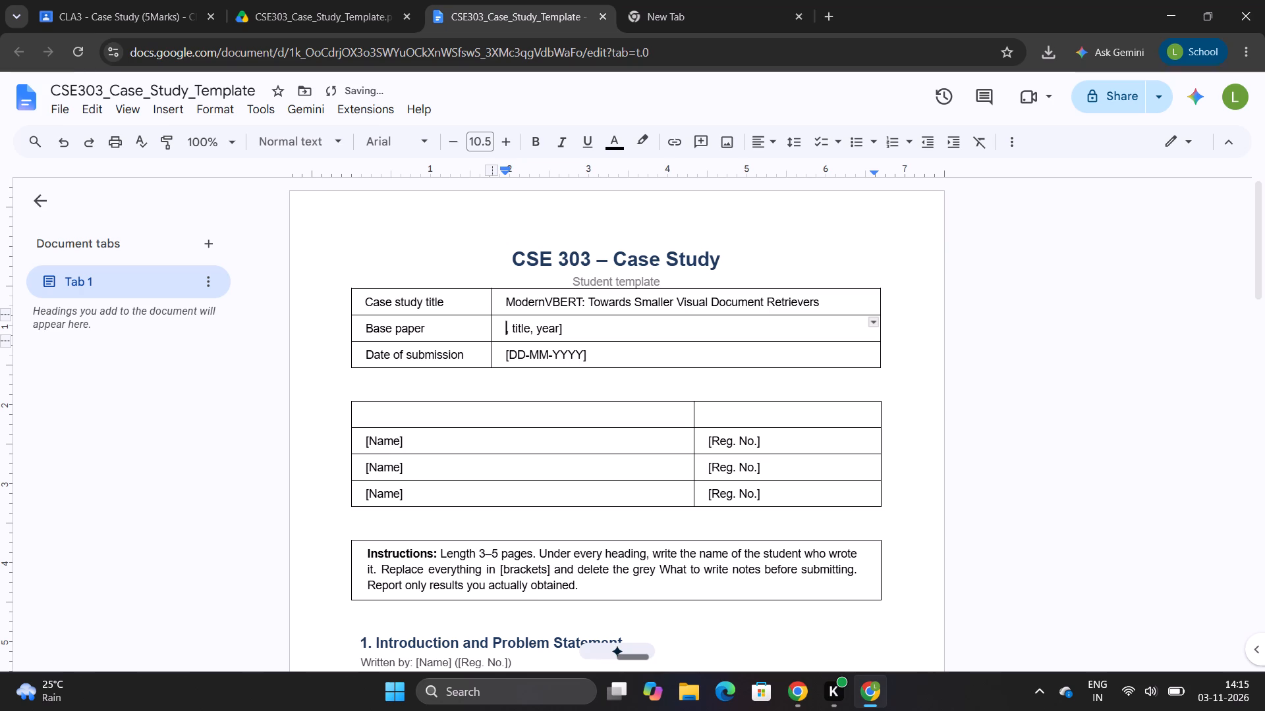
key(Right)
key(Right)
key(Right)
key(Right)
key(Right)
key(Right)
key(Right)
key(Right)
key(Right)
key(Right)
key(Right)
key(Right)
key(Right)
key(Right)
key(Right)
key(Right)
key(Right)
key(Right)
key(Left)
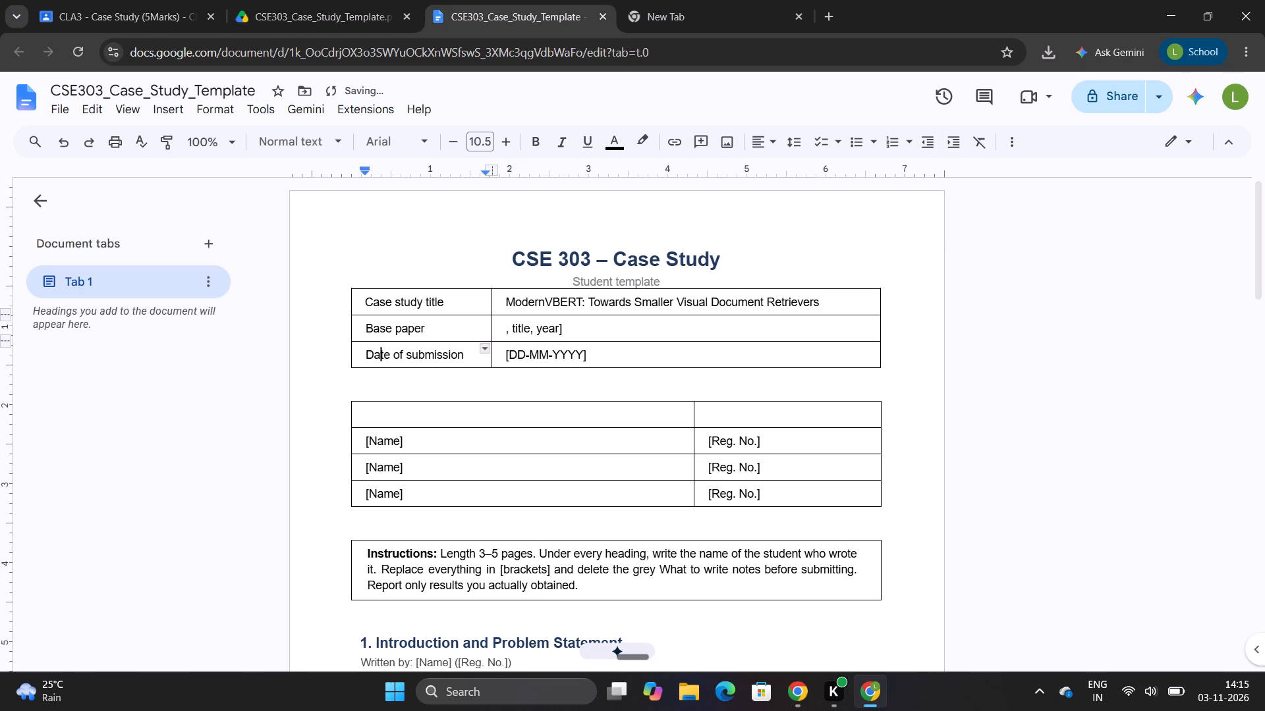
key(Left)
key(Left)
key(Left)
key(BackSpace)
key(BackSpace)
key(BackSpace)
key(BackSpace)
key(BackSpace)
key(BackSpace)
key(BackSpace)
key(BackSpace)
key(BackSpace)
key(BackSpace)
key(BackSpace)
key(BackSpace)
key(BackSpace)
key(BackSpace)
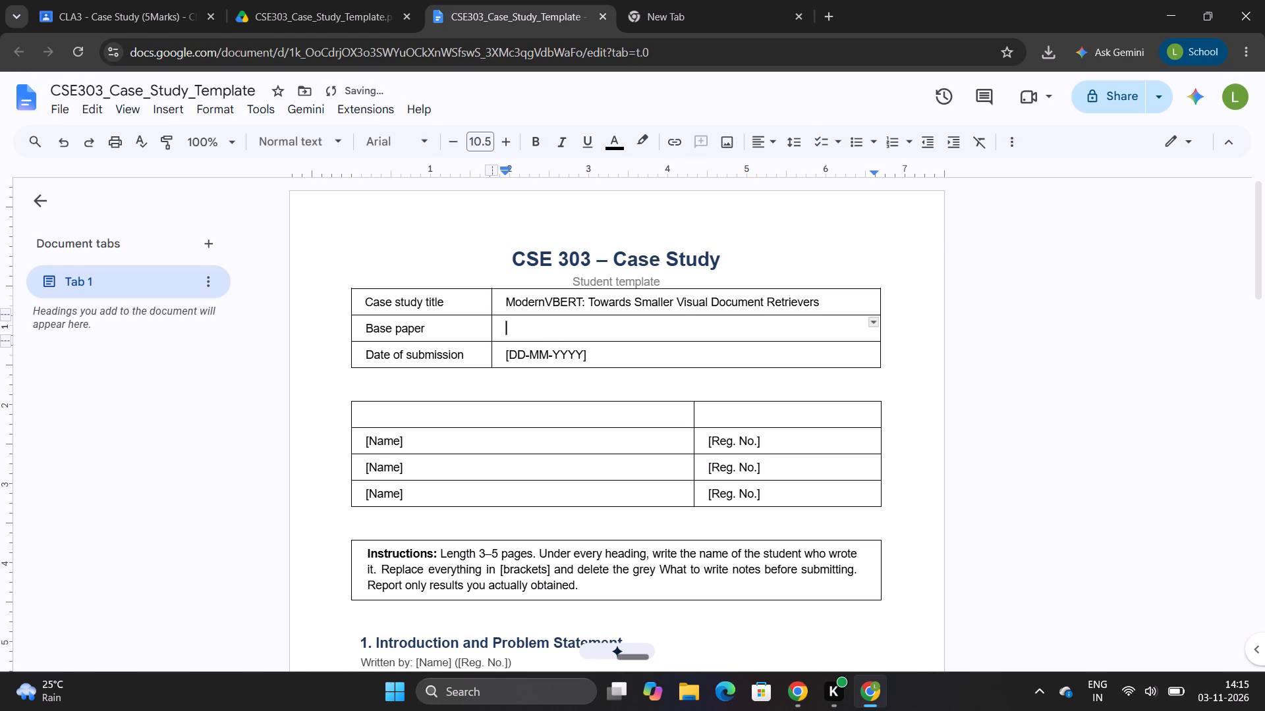
Delete the "Student template" subtitle under the CSE 303 – Case Study heading.
click(662, 278)
key(BackSpace)
key(BackSpace)
key(BackSpace)
key(BackSpace)
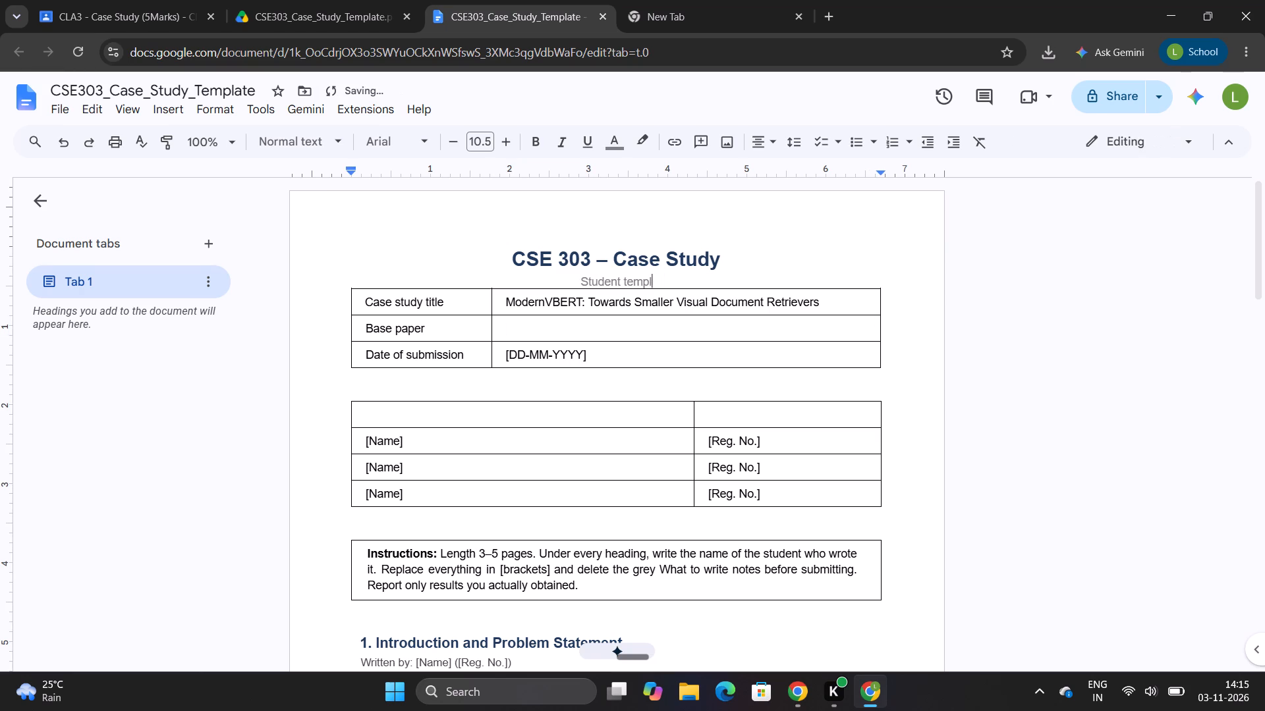
key(BackSpace)
key(BackSpace)
key(BackSpace)
key(BackSpace)
key(BackSpace)
key(BackSpace)
key(BackSpace)
key(BackSpace)
key(BackSpace)
key(BackSpace)
key(BackSpace)
key(BackSpace)
key(BackSpace)
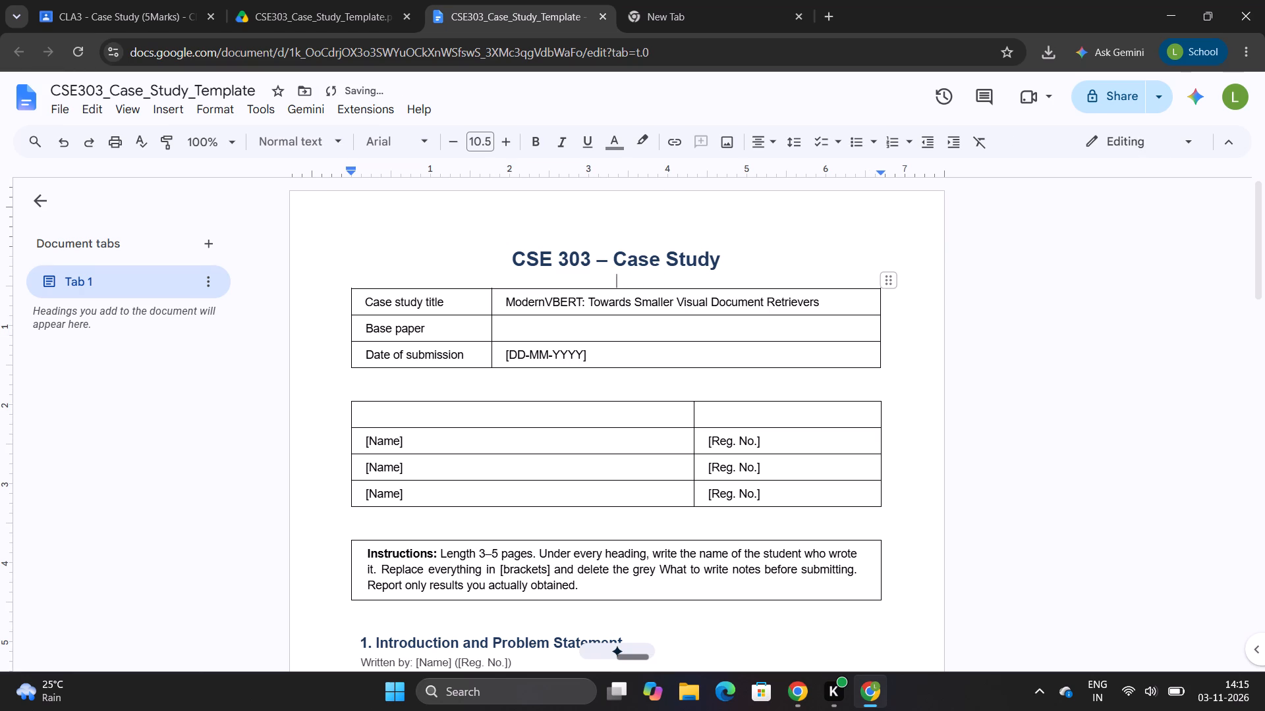
Replace the day, month and year placeholders in the Date of submission row with 03-11-2026.
click(524, 354)
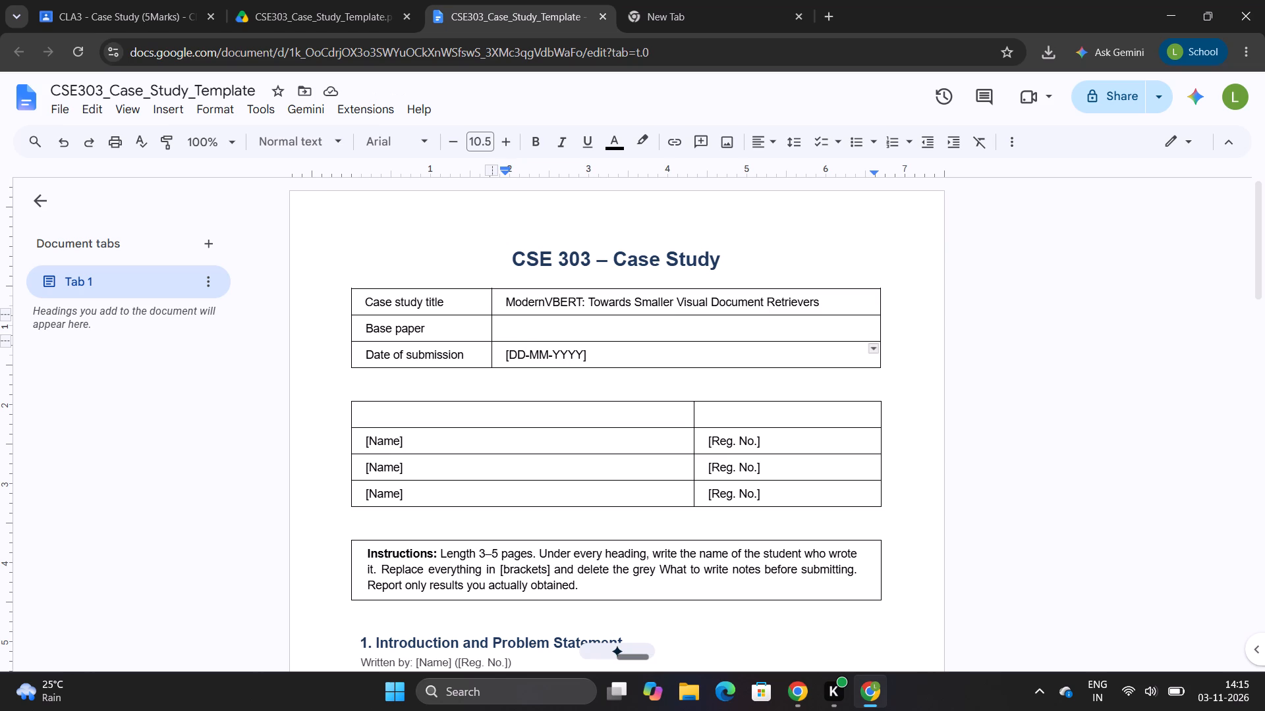
key(BackSpace)
key(BackSpace)
text(03)
key(Right)
key(Right)
key(Right)
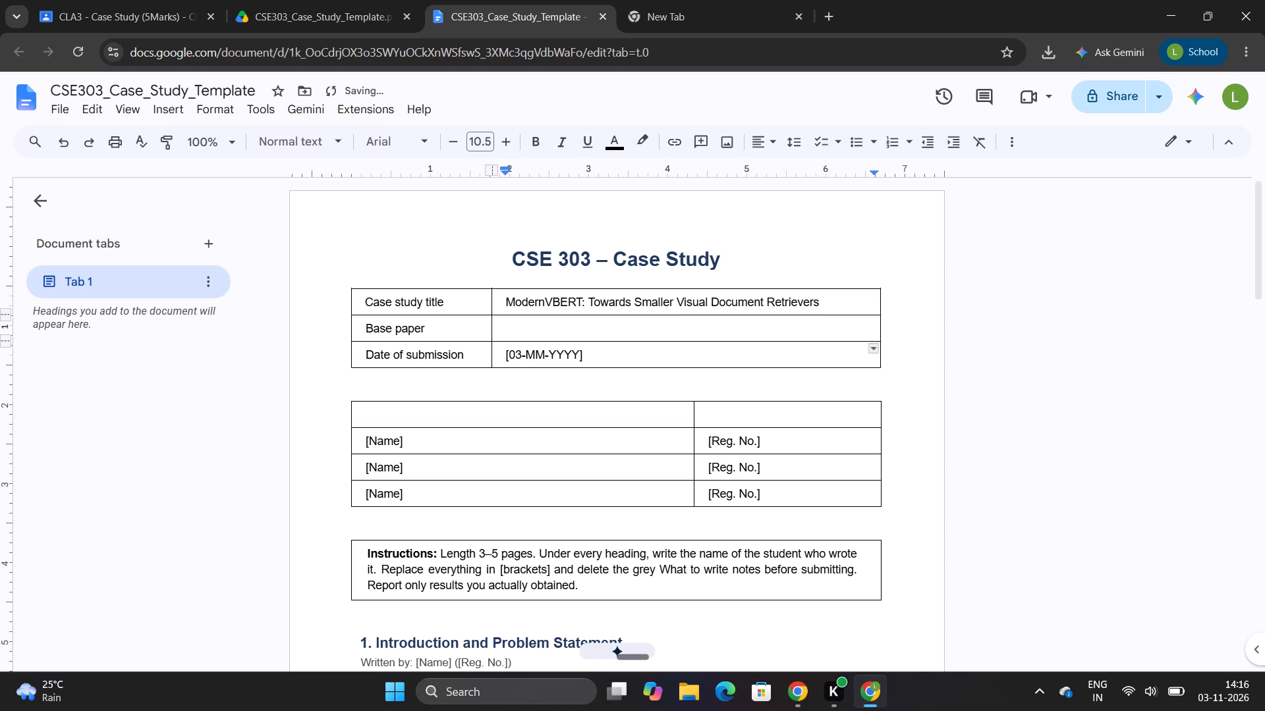
key(BackSpace)
key(BackSpace)
text(11)
key(Right)
key(Right)
key(Right)
key(Right)
key(Right)
key(BackSpace)
key(BackSpace)
key(BackSpace)
key(BackSpace)
text(2026)
Remove the square brackets around the submission date.
key(Right)
key(BackSpace)
key(Left)
key(Left)
key(Left)
key(Left)
key(Left)
key(Left)
key(Left)
key(Left)
key(Left)
key(Left)
key(BackSpace)
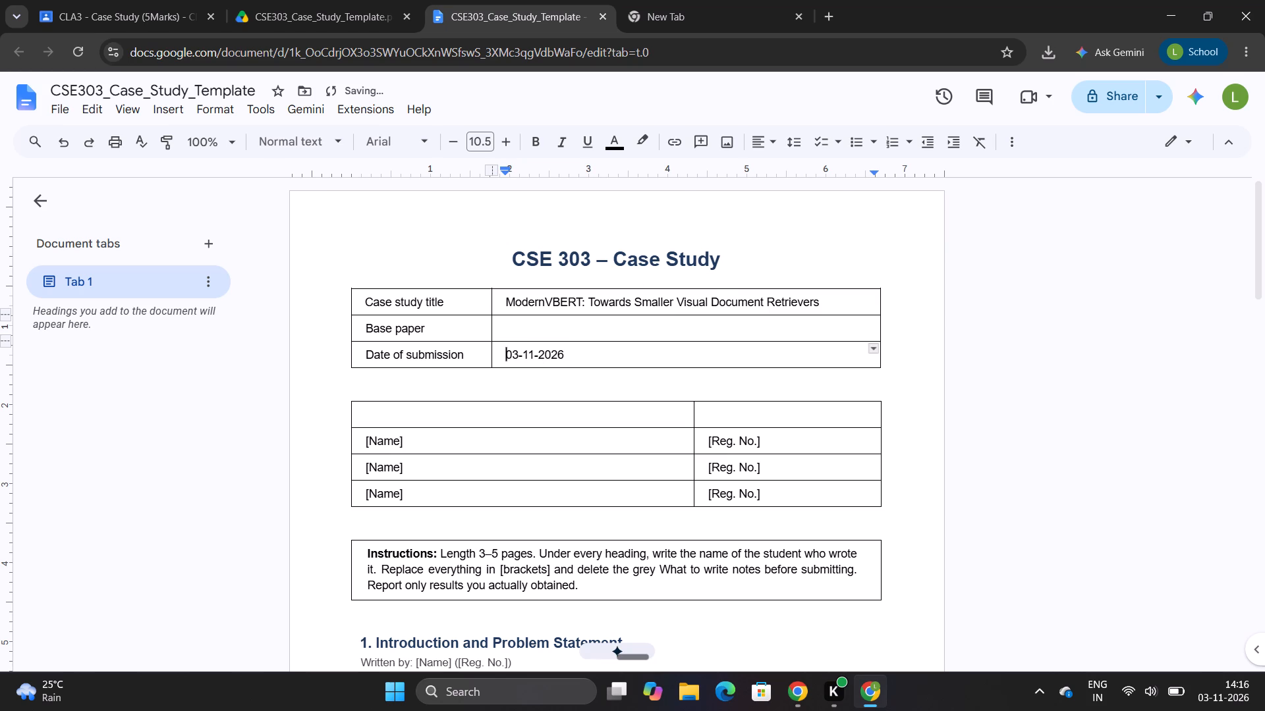
Switch to the browser window with the ModernVBERT arXiv PDF and copy the paper's full title for the Base paper row.
click(551, 324)
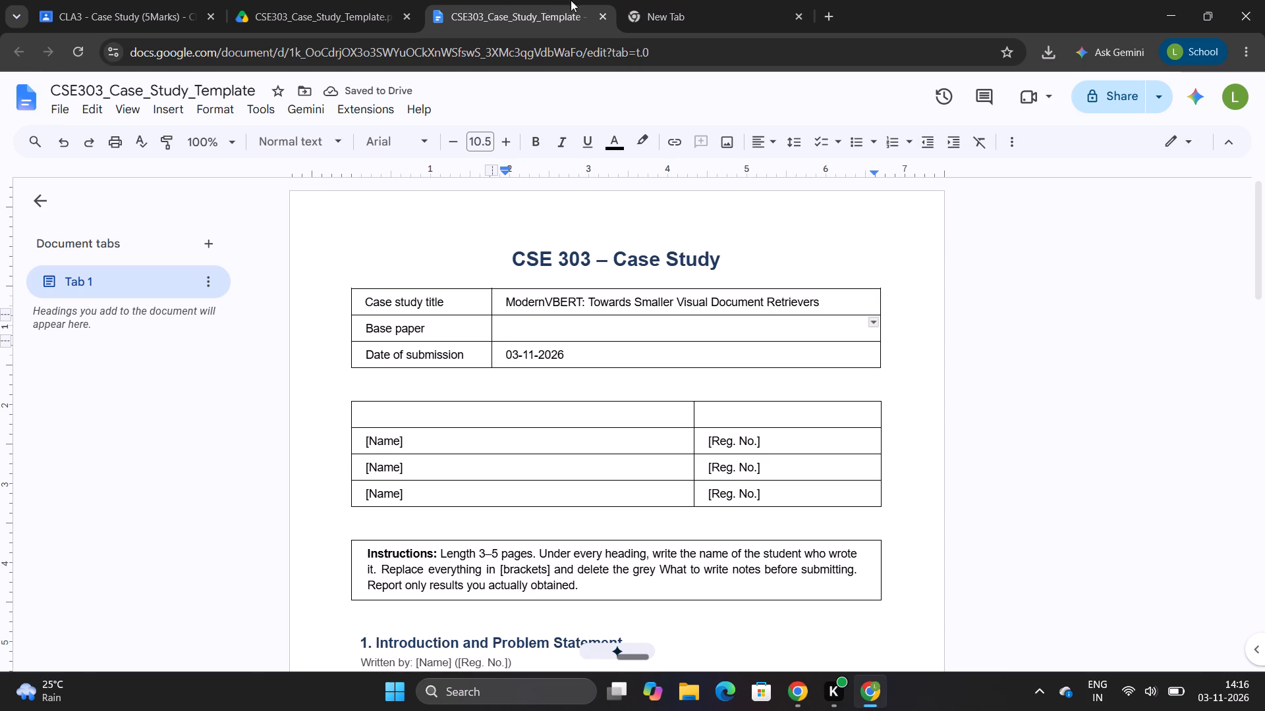
click(787, 689)
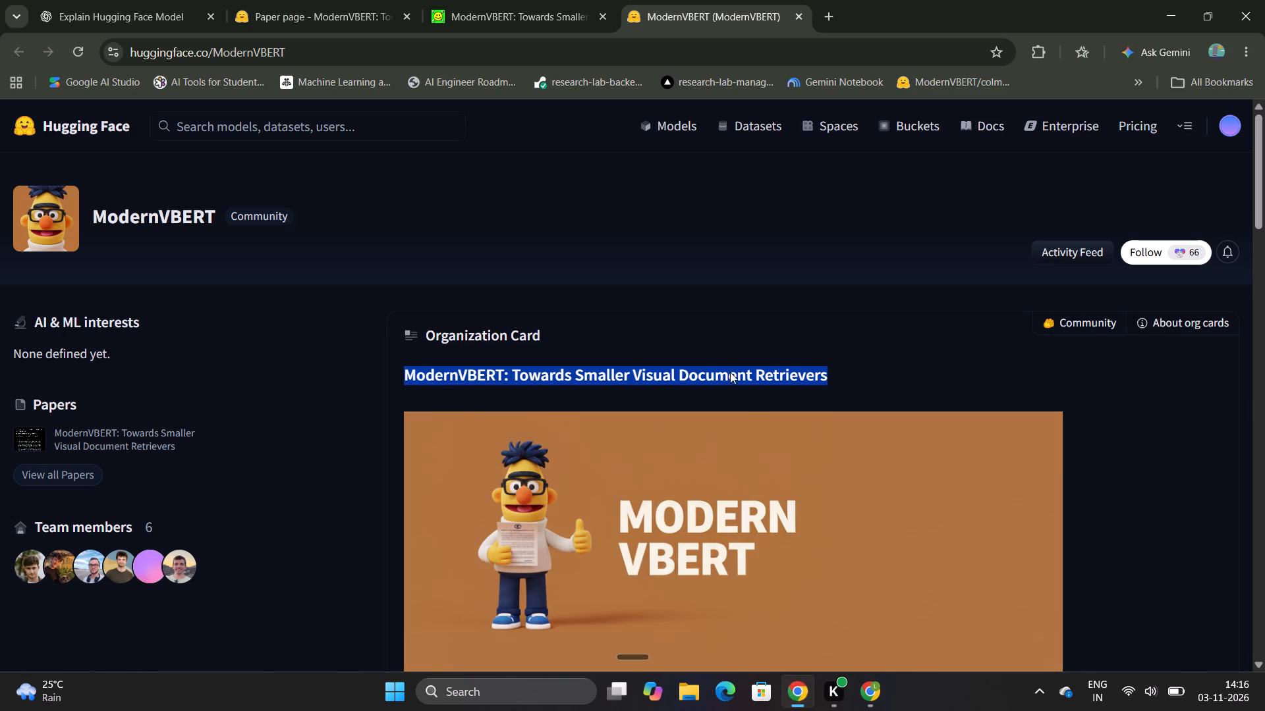
click(571, 1)
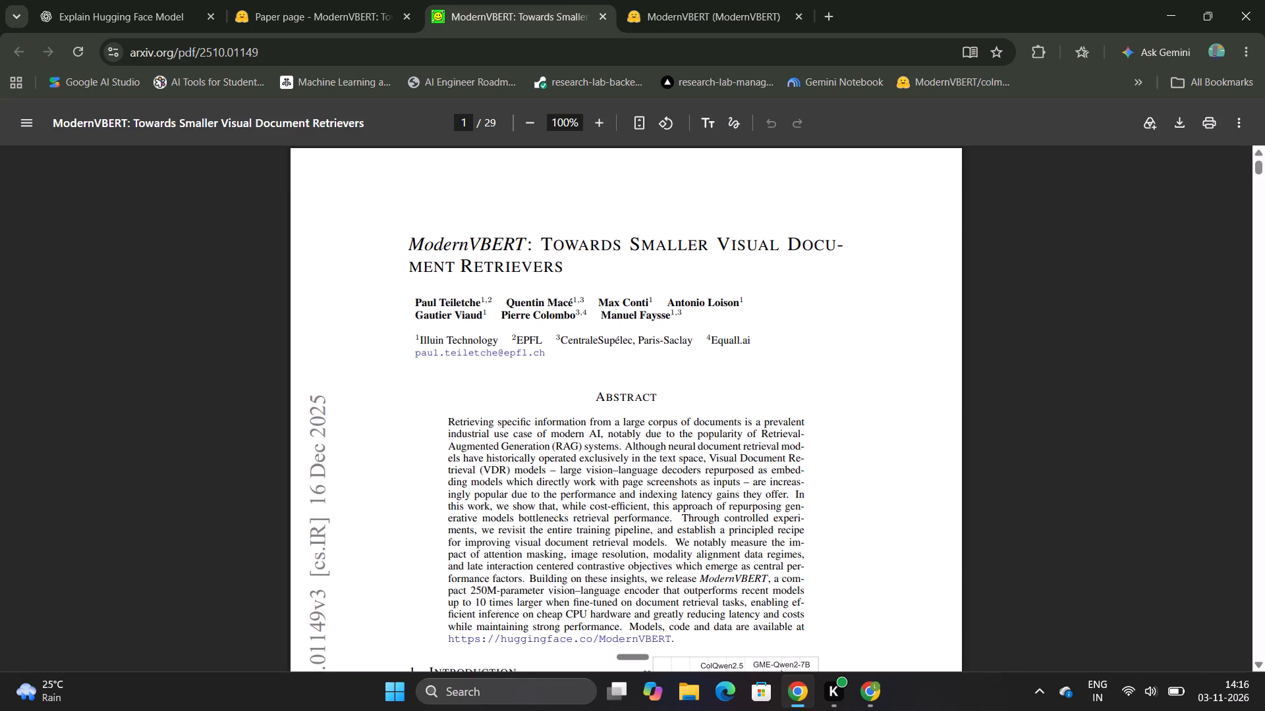
drag(408, 248, 551, 262)
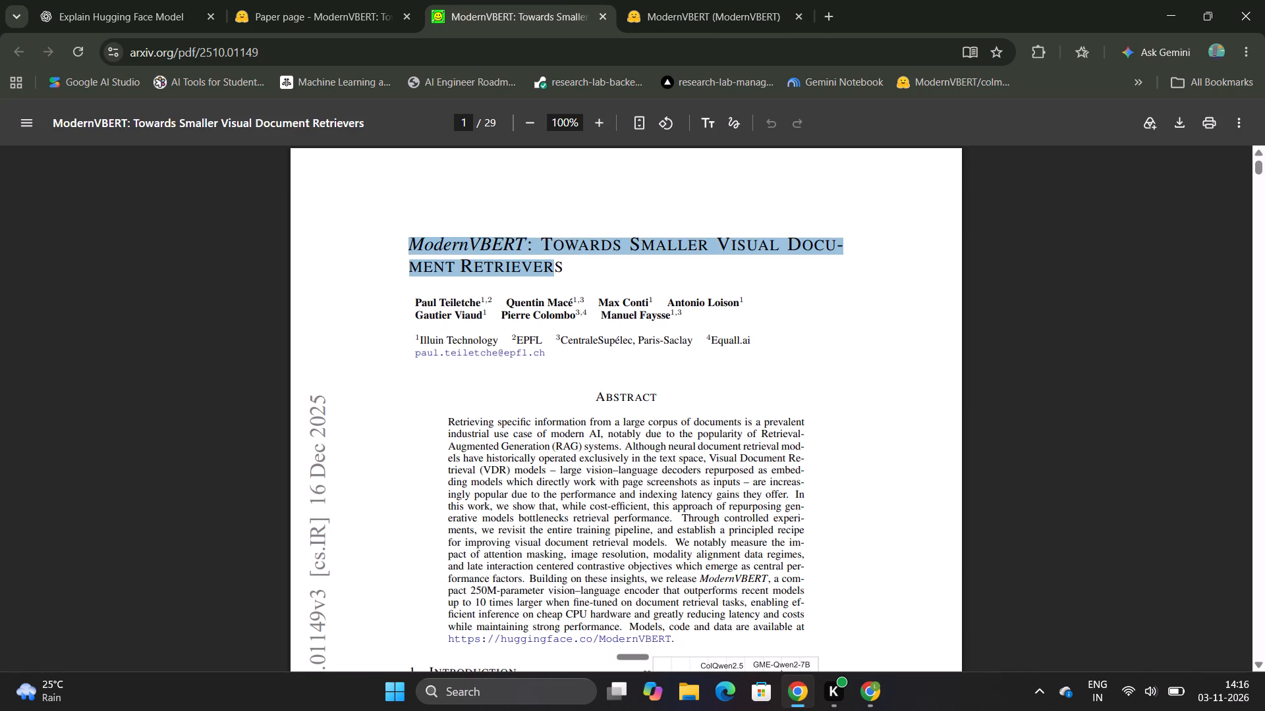
drag(551, 262, 555, 263)
click(555, 263)
drag(411, 249, 575, 271)
key(ctrl+c)
Switch back to the case study document and paste the copied ModernVBERT paper title into the Base paper row.
click(871, 677)
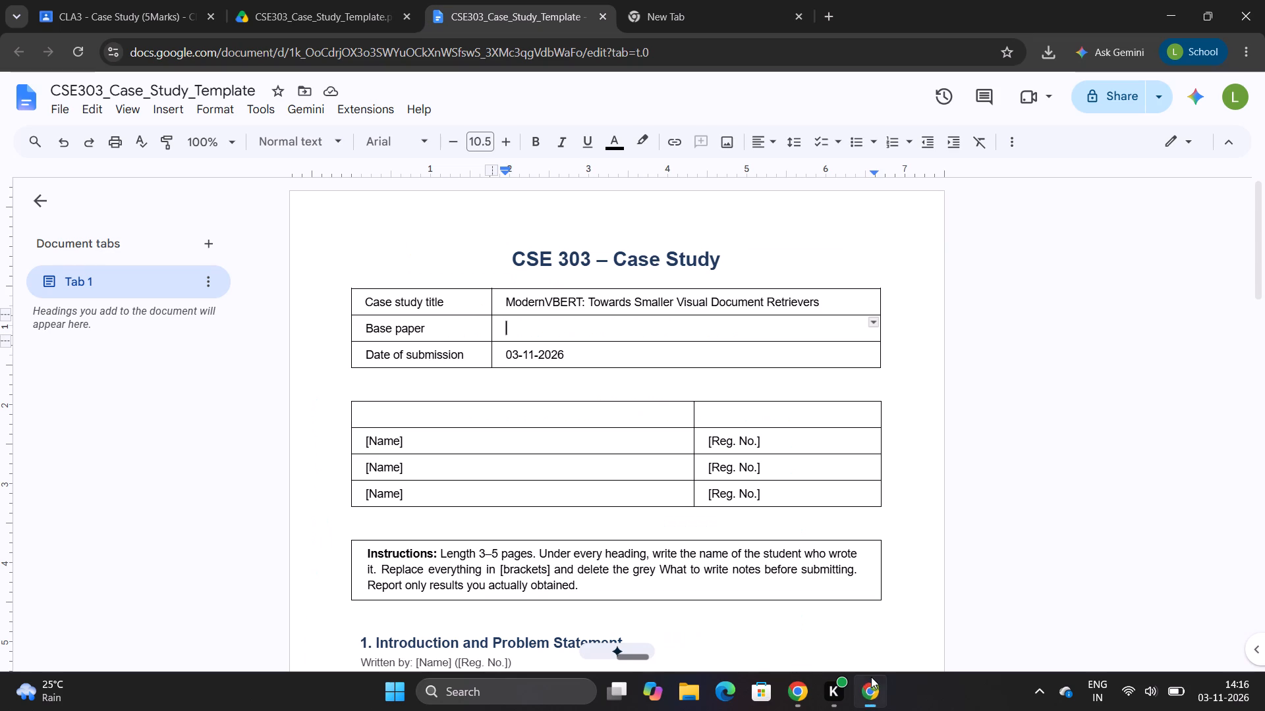
key(ctrl+v)
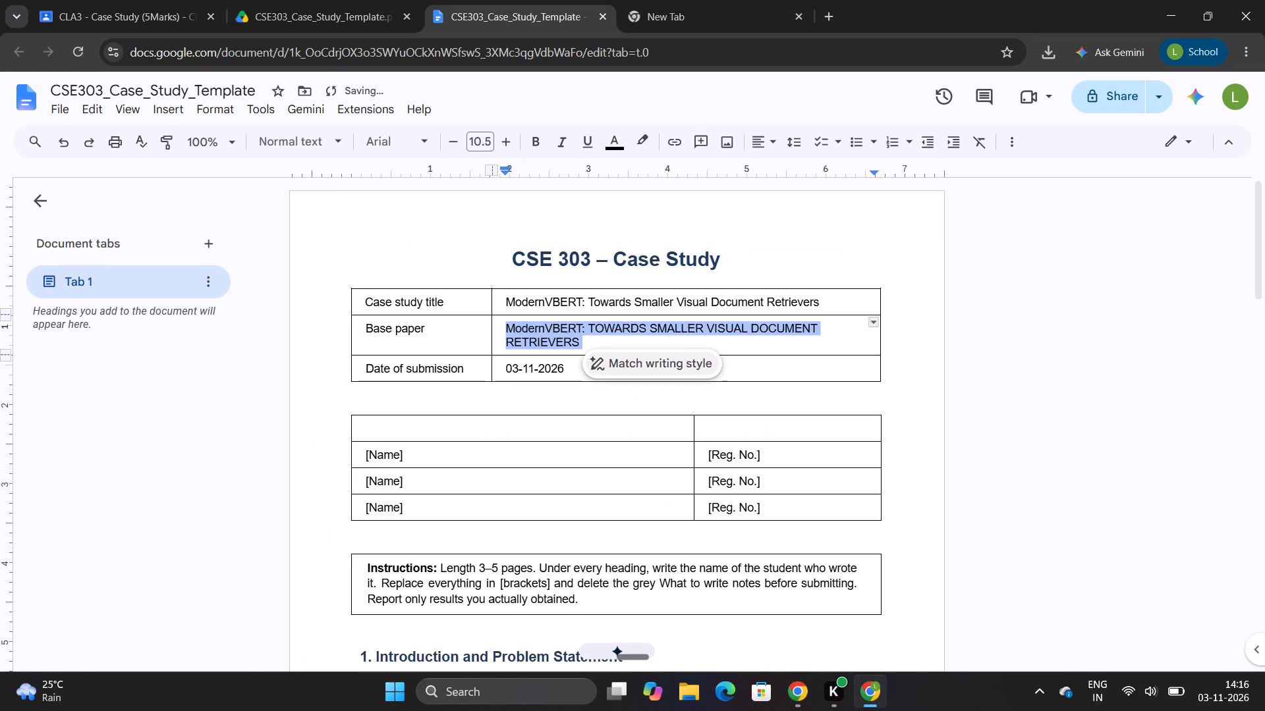
Set the font size of "TOWARDS SMALLER VISUAL DOCUMENT RETRIEVERS" in the Base paper row to 9.5.
drag(579, 343, 499, 336)
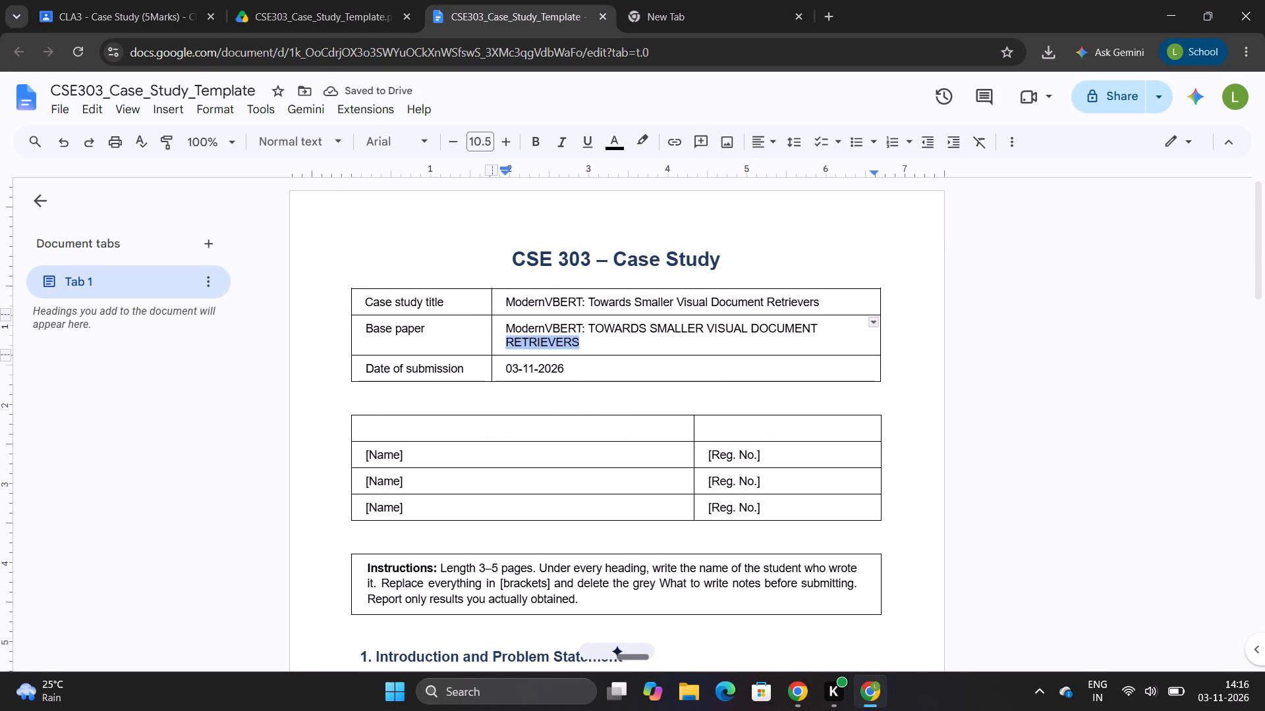
drag(499, 336, 499, 330)
click(591, 333)
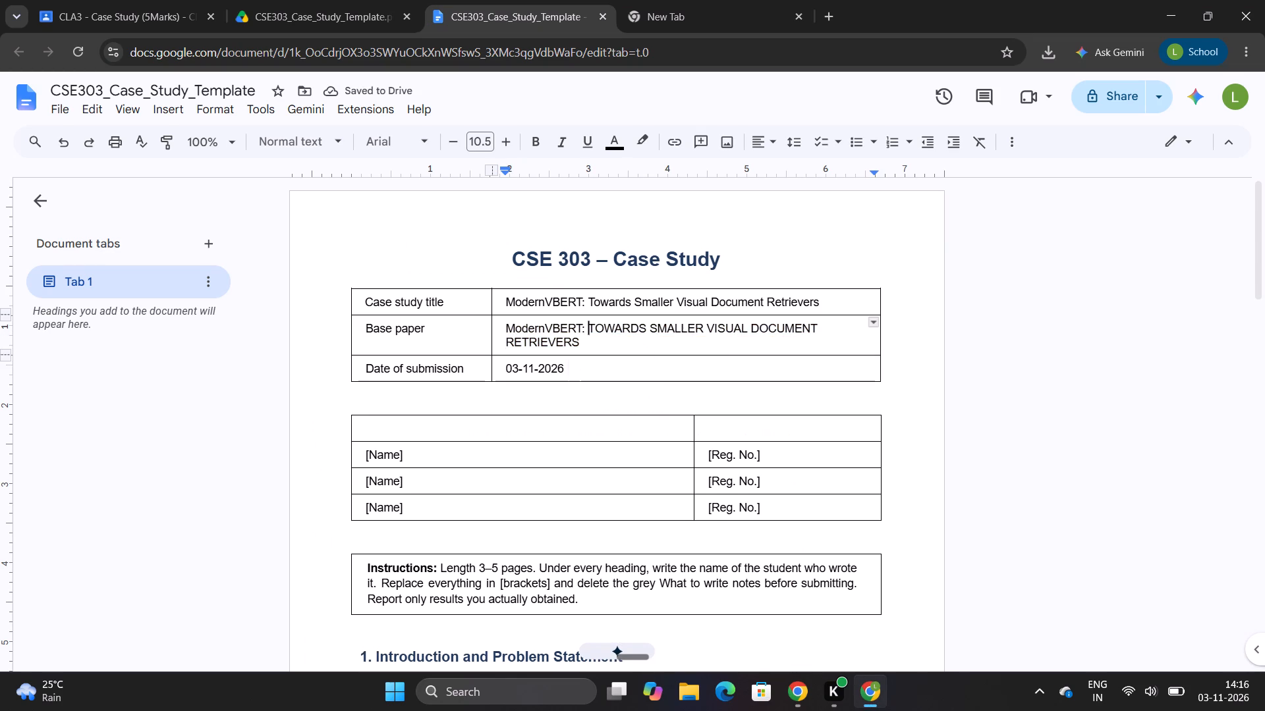
drag(591, 330, 591, 341)
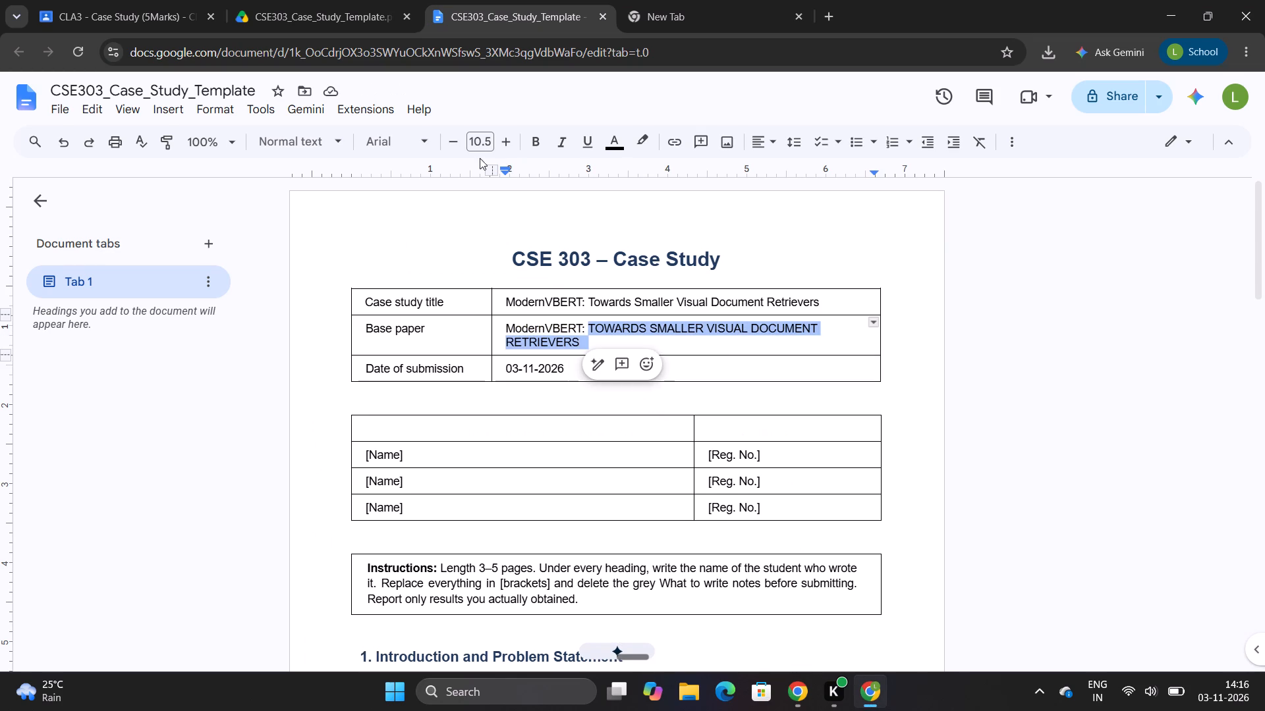
click(453, 142)
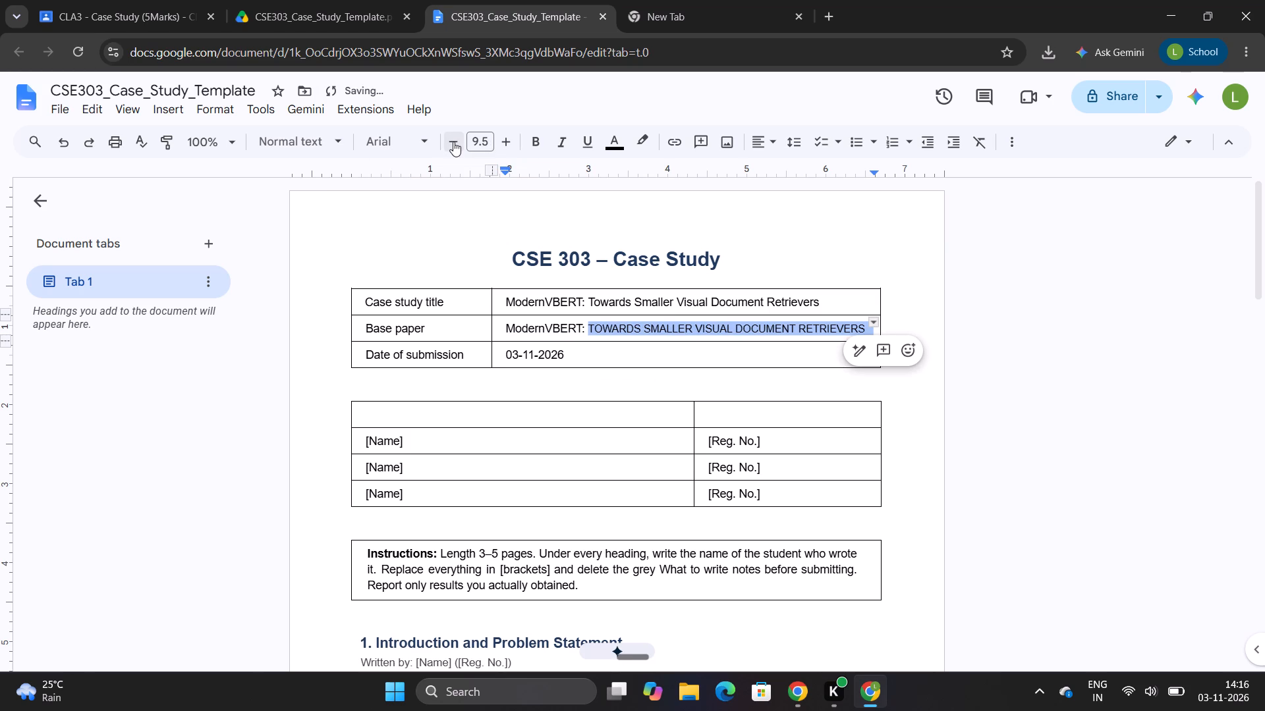
click(453, 142)
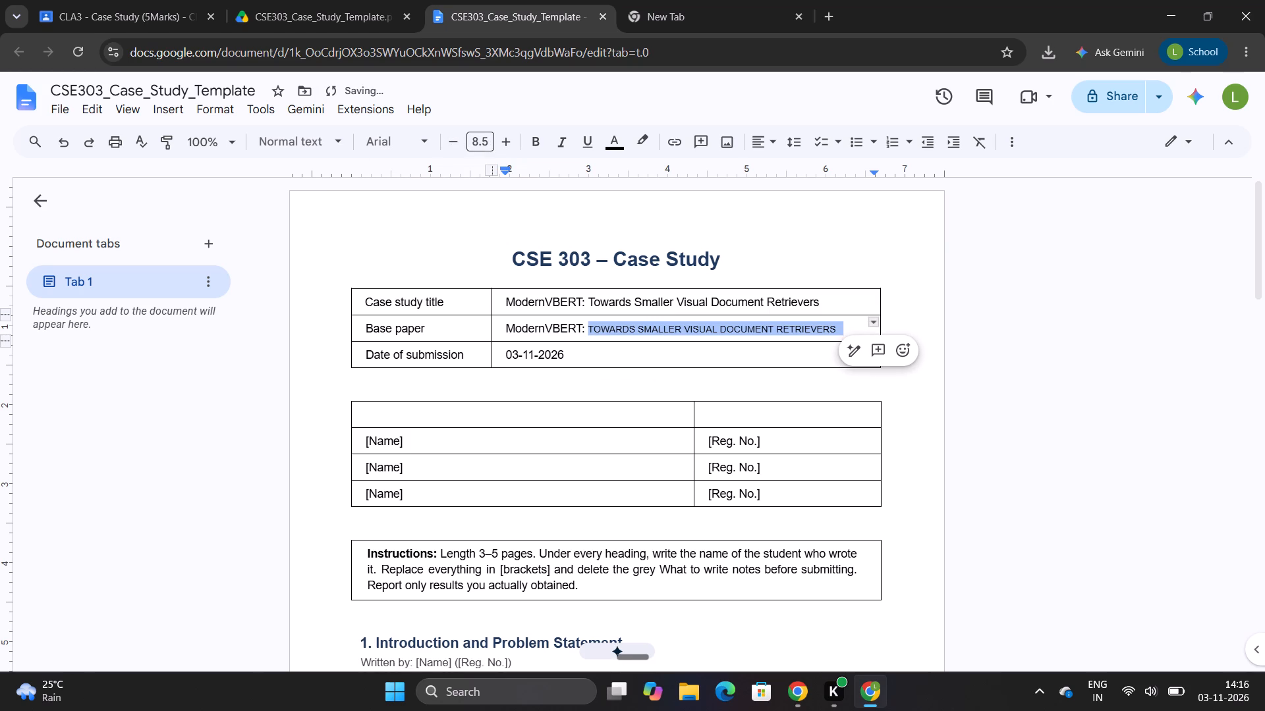
click(496, 141)
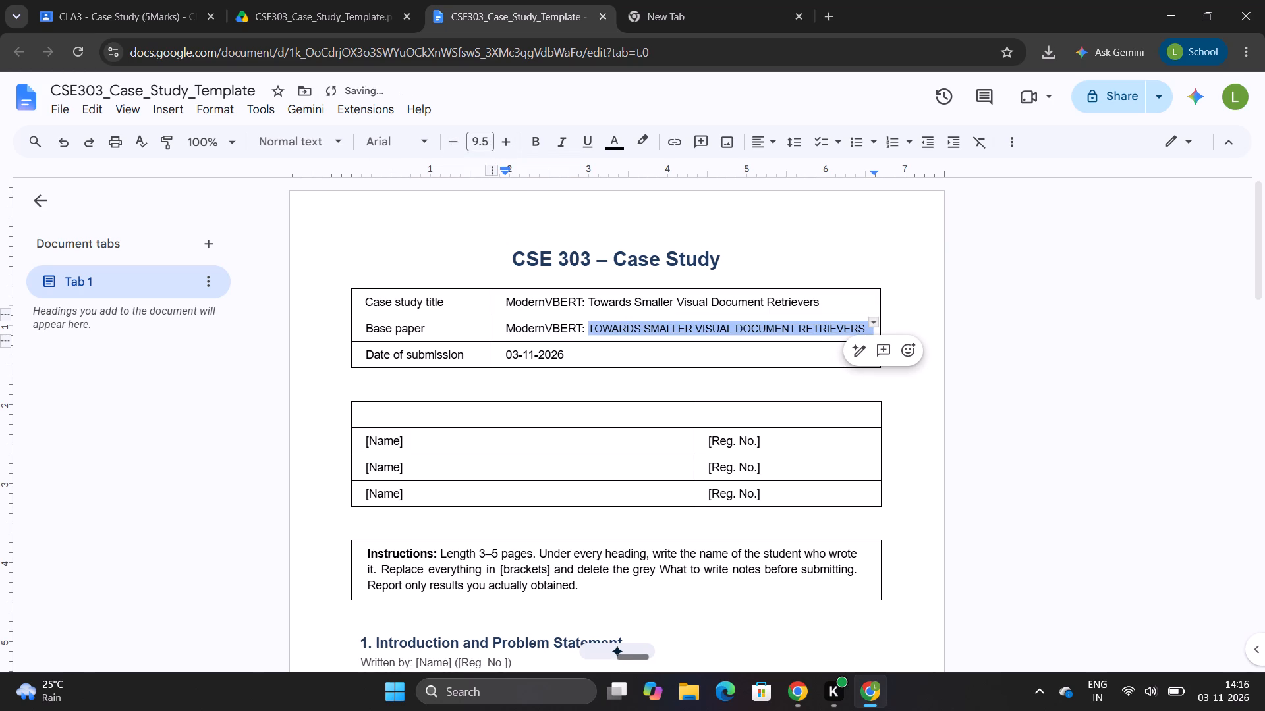
click(846, 334)
click(796, 352)
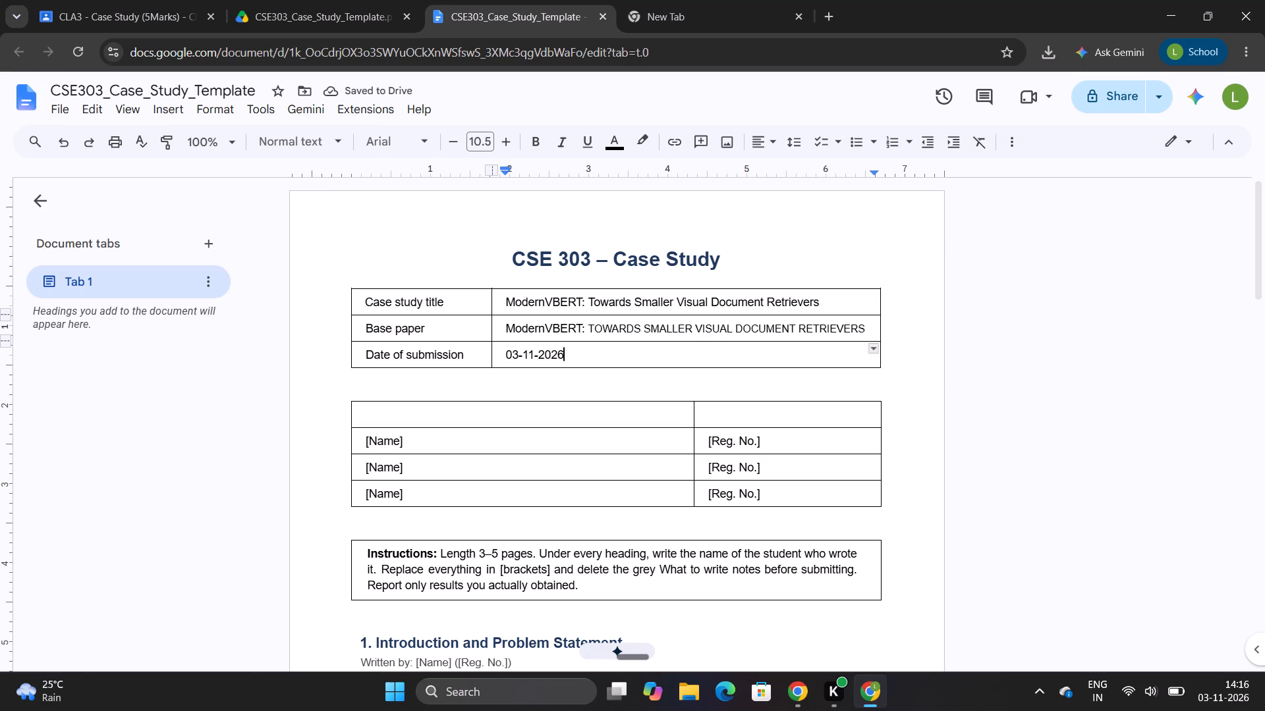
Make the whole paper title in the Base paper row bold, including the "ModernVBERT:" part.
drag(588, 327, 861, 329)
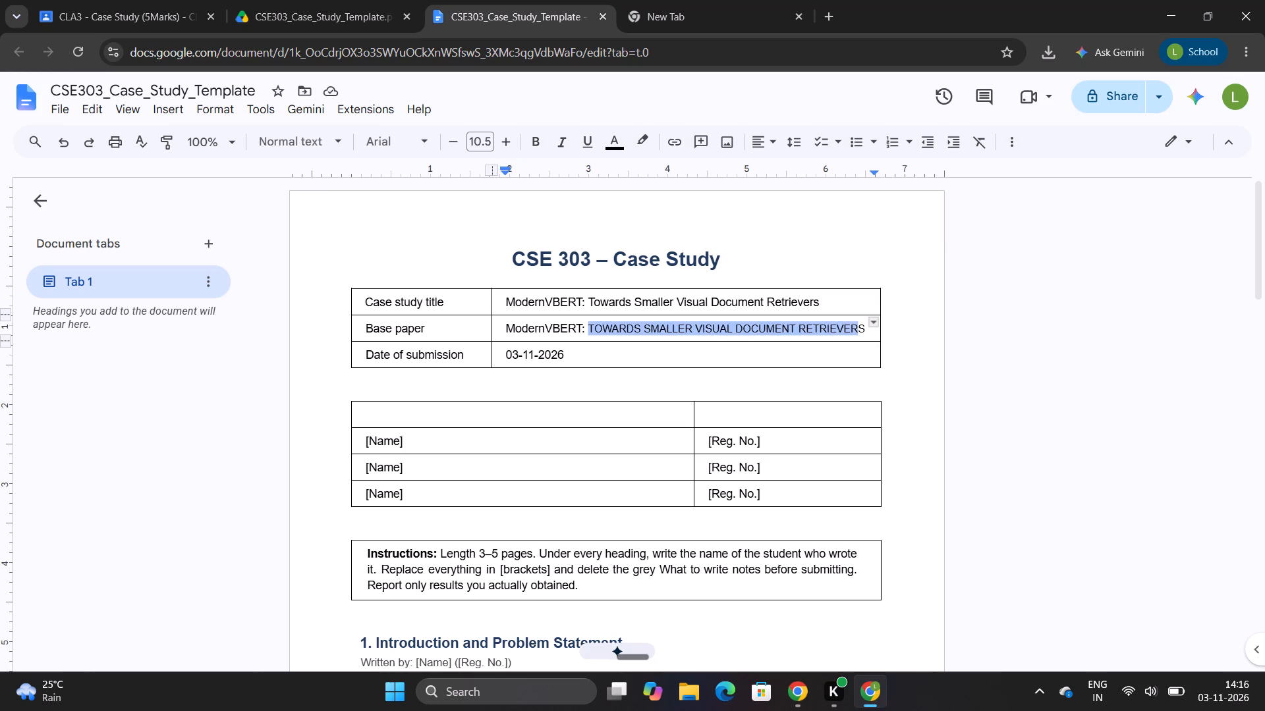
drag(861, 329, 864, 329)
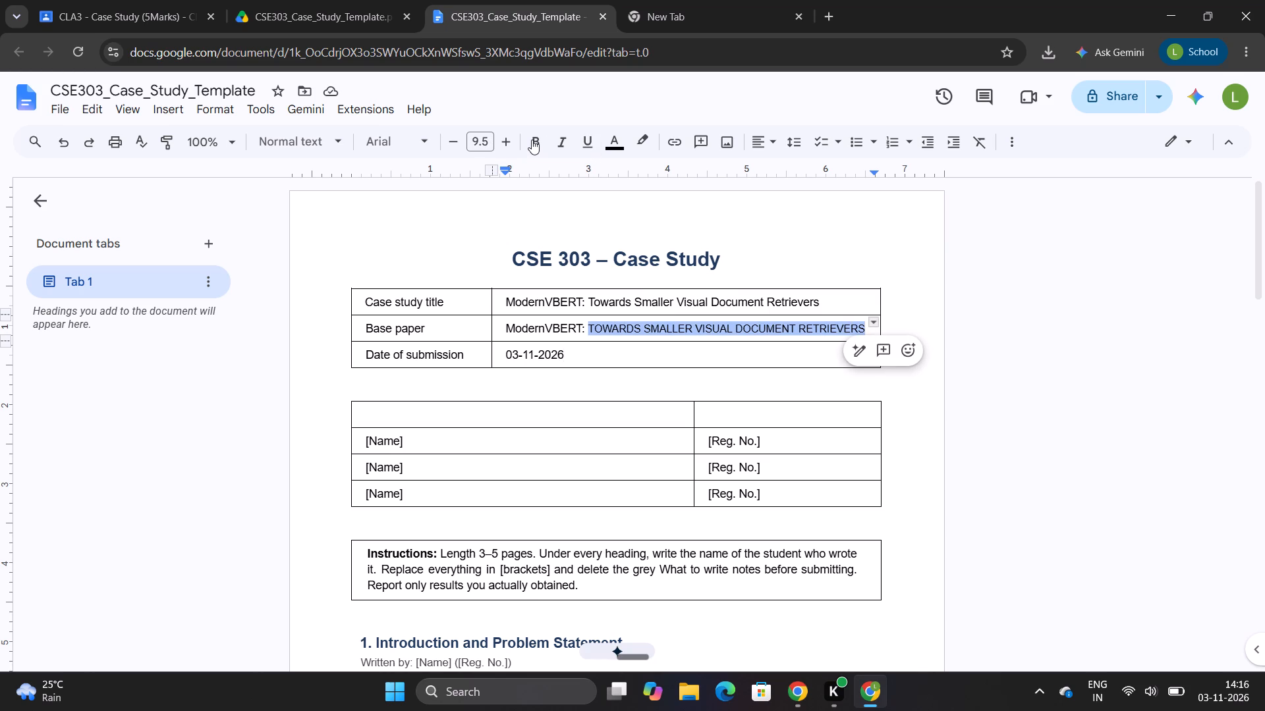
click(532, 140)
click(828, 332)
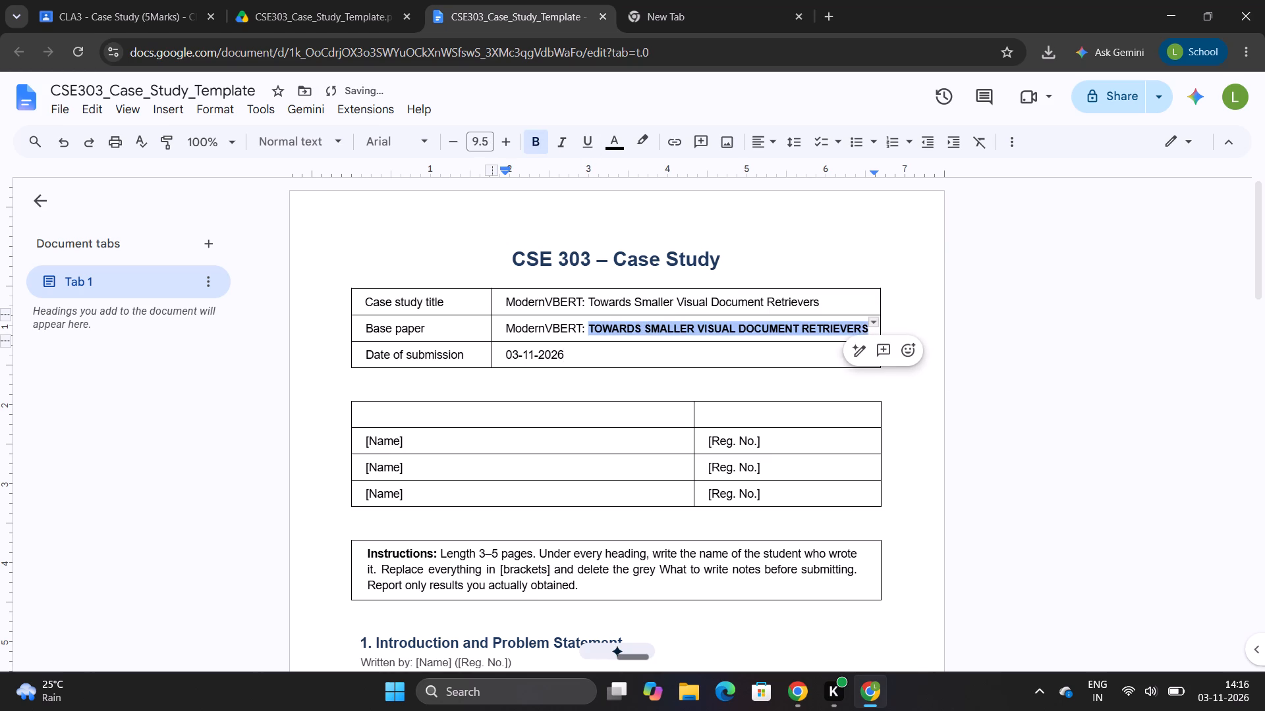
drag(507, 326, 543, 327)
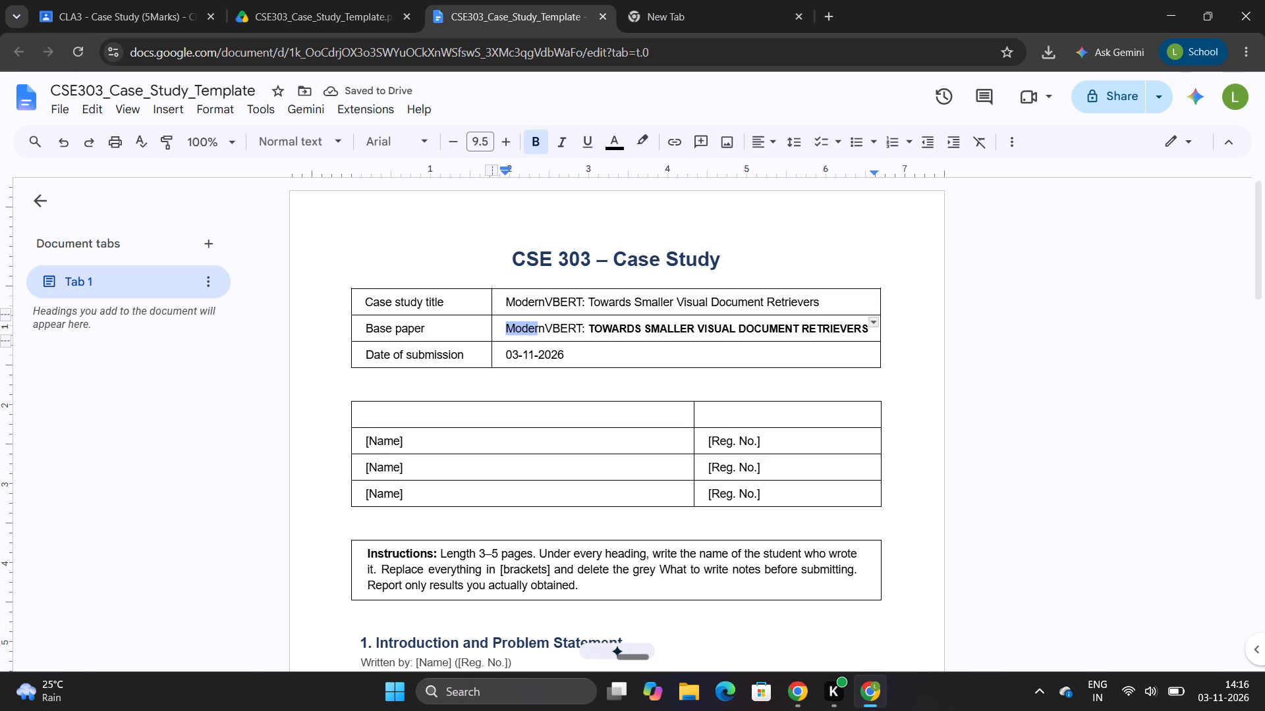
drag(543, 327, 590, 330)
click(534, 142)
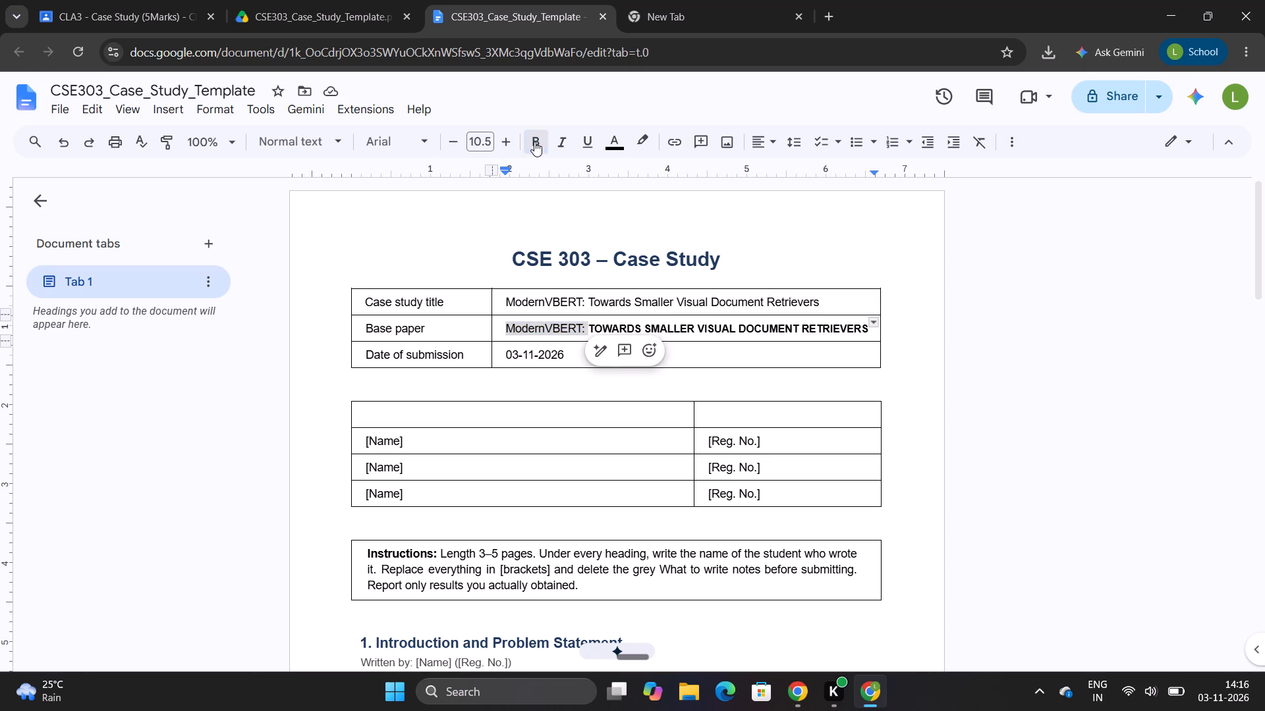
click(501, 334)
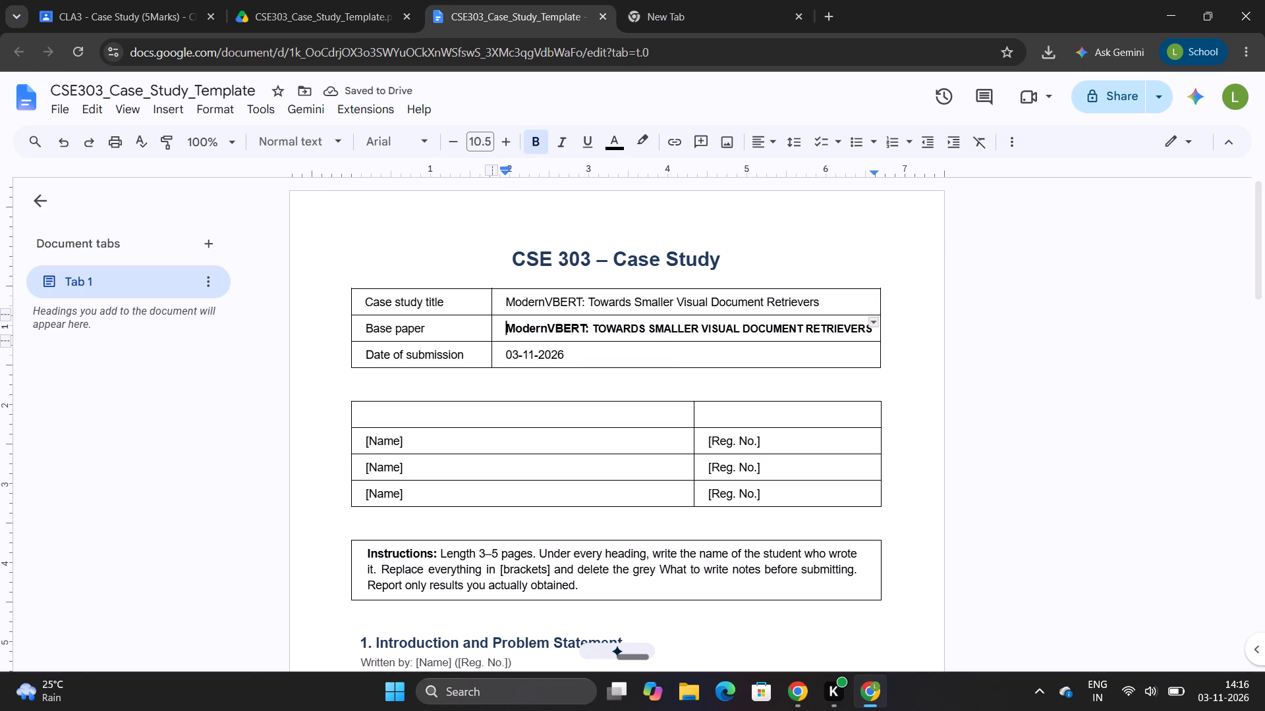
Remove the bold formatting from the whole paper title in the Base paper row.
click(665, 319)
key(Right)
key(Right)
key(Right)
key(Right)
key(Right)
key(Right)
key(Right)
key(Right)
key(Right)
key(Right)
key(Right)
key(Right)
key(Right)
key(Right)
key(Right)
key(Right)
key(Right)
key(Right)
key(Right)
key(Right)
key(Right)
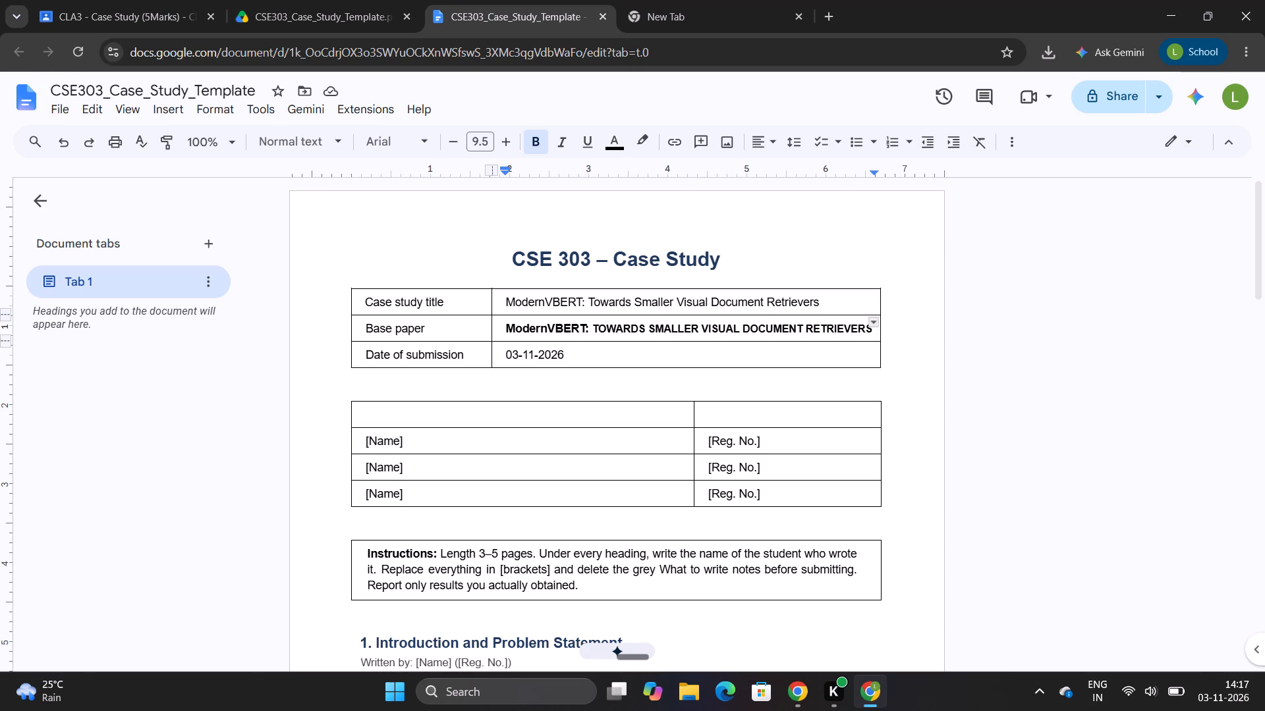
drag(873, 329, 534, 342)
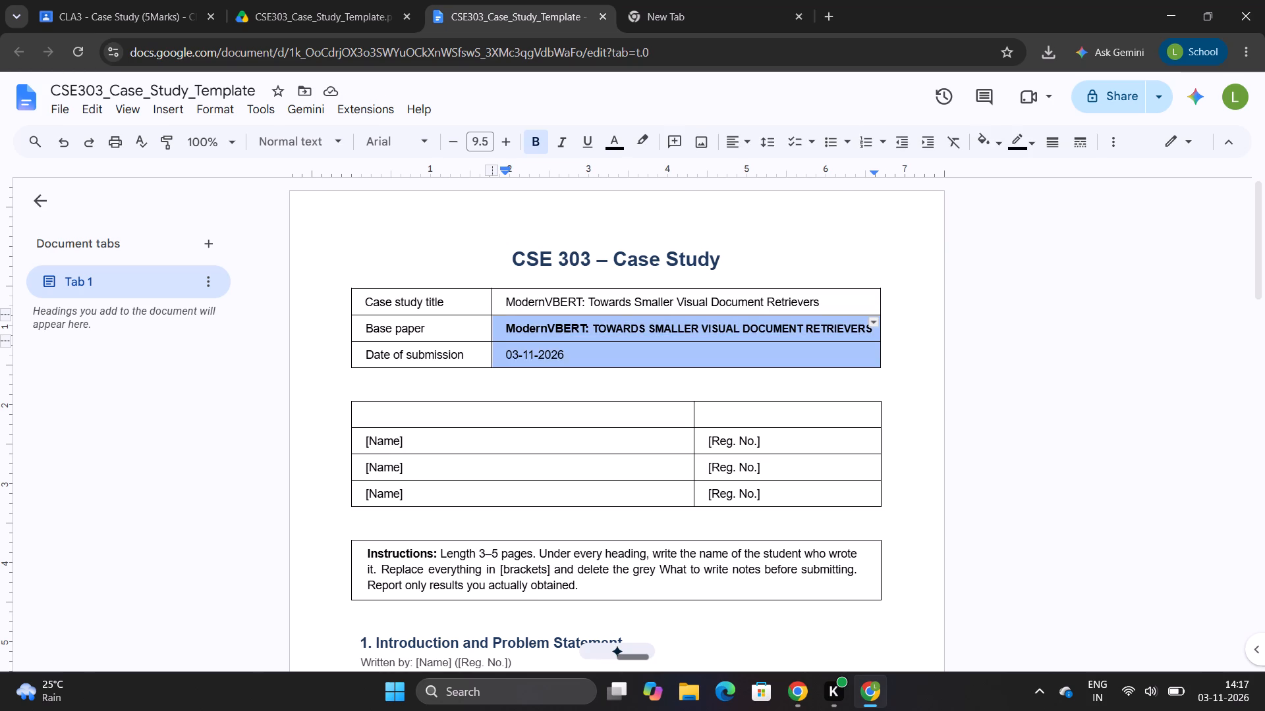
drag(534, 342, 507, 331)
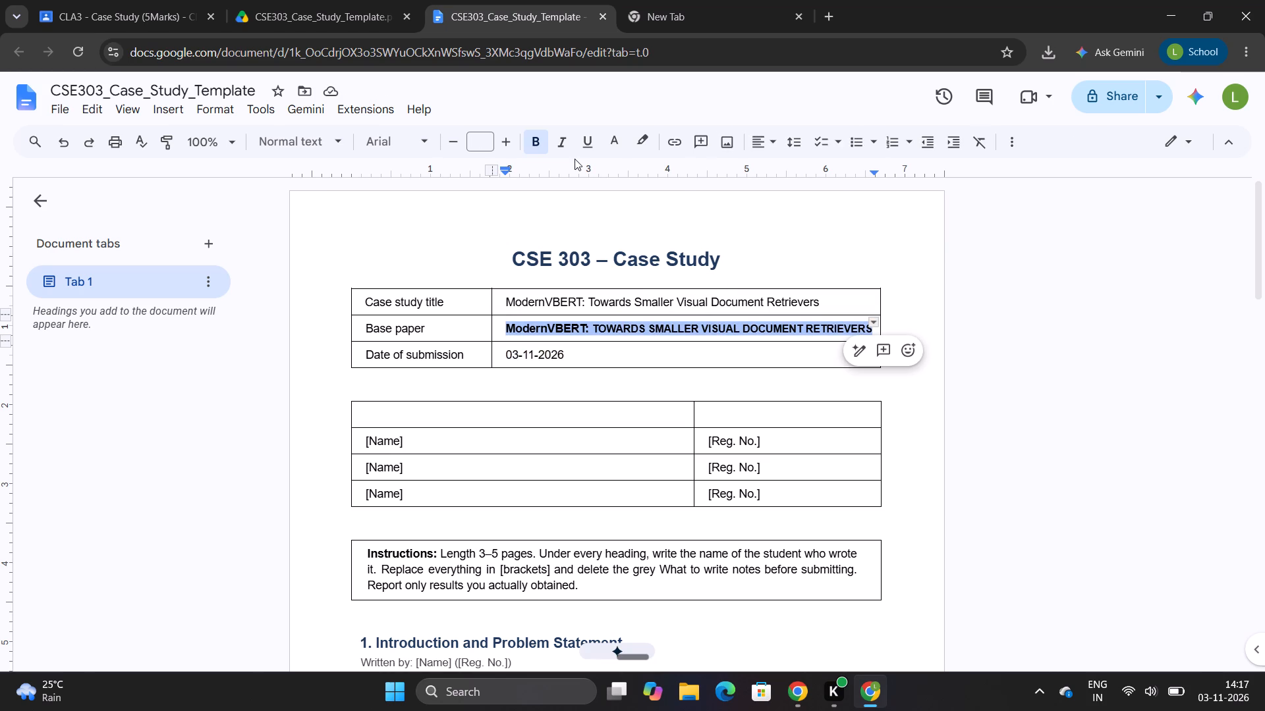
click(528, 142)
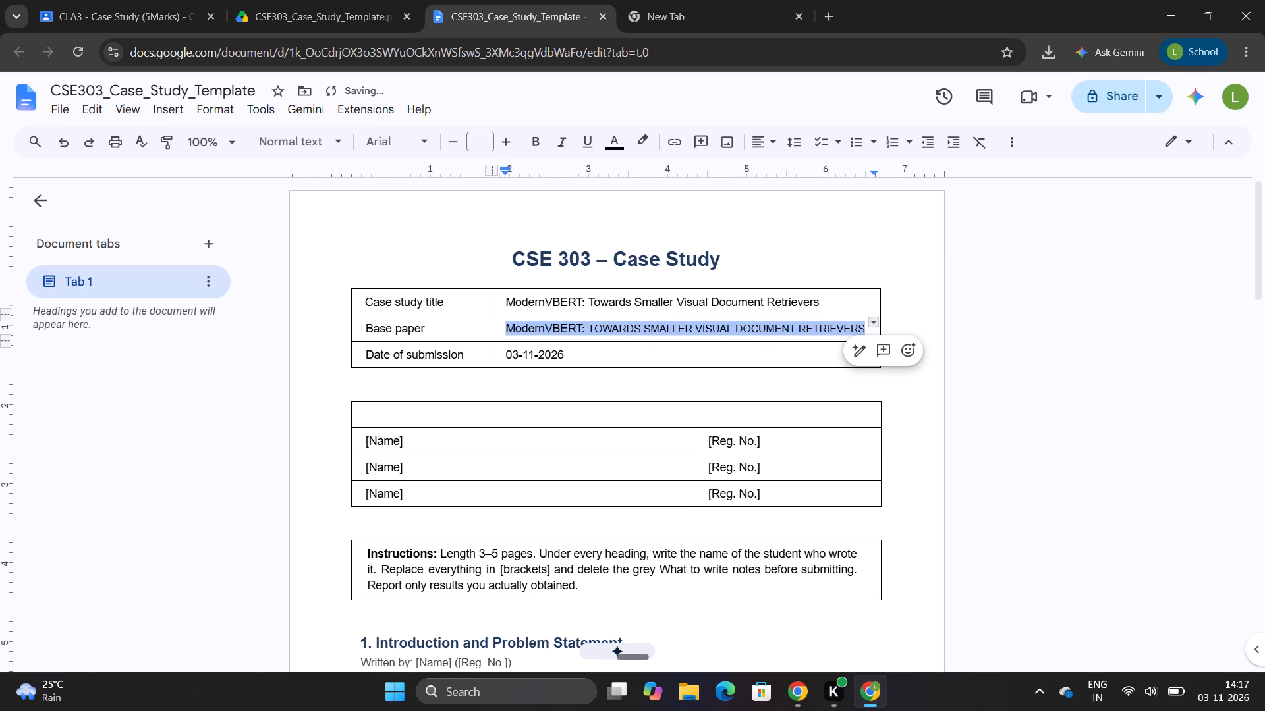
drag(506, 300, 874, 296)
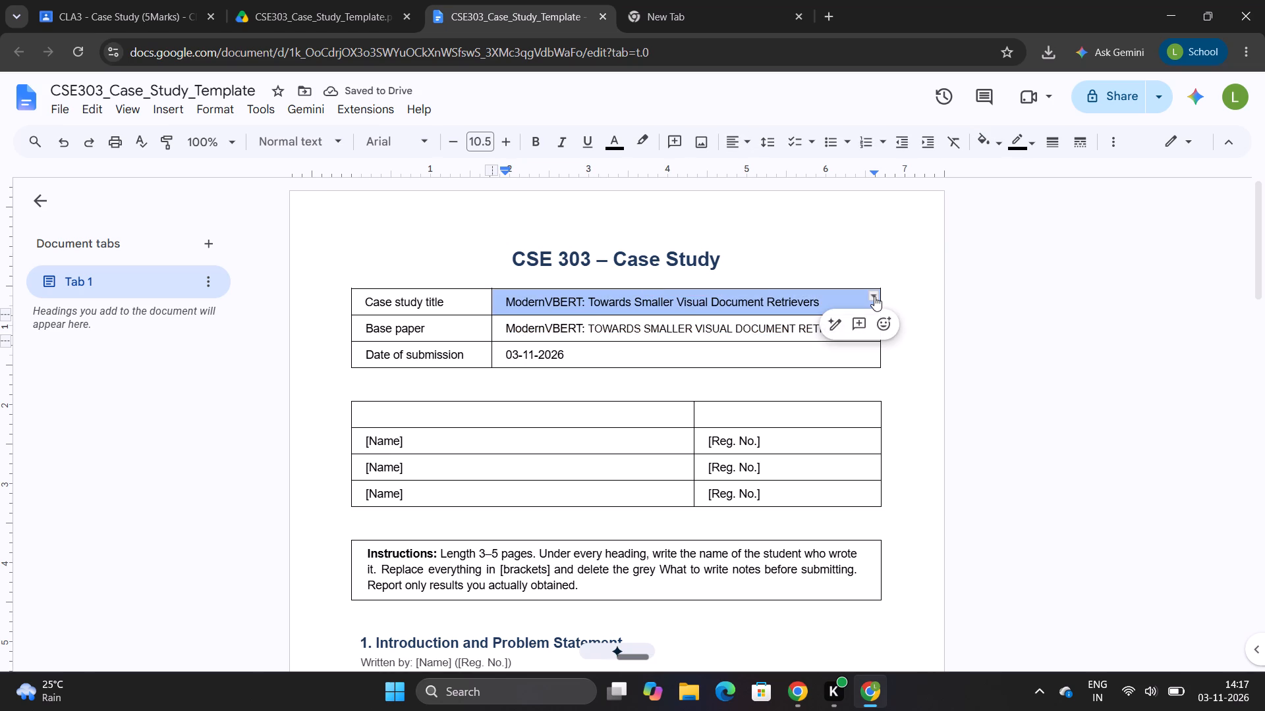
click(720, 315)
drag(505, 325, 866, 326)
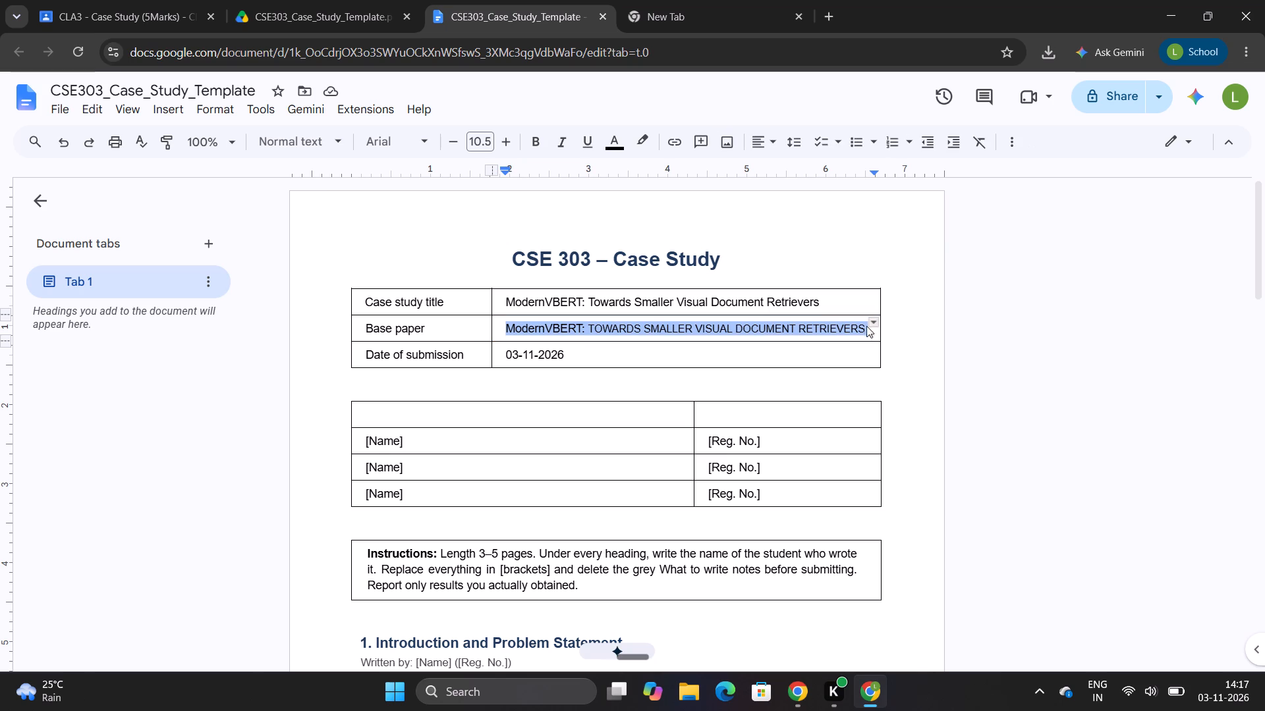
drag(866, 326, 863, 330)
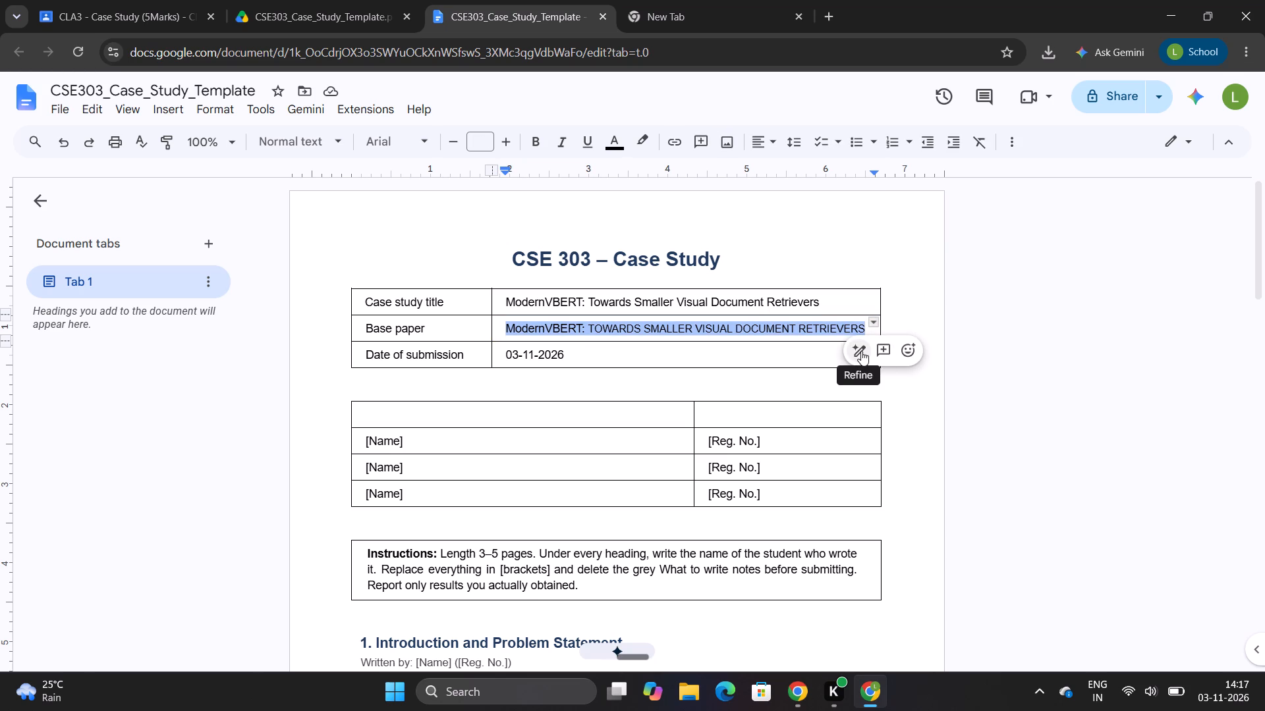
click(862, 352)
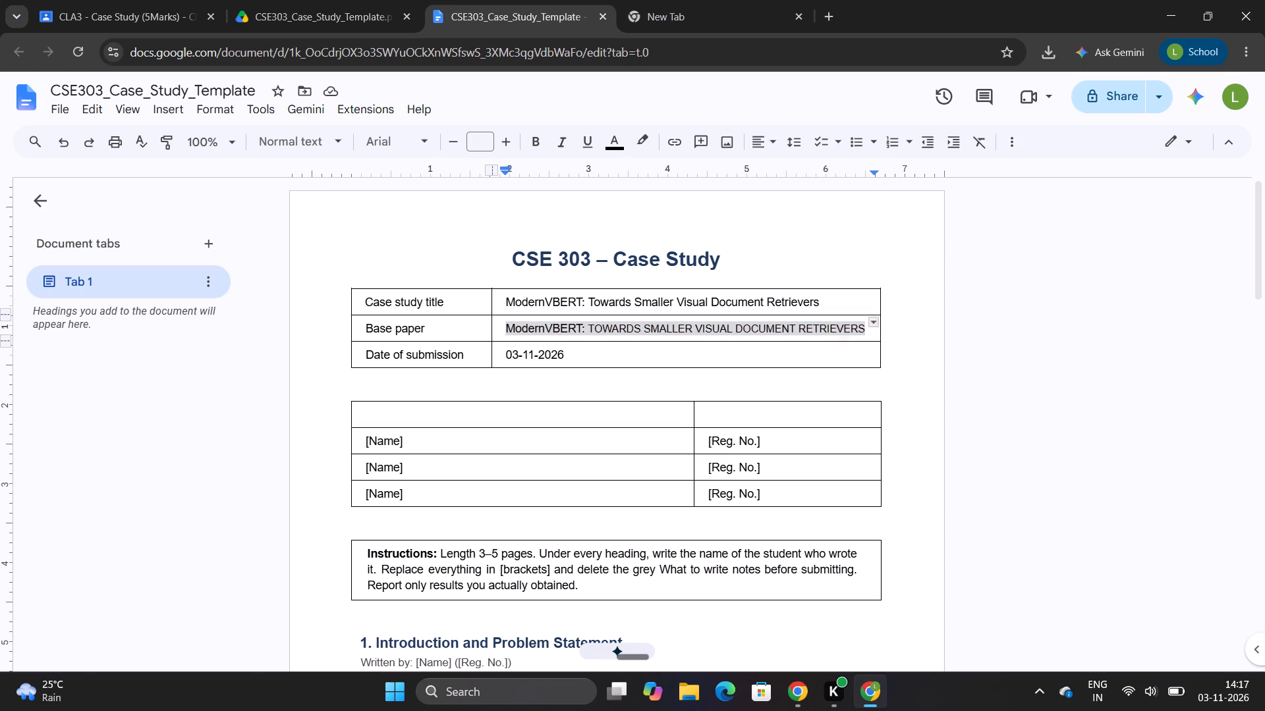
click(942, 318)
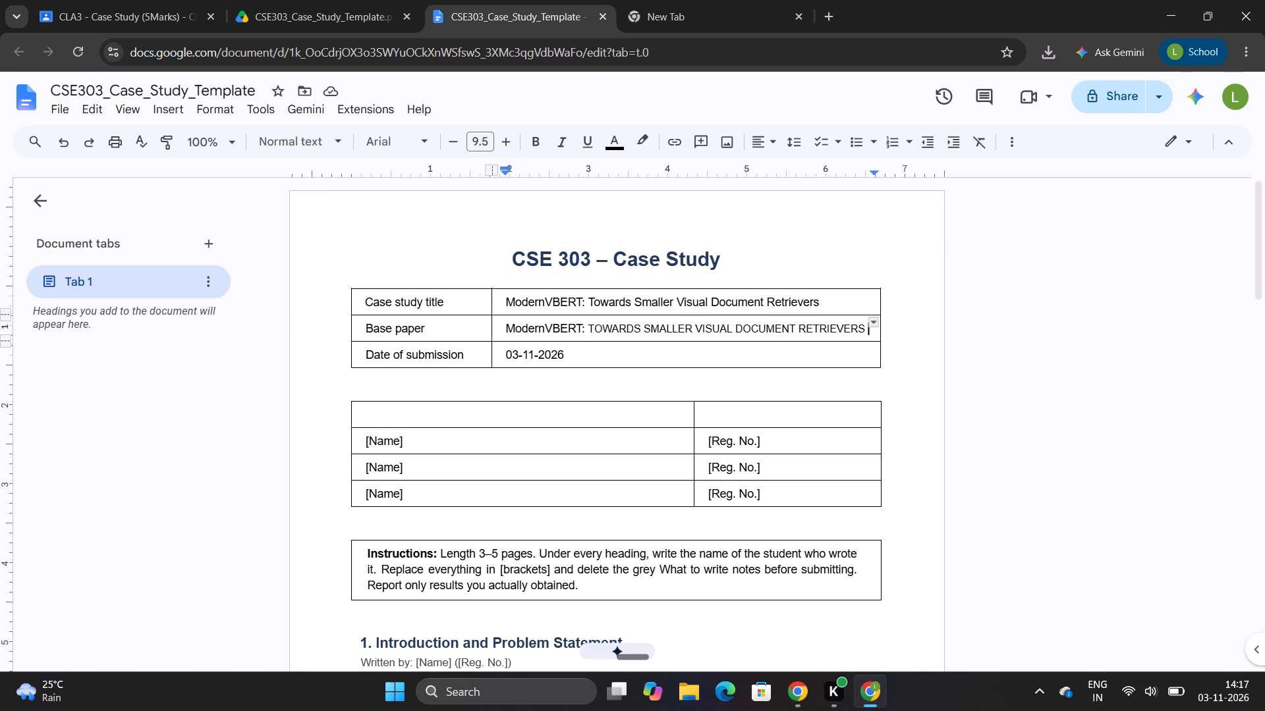
Increase the height of the Base paper row to make room for a second line.
drag(859, 344, 858, 352)
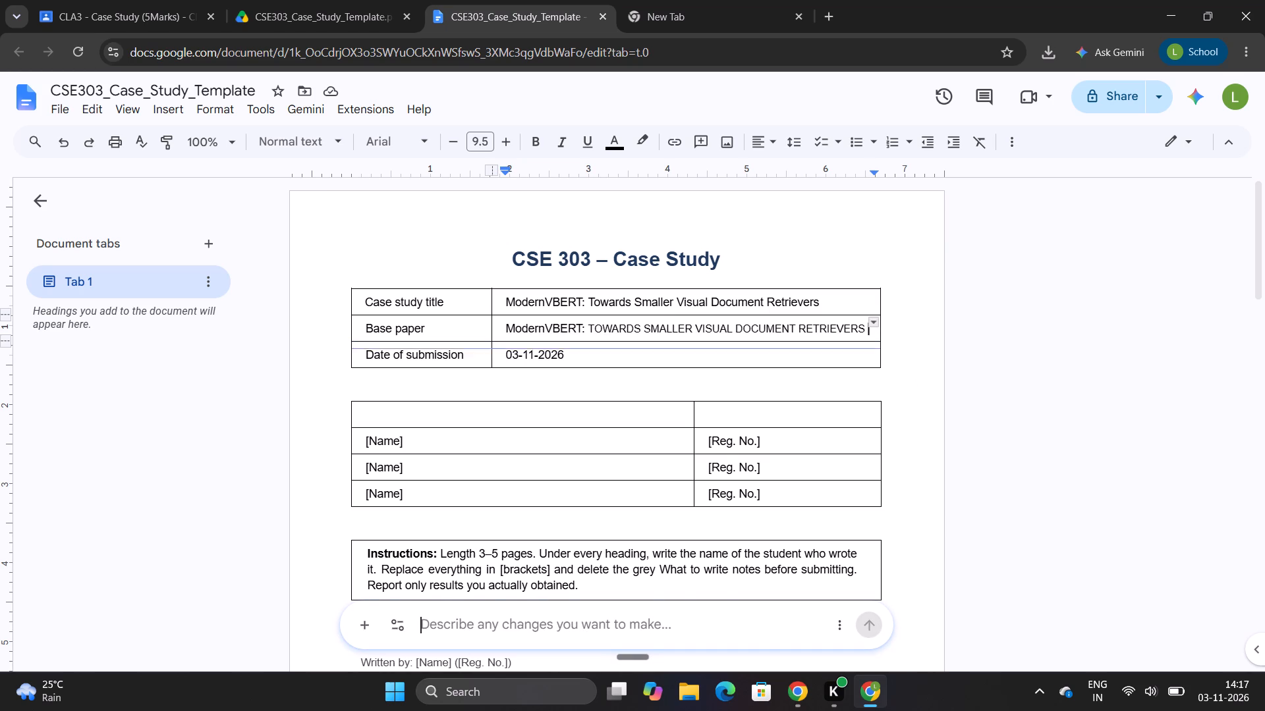
drag(858, 352, 857, 361)
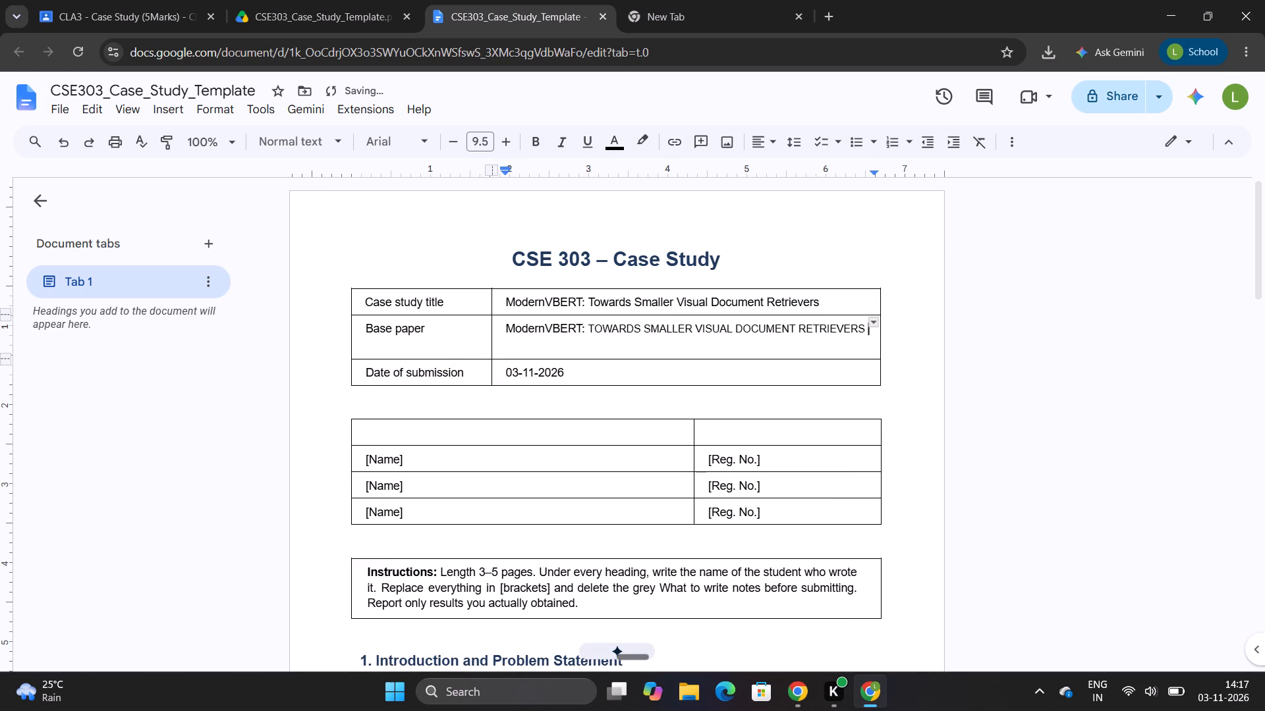
Add the first author's name from the arXiv PDF on a new line under the base paper title, followed by a comma.
key(Return)
click(802, 708)
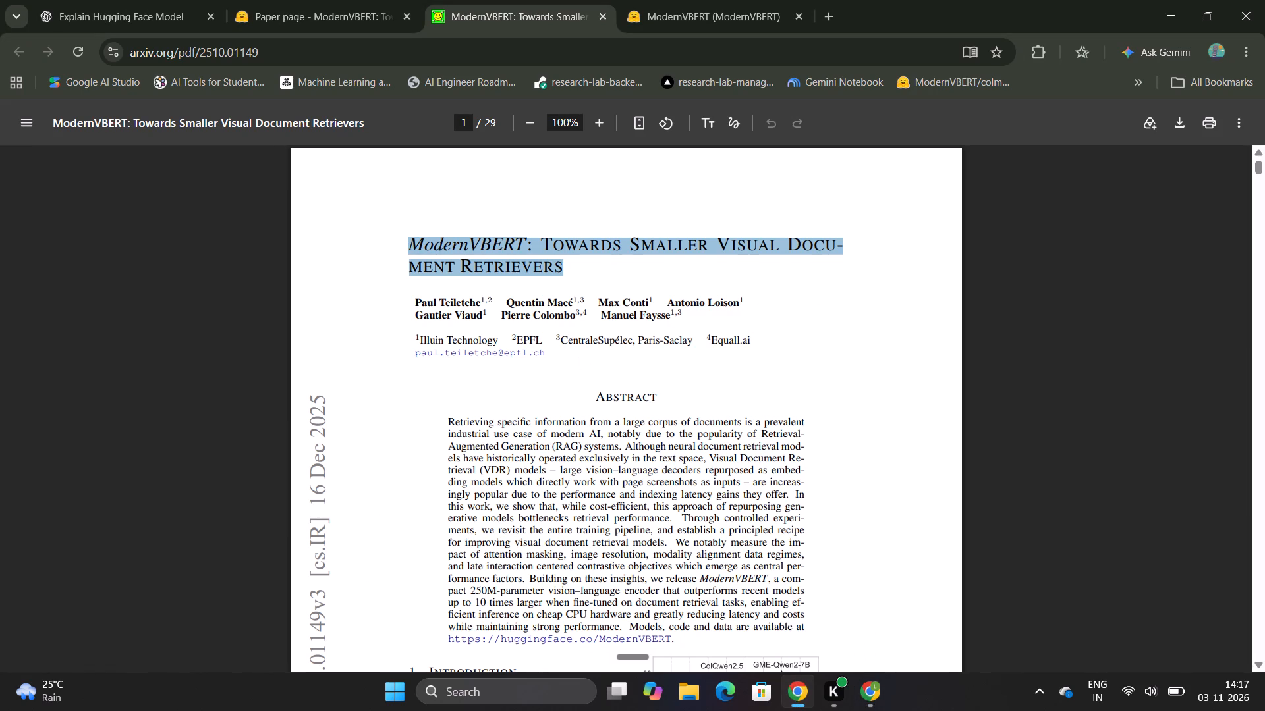
drag(416, 301, 420, 301)
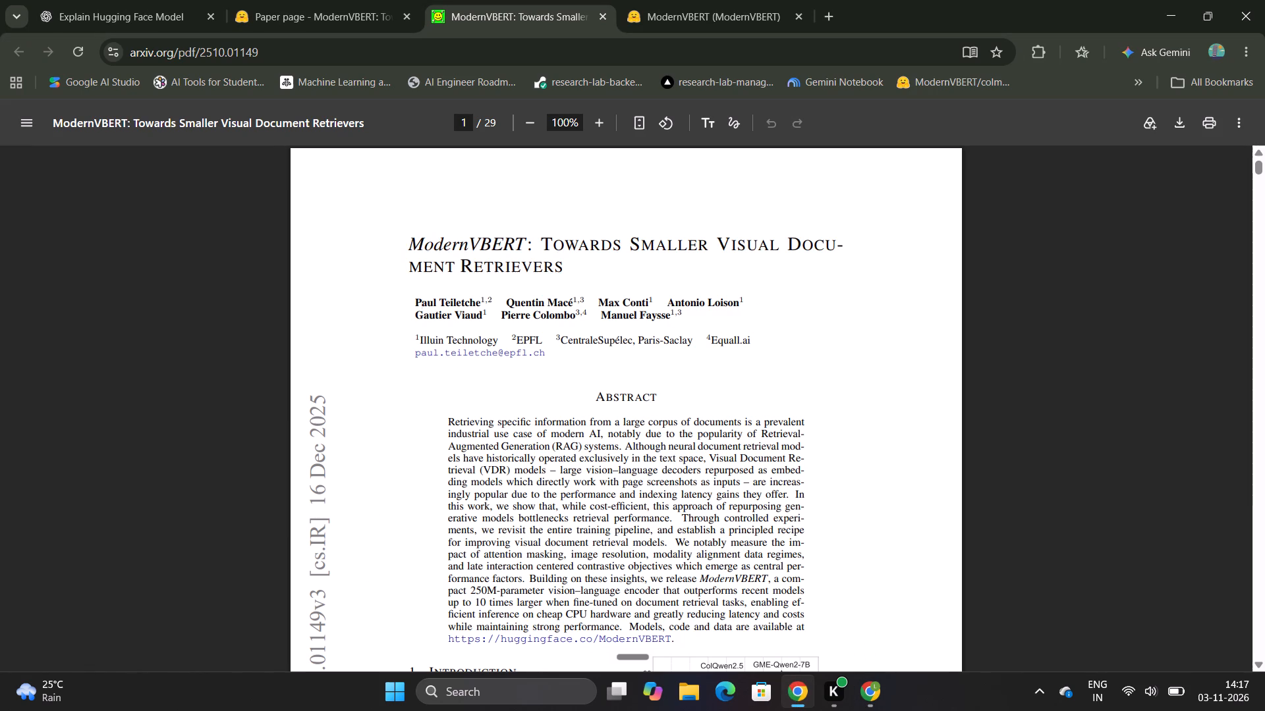
drag(420, 301, 476, 299)
click(476, 299)
drag(481, 303, 425, 303)
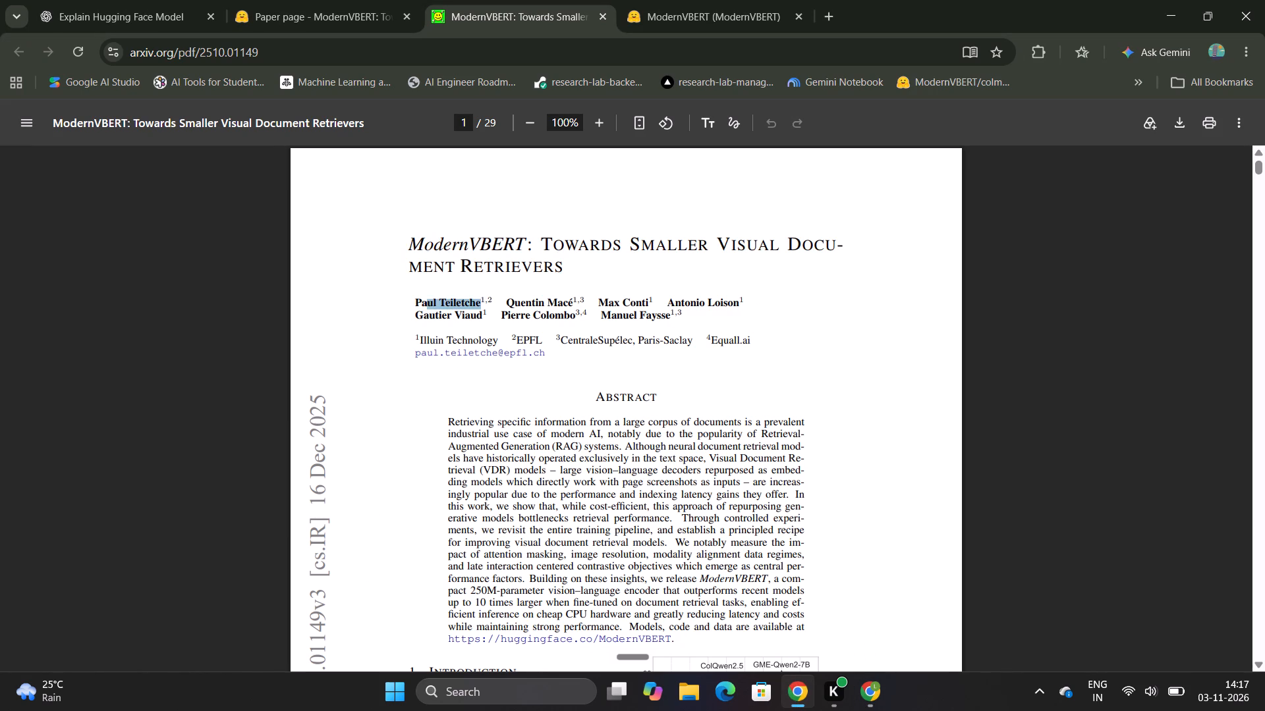
drag(425, 303, 412, 301)
key(ctrl+c)
click(858, 634)
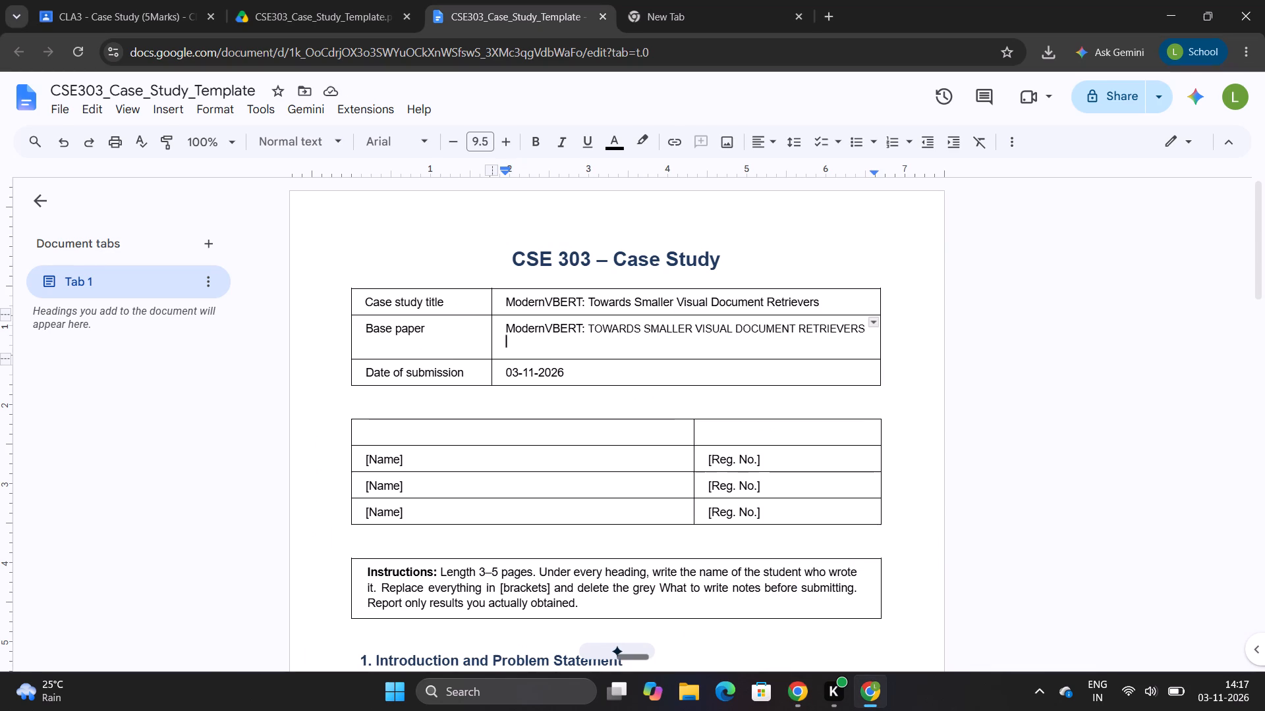
key(ctrl+v)
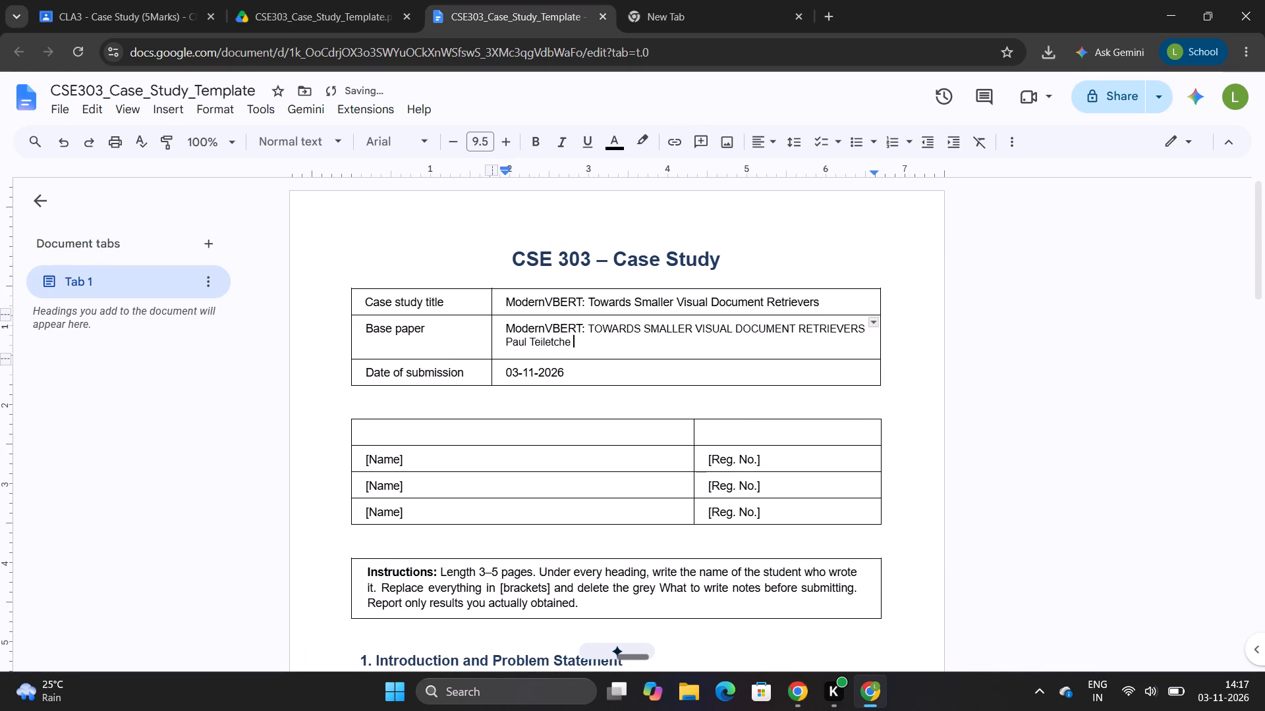
text(,)
key(space)
Return to the arXiv PDF and select the second author's name for the Base paper row.
click(801, 702)
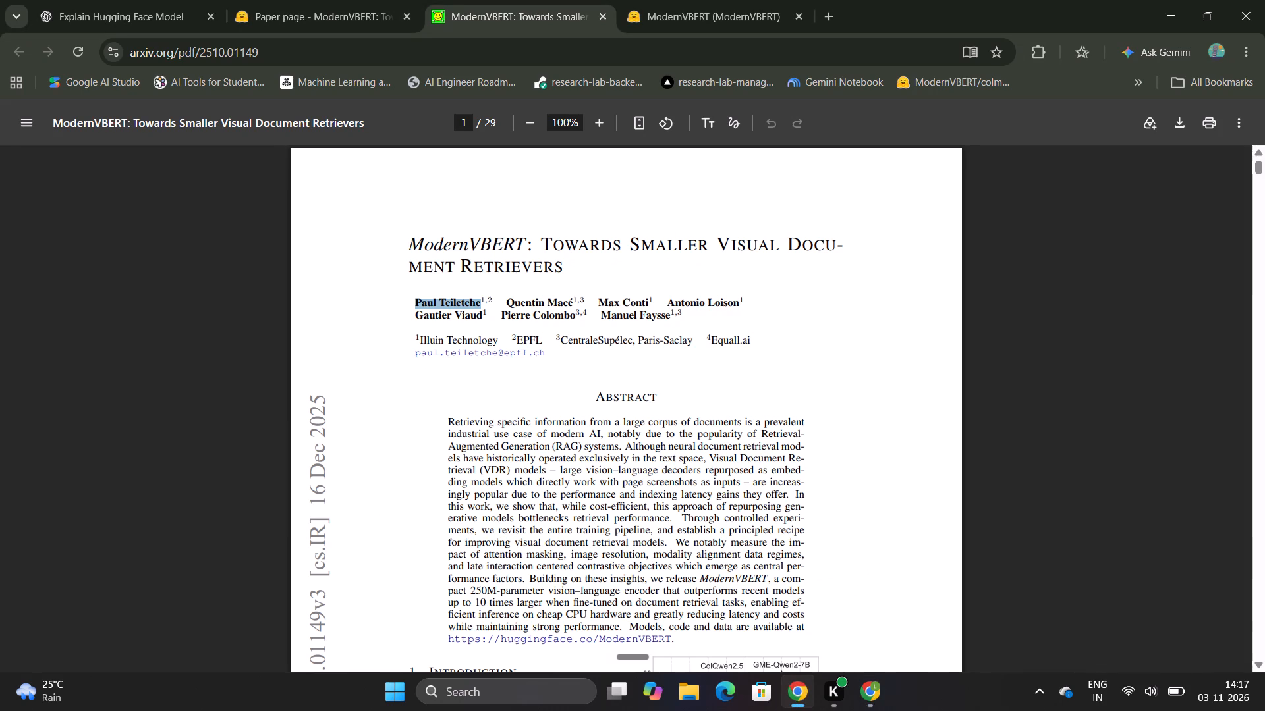
drag(508, 299, 562, 302)
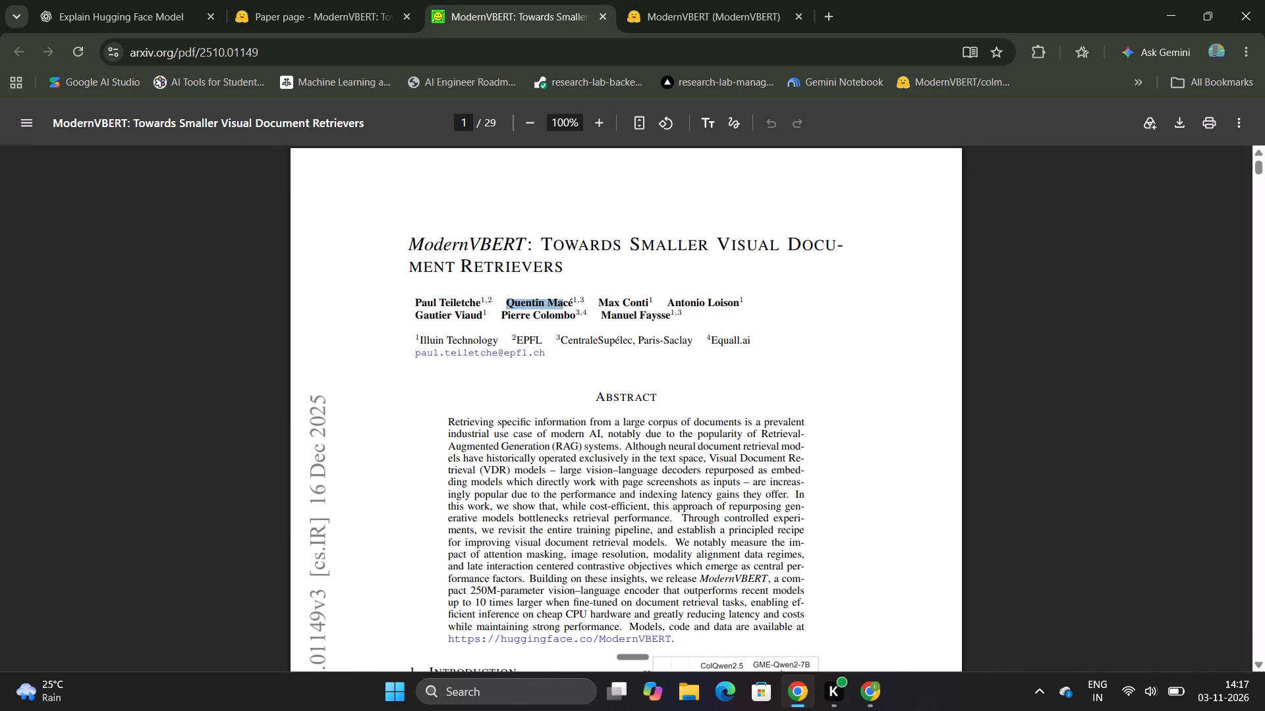
drag(562, 302, 569, 301)
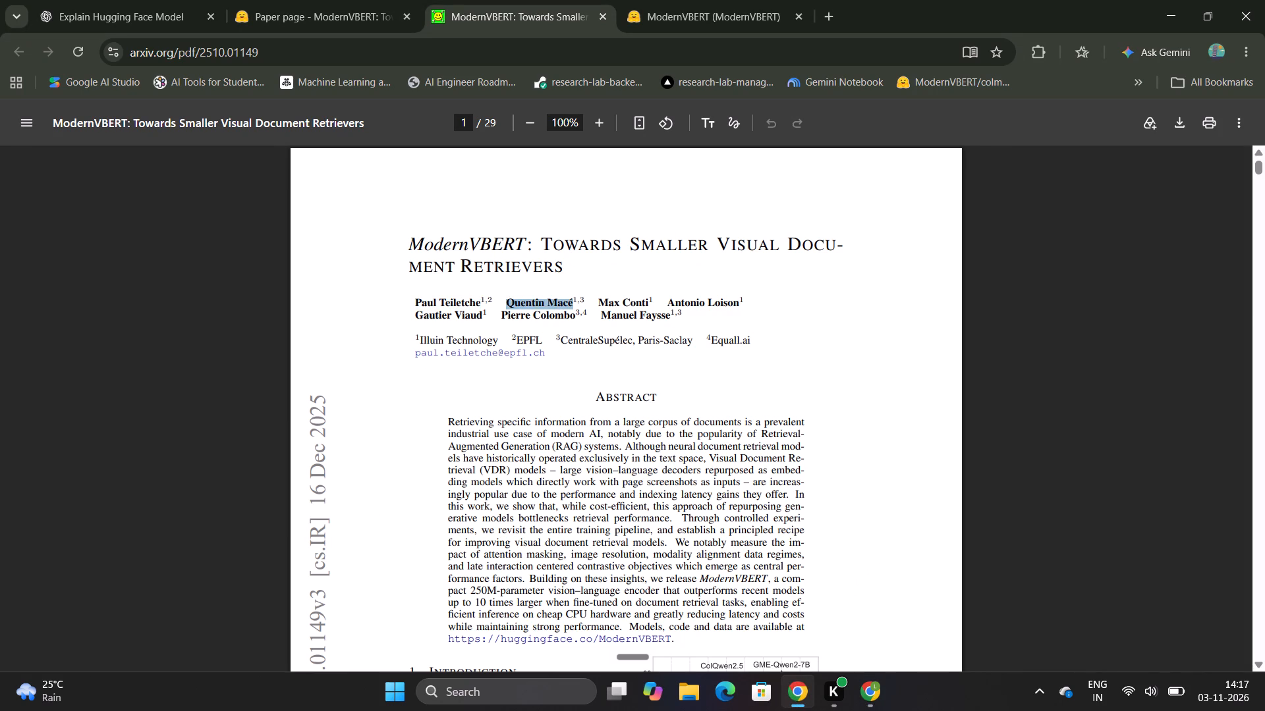
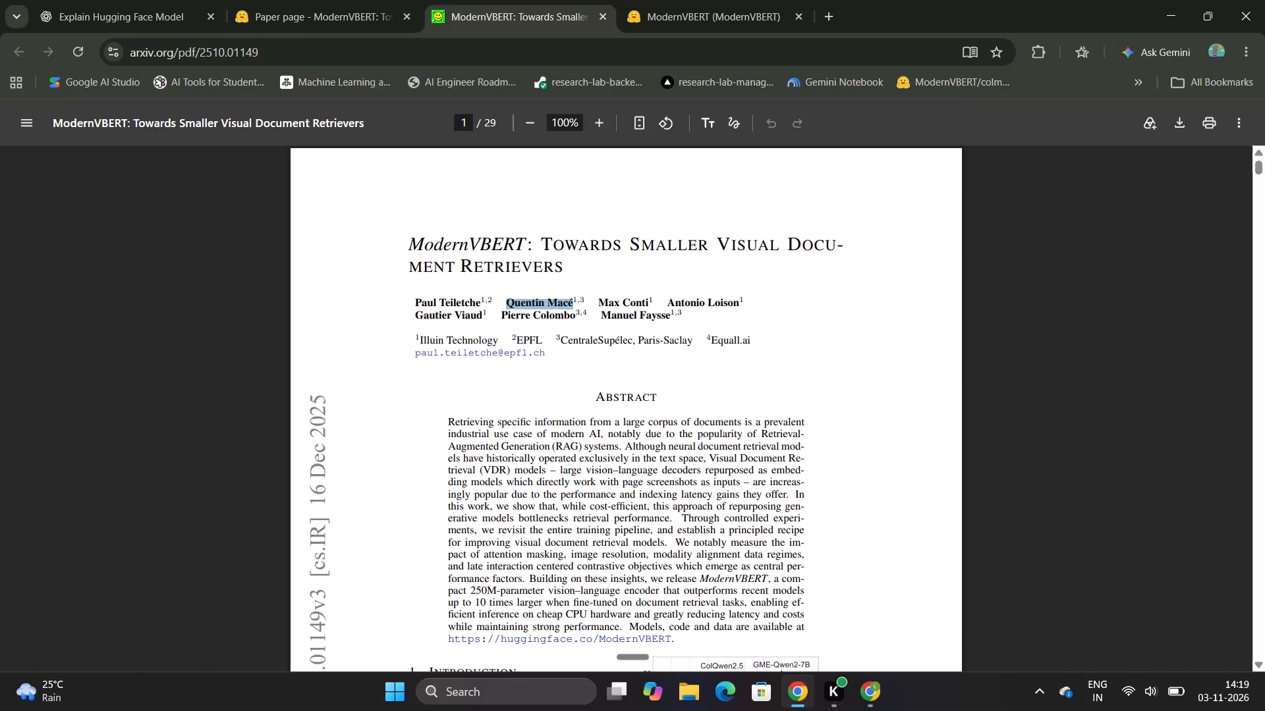
Copy the second author's name from the arXiv PDF into the Base paper row's author line, followed by a comma.
key(ctrl+c)
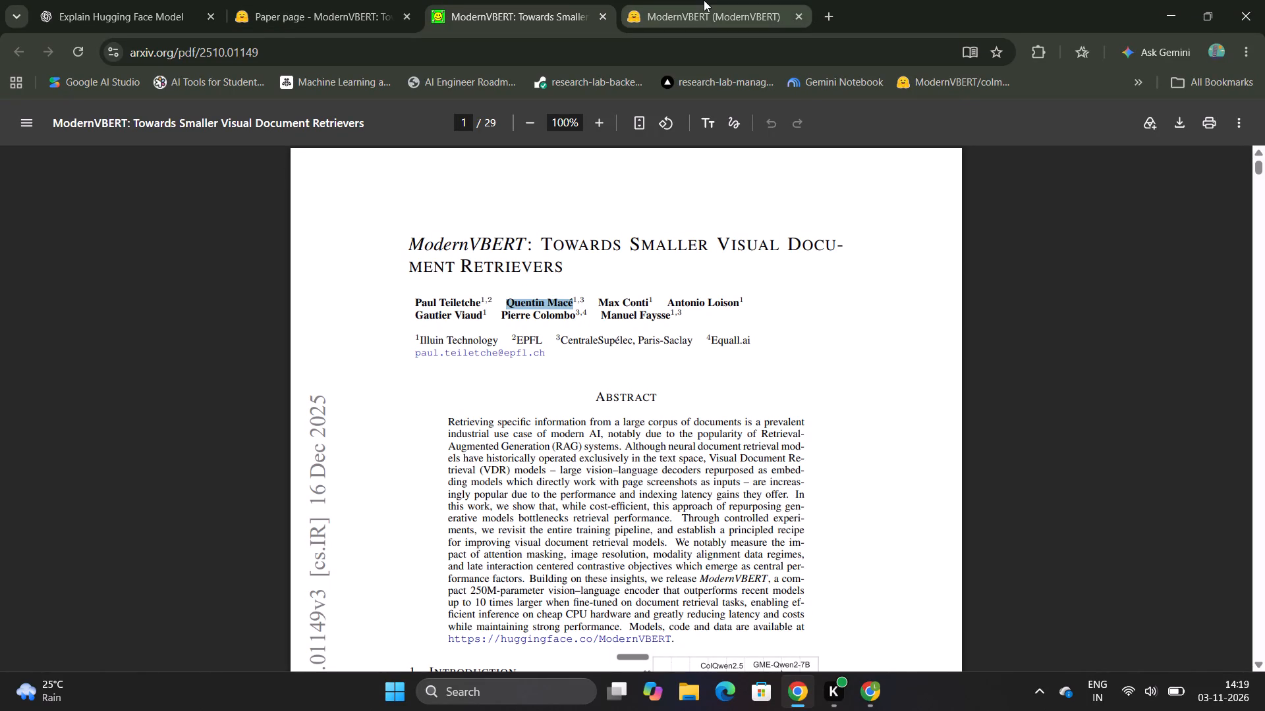
click(868, 691)
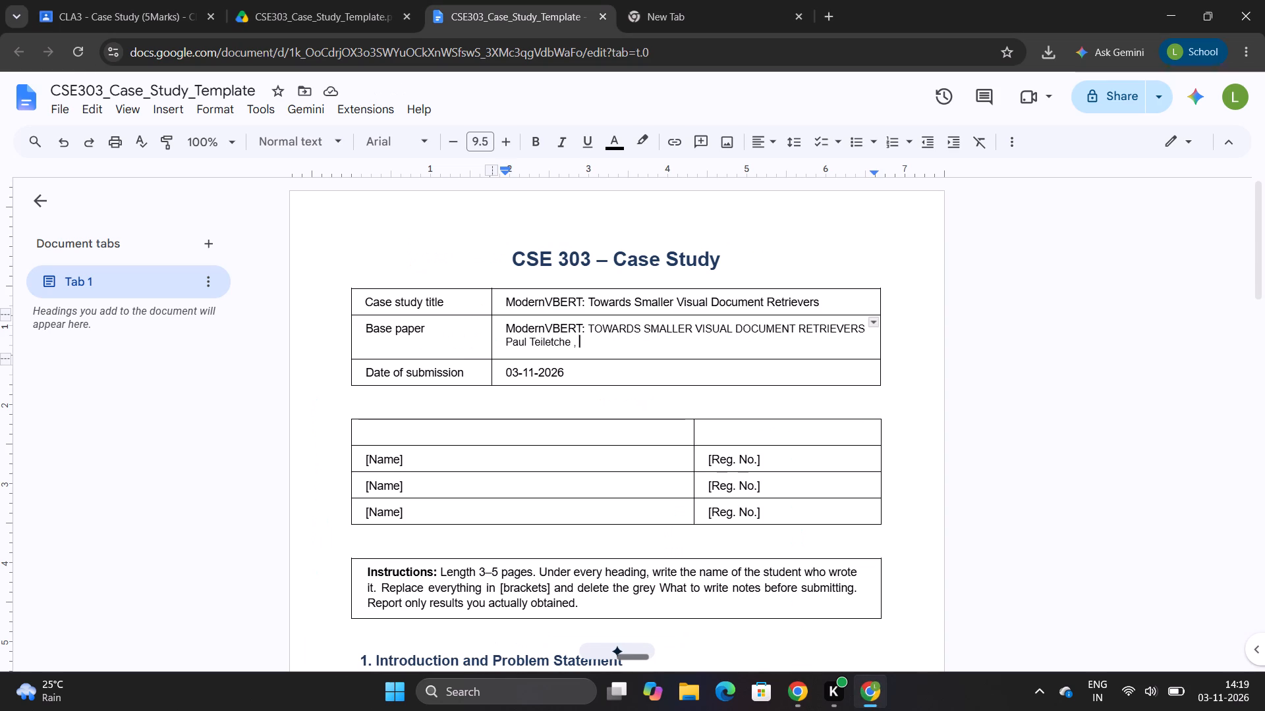
key(ctrl+v)
key(comma)
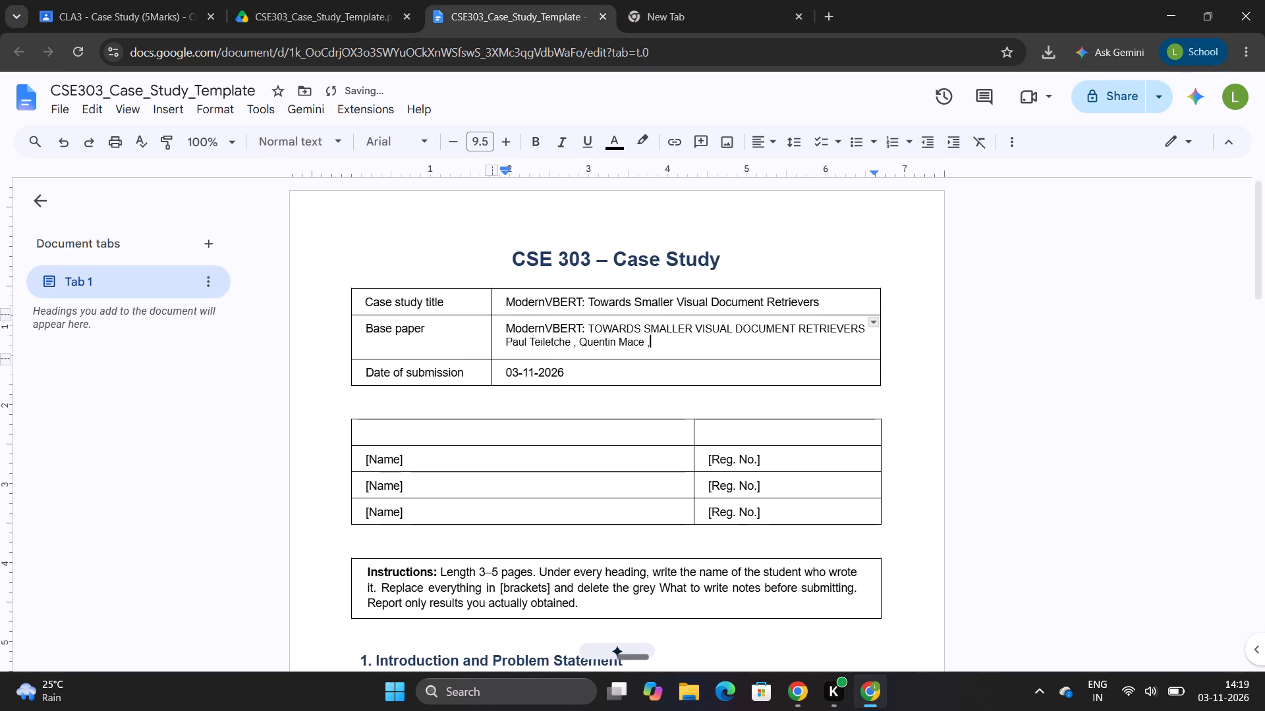
key(space)
Copy the third author's name from the arXiv PDF to the end of the Base paper author line, followed by a comma.
click(797, 708)
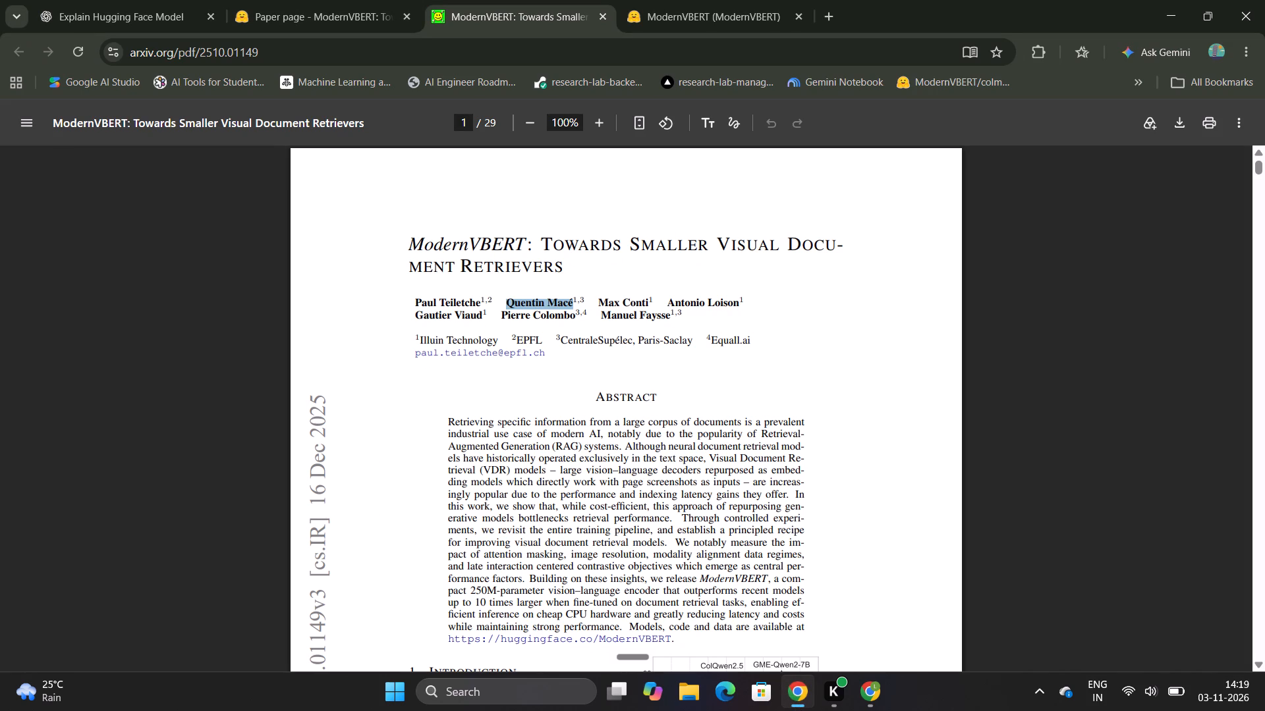
drag(598, 302, 644, 305)
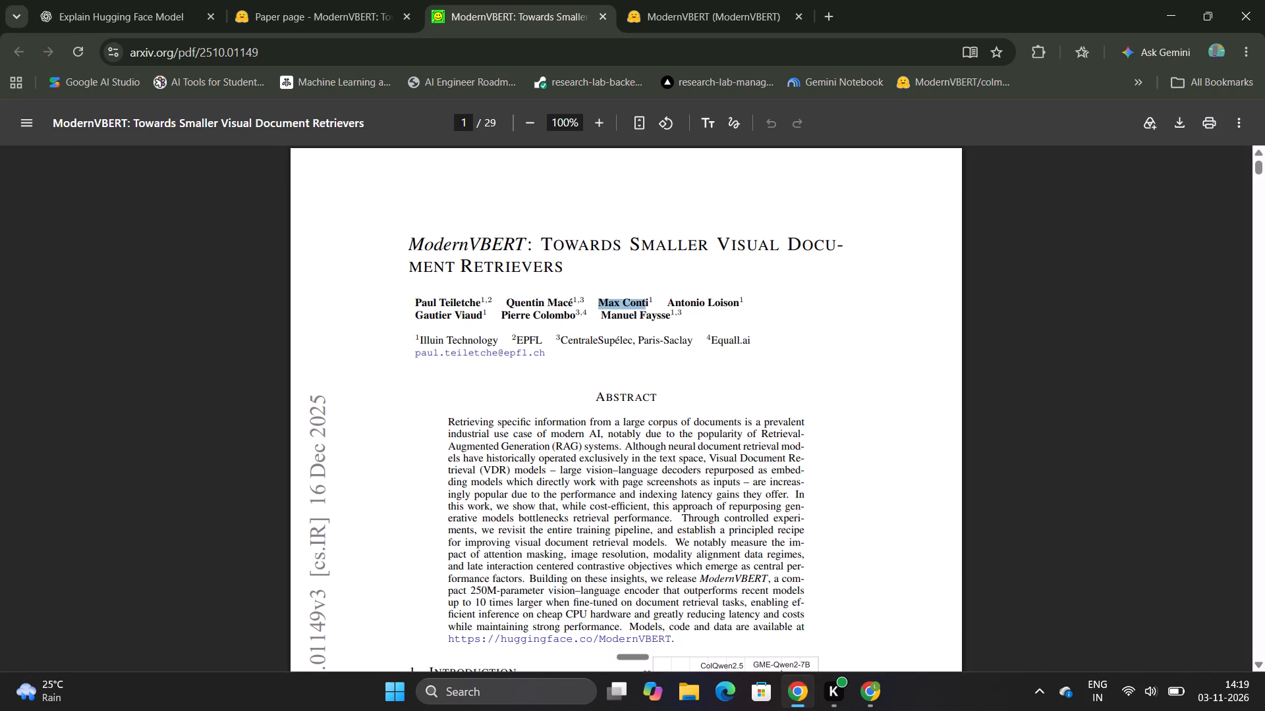
drag(644, 305, 648, 304)
key(ctrl+c)
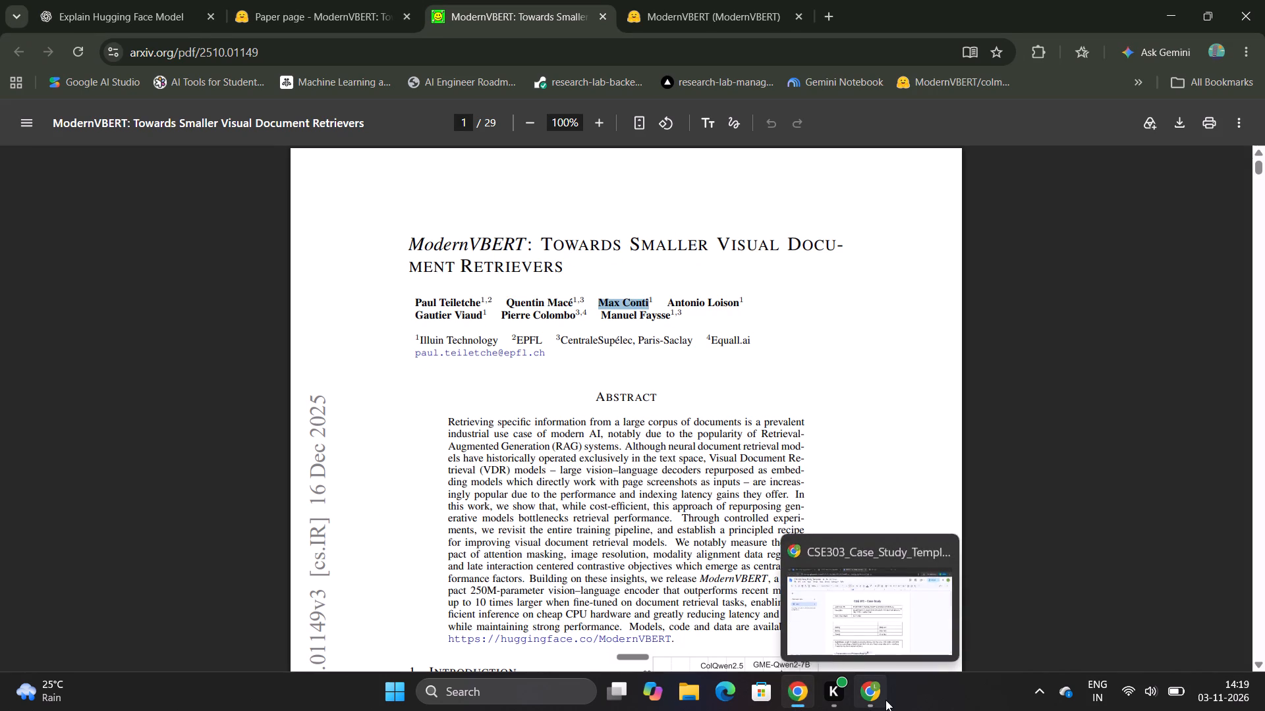
click(885, 700)
key(ctrl+v)
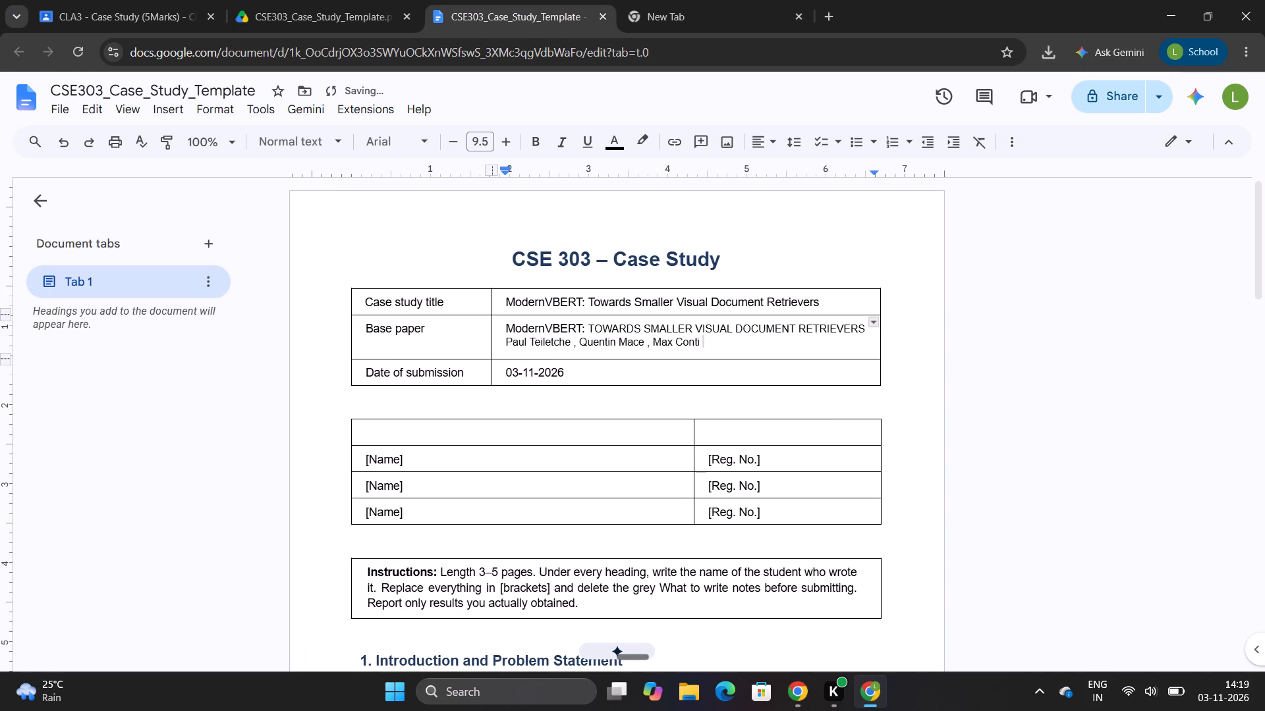
text(,)
key(space)
Copy the fourth author's name from the arXiv PDF to the end of the Base paper author line, followed by a comma.
click(784, 708)
drag(667, 307, 740, 303)
key(ctrl+c)
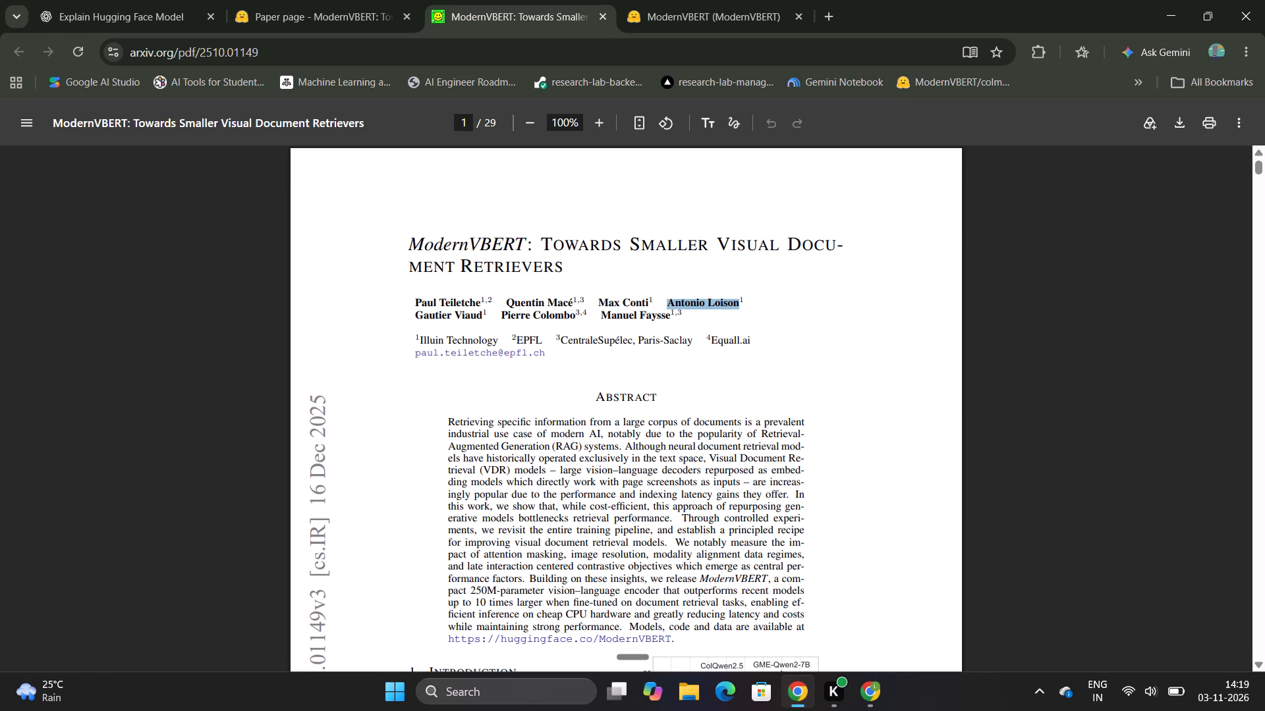
click(874, 690)
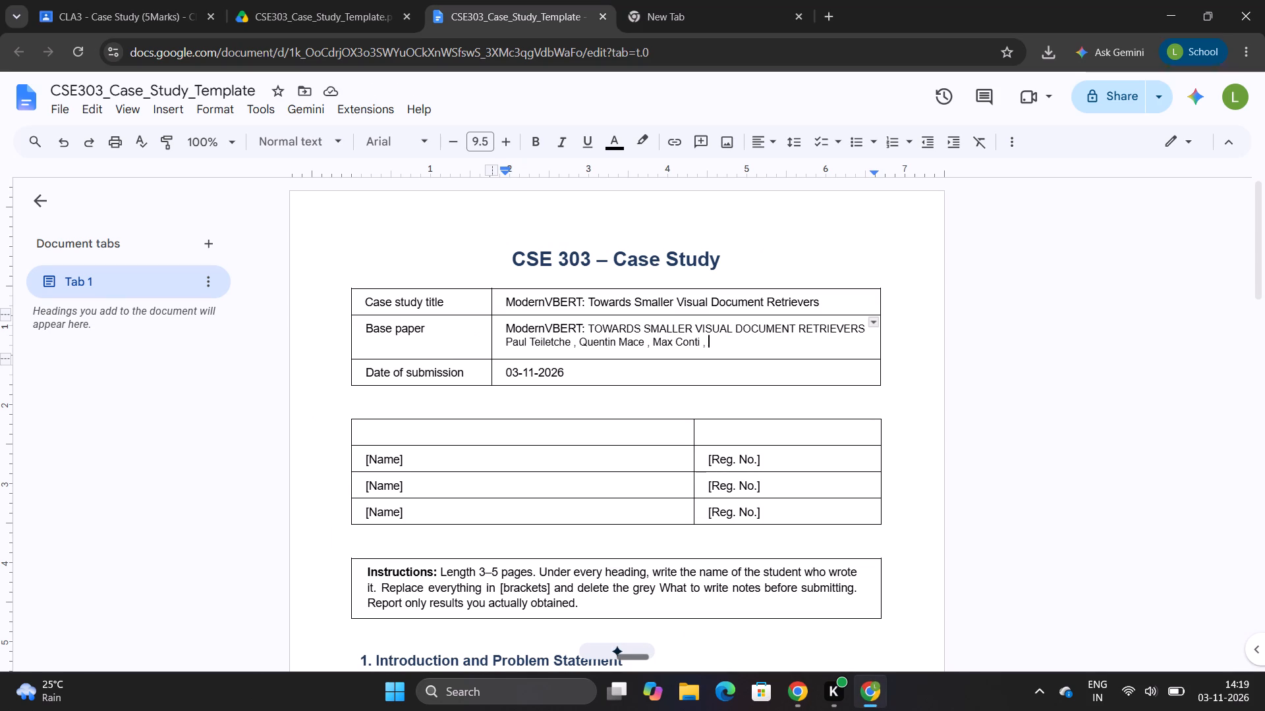
key(ctrl+v)
text(,)
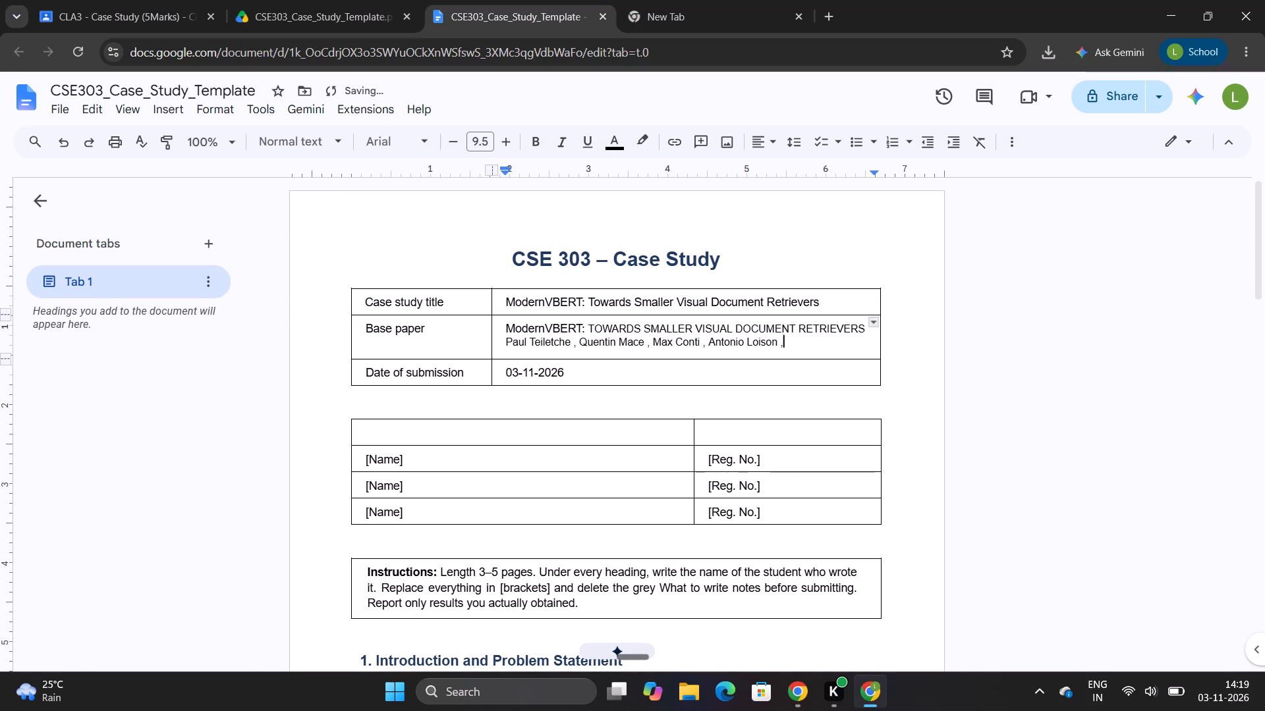
key(space)
Copy the fifth author's name from the arXiv PDF to the end of the Base paper author line, followed by a comma.
click(797, 710)
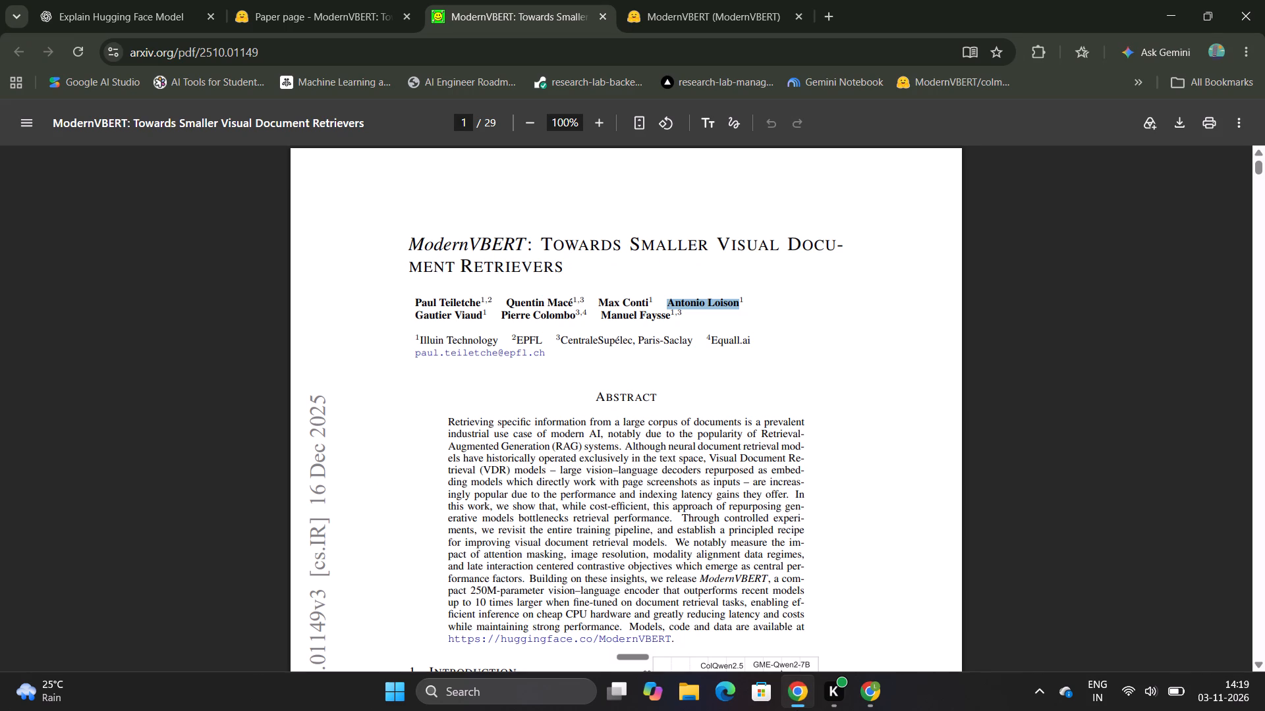
drag(413, 317, 482, 322)
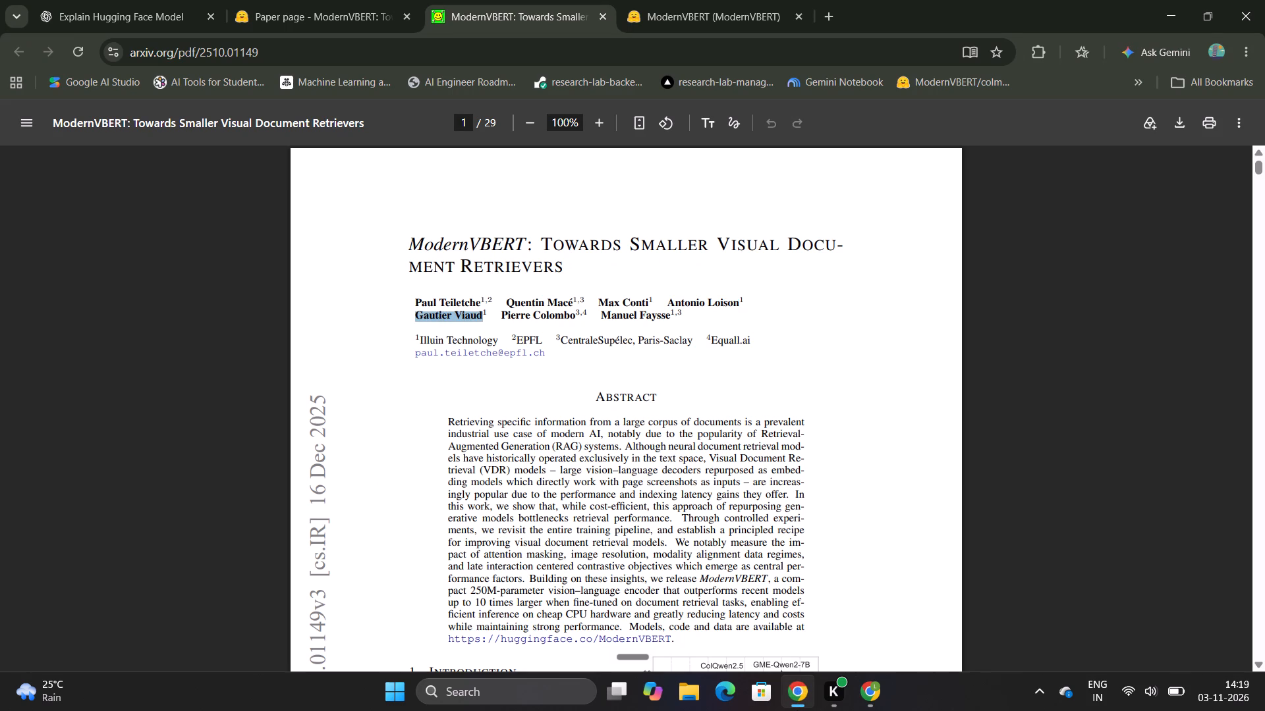
key(ctrl+c)
click(867, 704)
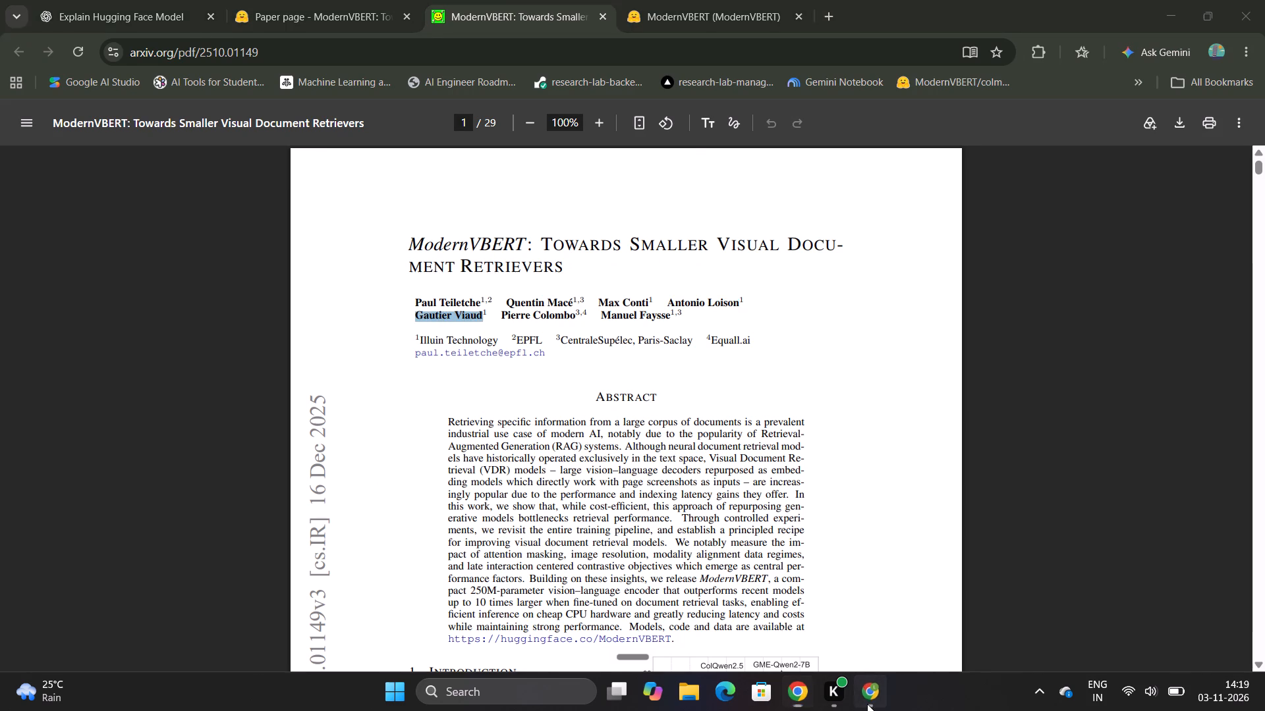
key(ctrl+v)
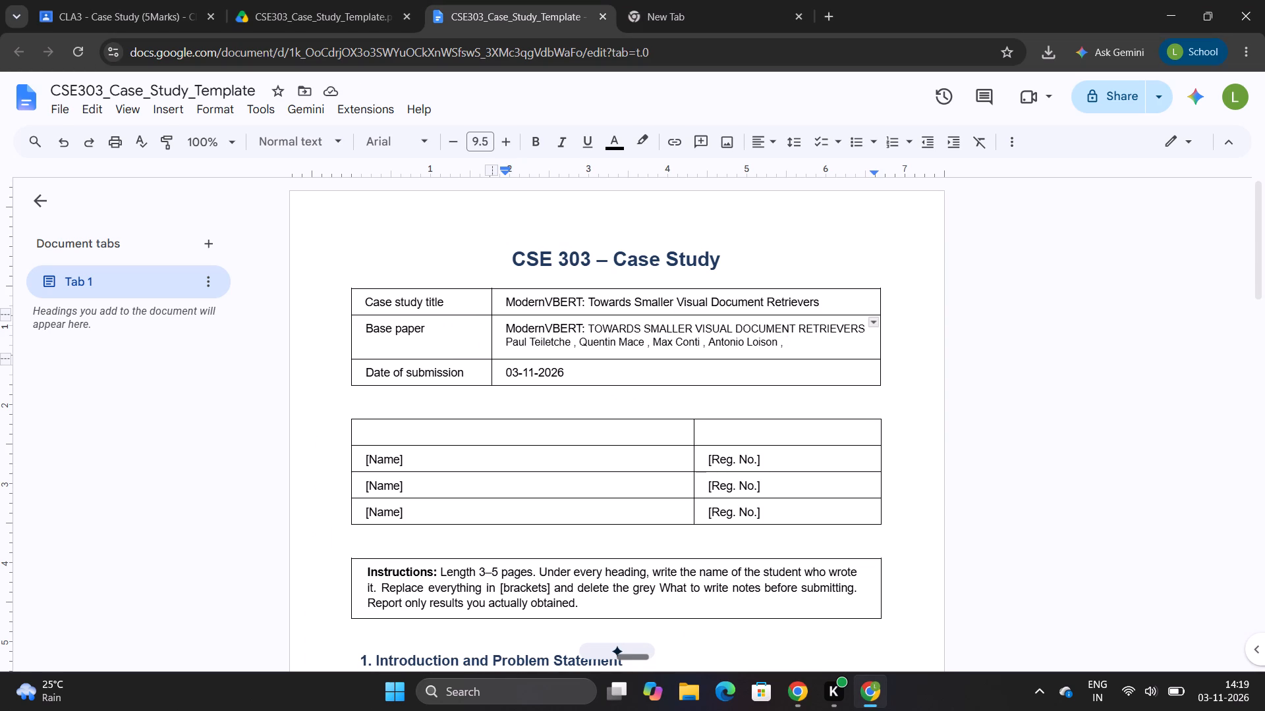
key(comma)
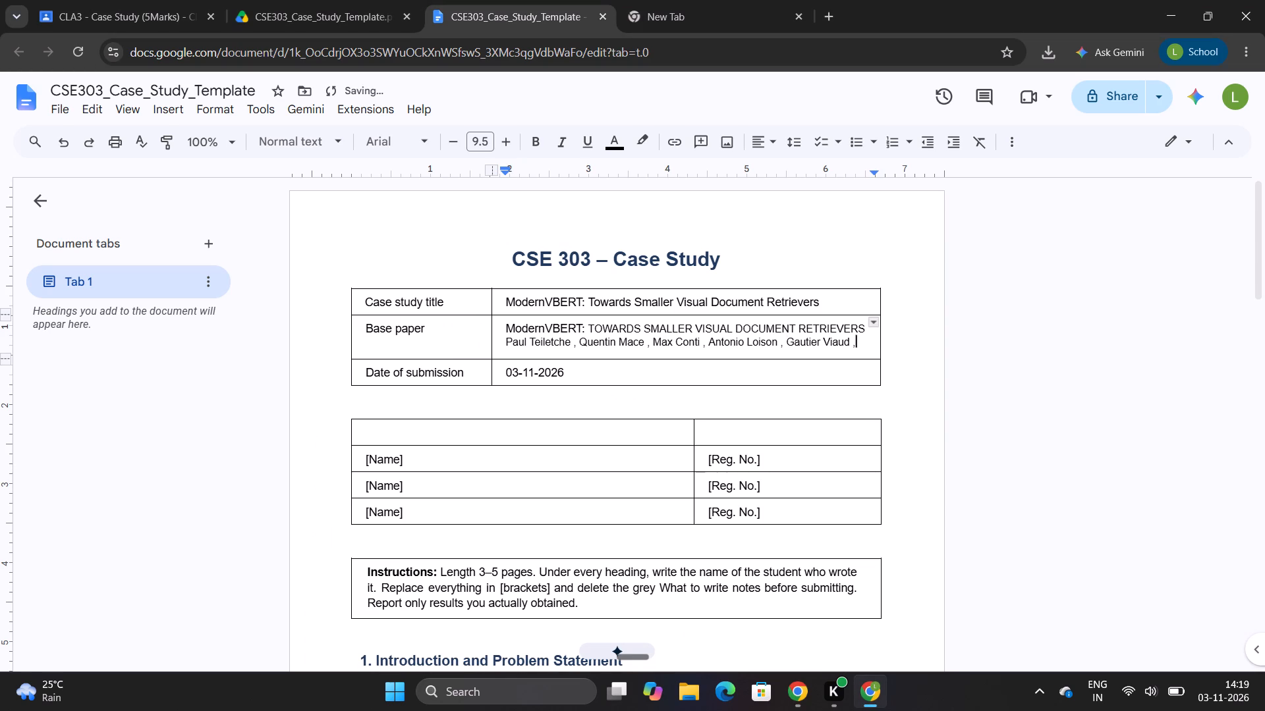
Increase the height of the Base paper row and start a new line after the fifth author's name.
drag(817, 358, 818, 365)
drag(818, 365, 818, 370)
key(Return)
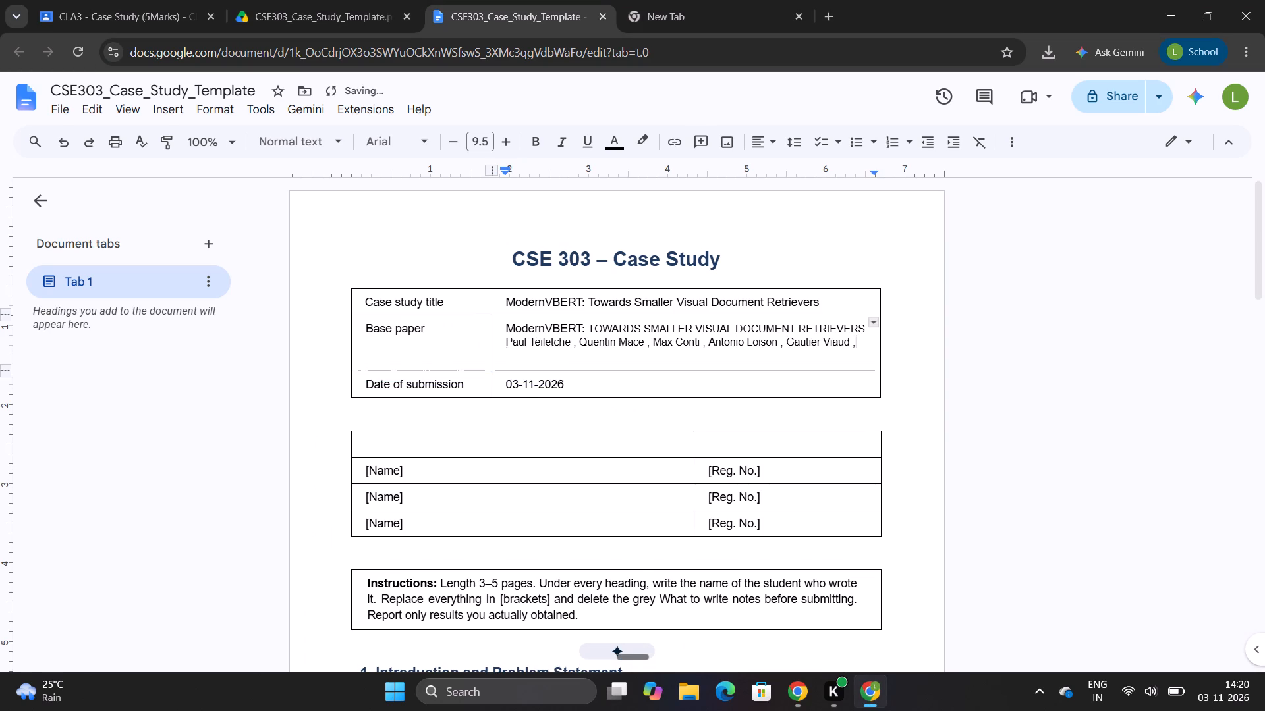
Copy the sixth author's name from the arXiv PDF onto the new line in the Base paper row, followed by a comma.
click(807, 703)
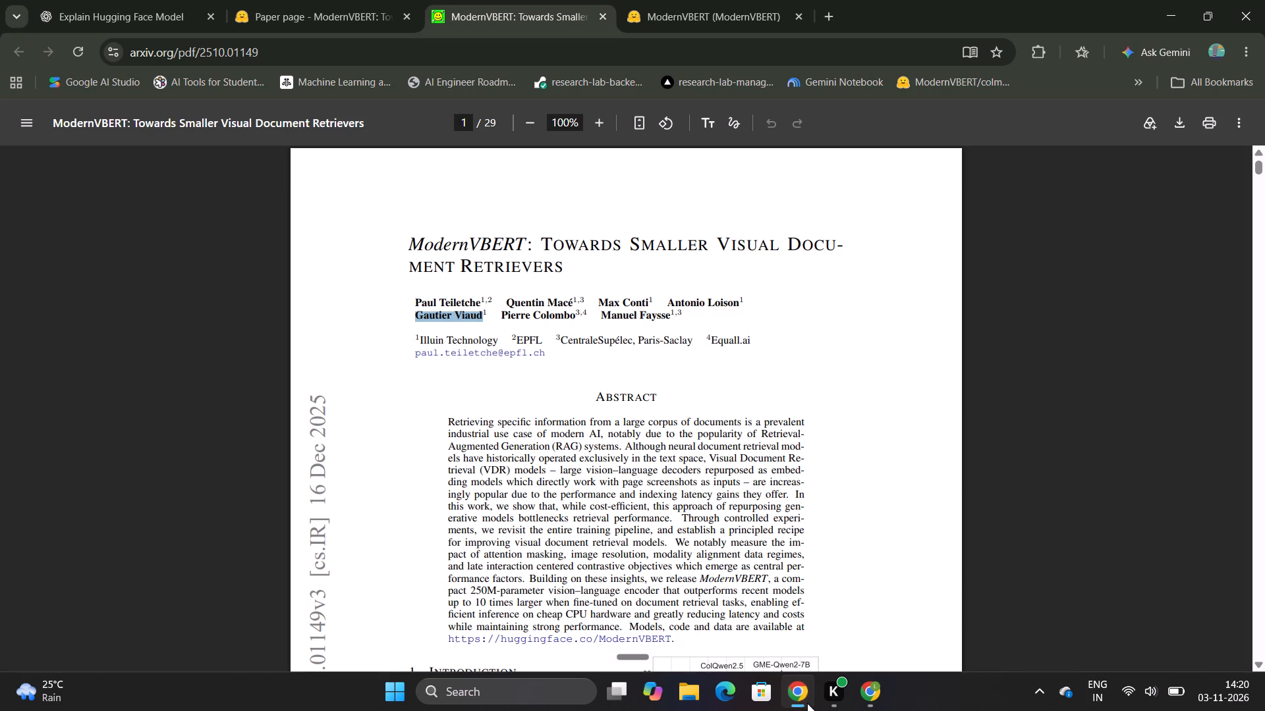
drag(501, 312, 514, 316)
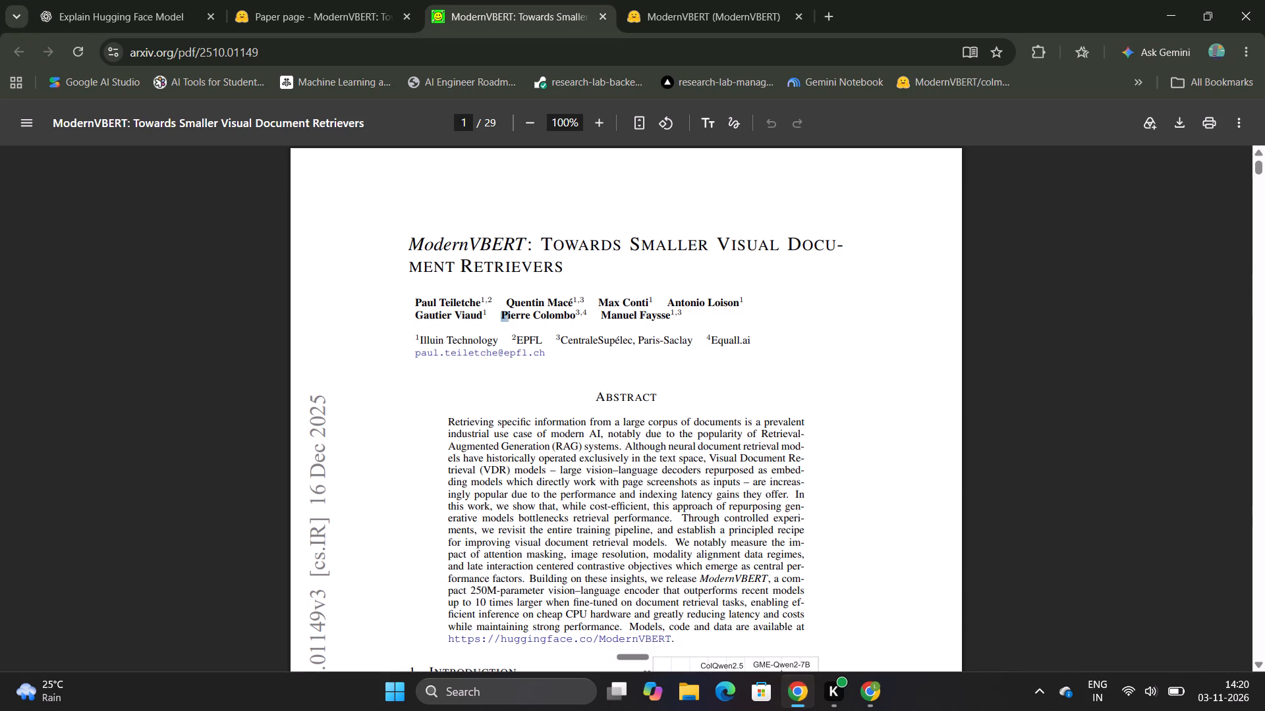
drag(514, 316, 576, 318)
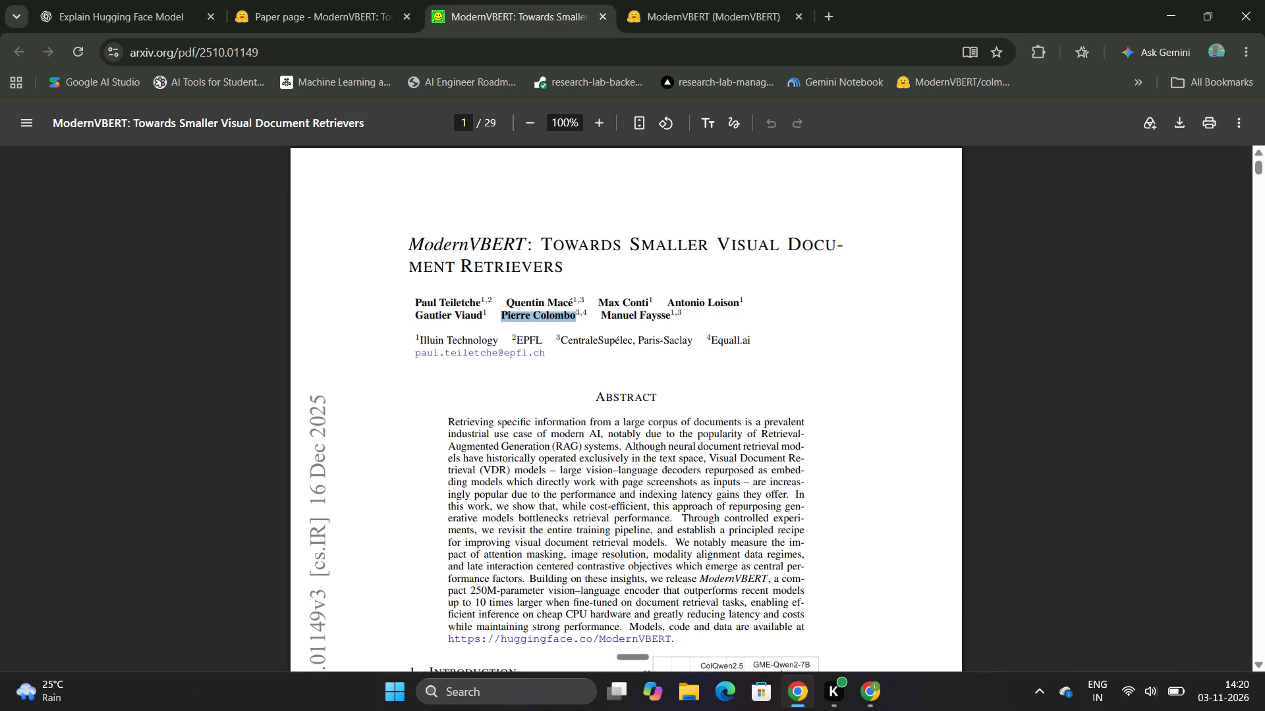
key(ctrl+c)
ctrl+click(576, 318)
drag(874, 679, 832, 683)
click(832, 683)
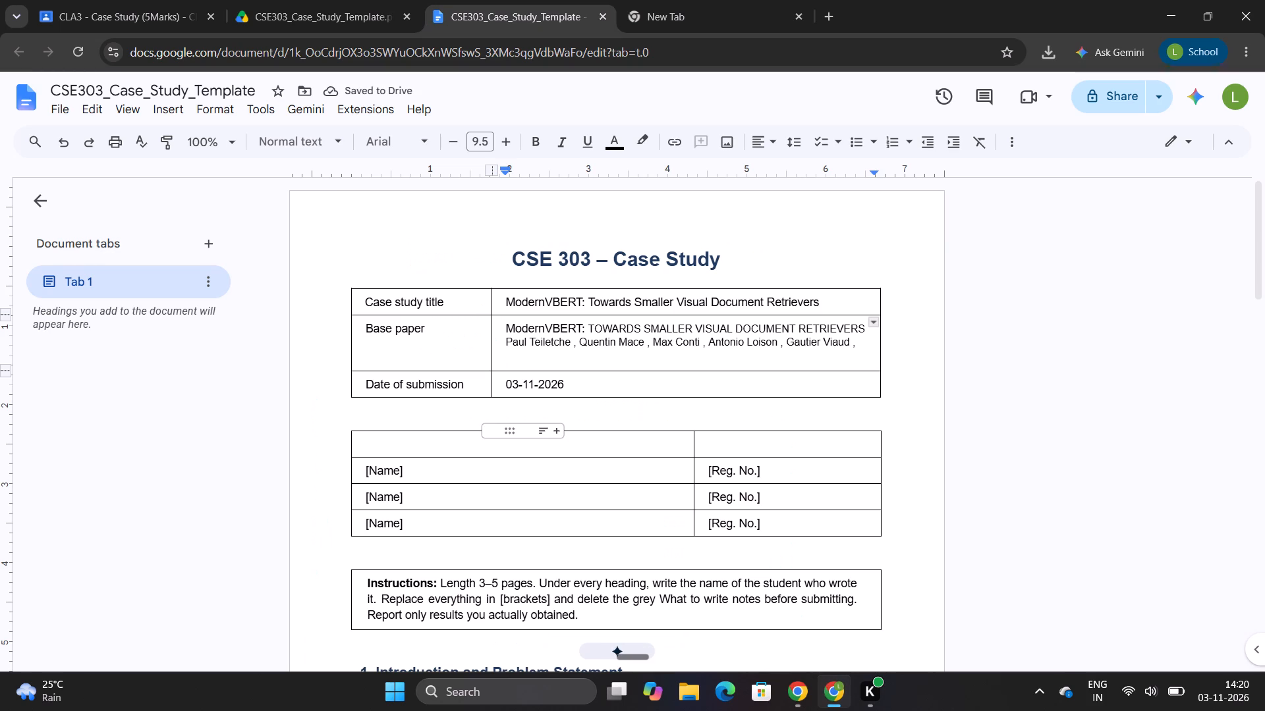
key(ctrl+v)
key(space)
text(,)
key(space)
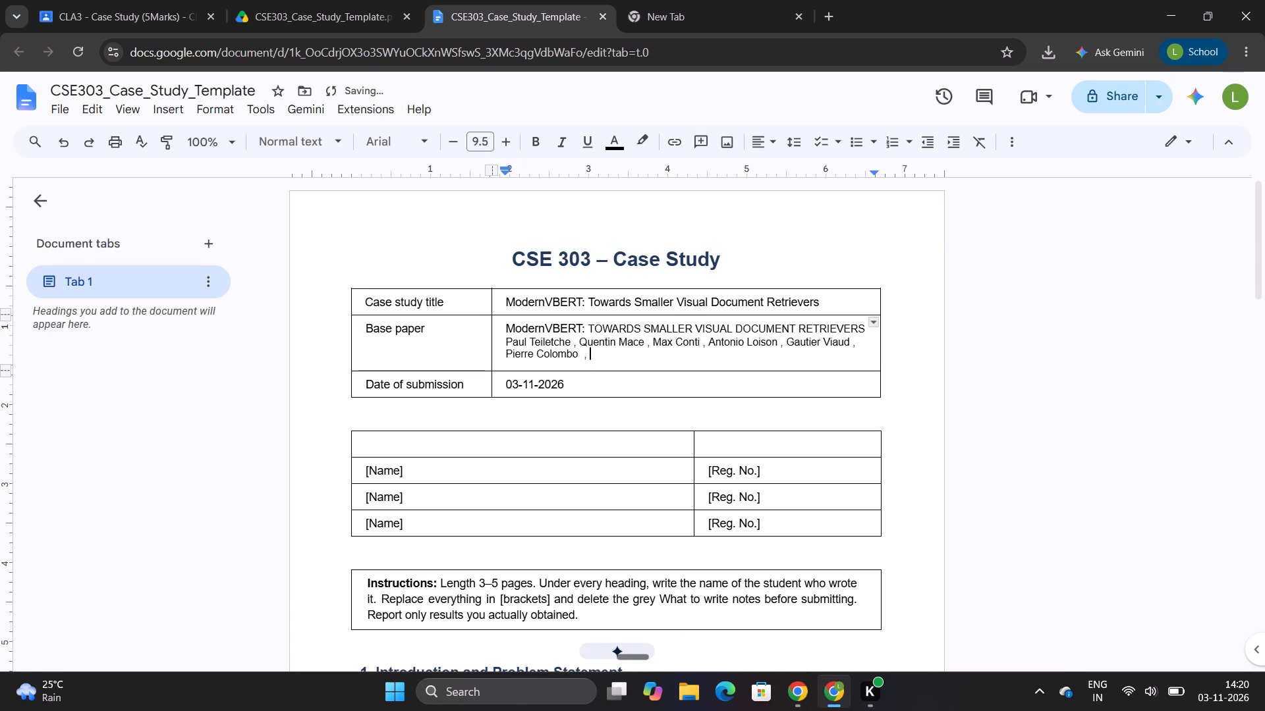
Copy the seventh and last author's name from the arXiv PDF to the end of the author list in the Base paper row.
click(782, 692)
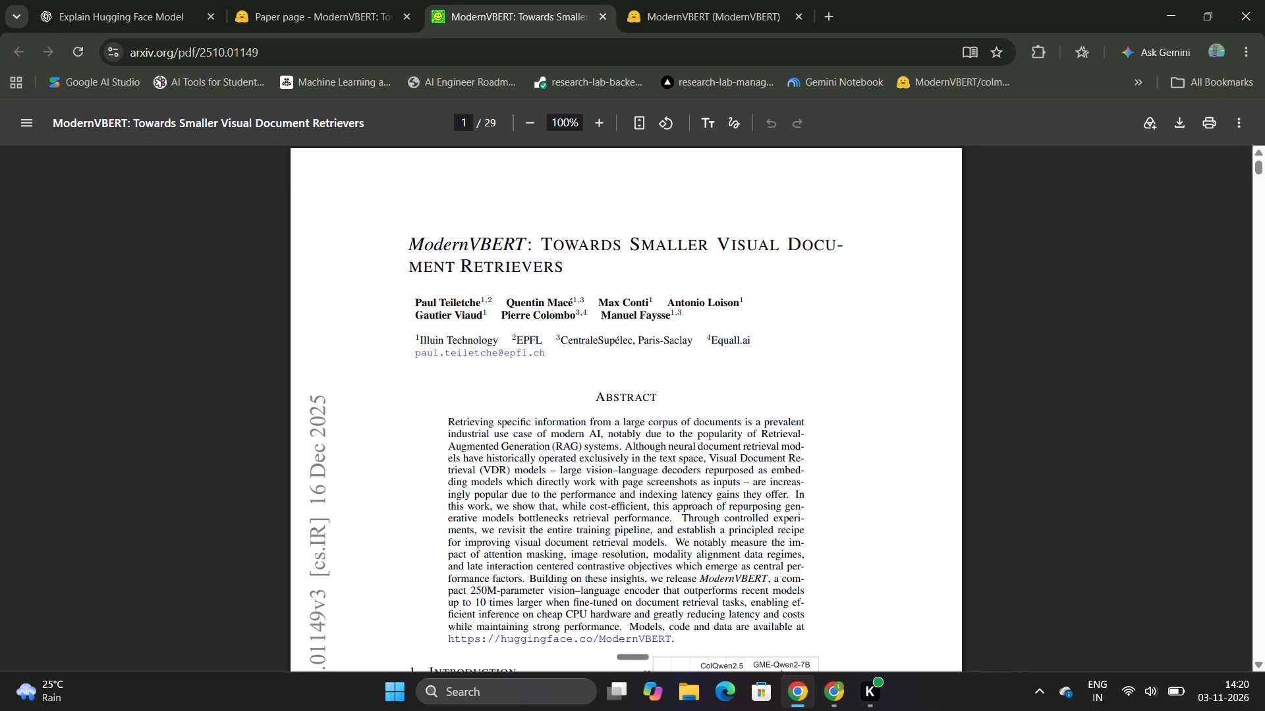
drag(602, 315, 615, 315)
drag(615, 315, 669, 315)
key(ctrl+c)
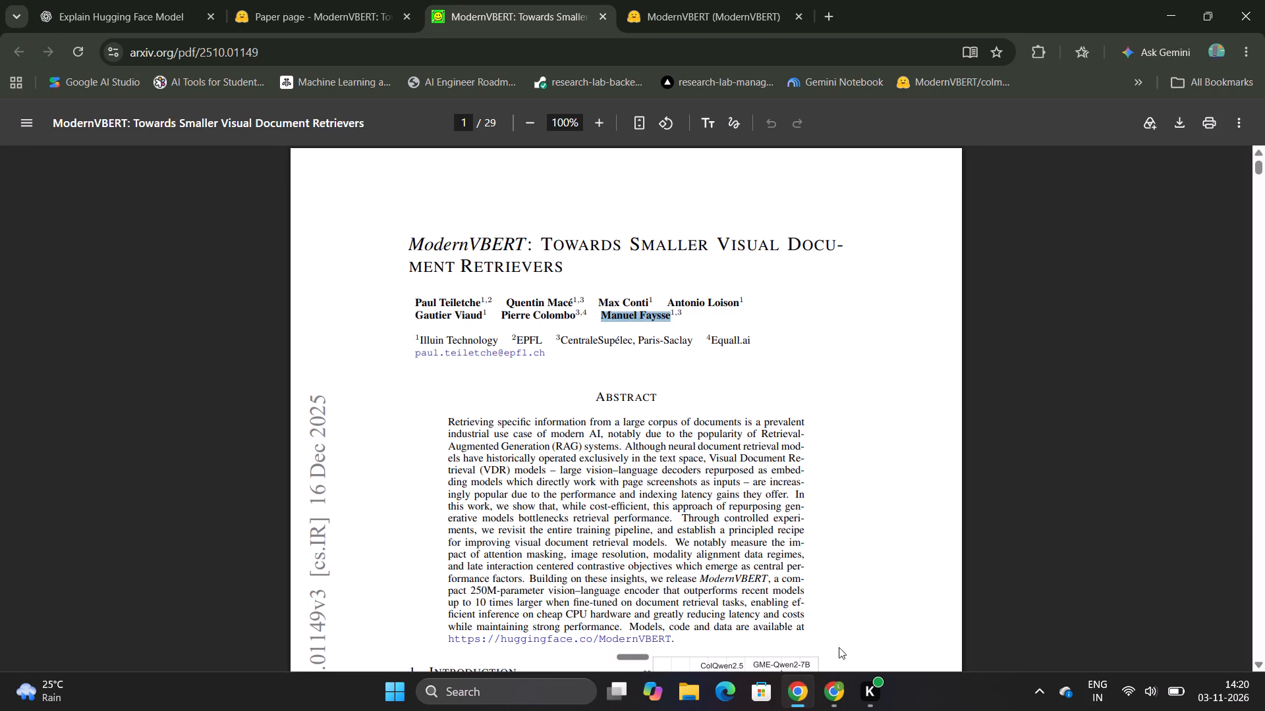
click(842, 700)
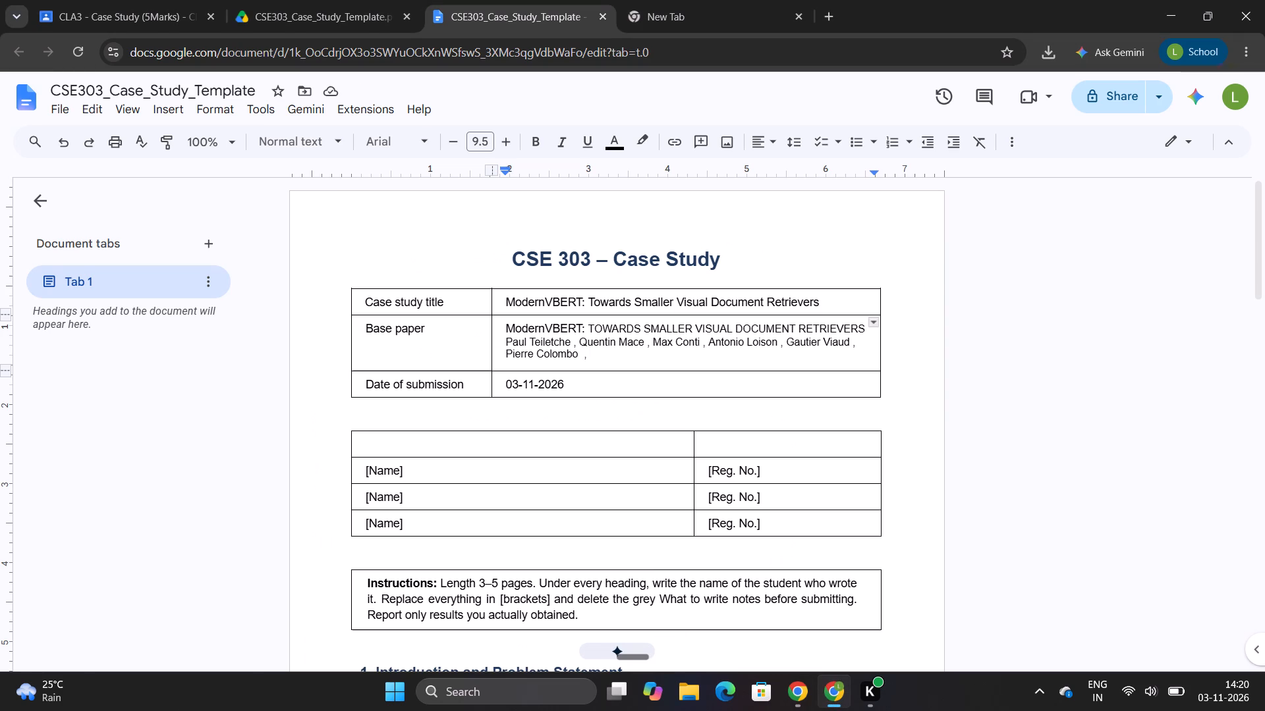
key(ctrl+v)
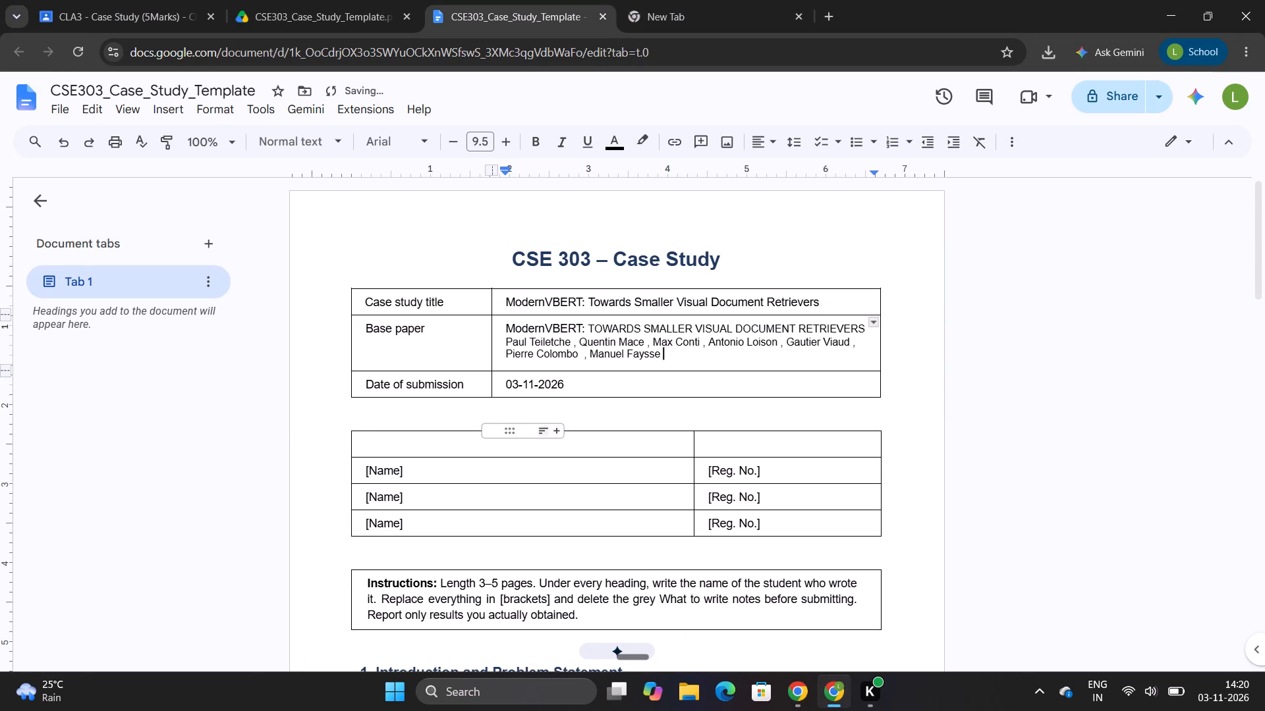
Insert the label "TITLE - " in front of the paper title in the Base paper row.
click(503, 327)
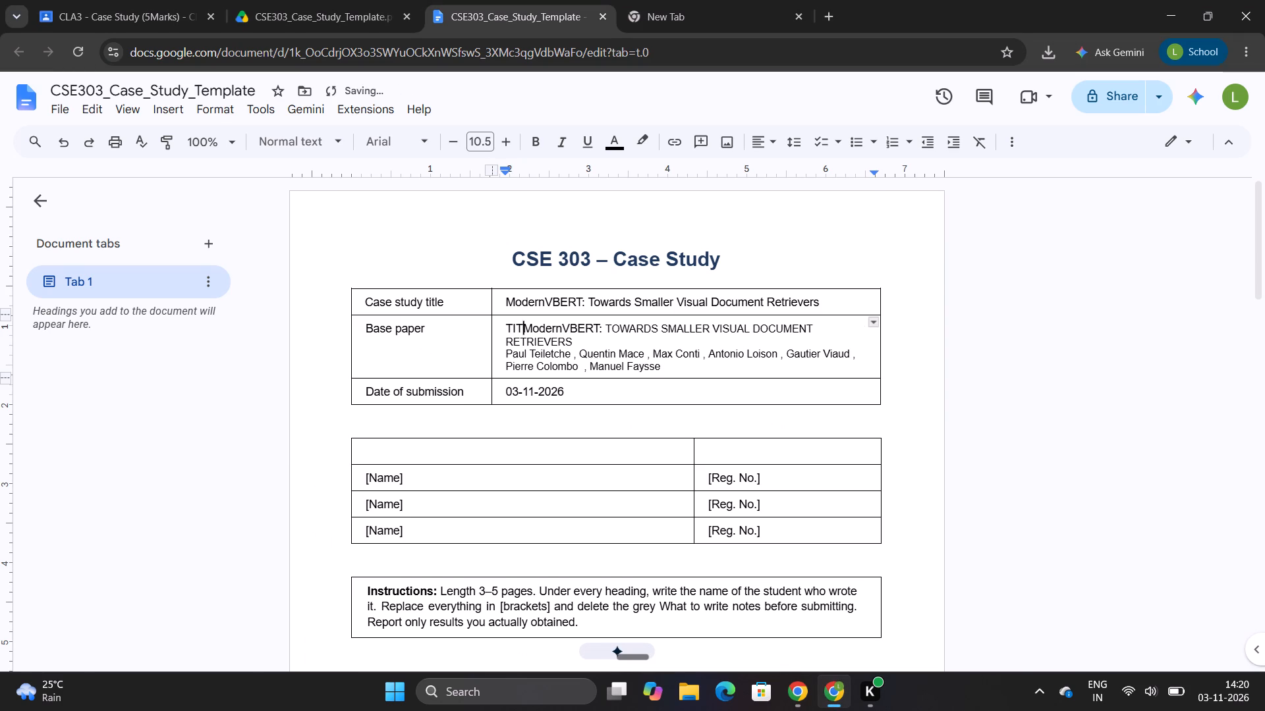
text(E -)
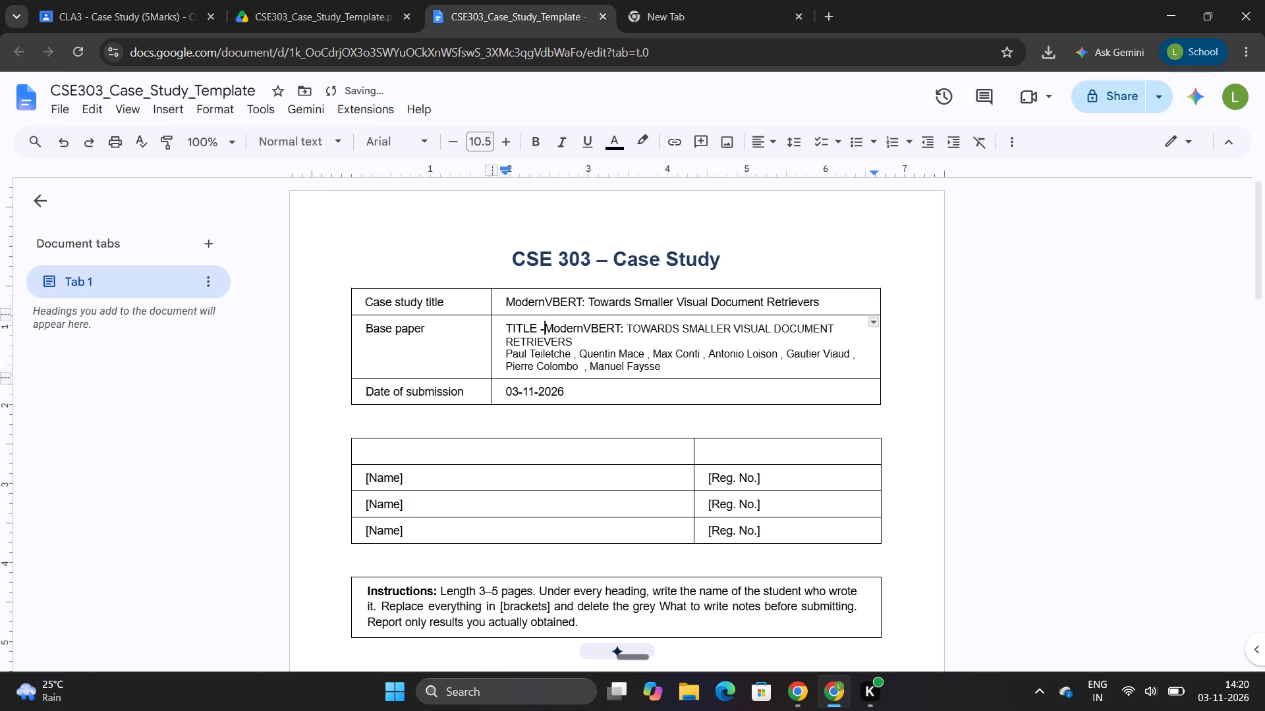
key(space)
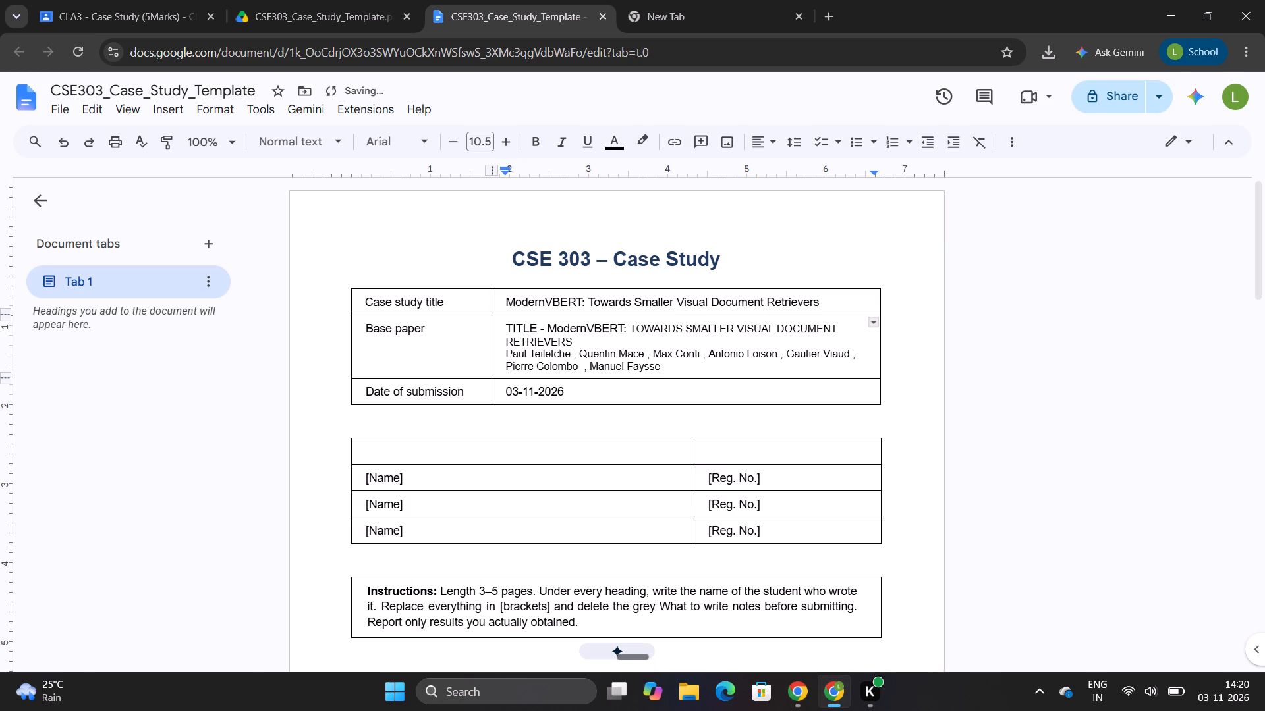
Add a blank line below the base paper title and insert the label "AUTHORS - " before the first author's name.
click(579, 339)
key(Return)
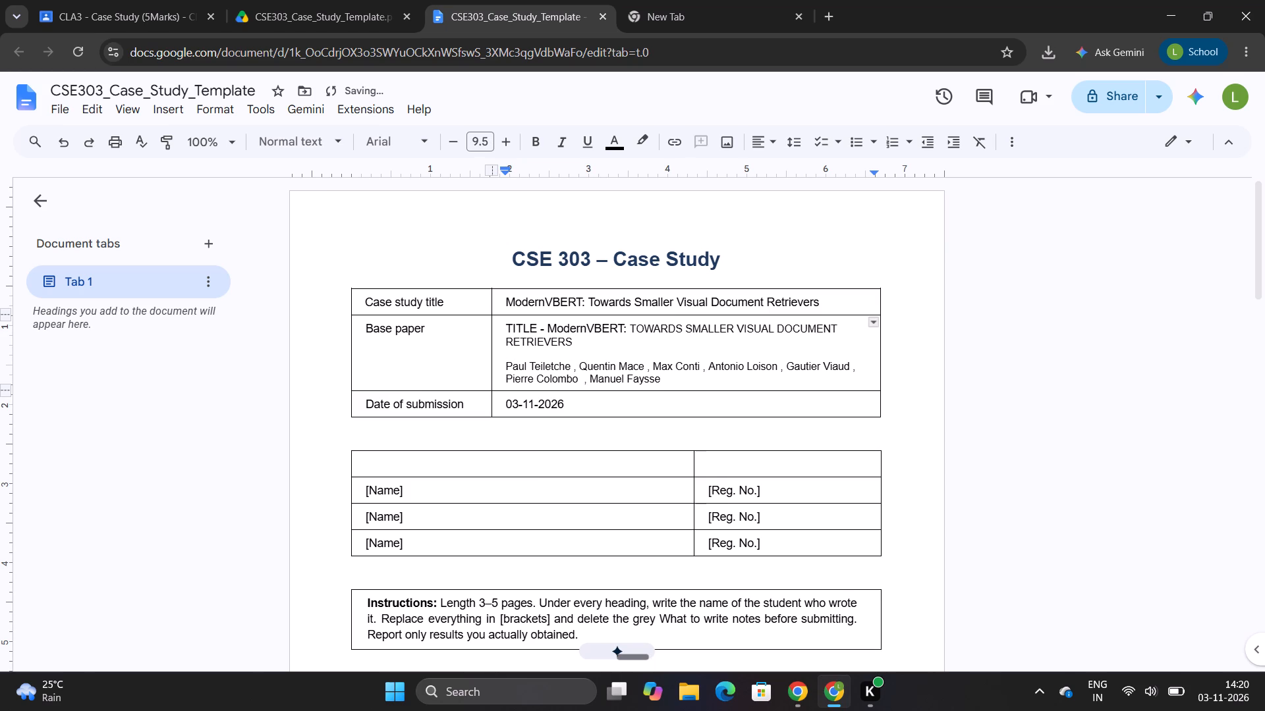
key(Down)
text(AUTHORS -)
key(space)
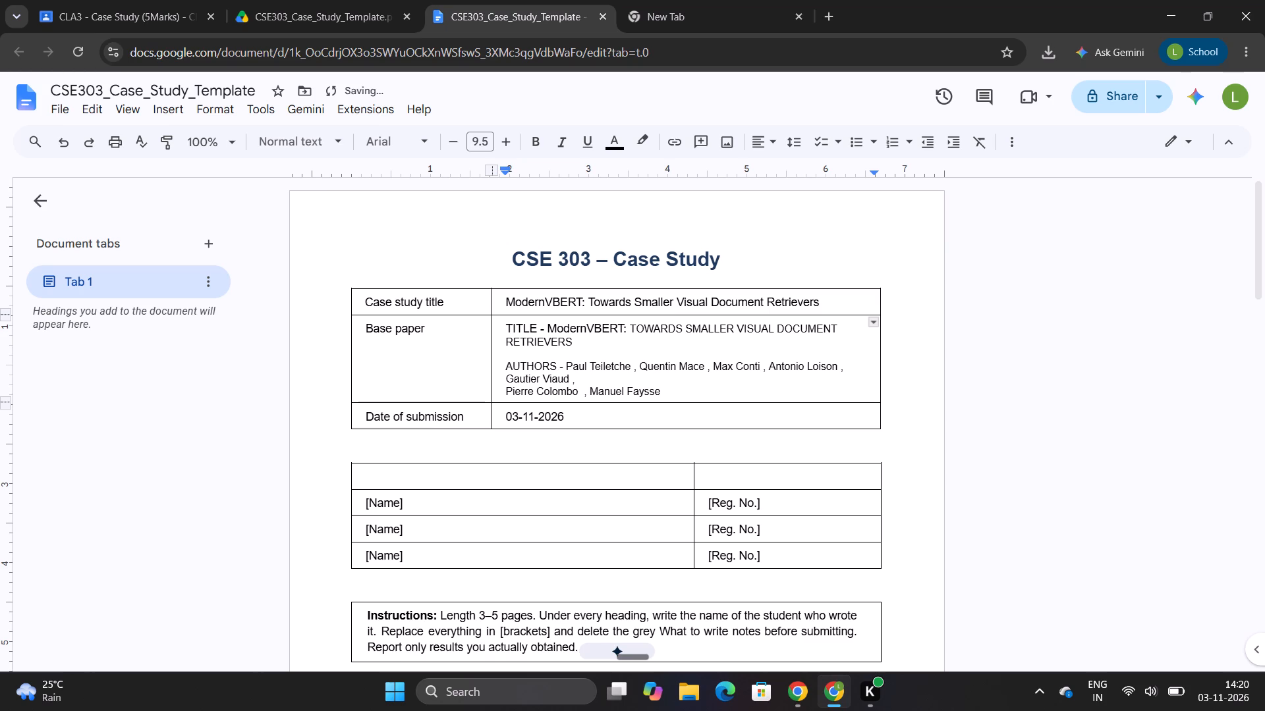
Join the line starting with the sixth author's name to the preceding author line in the Base paper row, separated by a space.
key(Down)
key(Down)
key(Left)
key(Left)
key(Left)
key(Left)
key(Left)
key(Left)
key(Left)
key(Left)
key(Left)
key(Left)
key(Left)
key(Left)
key(BackSpace)
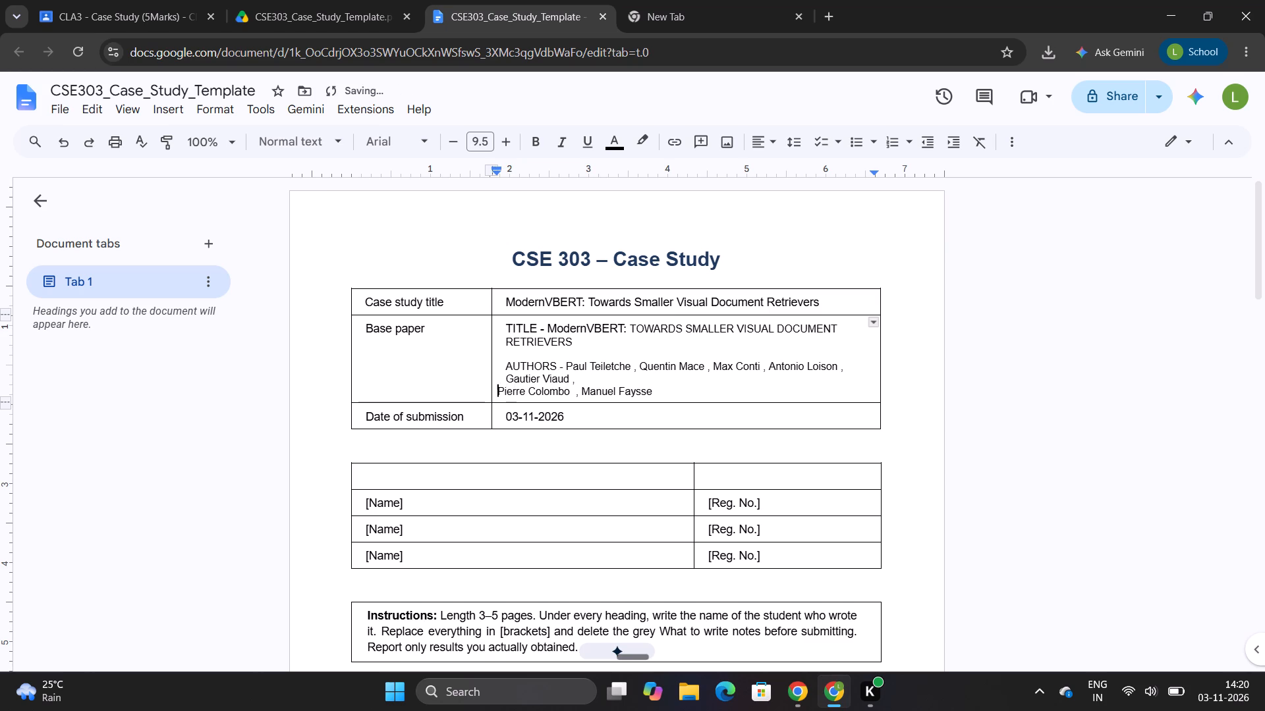
key(BackSpace)
key(space)
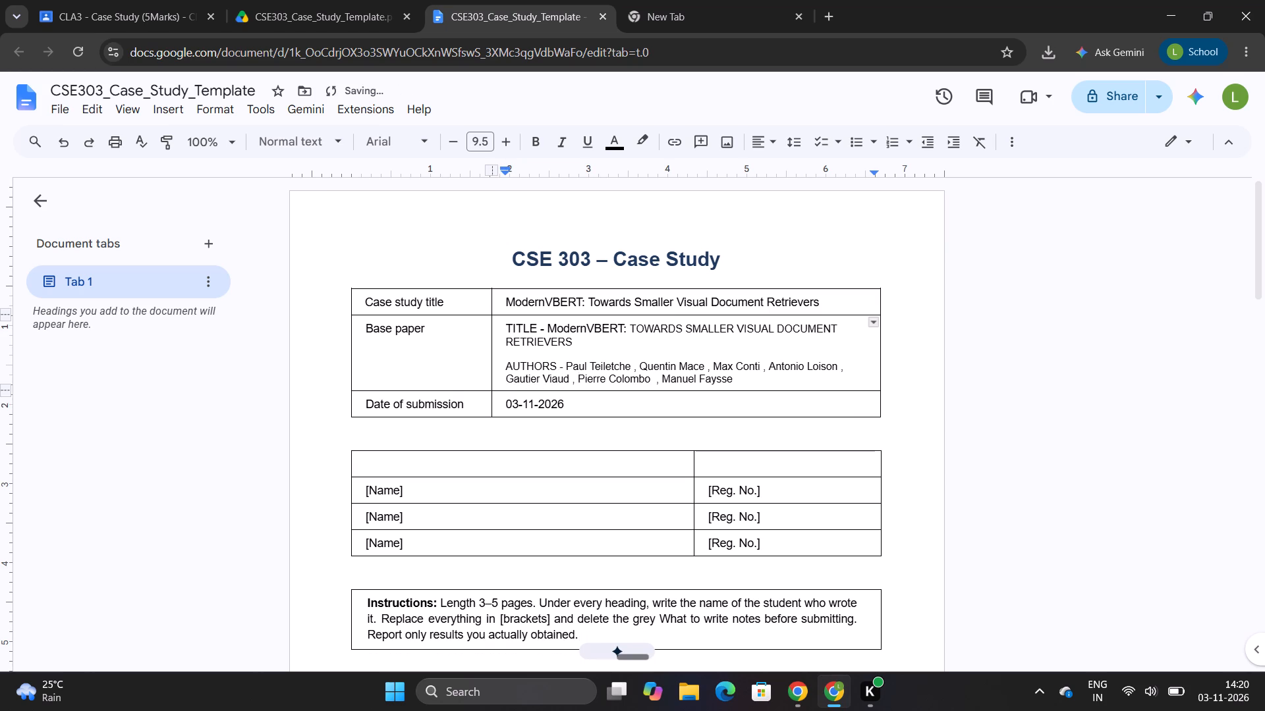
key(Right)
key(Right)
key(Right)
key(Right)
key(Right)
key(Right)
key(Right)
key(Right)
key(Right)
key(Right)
Check the template PDF and the arXiv paper's date stamp, and add "16 DEC 2025" below the authors in the Base paper row, after a blank line.
click(257, 0)
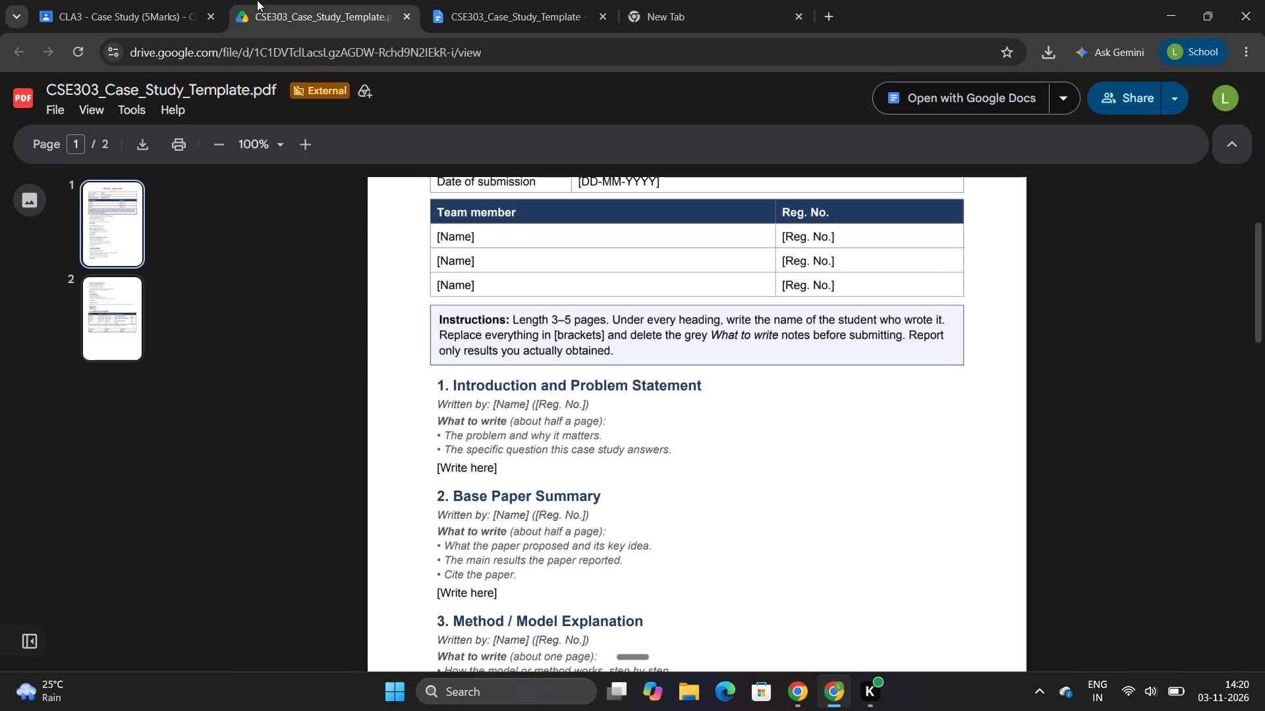
scroll(561, 334, up, 2)
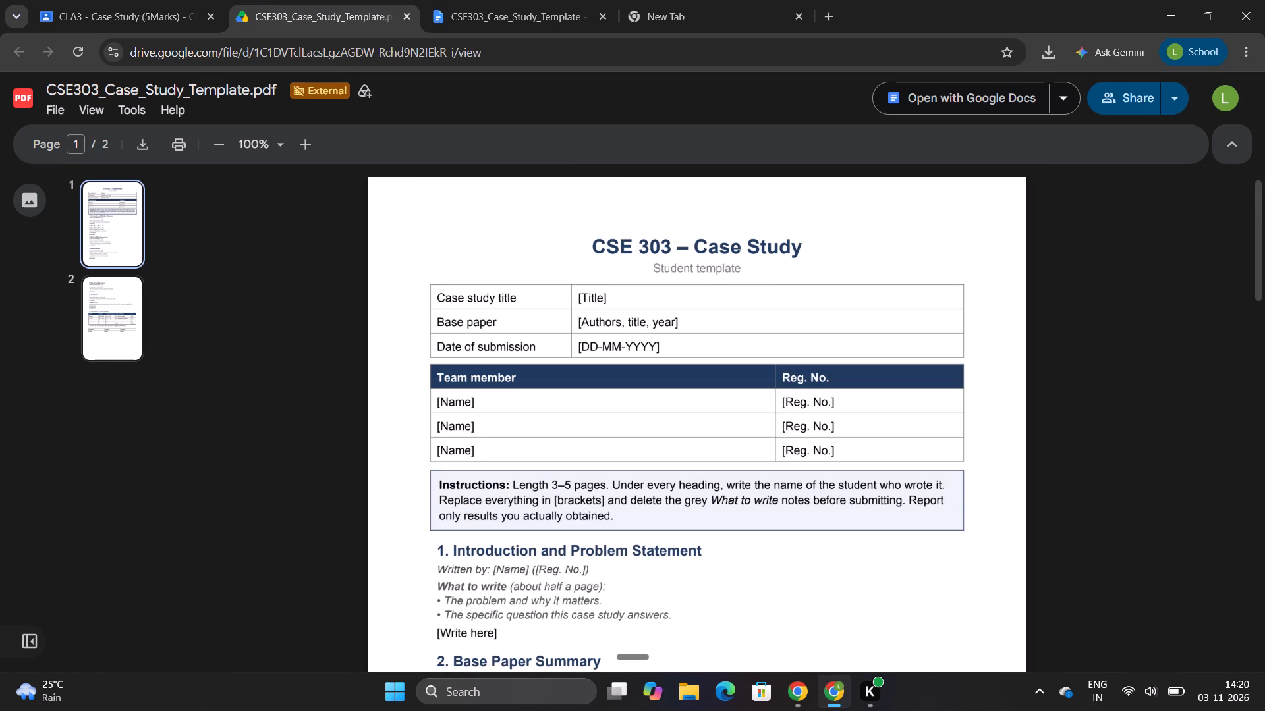
click(554, 0)
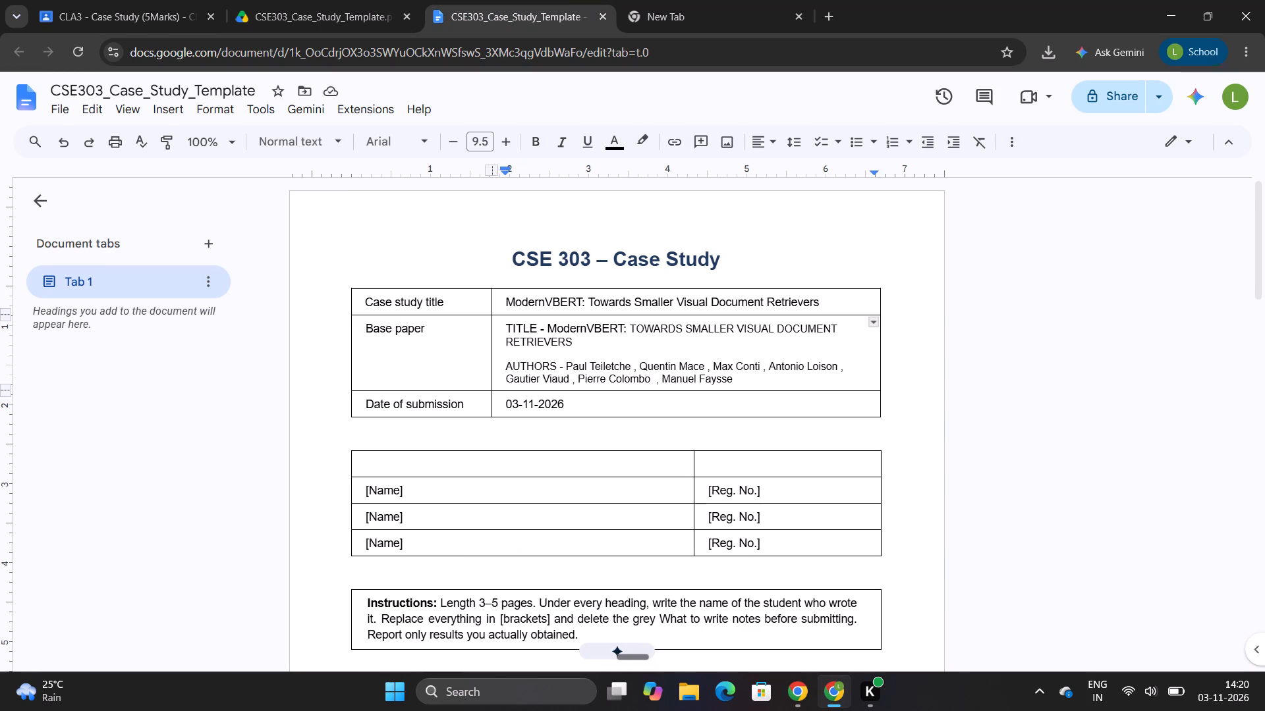
click(746, 383)
key(Return)
key(Return)
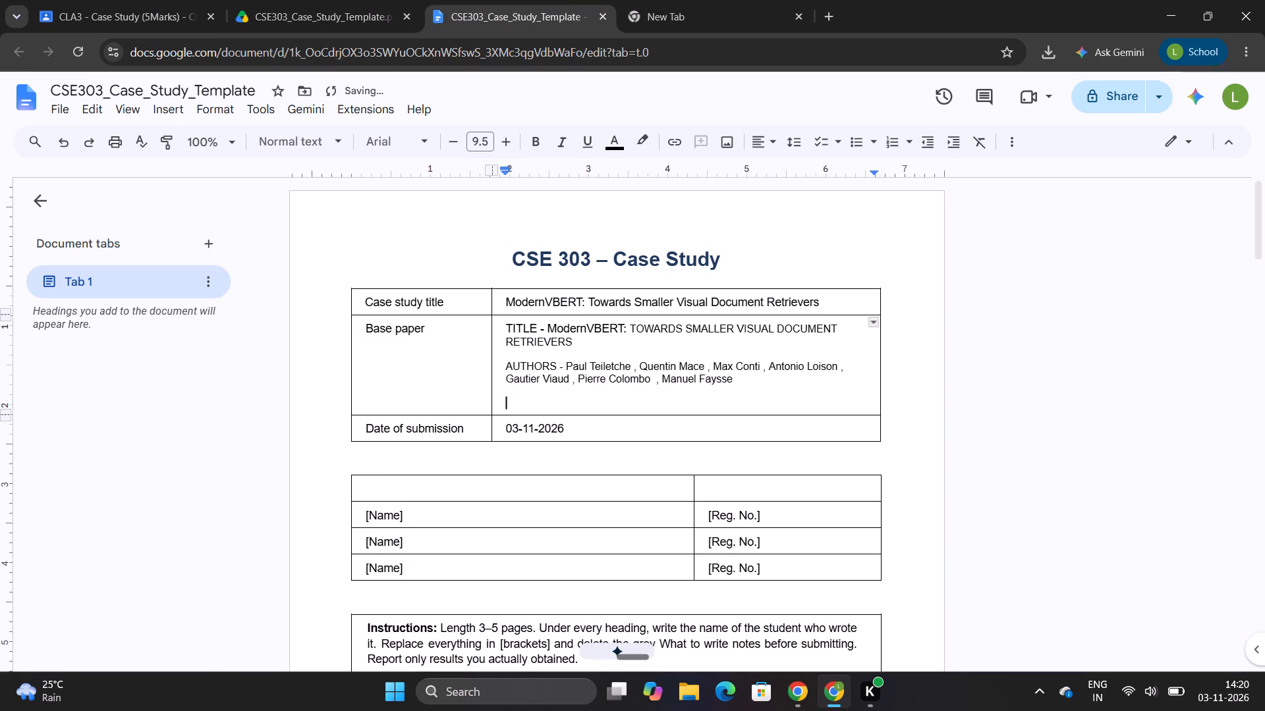
click(810, 702)
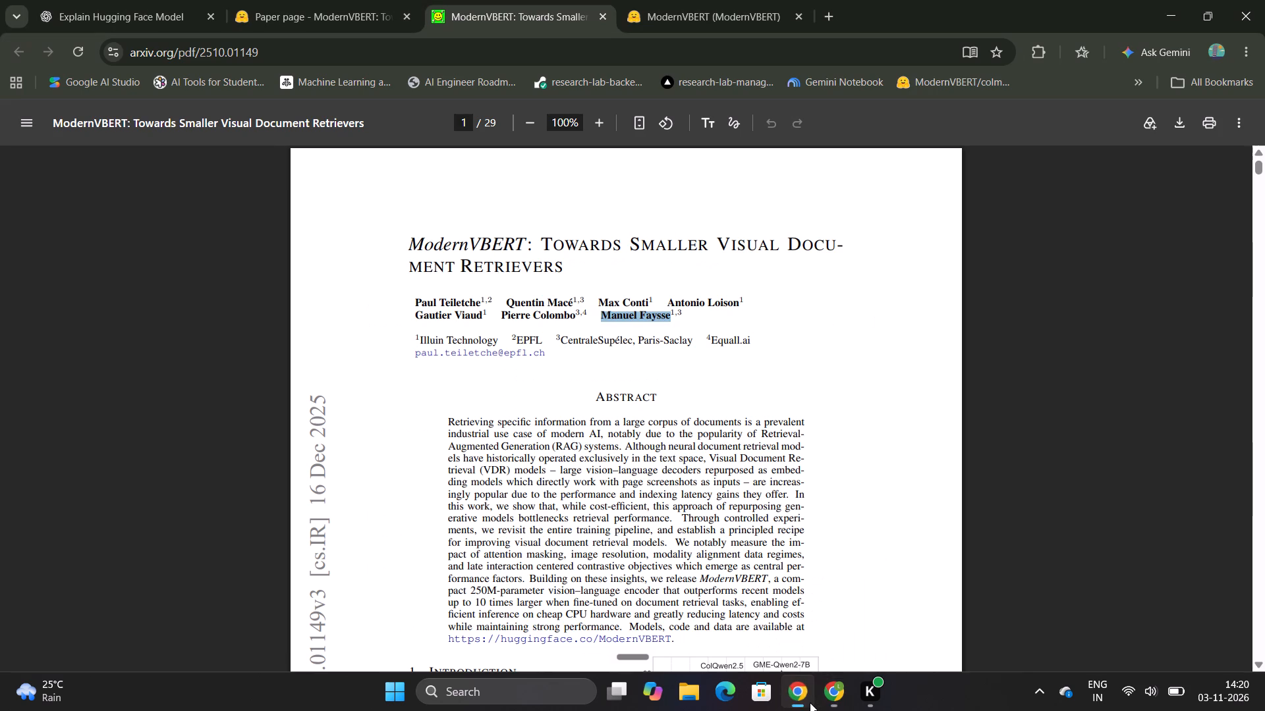
scroll(602, 499, down, 1)
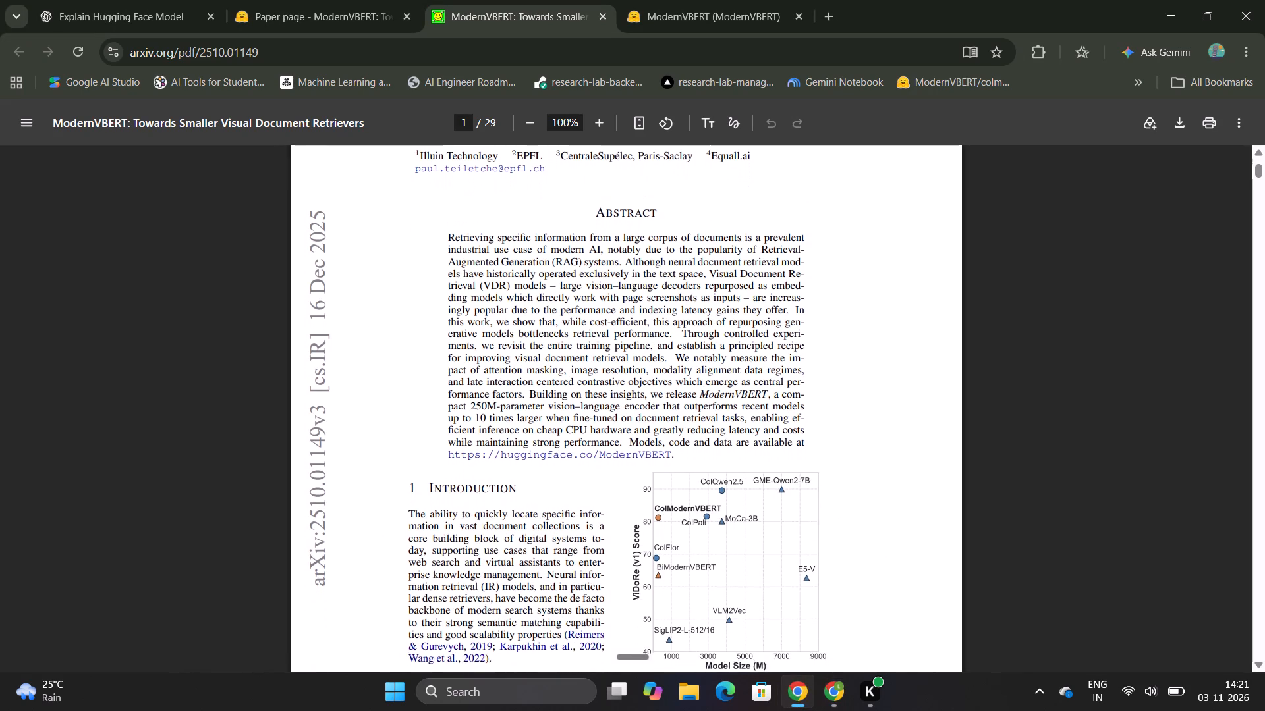
scroll(602, 499, down, 1)
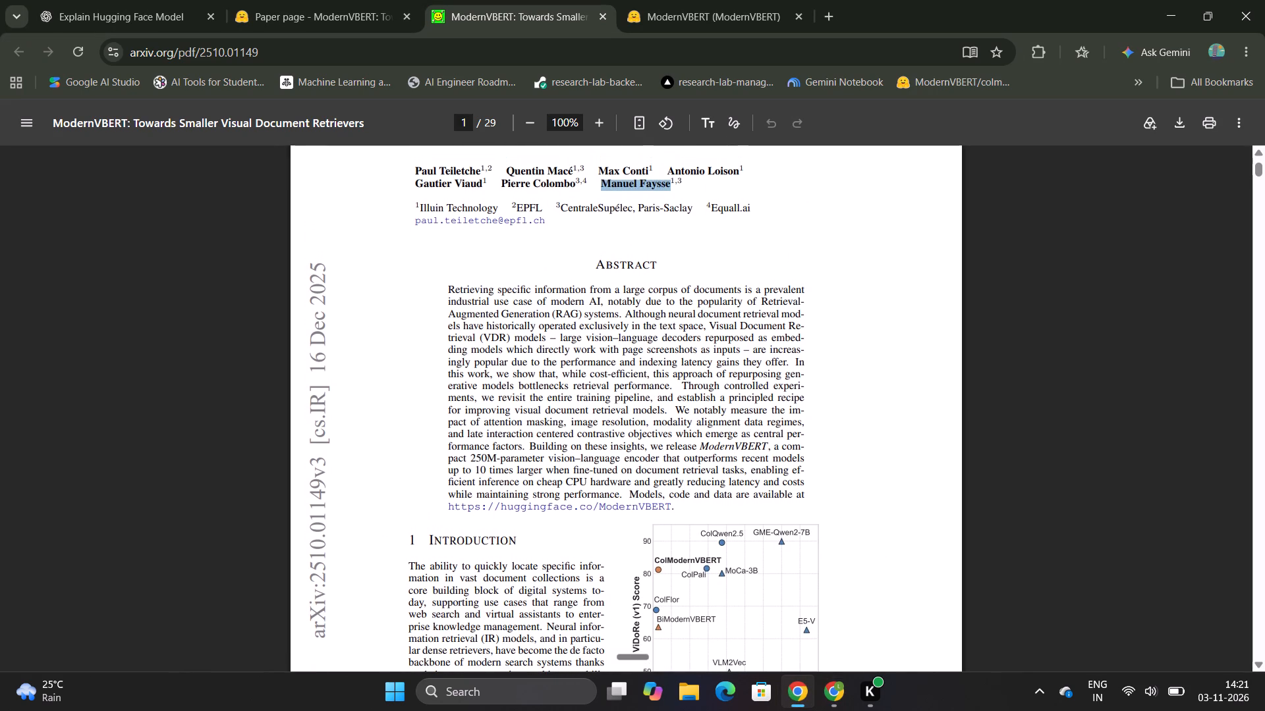
click(837, 697)
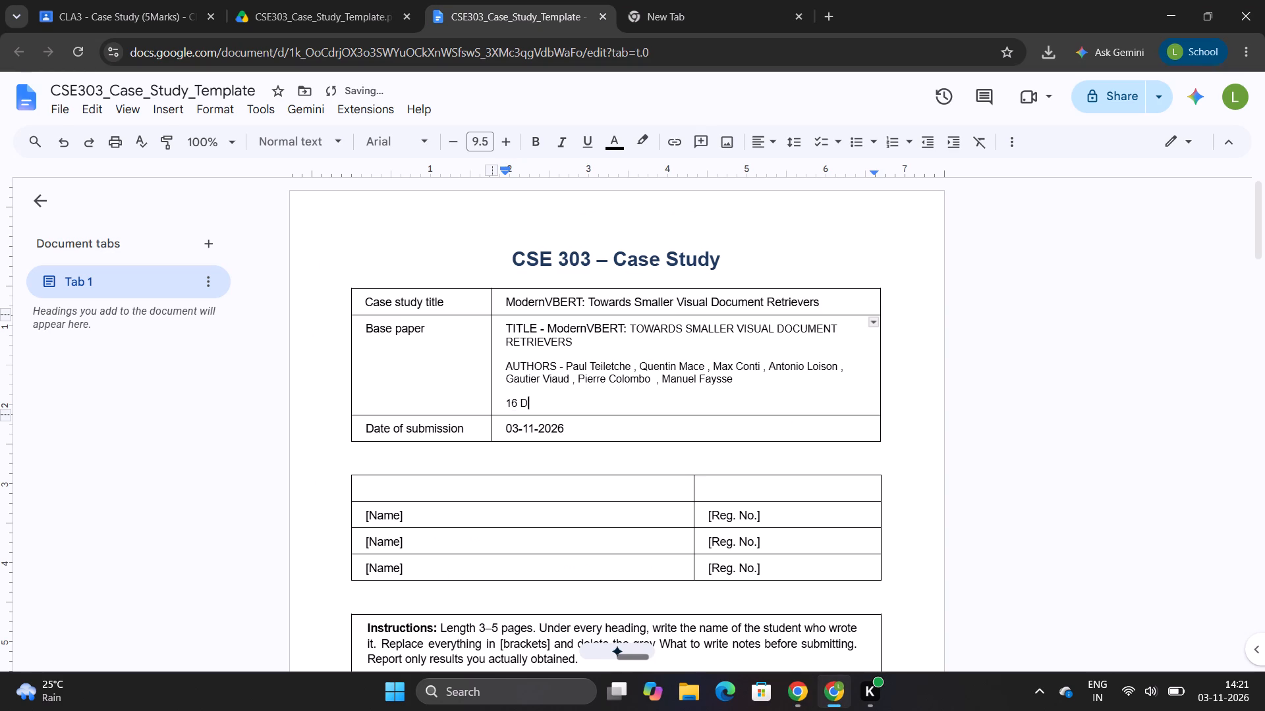
text(201)
key(BackSpace)
text(25)
Place the text cursor after the first [Name] placeholder in the team member table.
scroll(587, 462, down, 1)
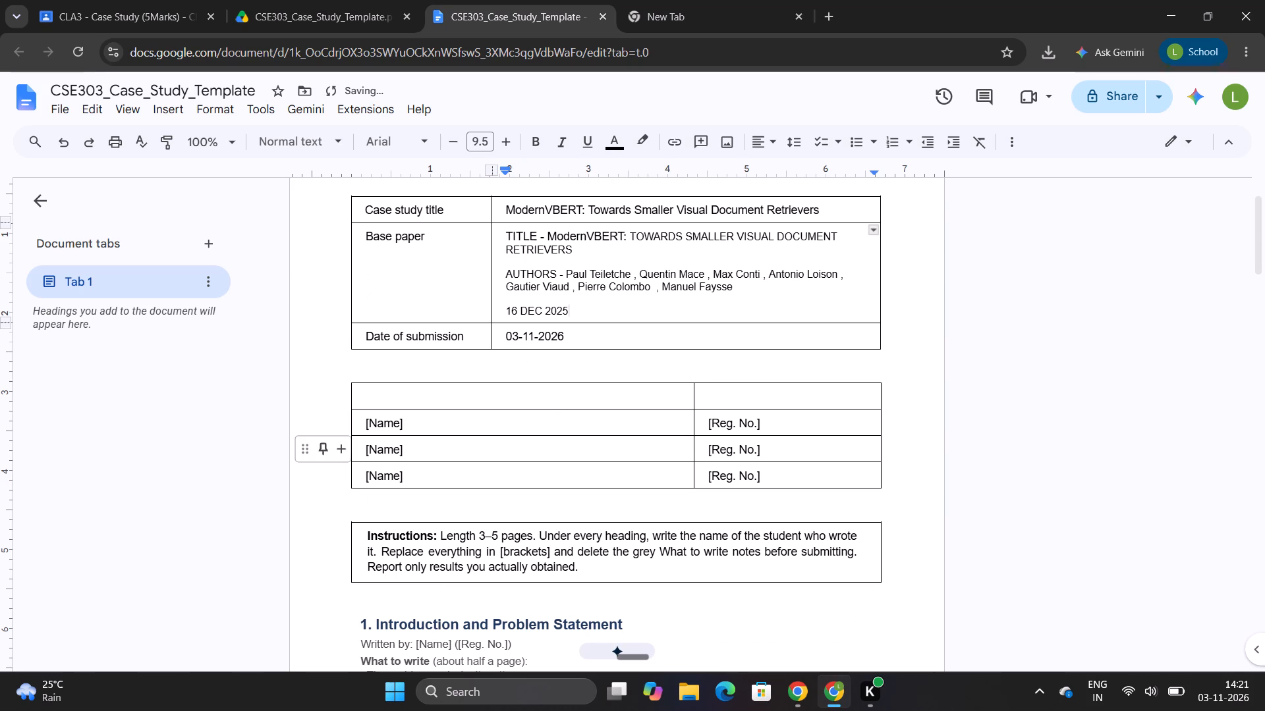
click(439, 429)
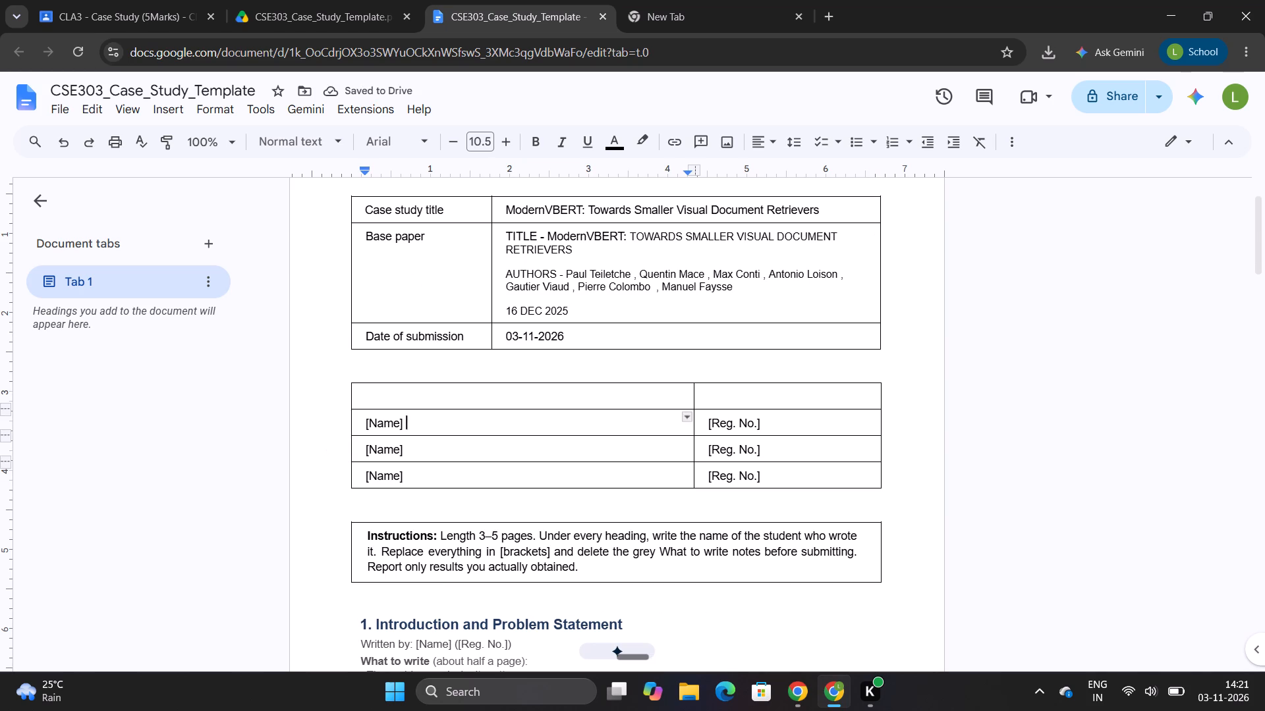
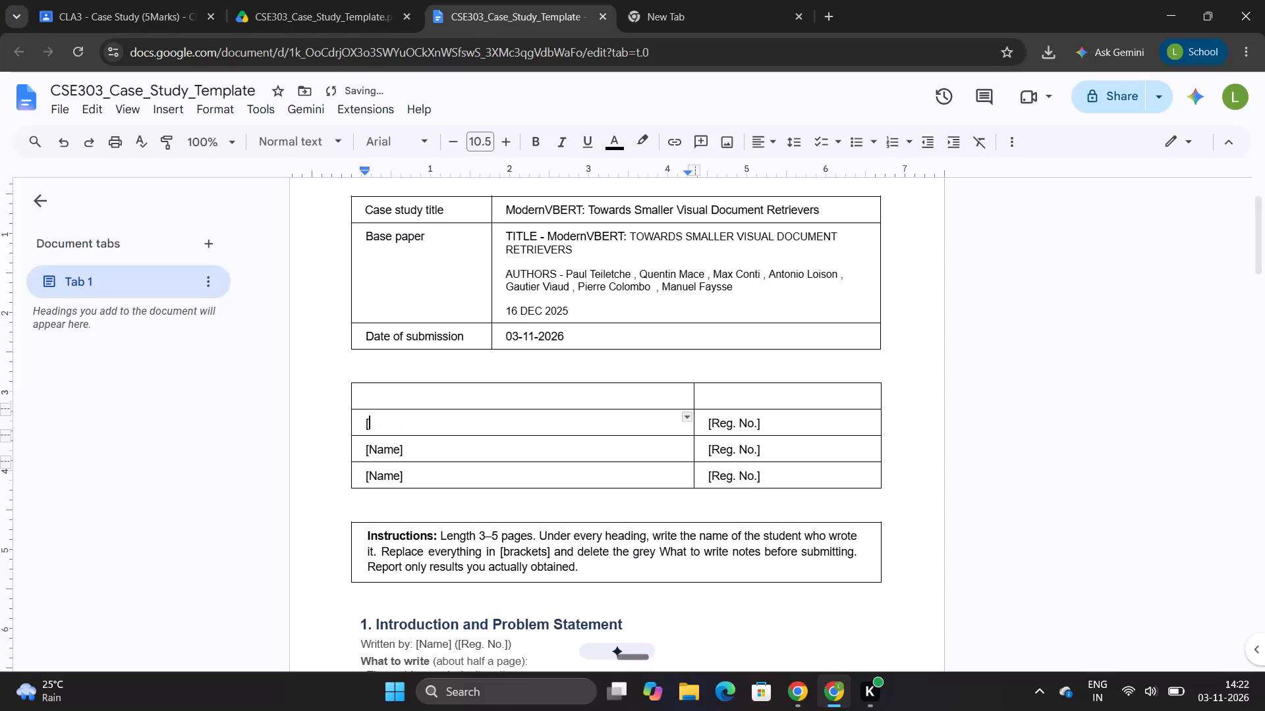
Replace the first [Name] placeholder in the team member table with the first member's full name.
key(BackSpace)
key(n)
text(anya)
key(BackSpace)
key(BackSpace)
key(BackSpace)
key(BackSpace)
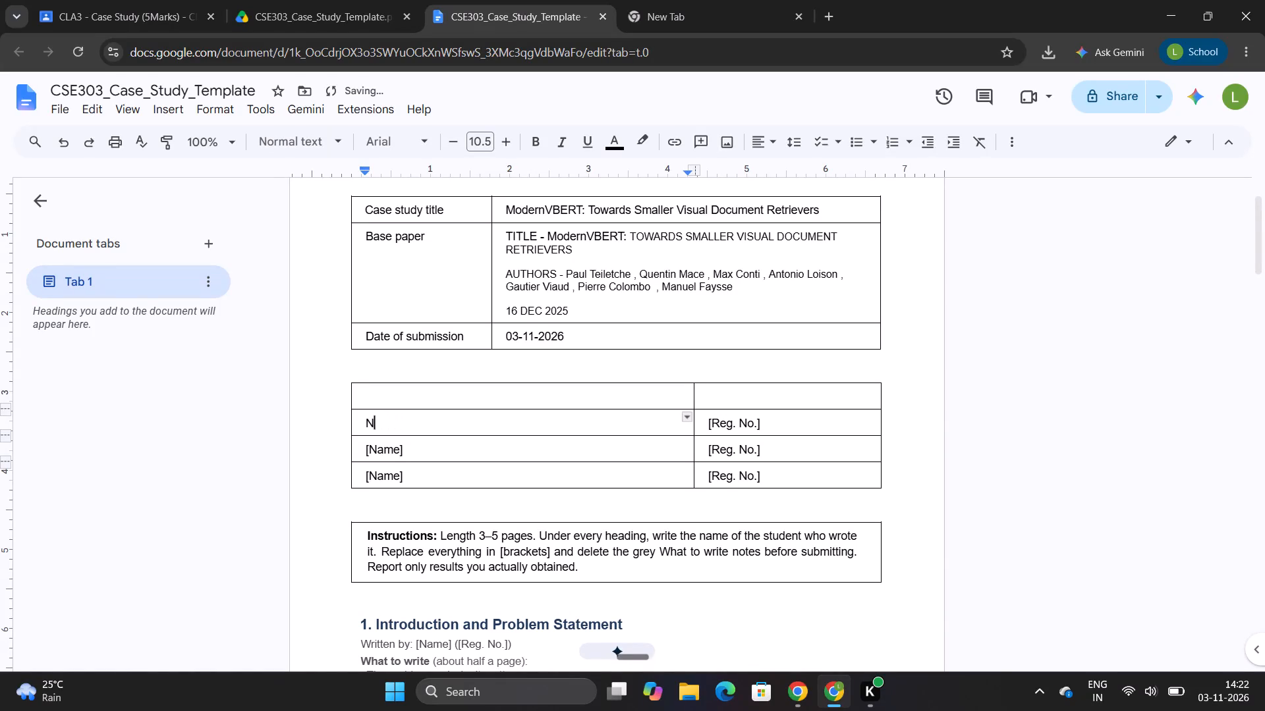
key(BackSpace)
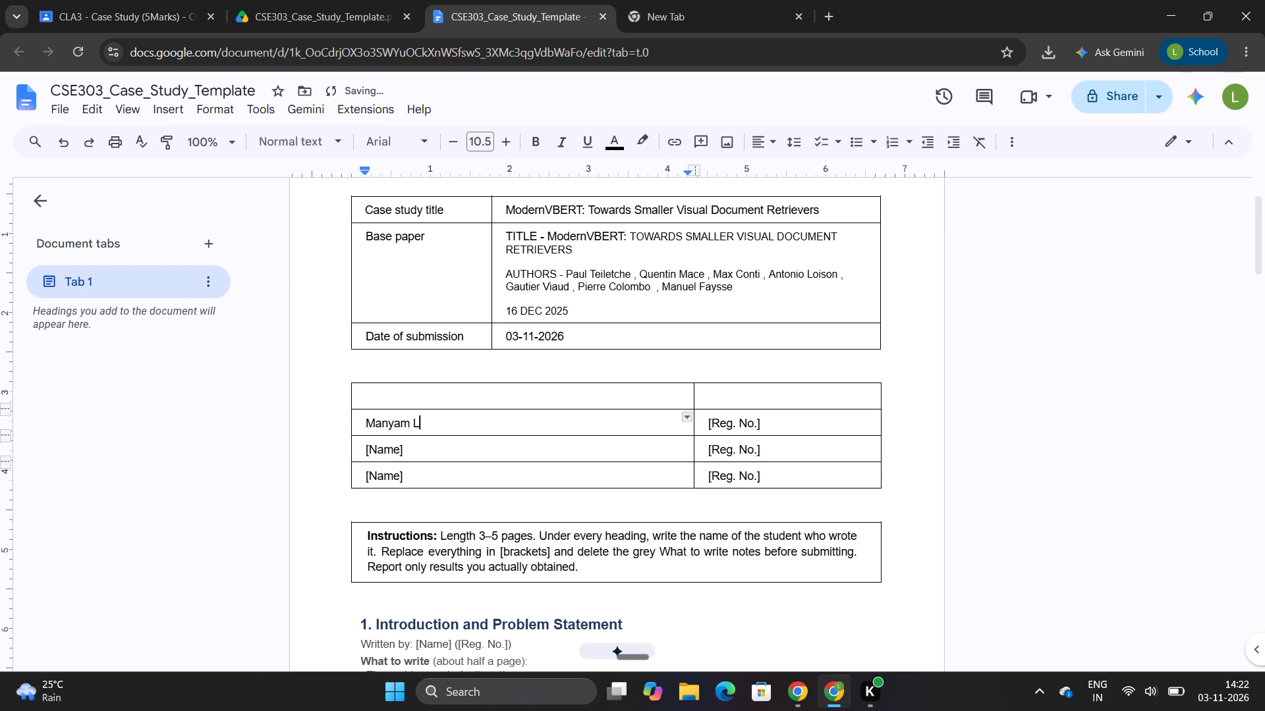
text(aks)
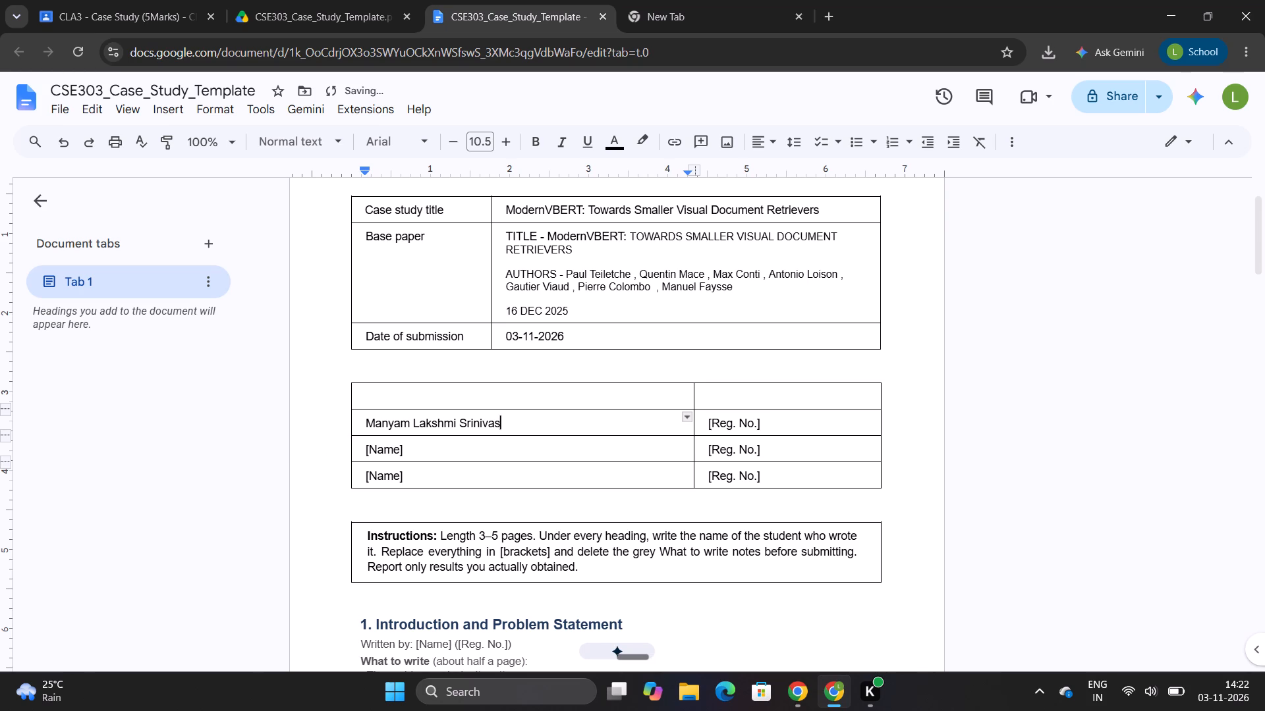
Replace the second row's [Name] placeholder in the team member table with the second member's name, starting with the capitalised initial.
click(414, 448)
key(BackSpace)
key(BackSpace)
key(BackSpace)
key(BackSpace)
key(BackSpace)
key(BackSpace)
key(BackSpace)
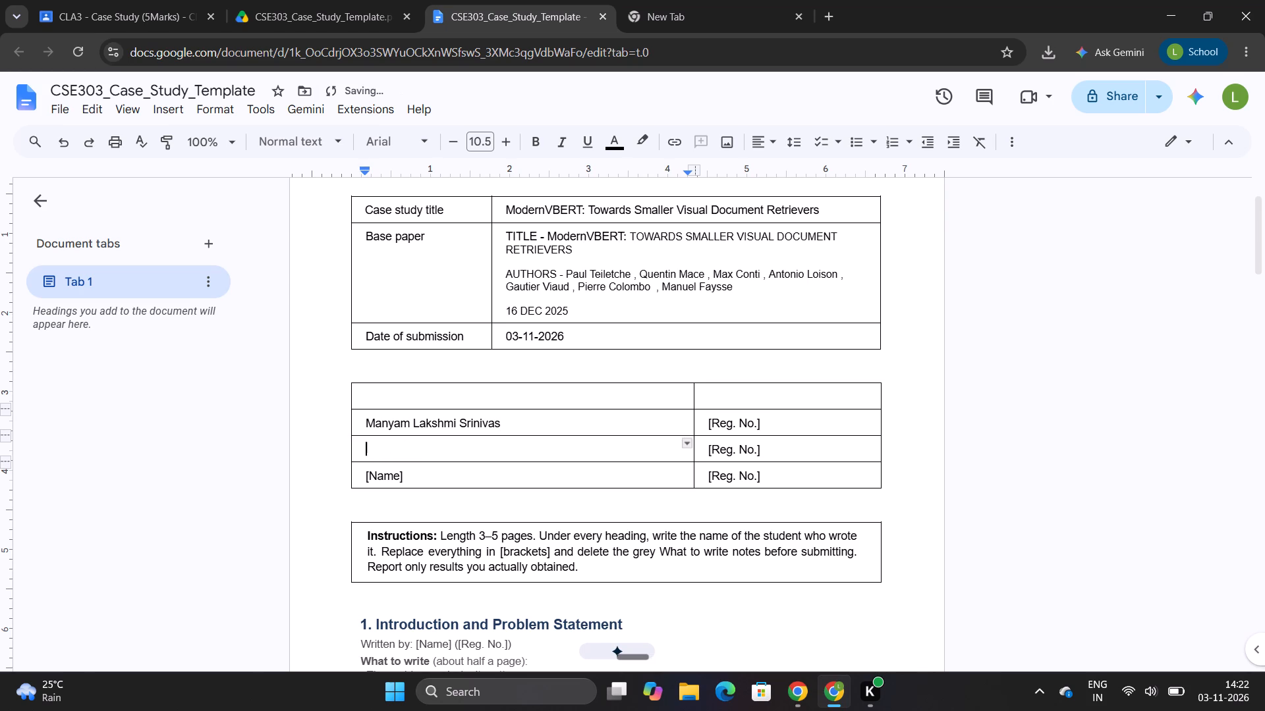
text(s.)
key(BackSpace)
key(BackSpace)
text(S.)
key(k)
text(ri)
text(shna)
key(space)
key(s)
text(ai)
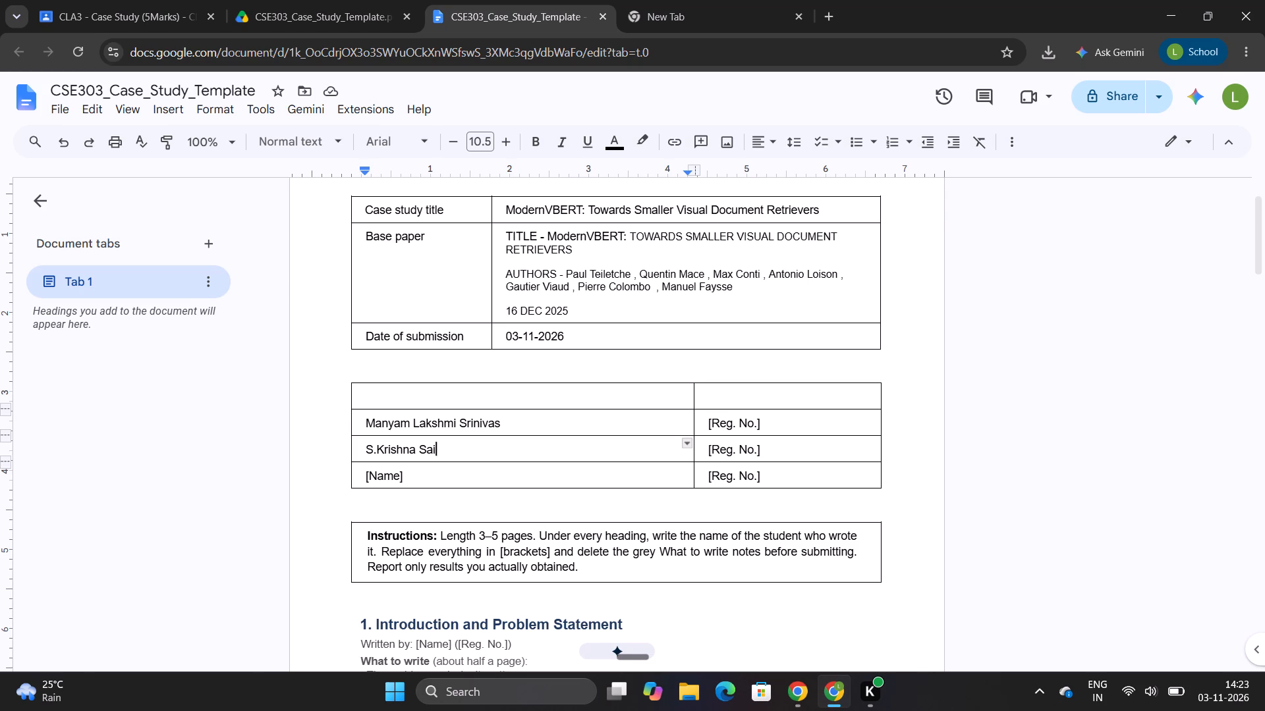
Replace the third row's [Name] placeholder in the team member table with the third member's name.
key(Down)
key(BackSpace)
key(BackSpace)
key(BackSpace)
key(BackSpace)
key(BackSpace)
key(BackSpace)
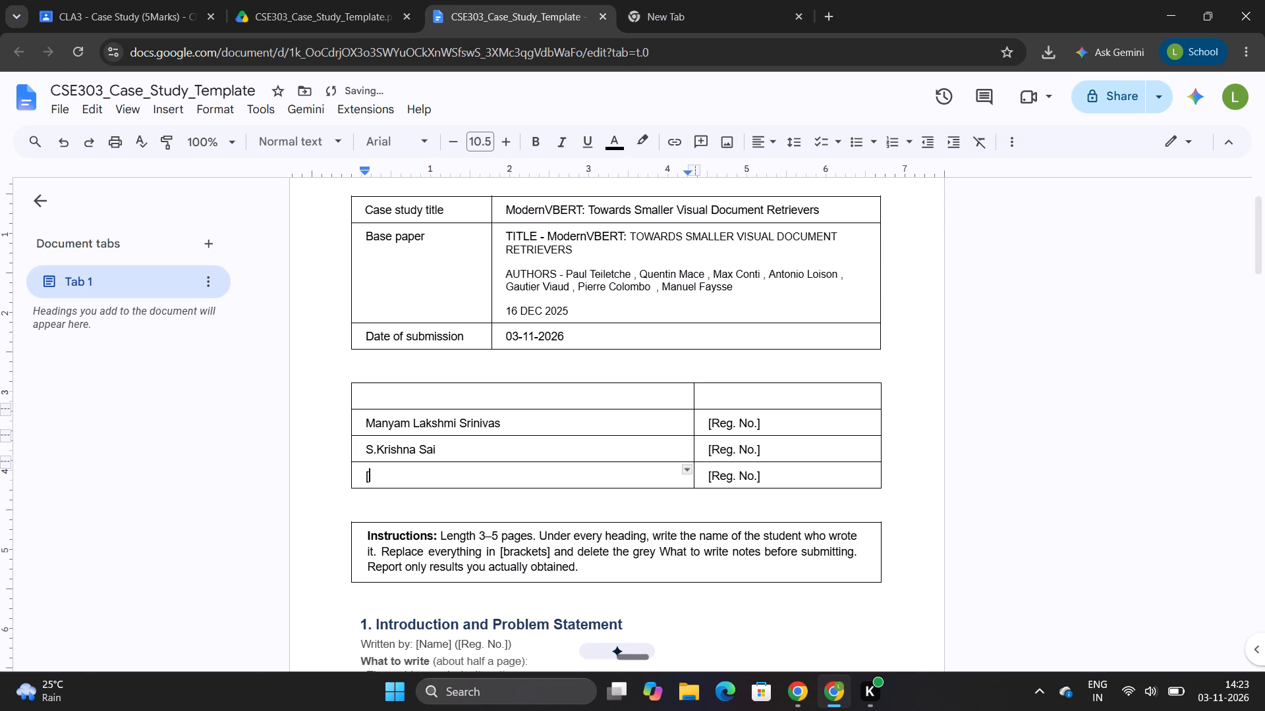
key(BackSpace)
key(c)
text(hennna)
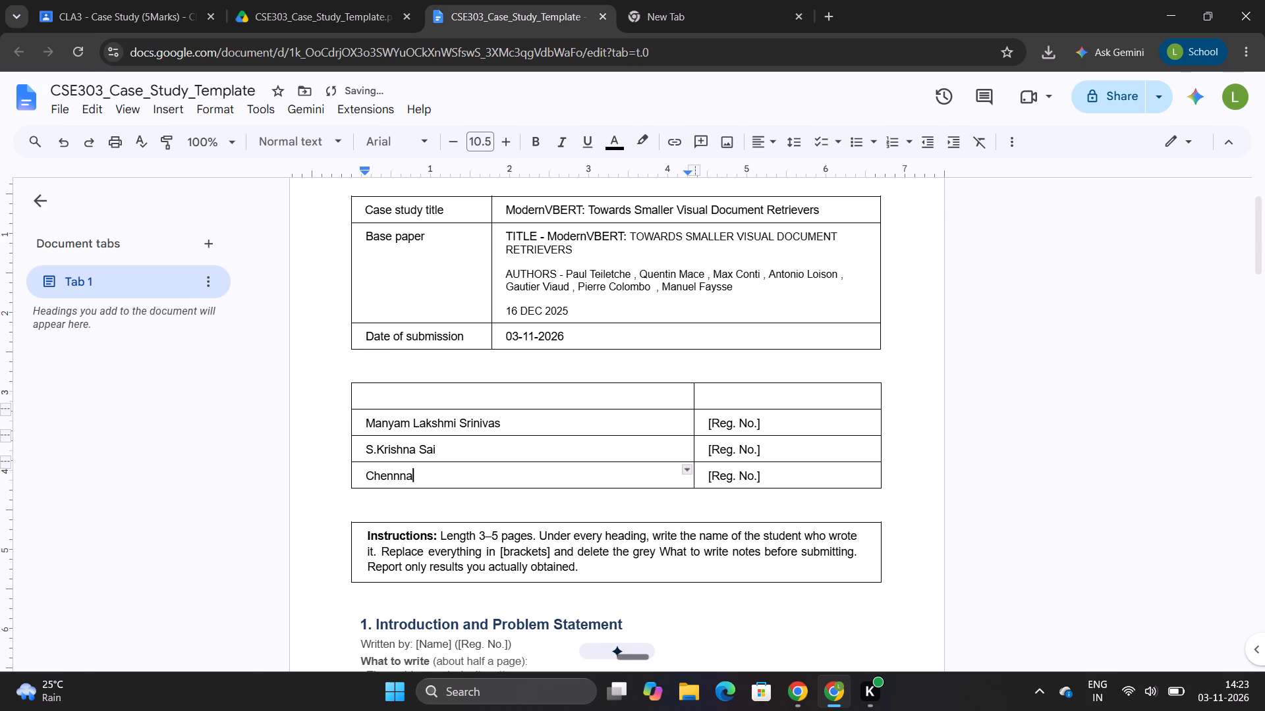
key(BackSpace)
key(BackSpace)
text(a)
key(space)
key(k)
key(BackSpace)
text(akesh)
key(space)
Replace the [Reg. No.] placeholder in the first member's row with that member's registration number.
click(765, 421)
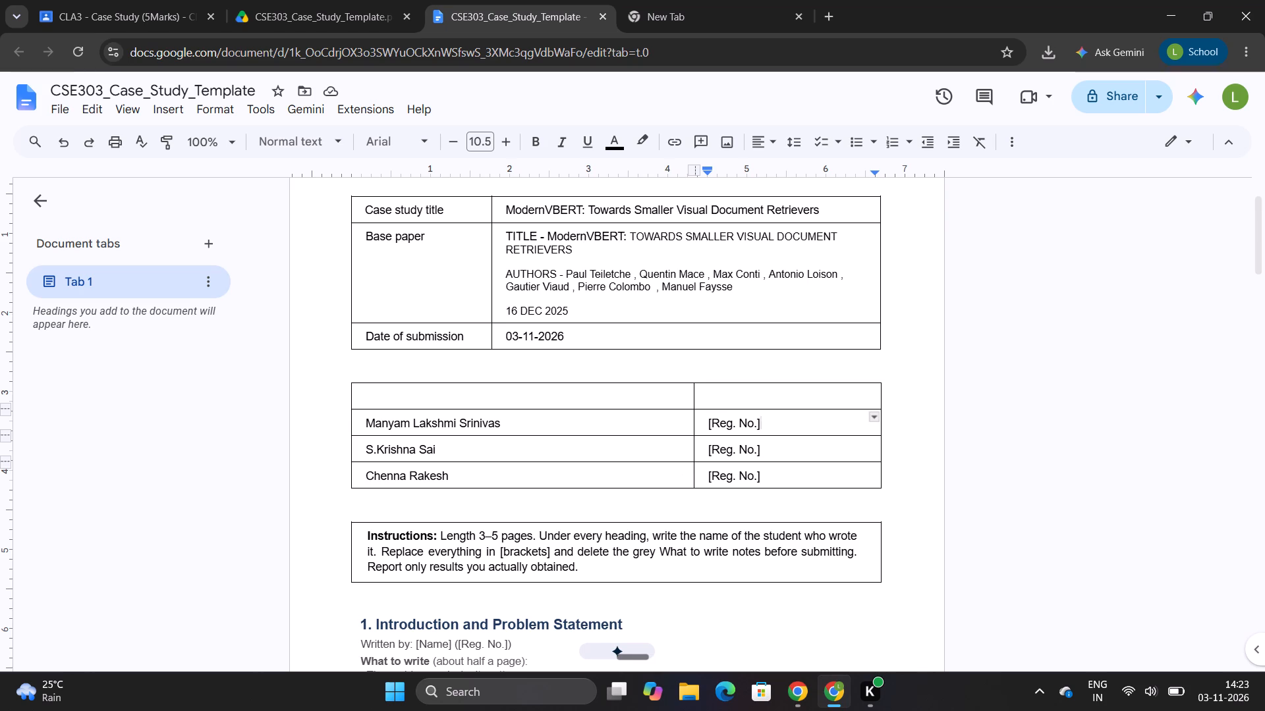
key(BackSpace)
key(BackSpace)
key(BackSpace)
key(BackSpace)
key(BackSpace)
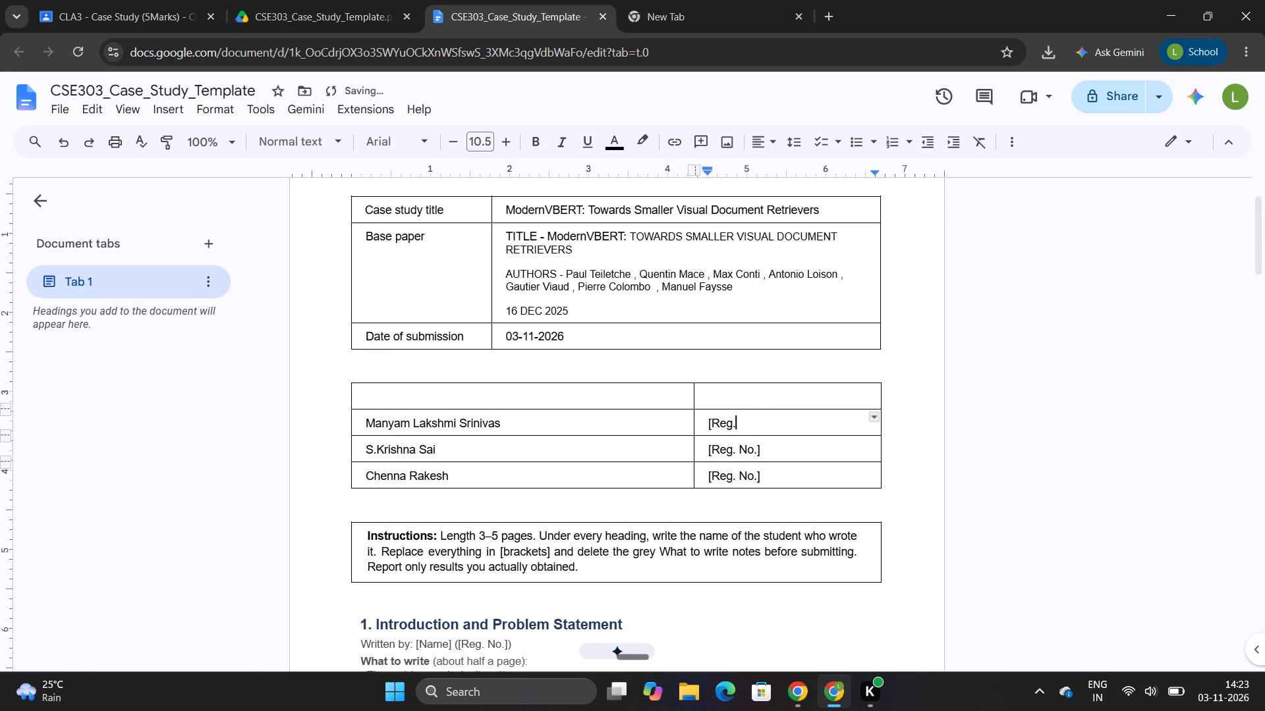
key(BackSpace)
key(BackSpace)
key(BackSpace)
key(BackSpace)
key(BackSpace)
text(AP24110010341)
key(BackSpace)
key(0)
Replace the [Reg. No.] placeholder in the second member's row with that member's registration number.
click(789, 461)
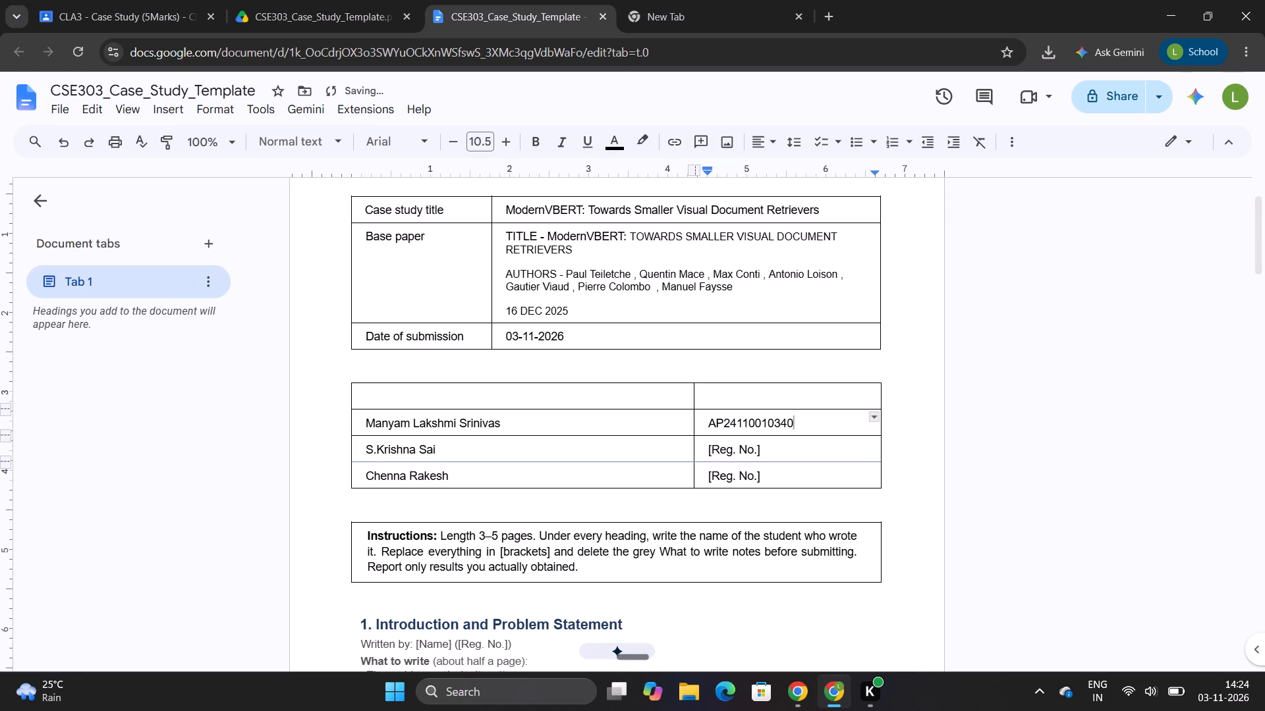
click(780, 455)
key(BackSpace)
key(BackSpace)
key(BackSpace)
key(BackSpace)
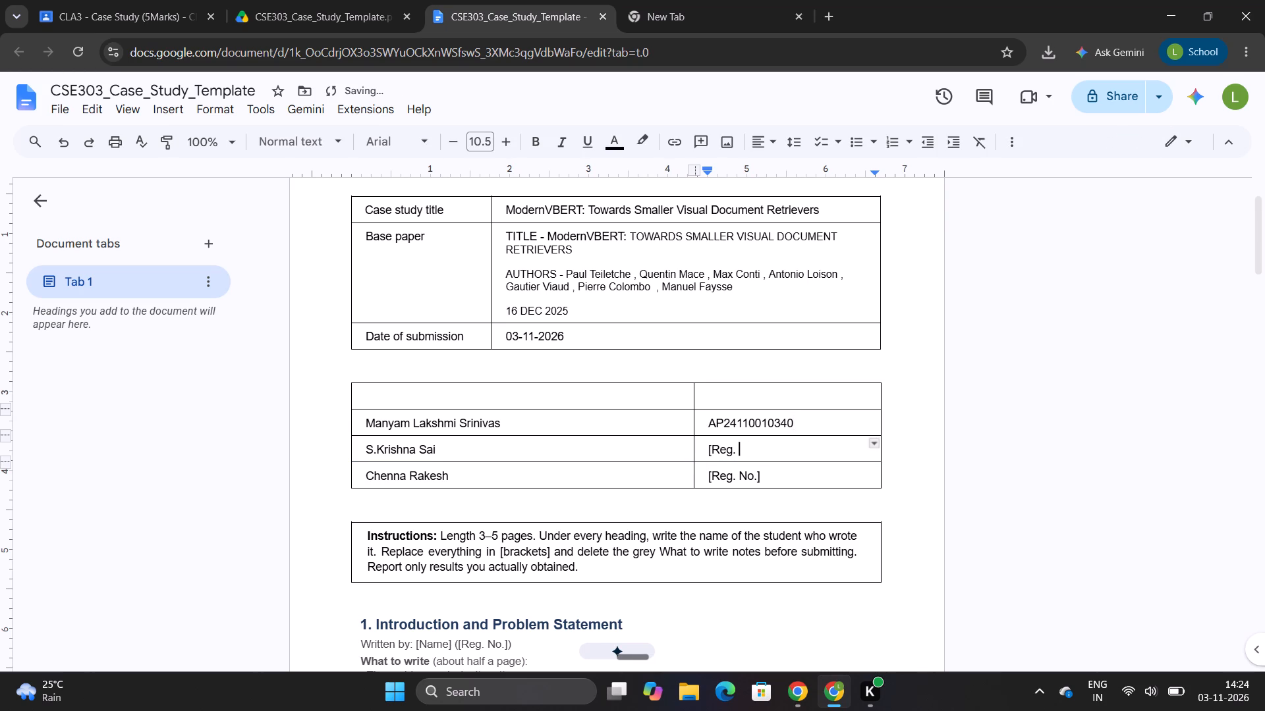
key(BackSpace)
key(BackSpace)
key(BackSpace)
key(BackSpace)
key(BackSpace)
key(BackSpace)
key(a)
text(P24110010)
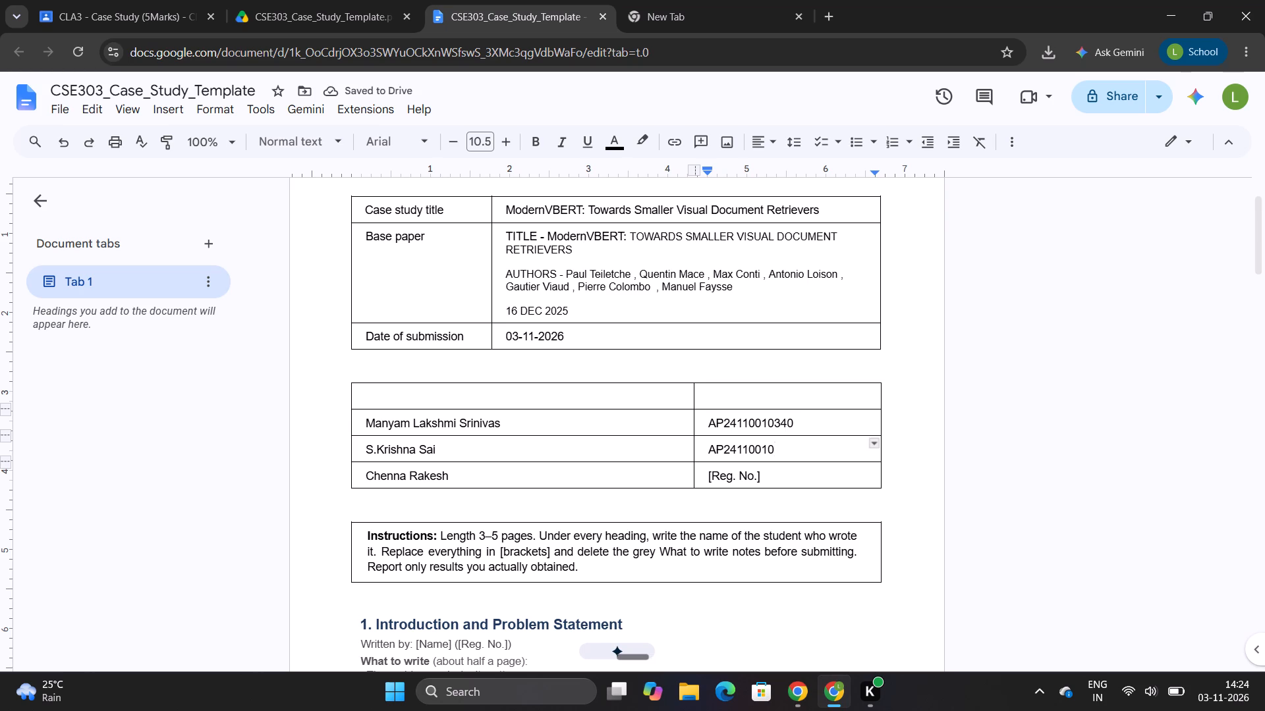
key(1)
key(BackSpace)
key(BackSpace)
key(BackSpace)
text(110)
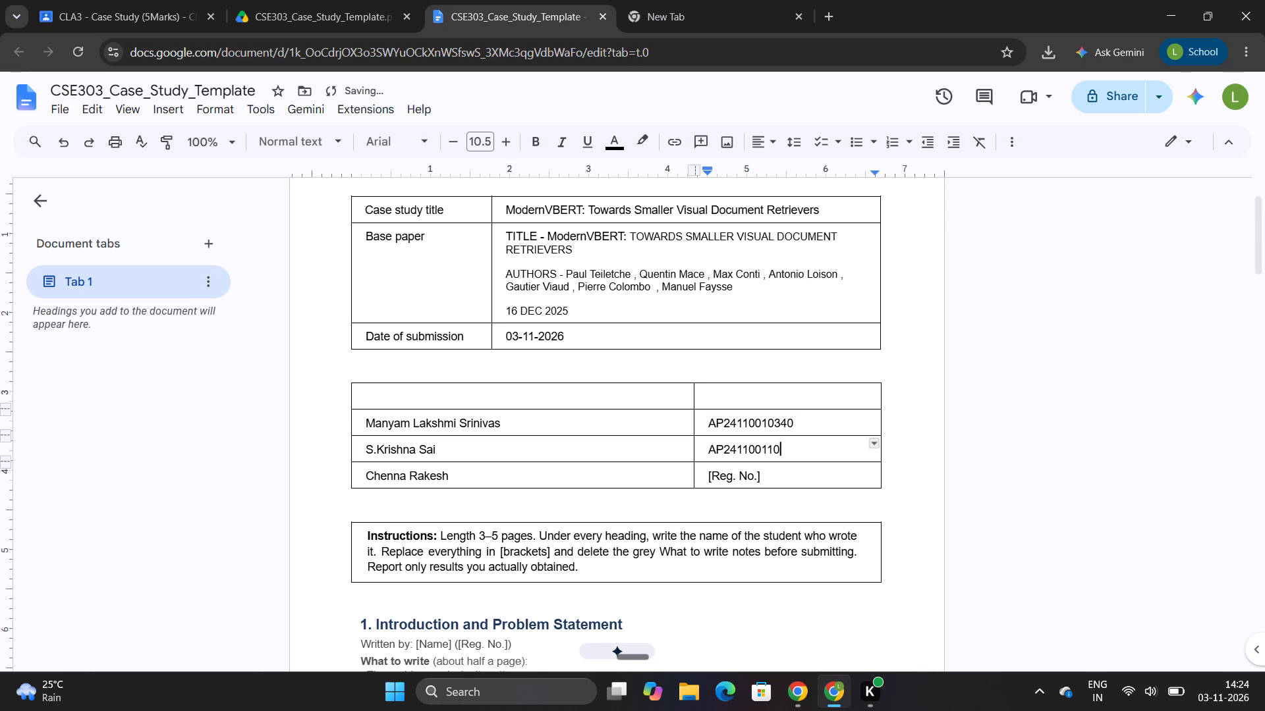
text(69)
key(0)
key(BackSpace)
Replace the [Reg. No.] placeholder in the third member's row with that member's registration number.
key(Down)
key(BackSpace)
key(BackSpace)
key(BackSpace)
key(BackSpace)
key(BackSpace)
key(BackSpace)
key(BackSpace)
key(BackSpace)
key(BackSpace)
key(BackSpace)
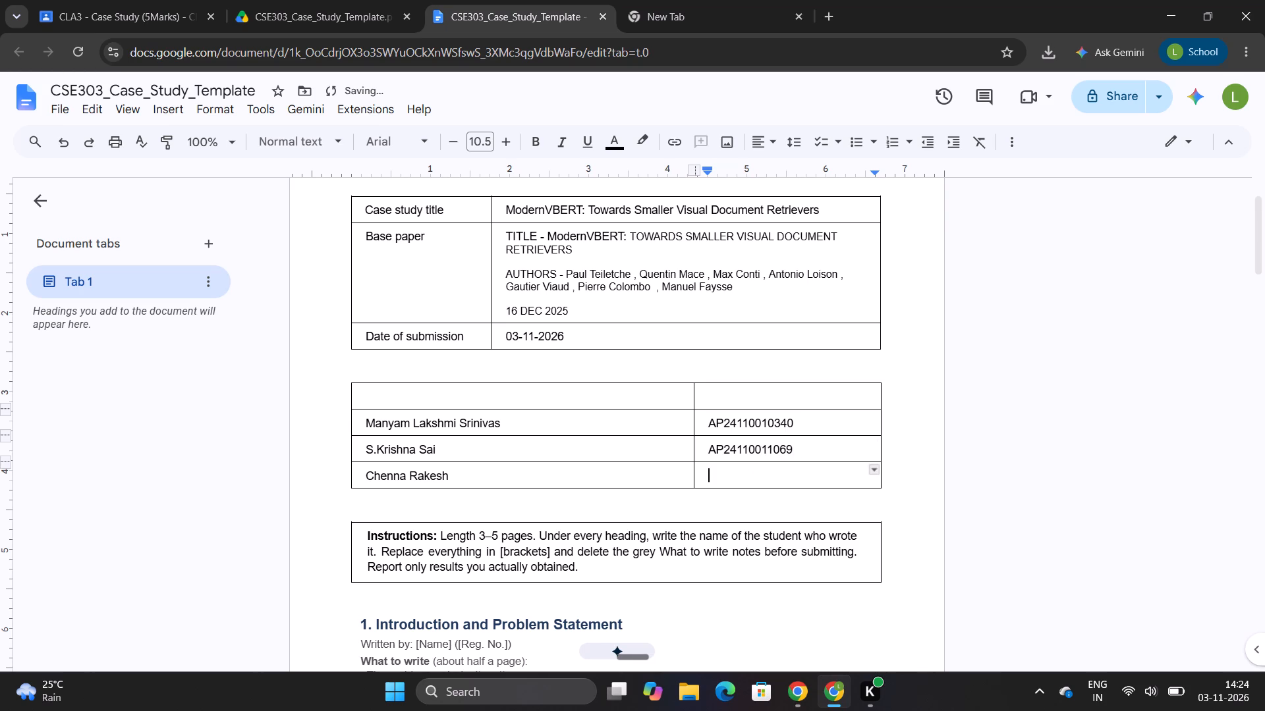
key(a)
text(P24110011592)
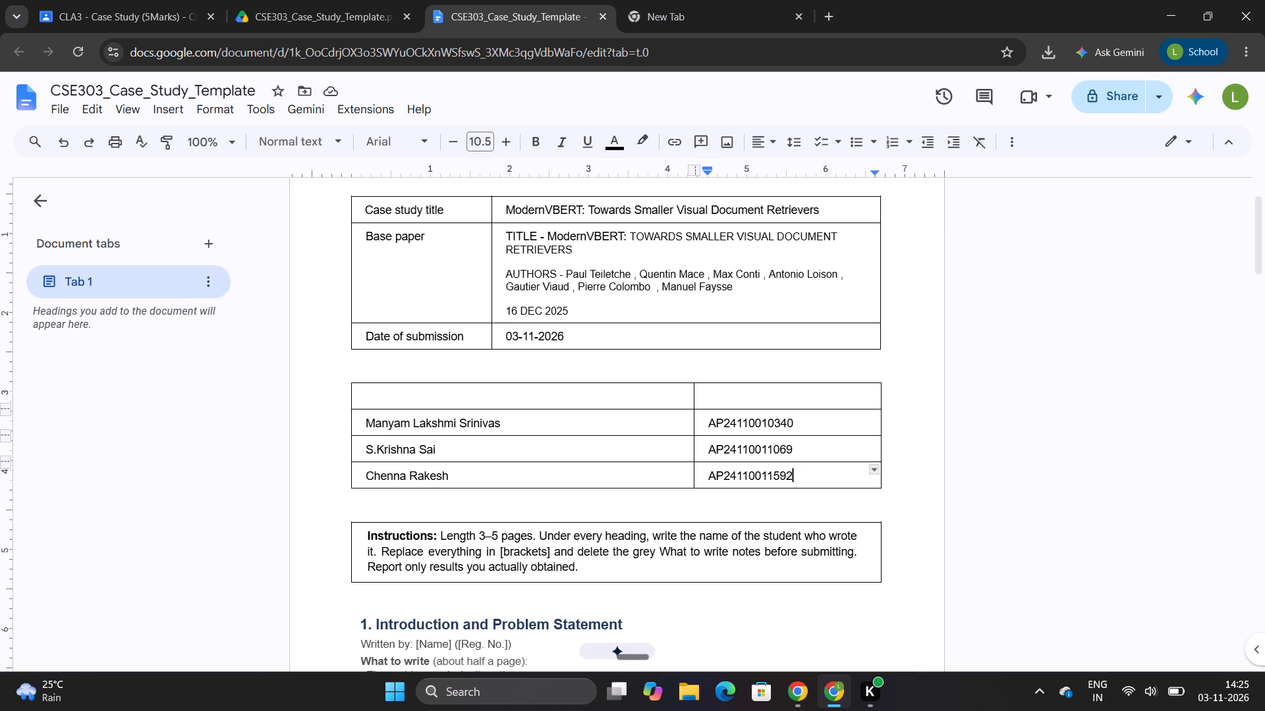
scroll(780, 455, down, 3)
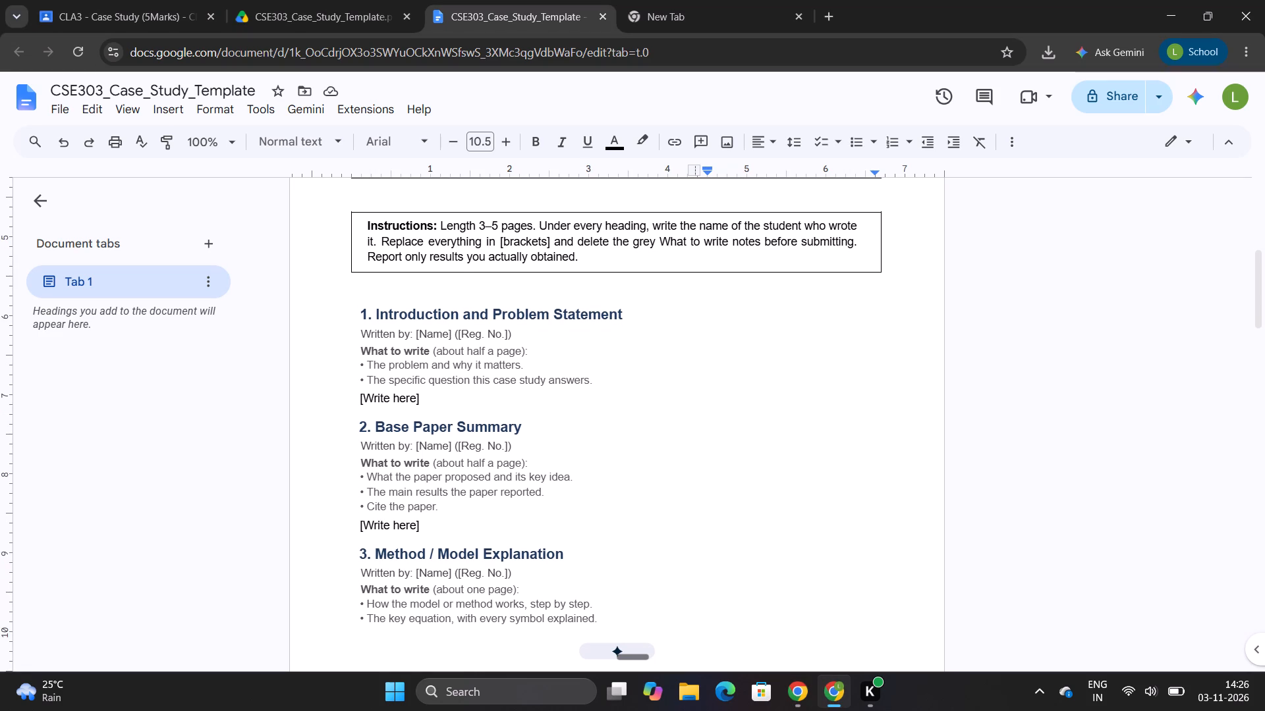
scroll(568, 369, down, 4)
scroll(568, 369, up, 2)
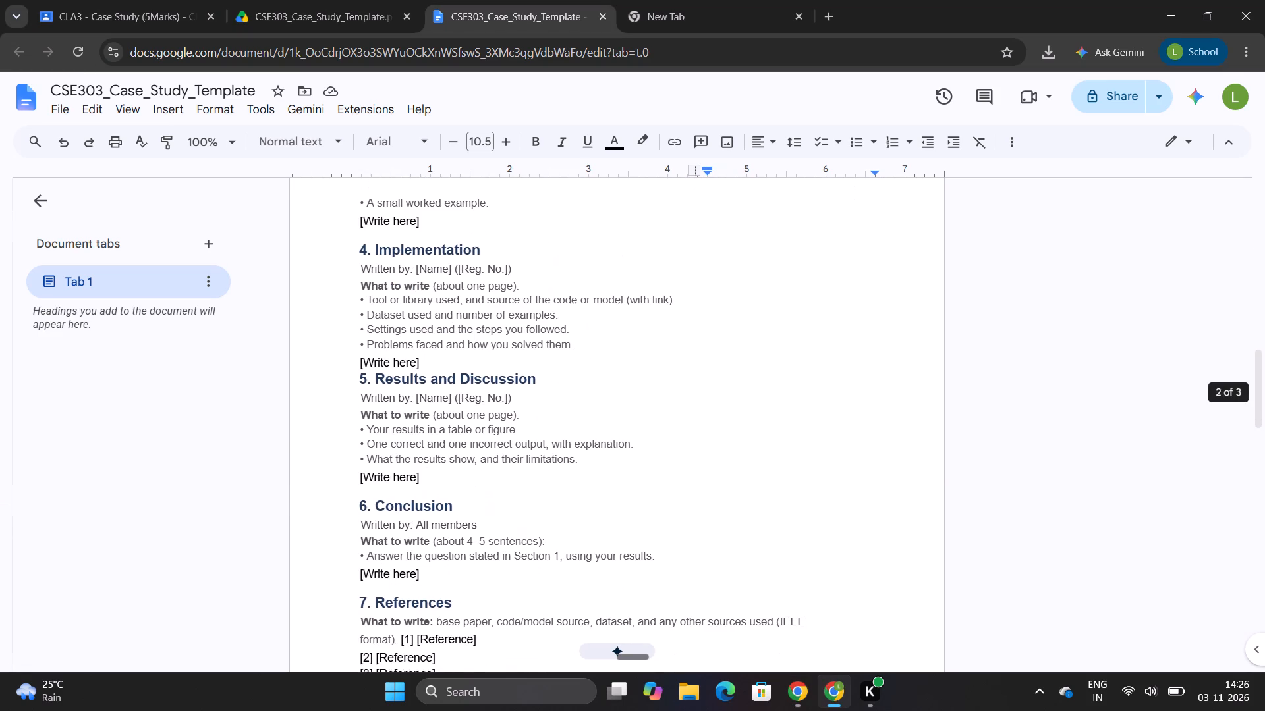
scroll(568, 369, up, 2)
scroll(568, 375, down, 15)
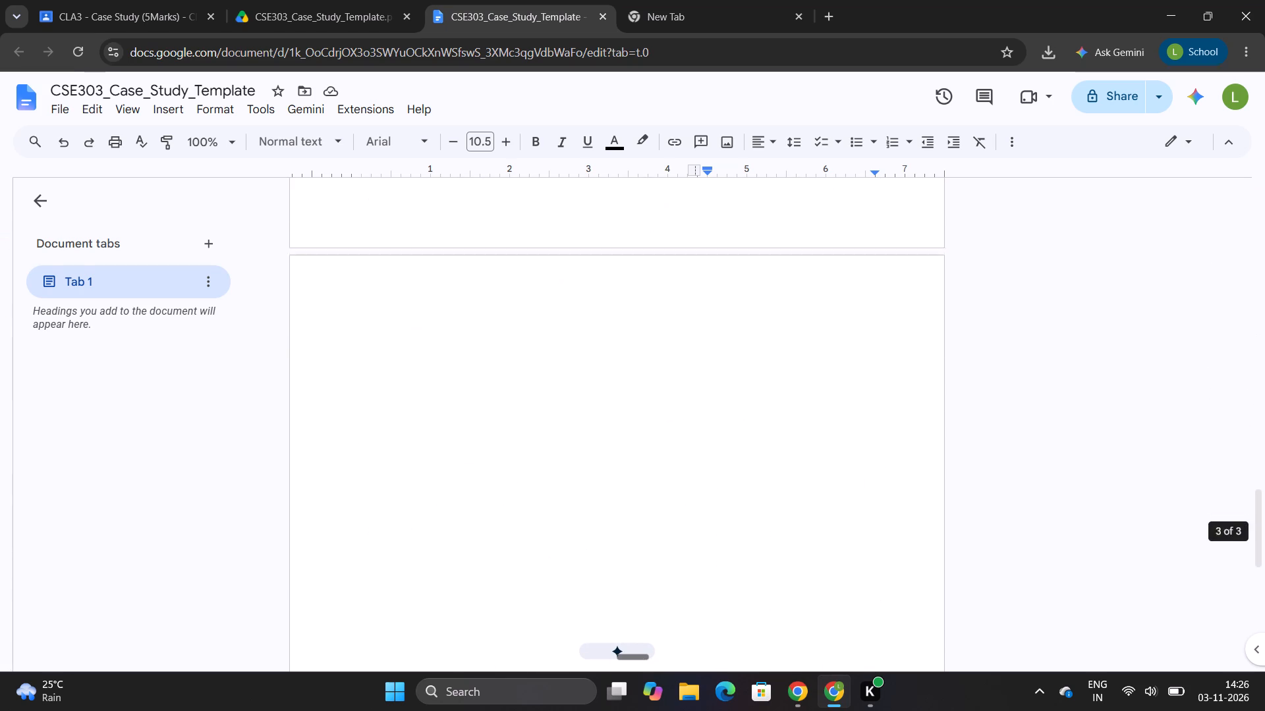
scroll(568, 375, up, 8)
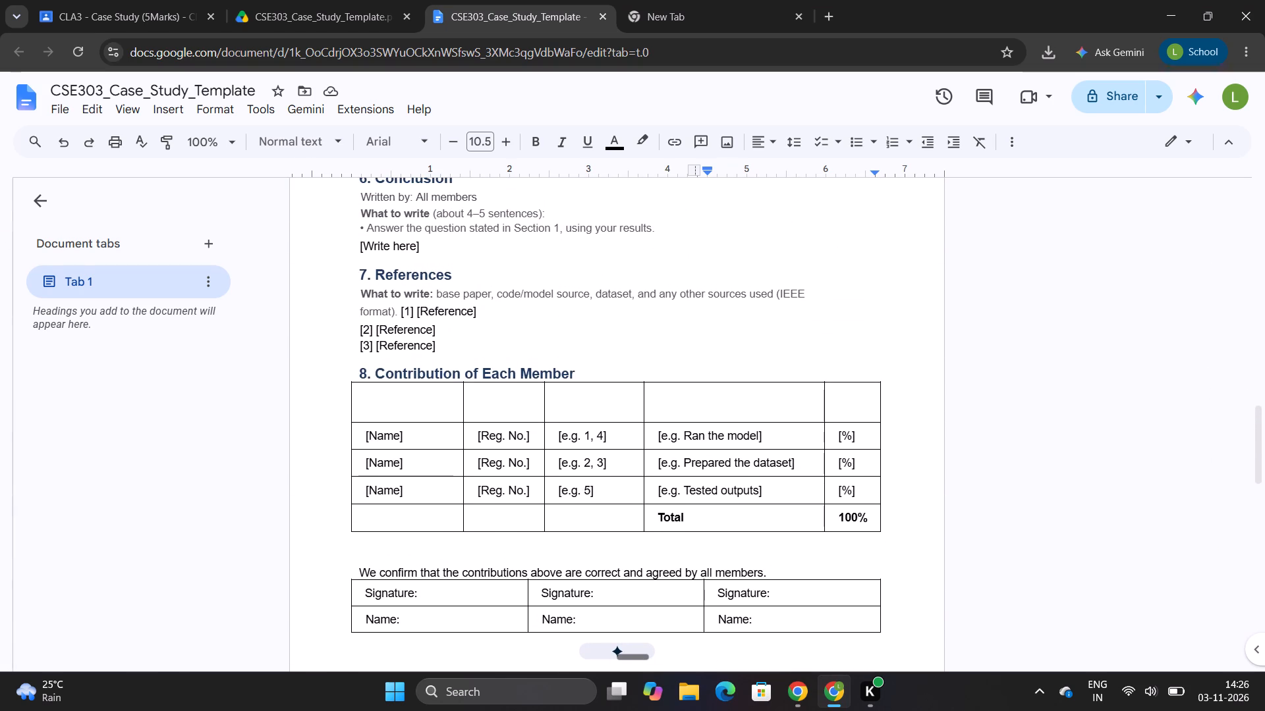
scroll(605, 330, down, 1)
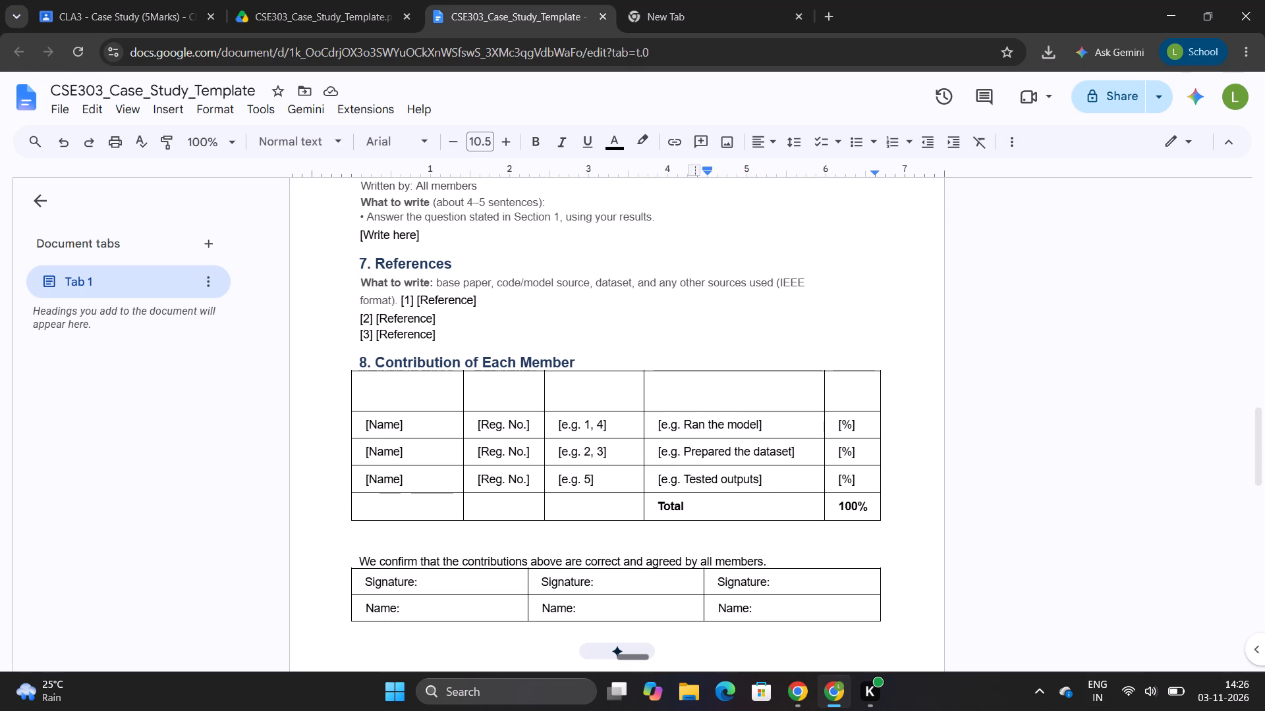
scroll(304, 411, down, 1)
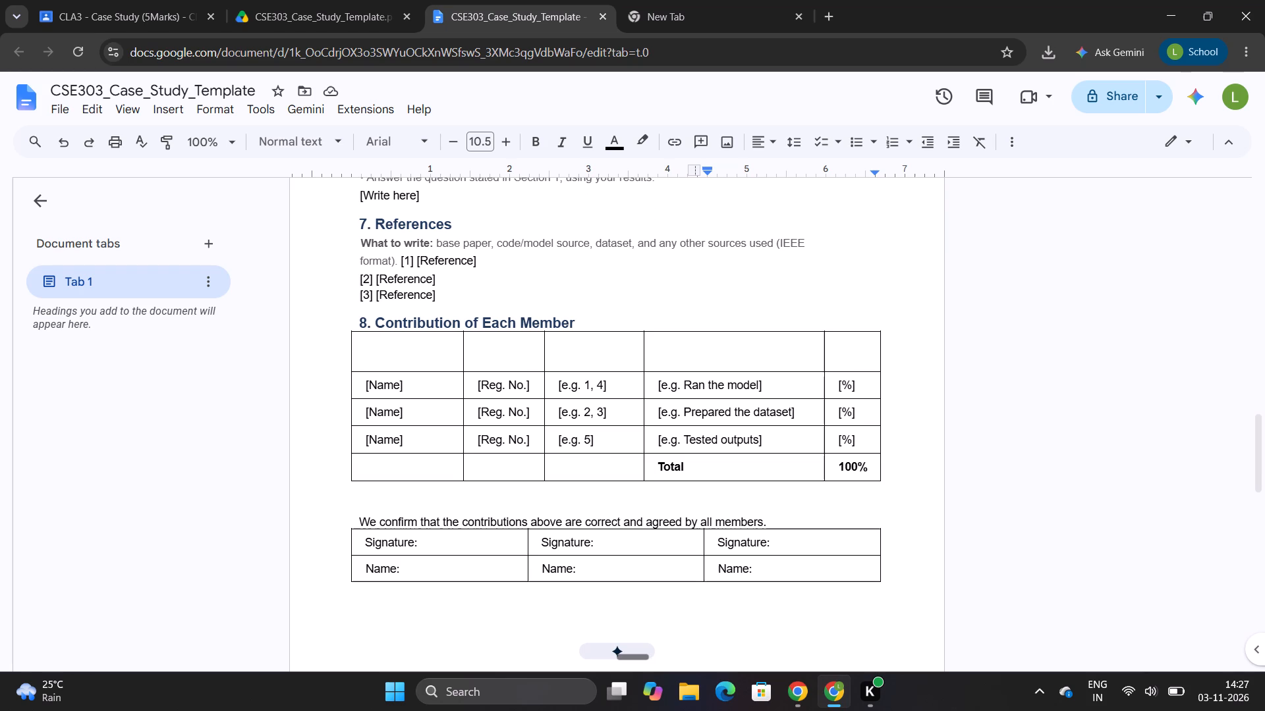
scroll(304, 411, down, 1)
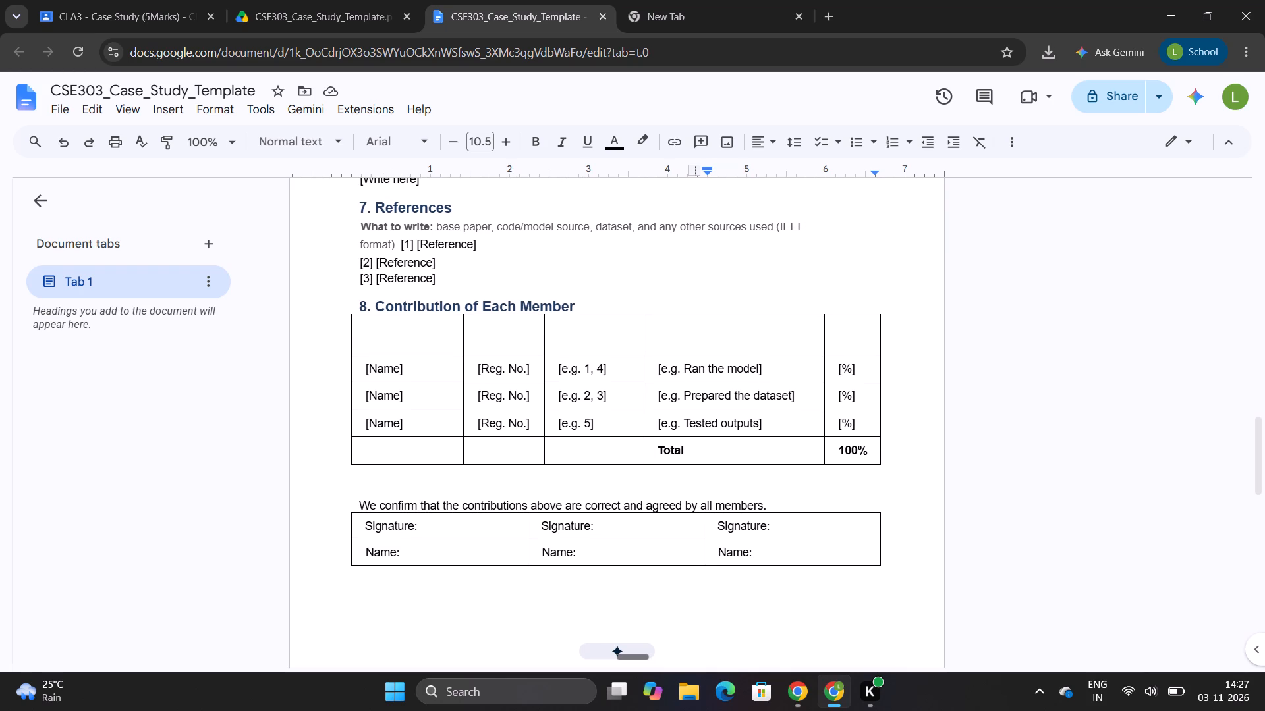
scroll(304, 411, up, 1)
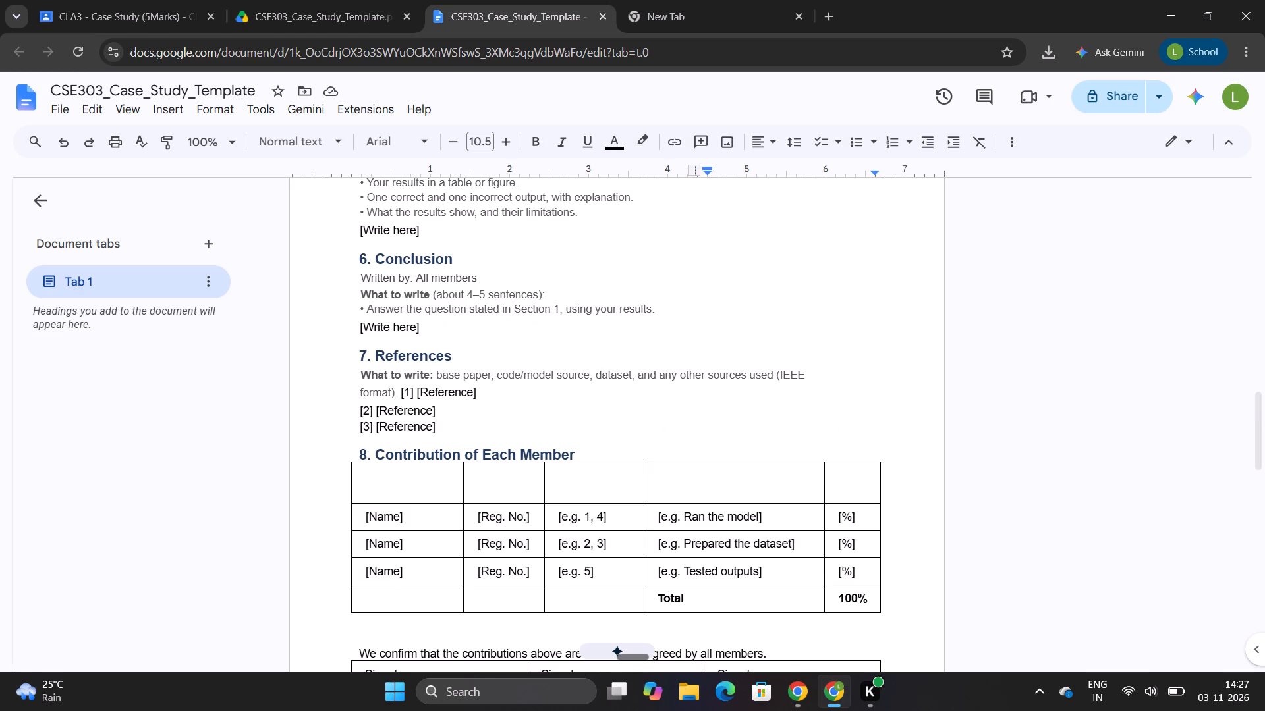
scroll(304, 411, up, 5)
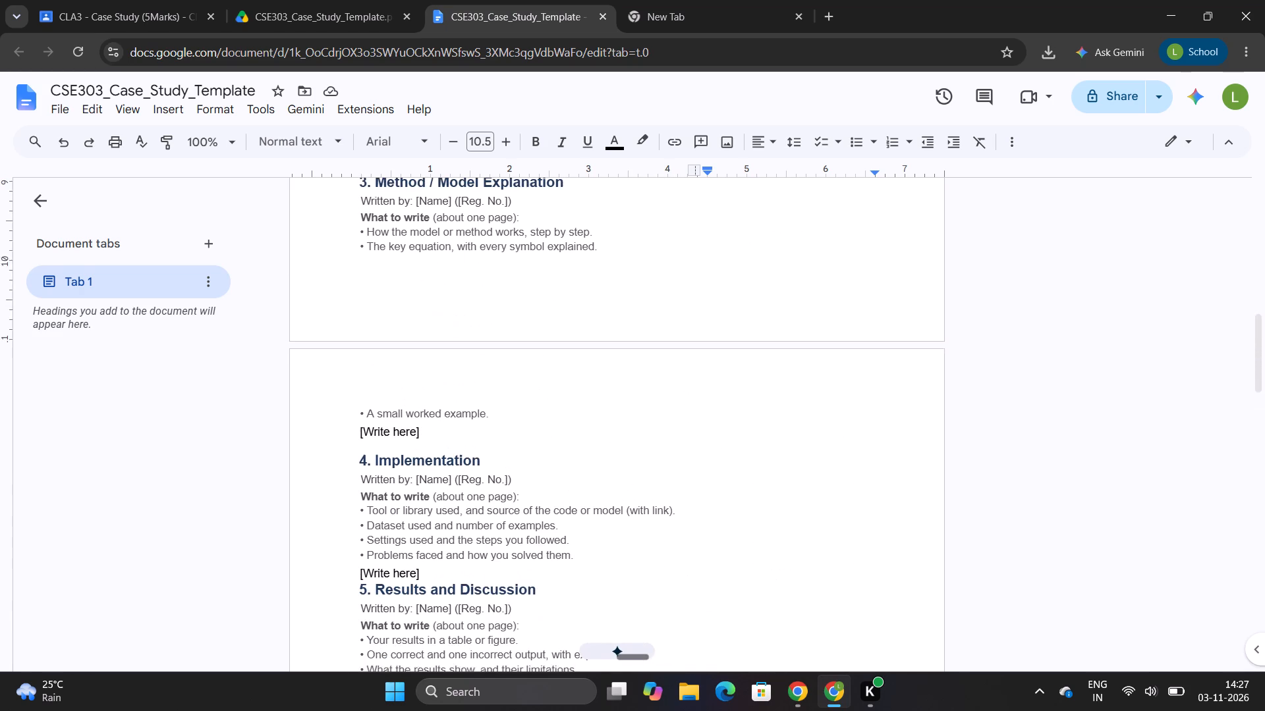
scroll(304, 411, up, 1)
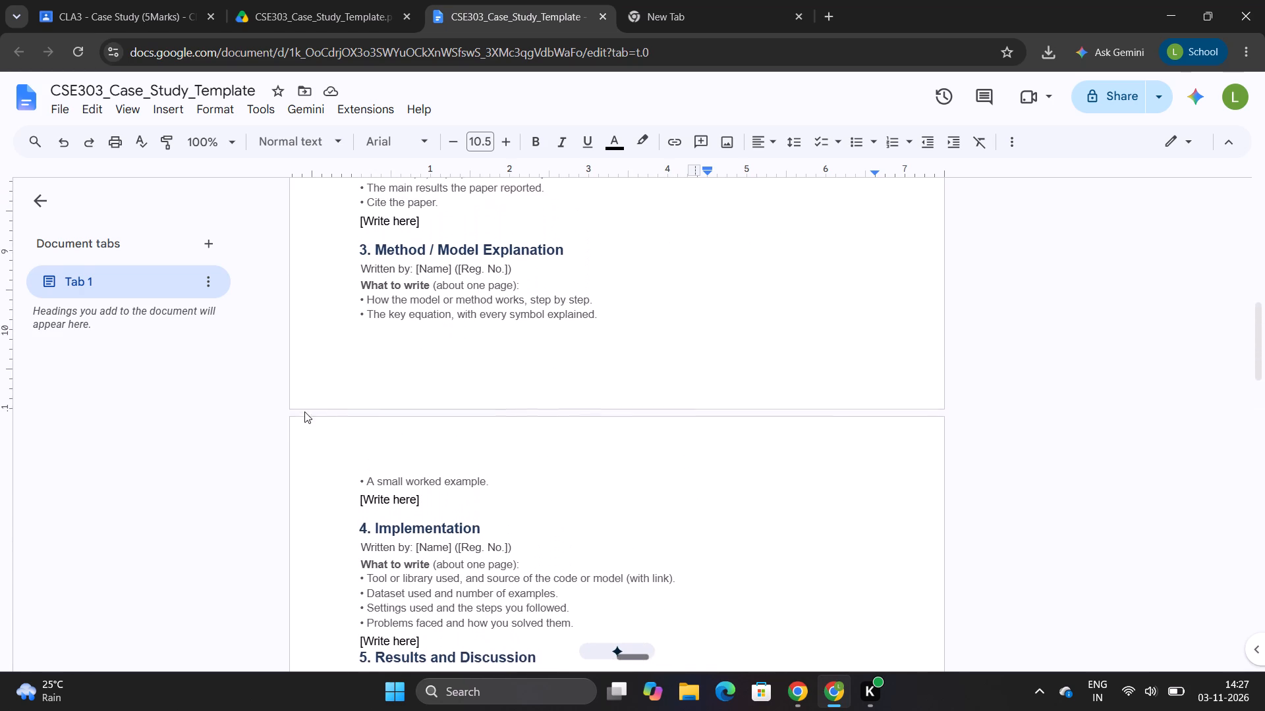
scroll(304, 411, up, 1)
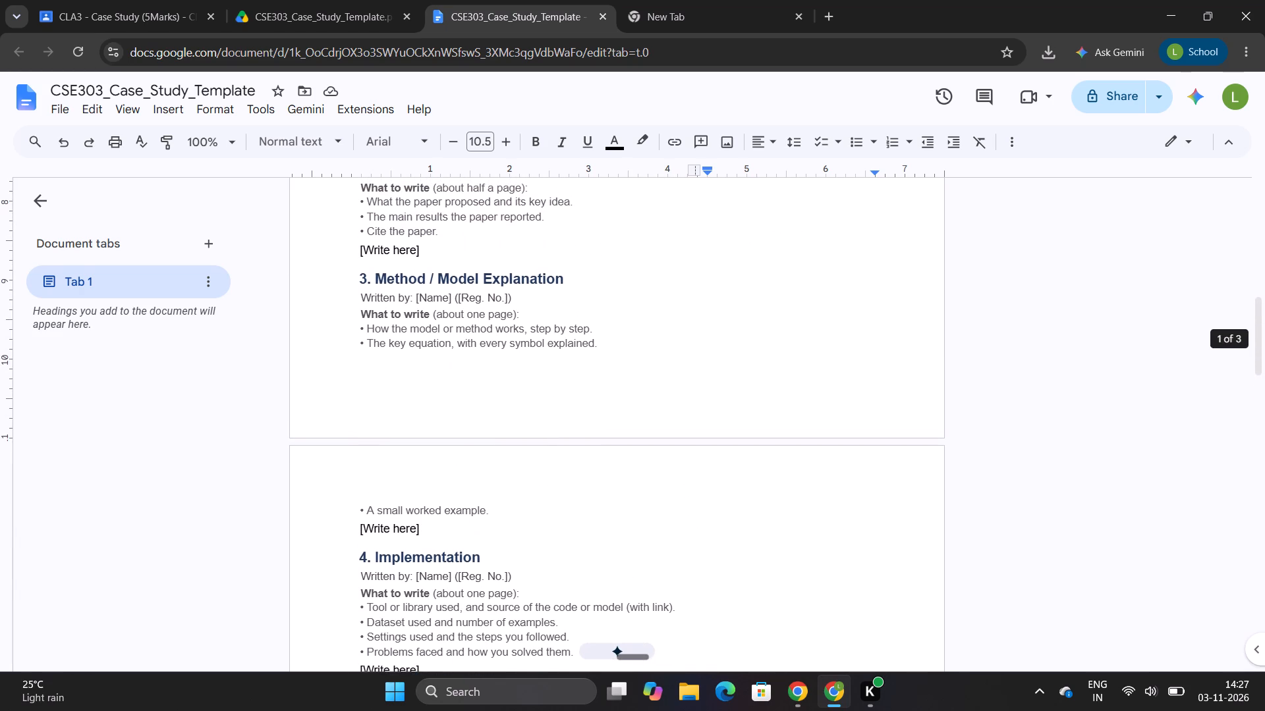
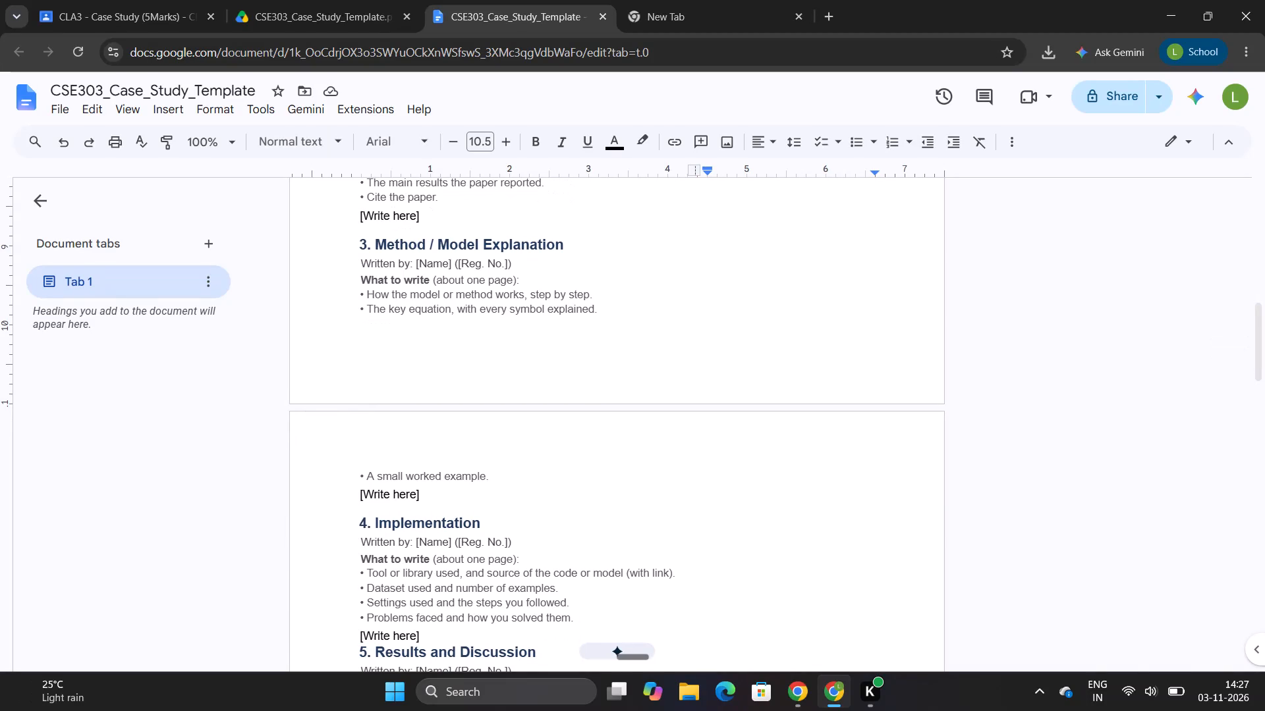
Review the template's remaining parts from Section 3 through the contribution table in Section 8 and the signature block.
scroll(304, 411, down, 2)
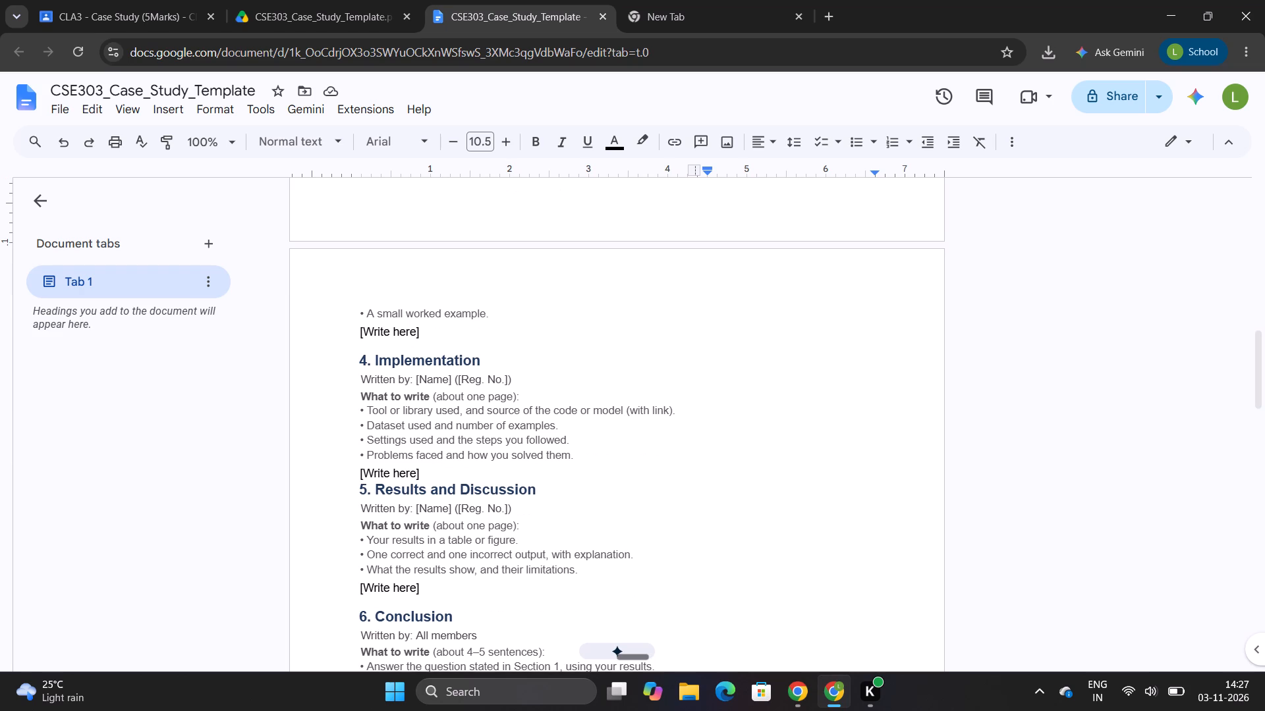
scroll(304, 411, down, 1)
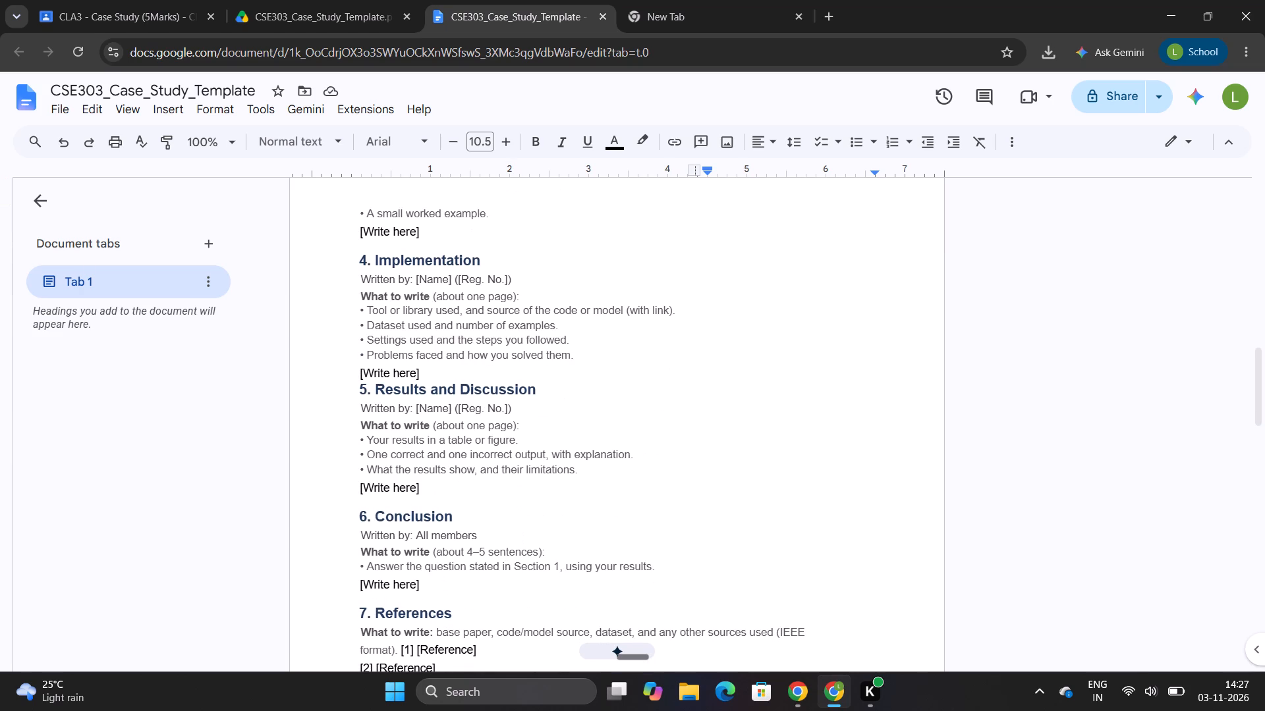
scroll(304, 411, down, 1)
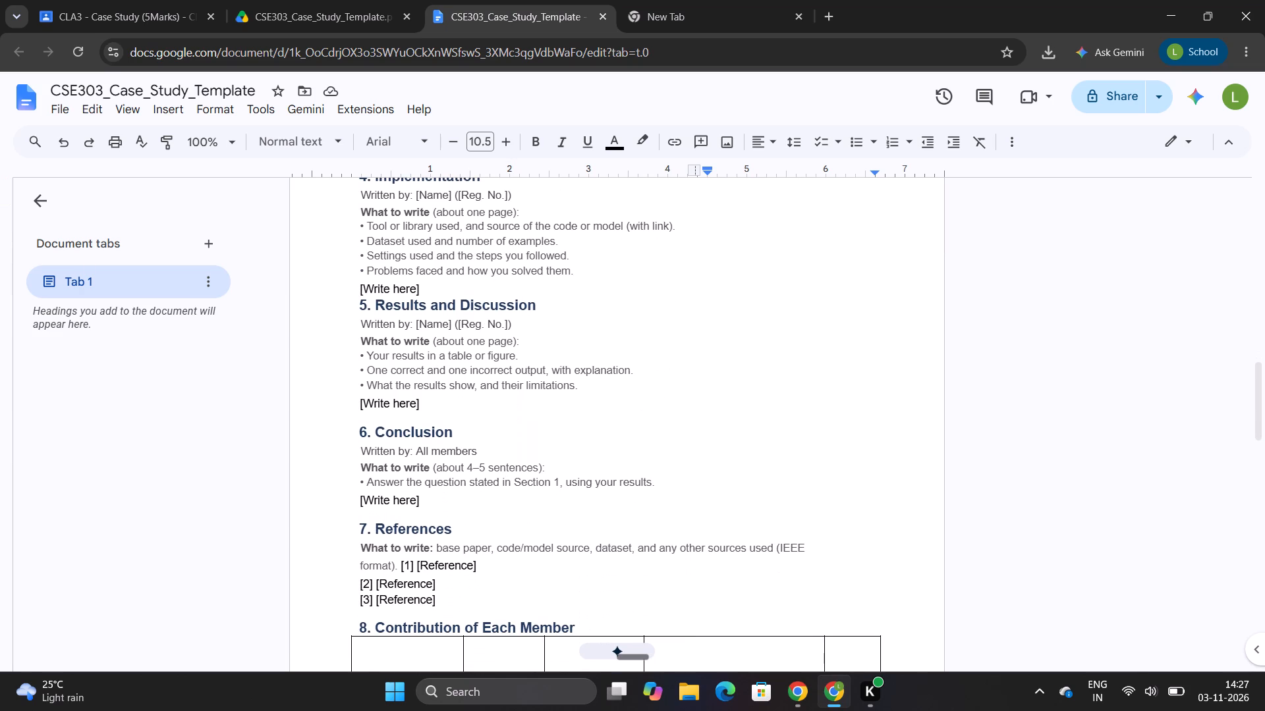
scroll(304, 411, down, 1)
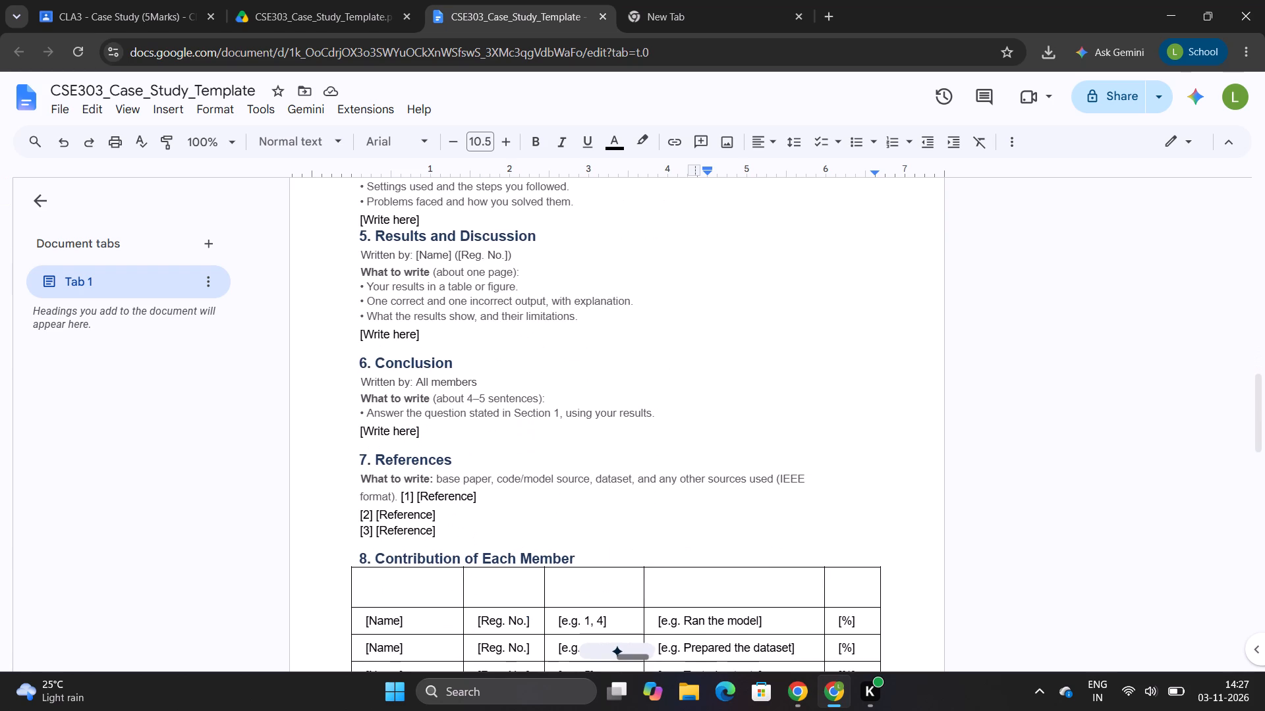
scroll(304, 411, down, 1)
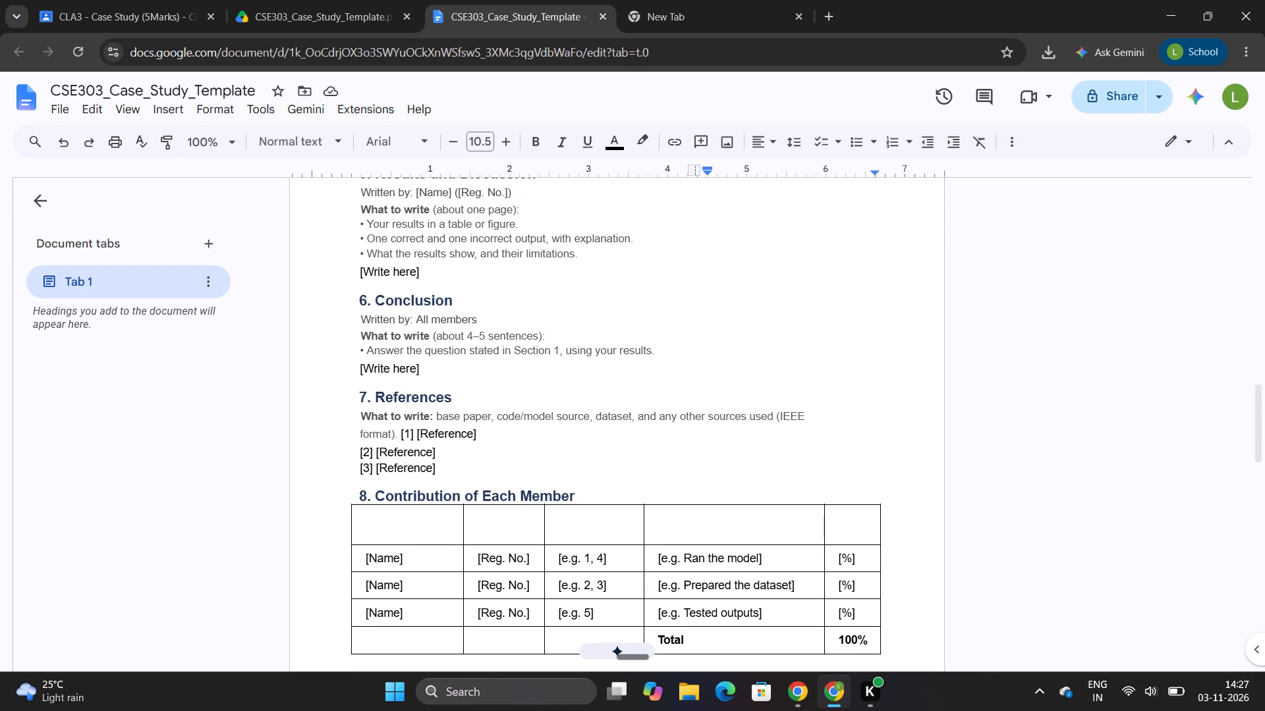
scroll(304, 411, down, 1)
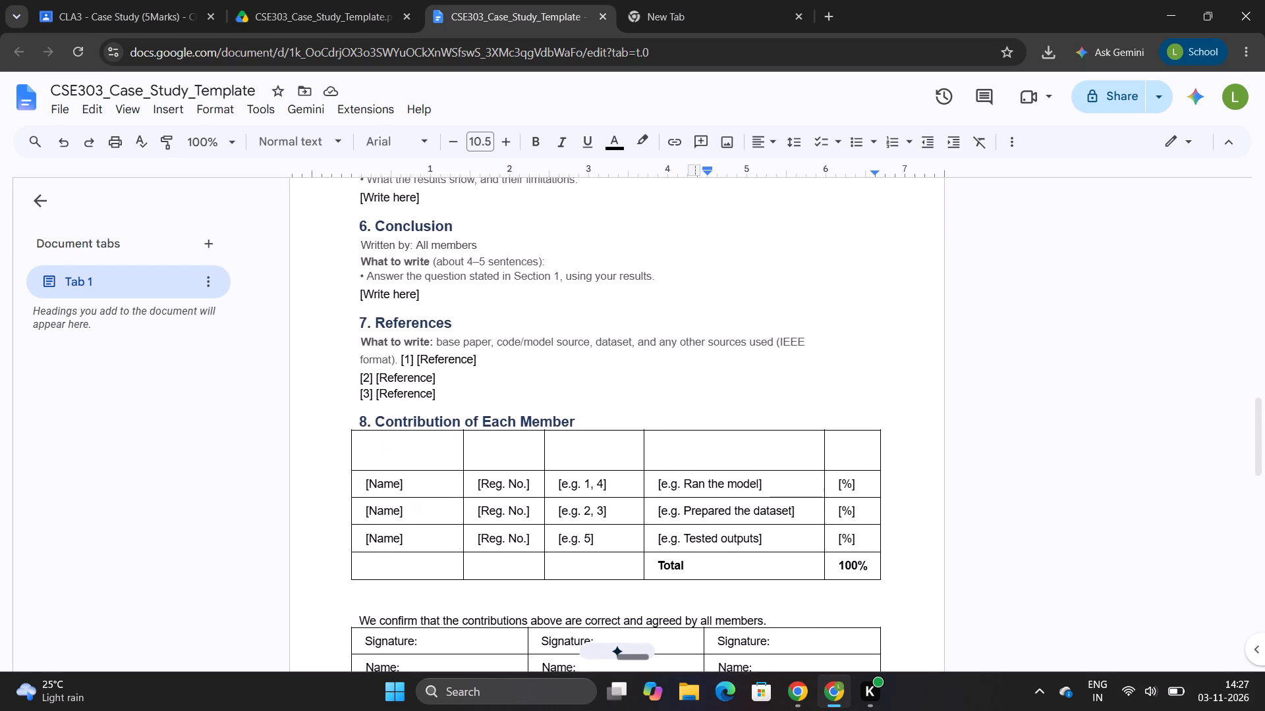
scroll(304, 411, down, 2)
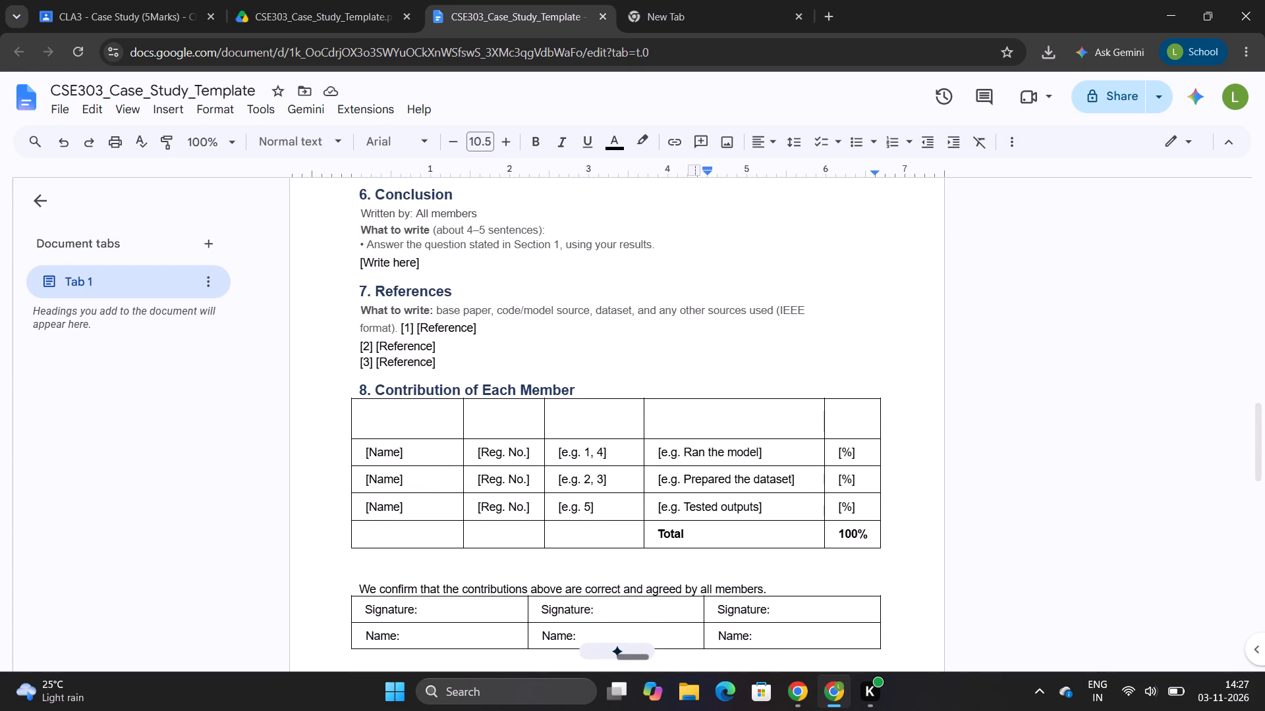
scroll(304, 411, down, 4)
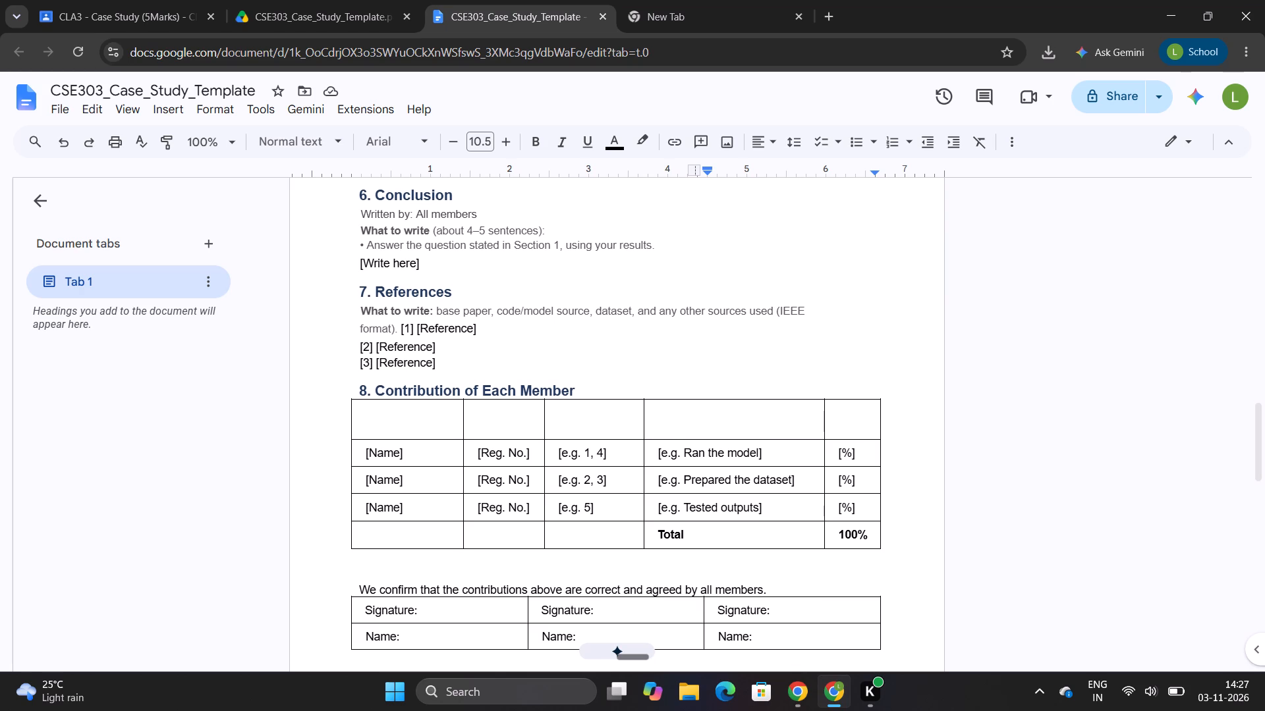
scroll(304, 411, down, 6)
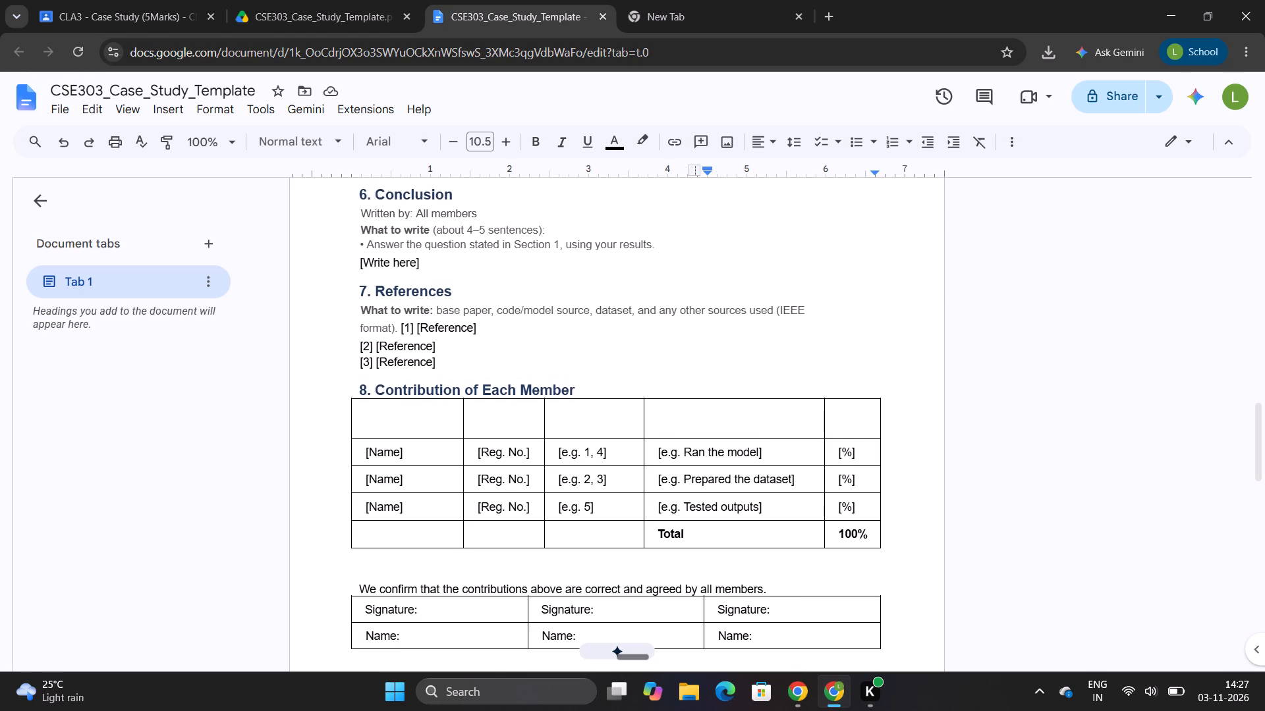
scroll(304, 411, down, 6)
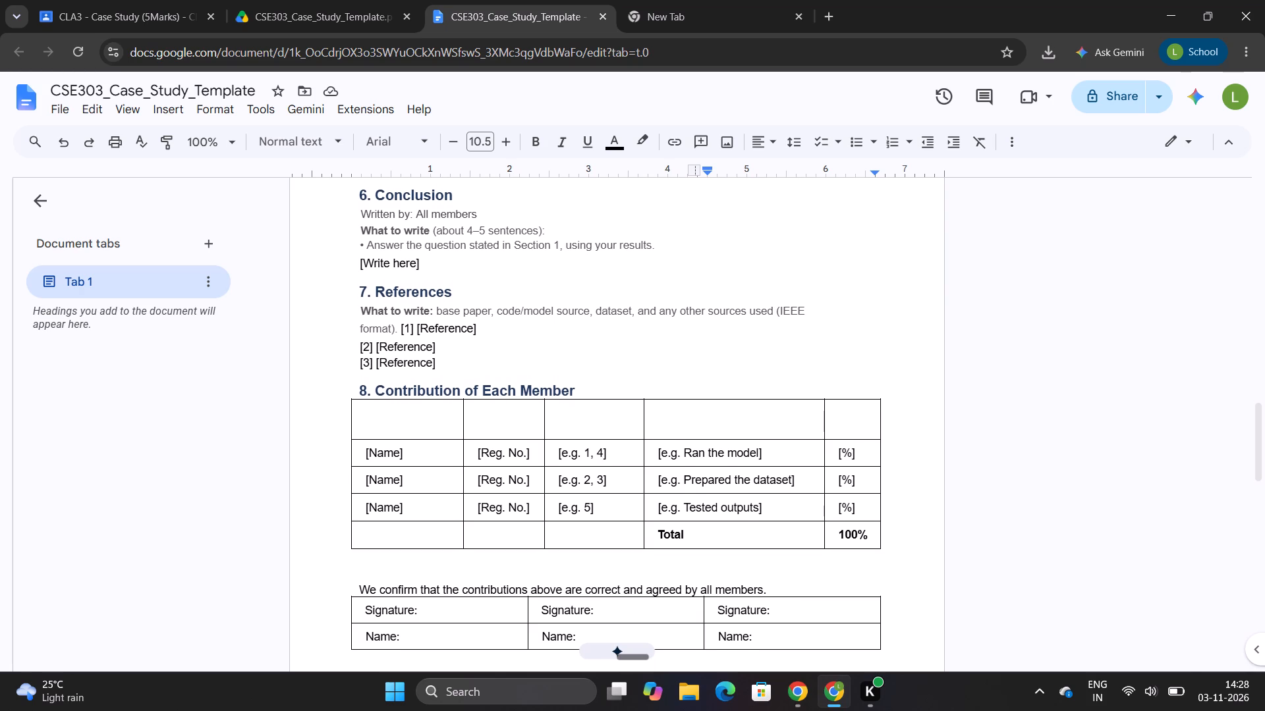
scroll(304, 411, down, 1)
Check the team member table at the start of the document against the original PDF template.
scroll(304, 411, up, 12)
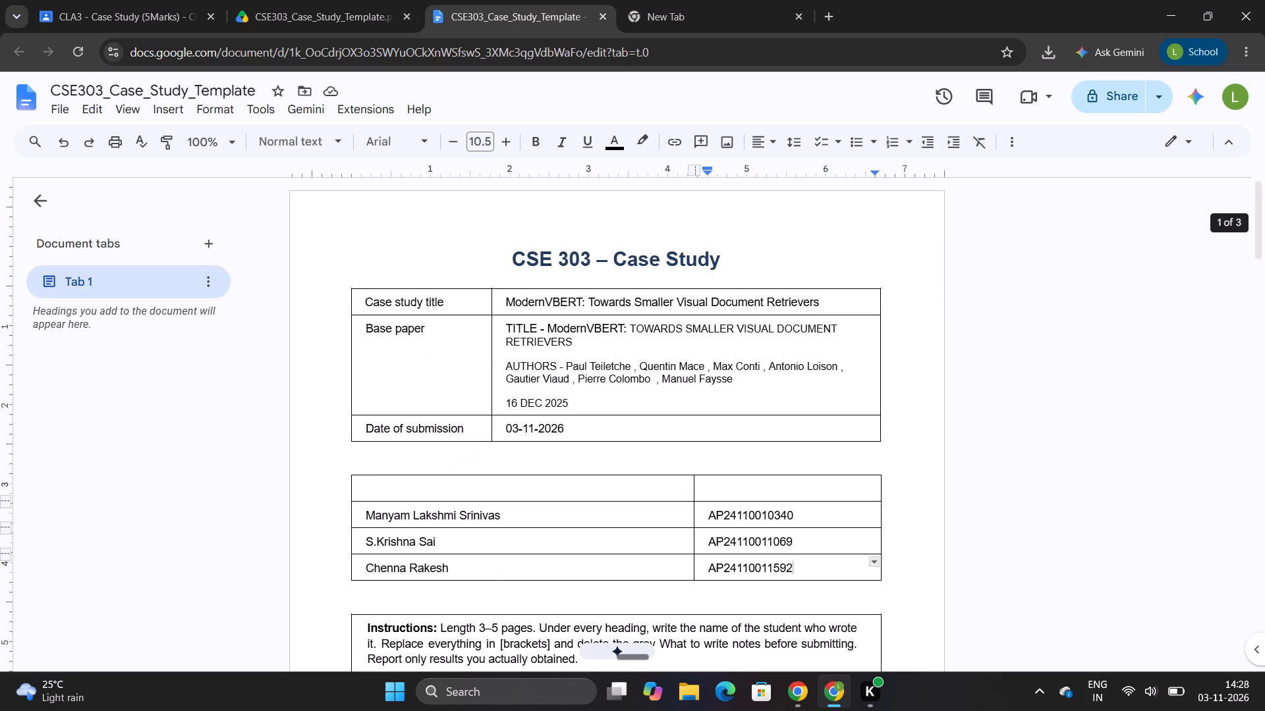
scroll(304, 411, down, 1)
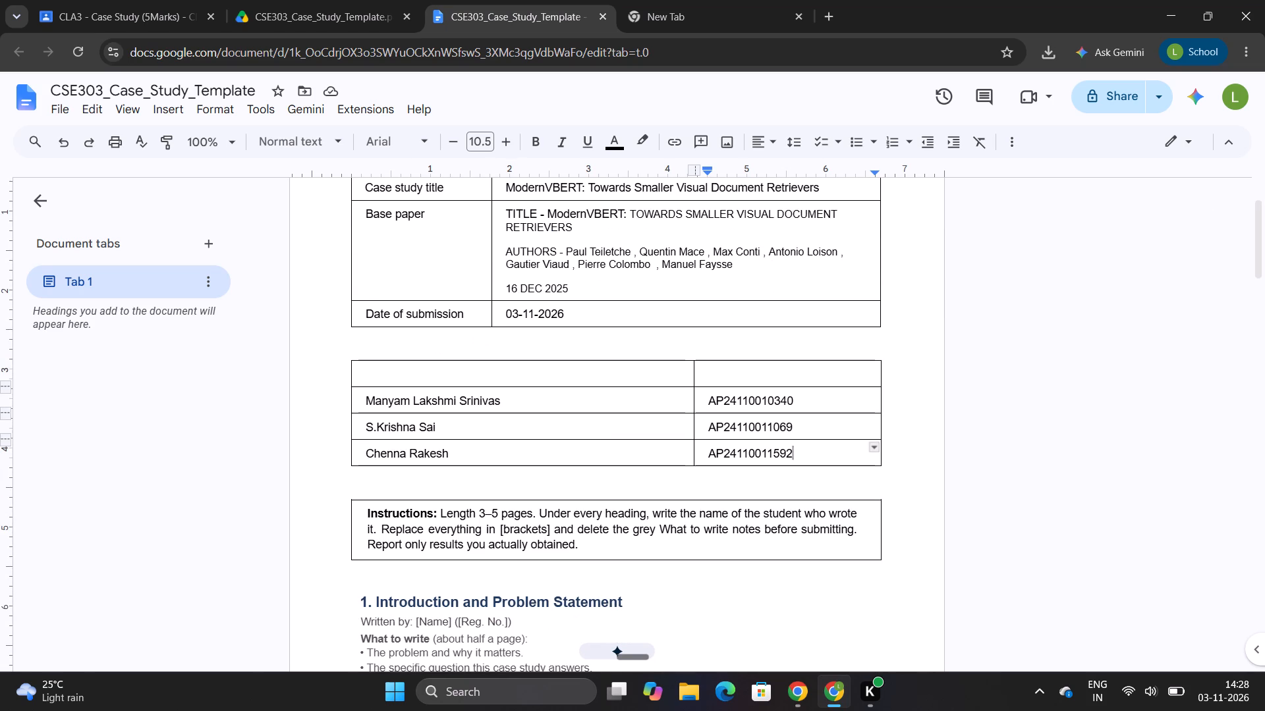
click(184, 0)
click(300, 0)
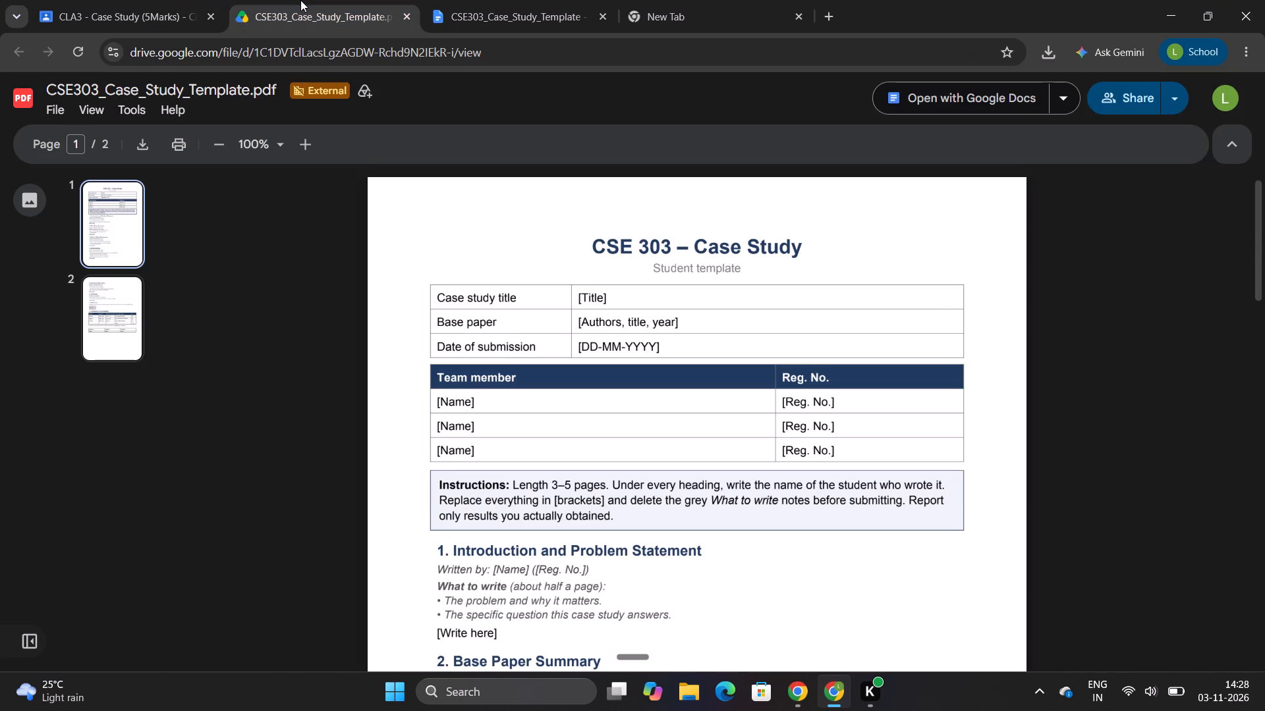
click(666, 0)
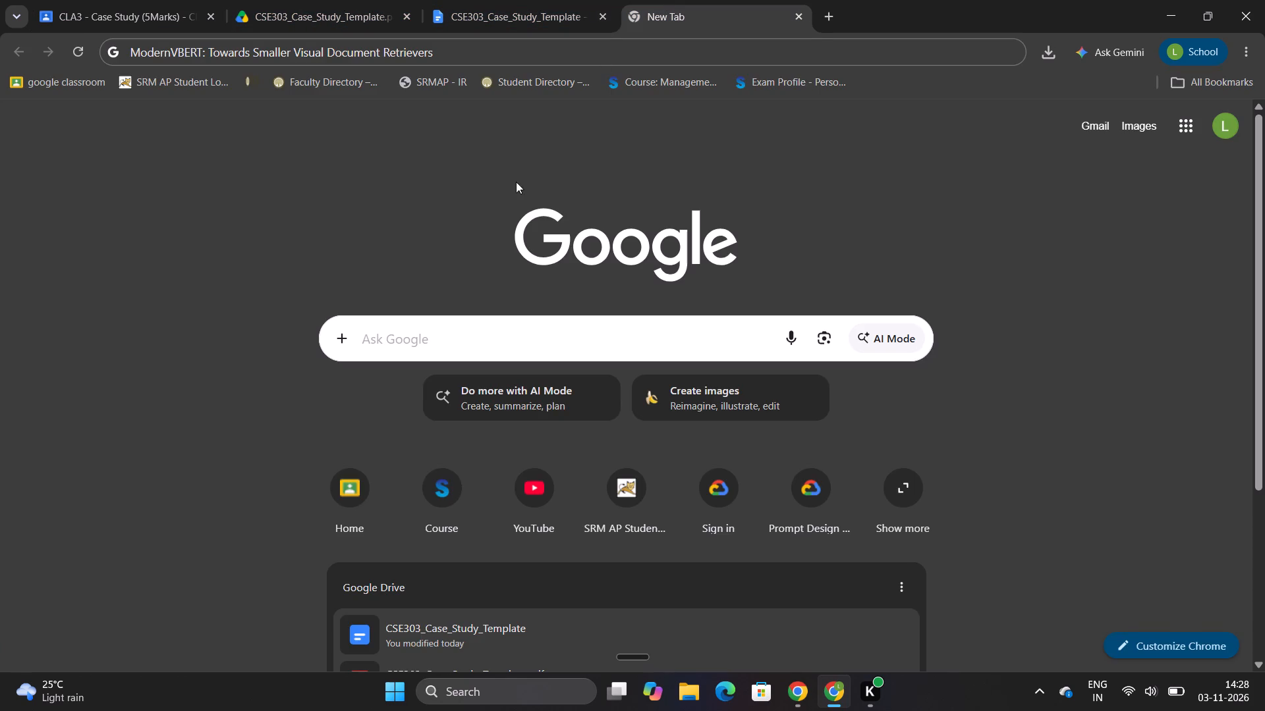
click(545, 0)
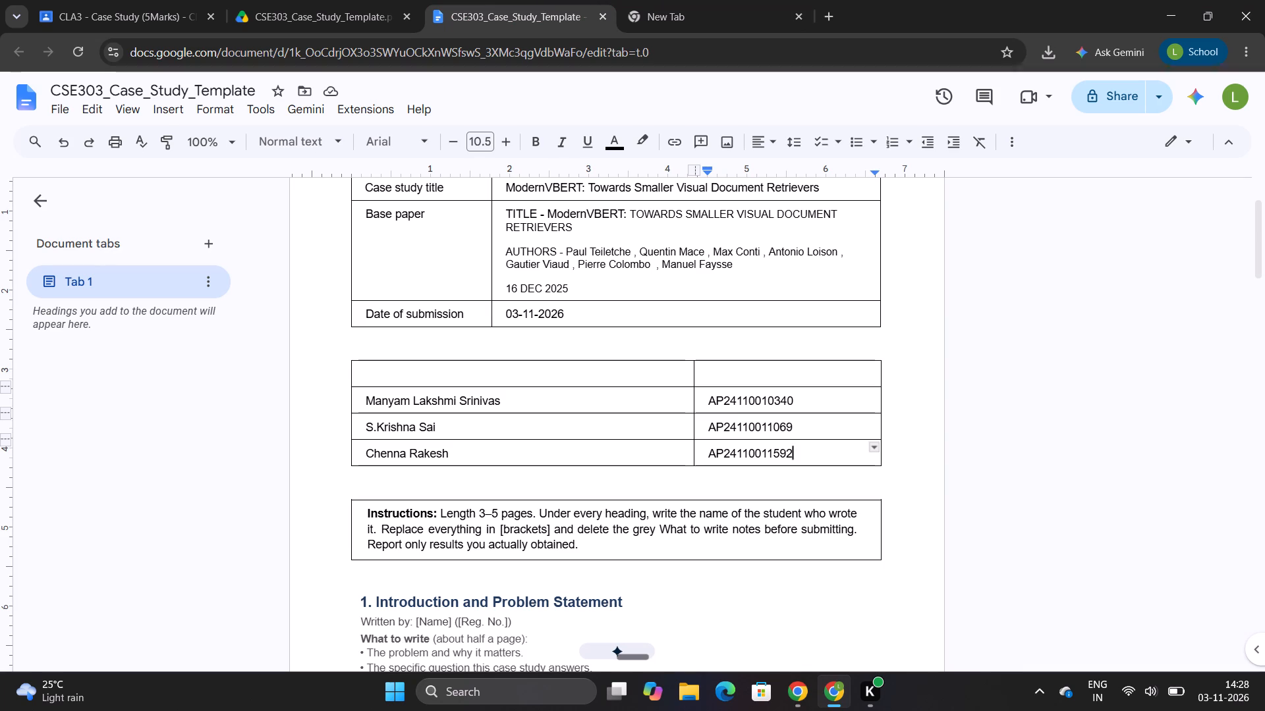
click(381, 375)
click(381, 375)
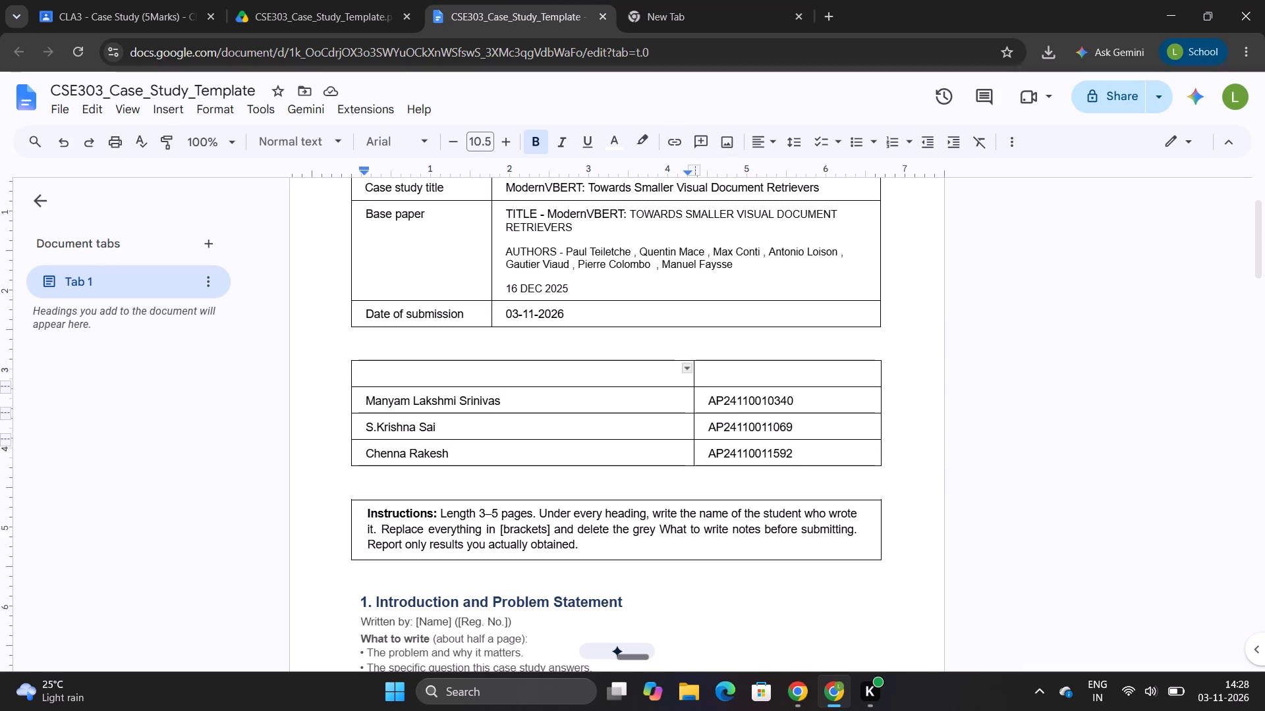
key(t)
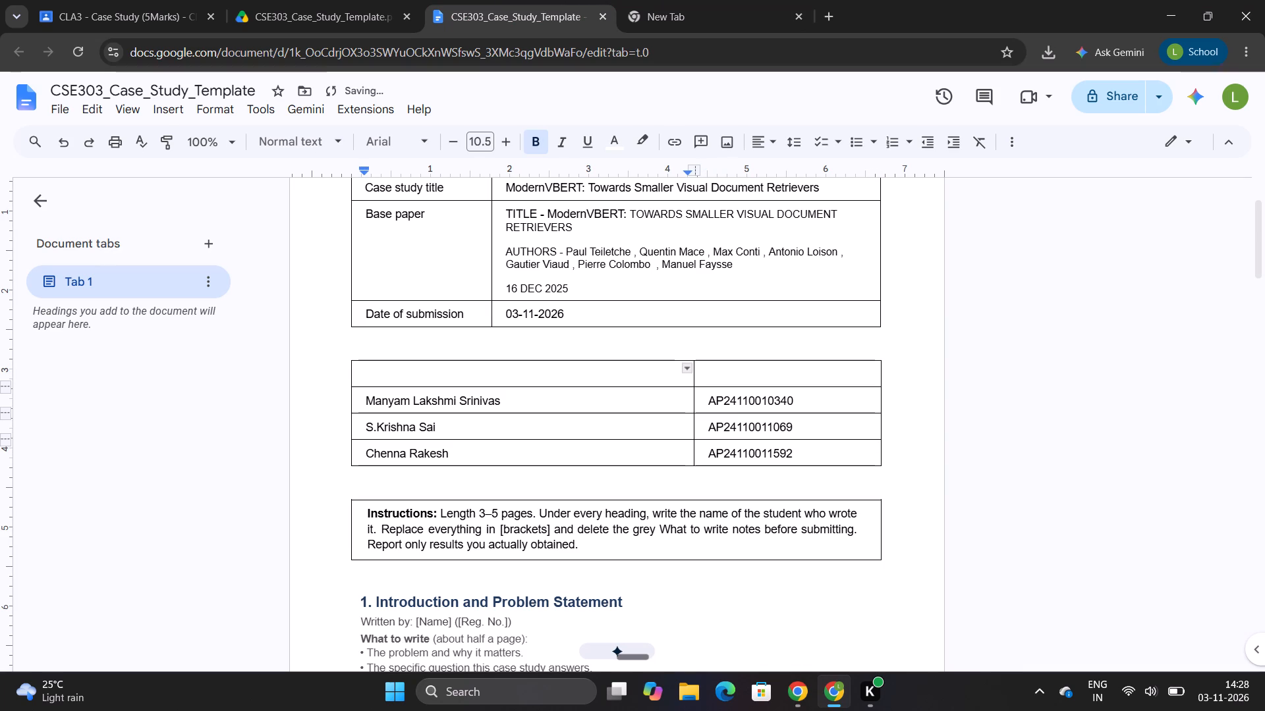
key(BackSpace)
Delete the white "Team member" text from the first header cell of the team table.
drag(364, 372, 412, 369)
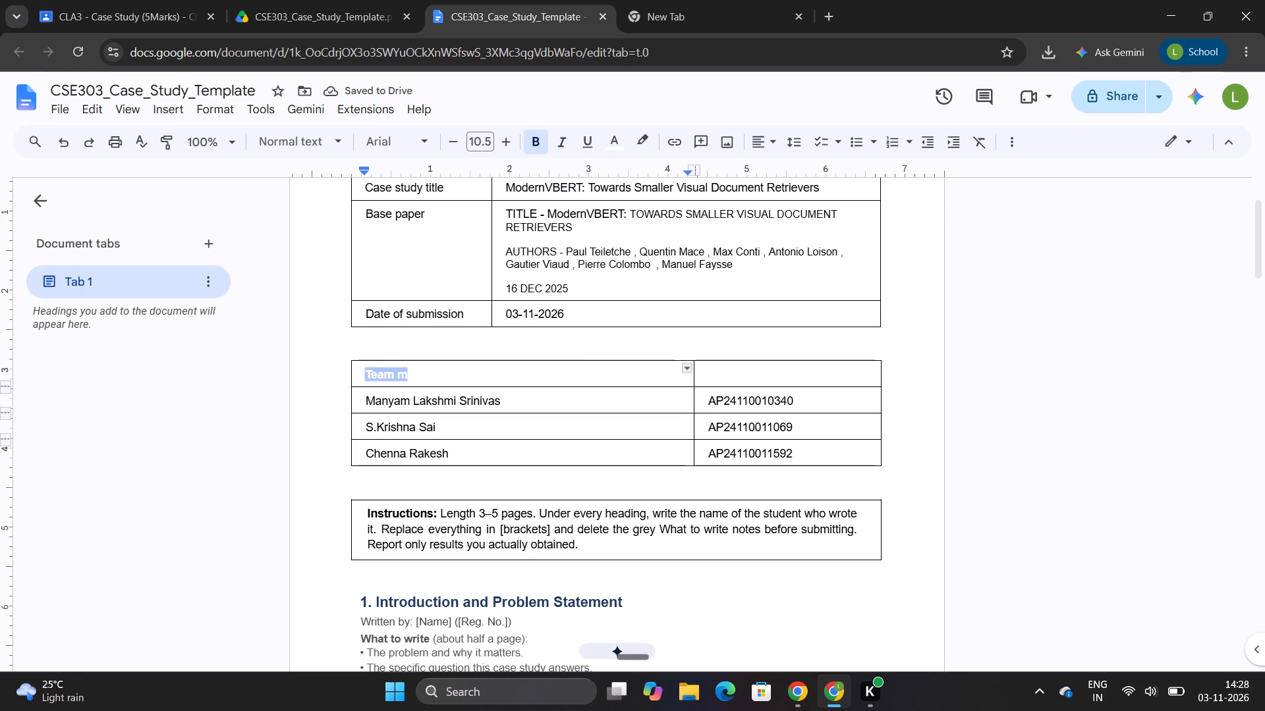
drag(412, 369, 550, 365)
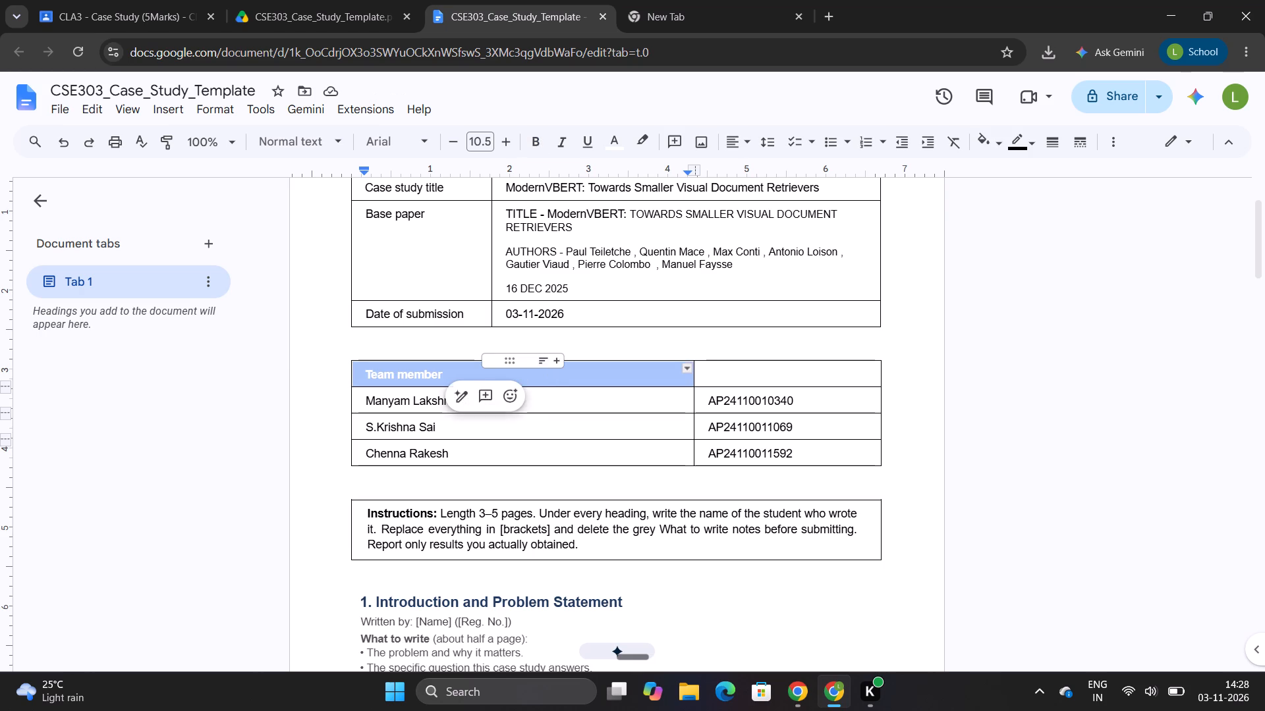
drag(442, 376, 397, 374)
drag(397, 374, 367, 374)
drag(367, 374, 400, 373)
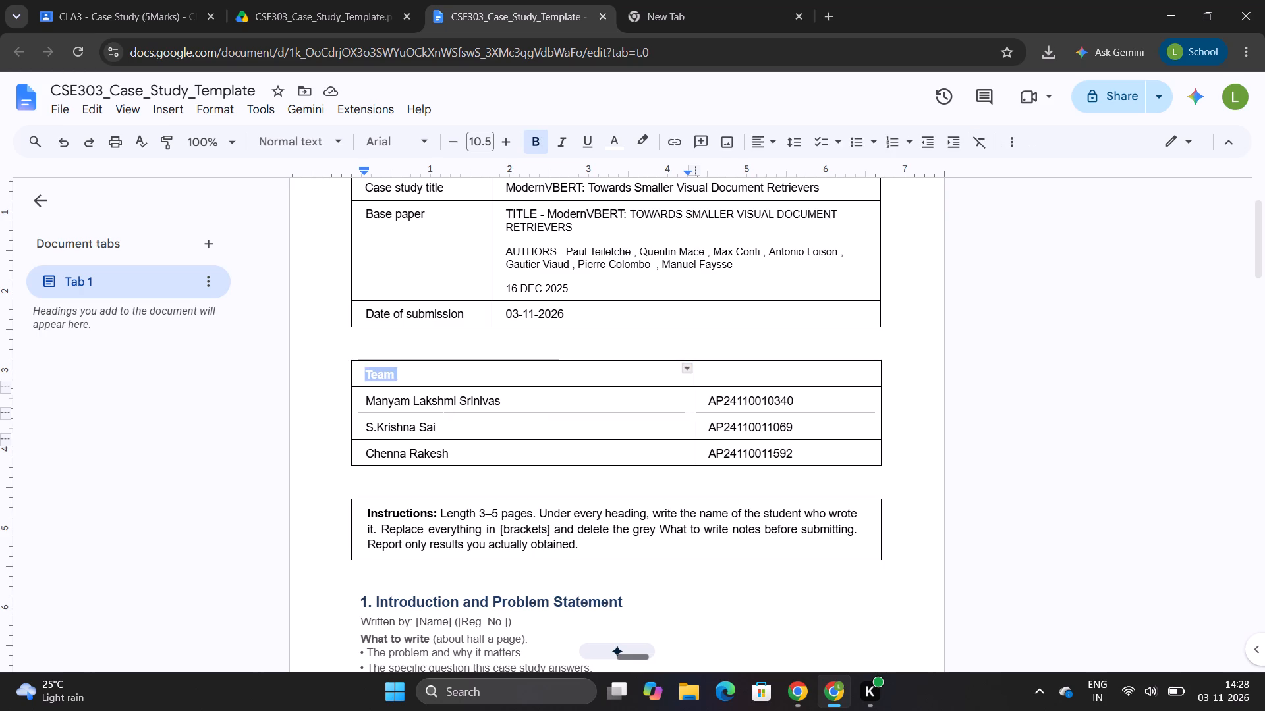
drag(400, 373, 441, 371)
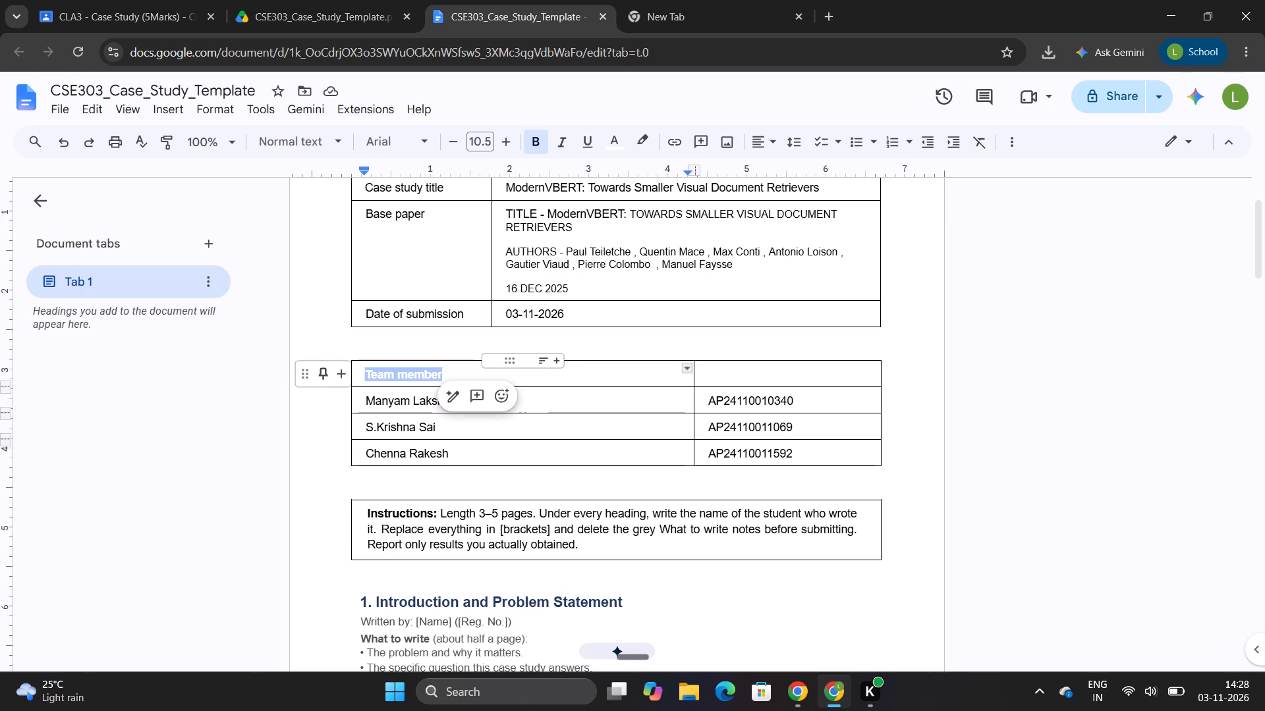
key(BackSpace)
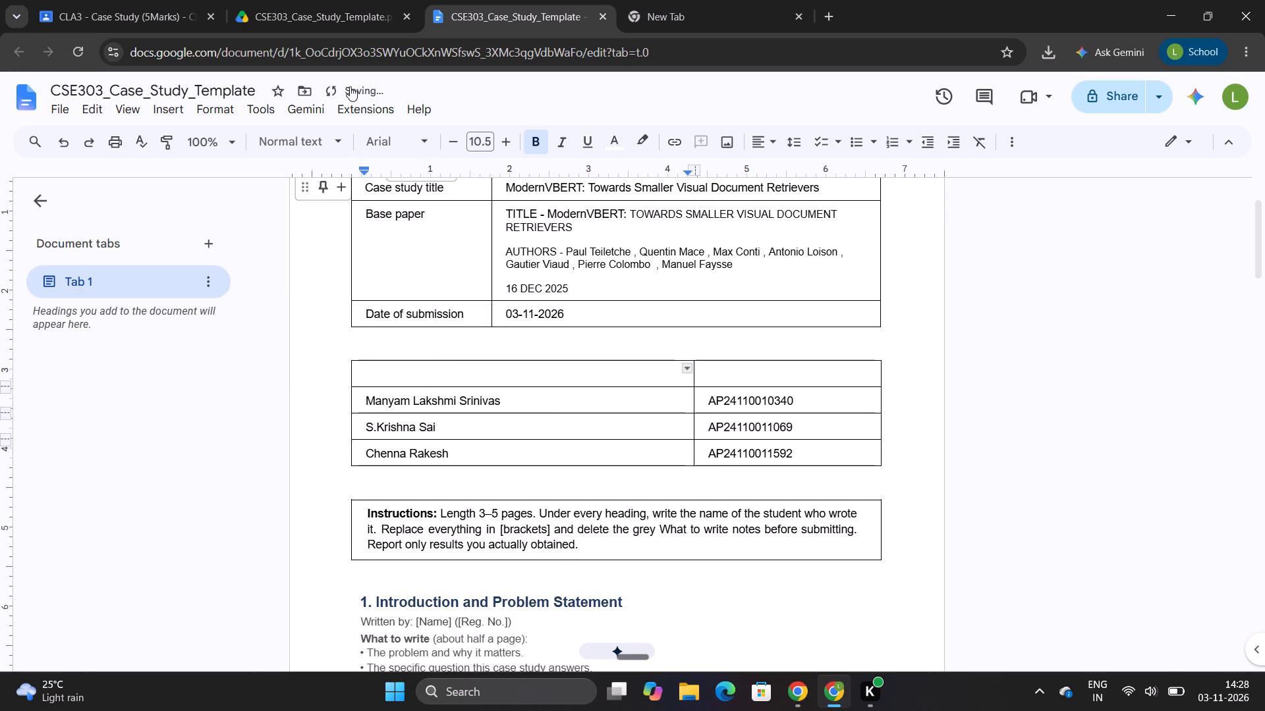
Try to colour the emptied first header cell of the team table with a medium blue text highlight.
click(162, 141)
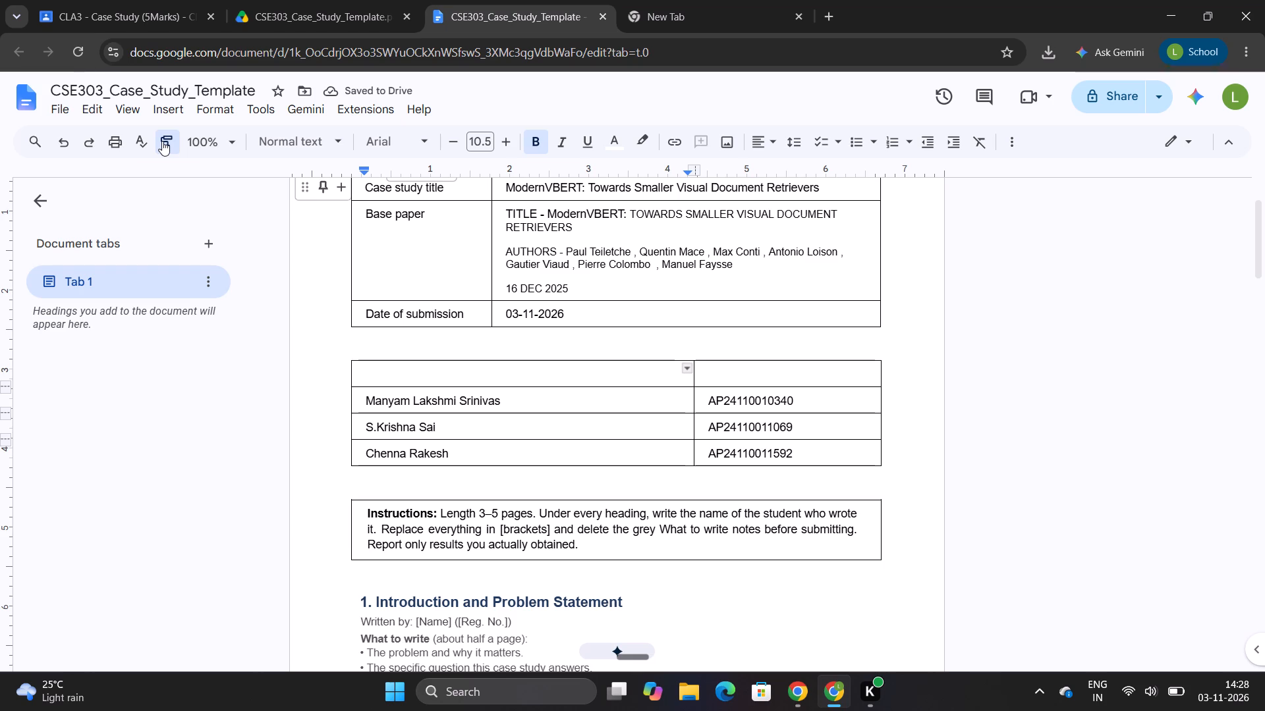
click(162, 141)
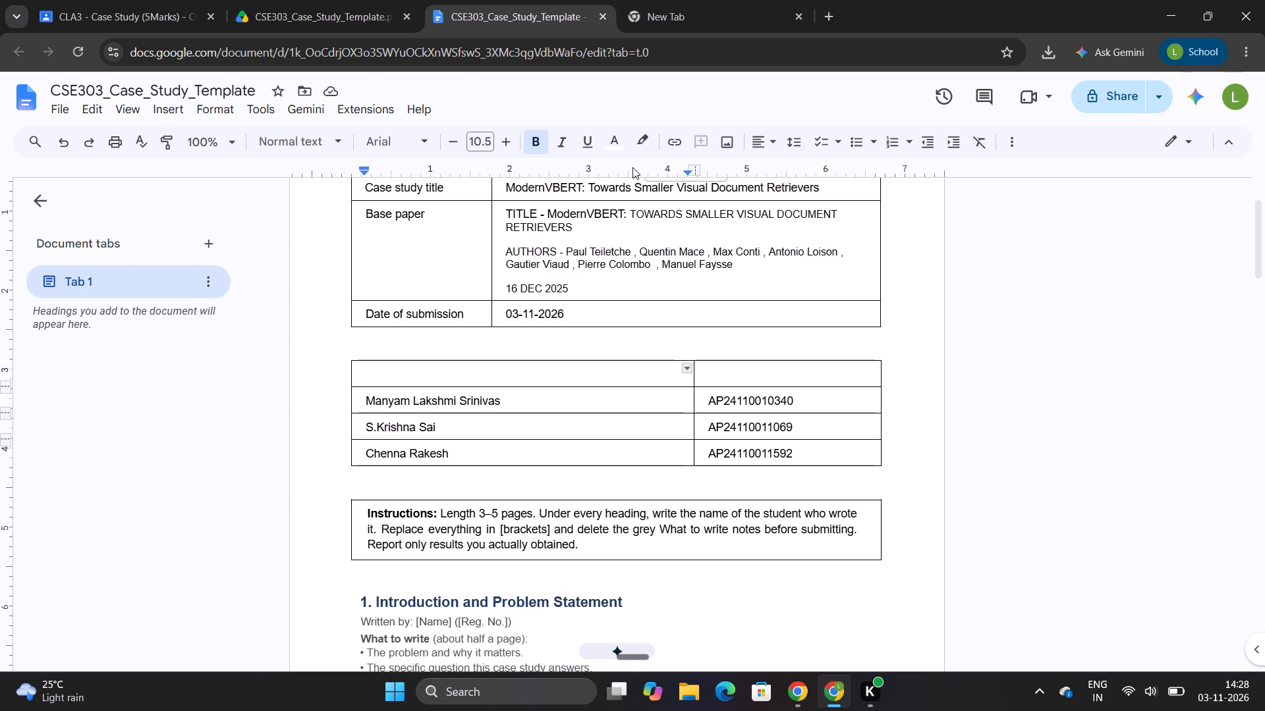
click(638, 145)
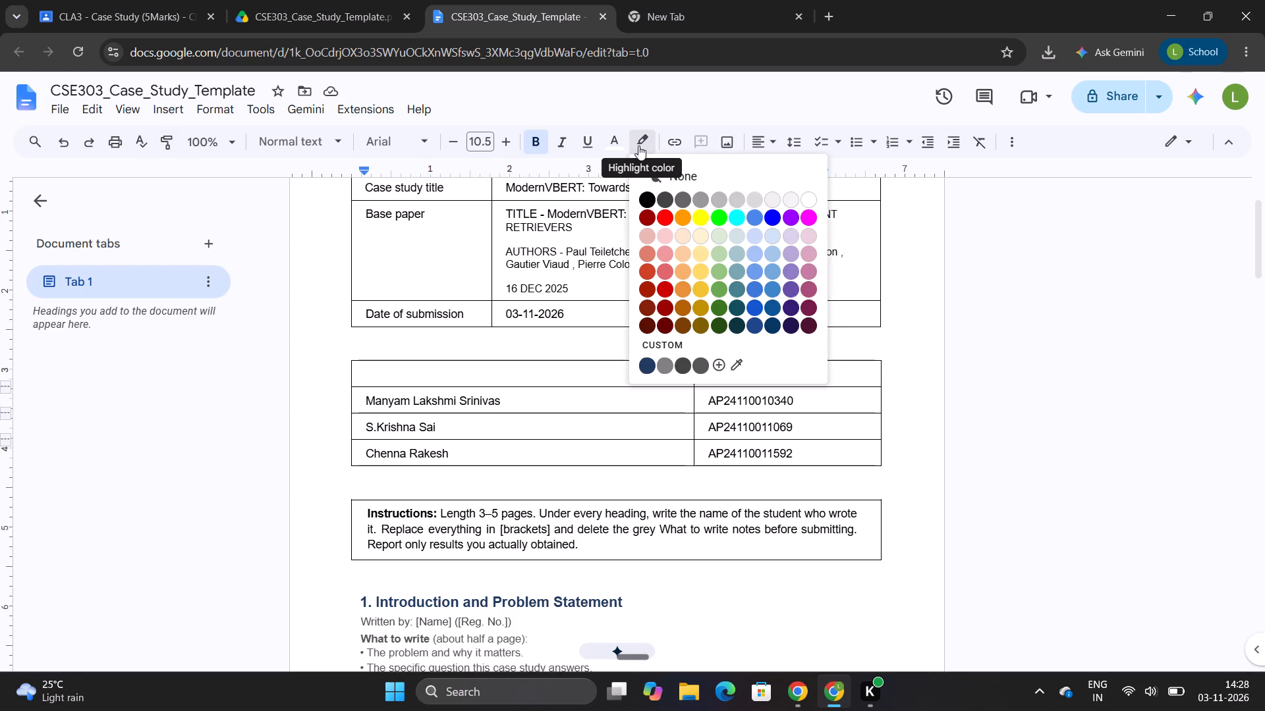
click(752, 294)
double_click(455, 375)
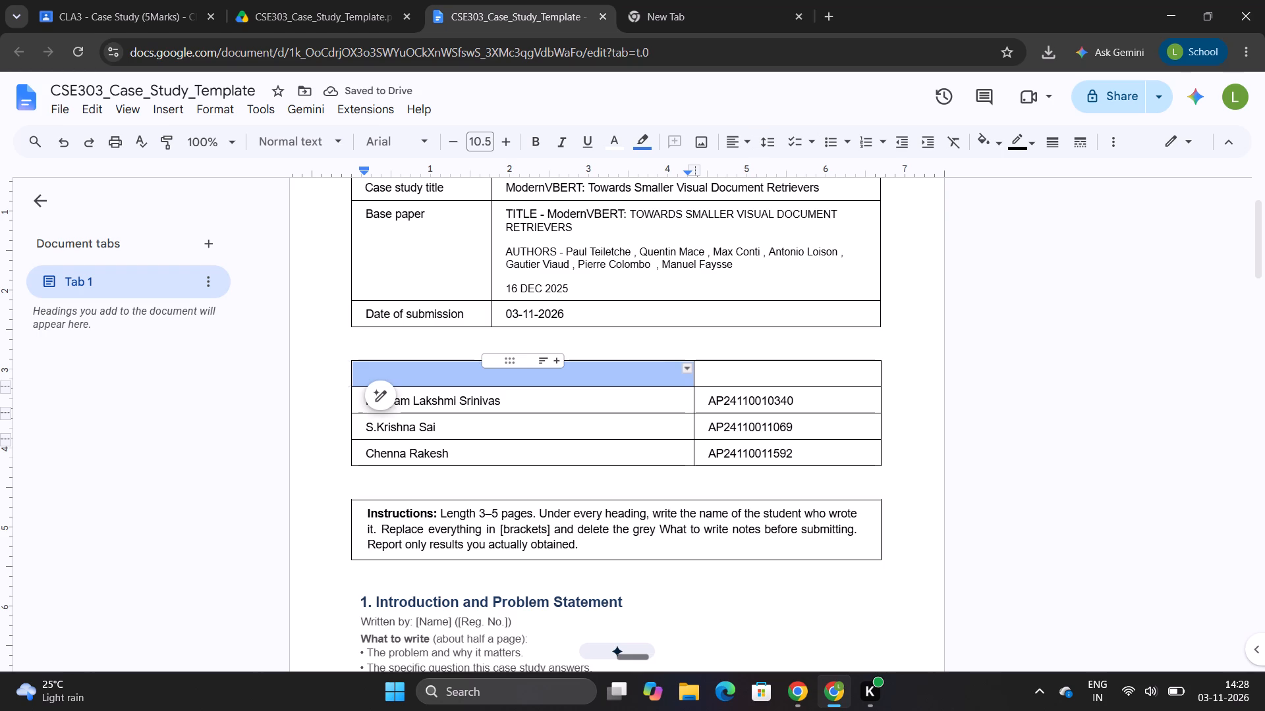
click(642, 152)
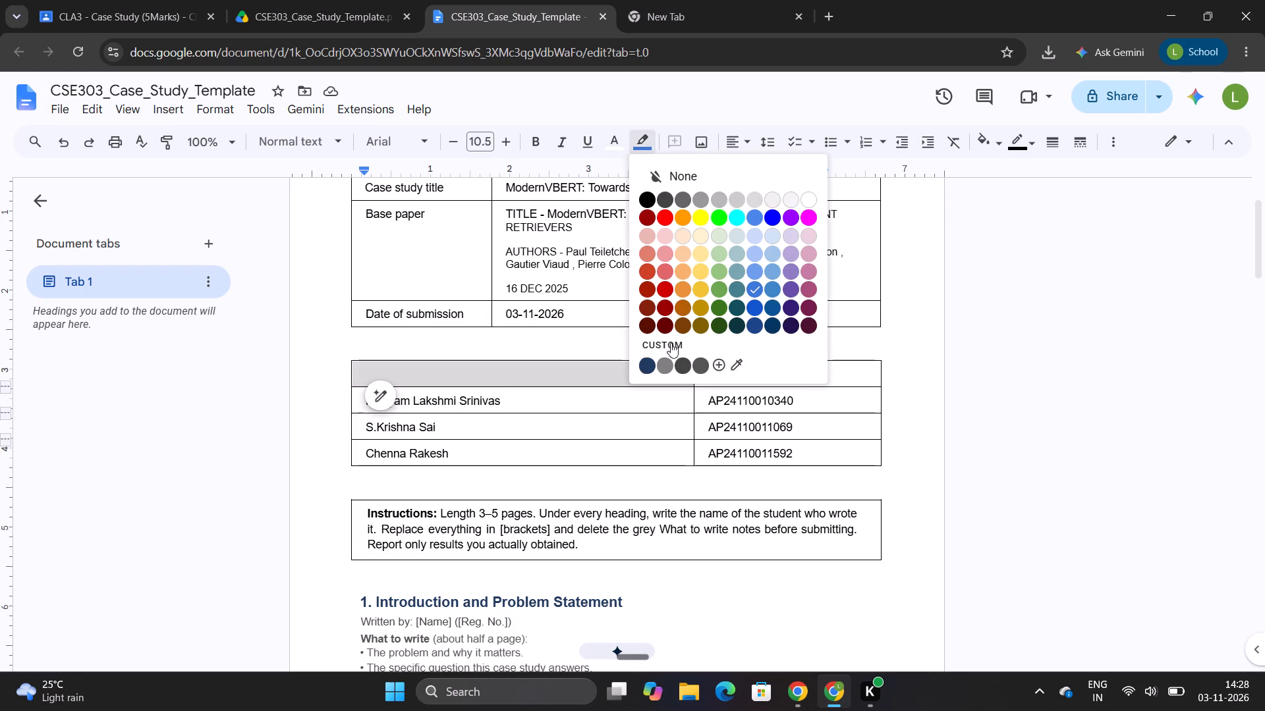
click(755, 265)
click(451, 323)
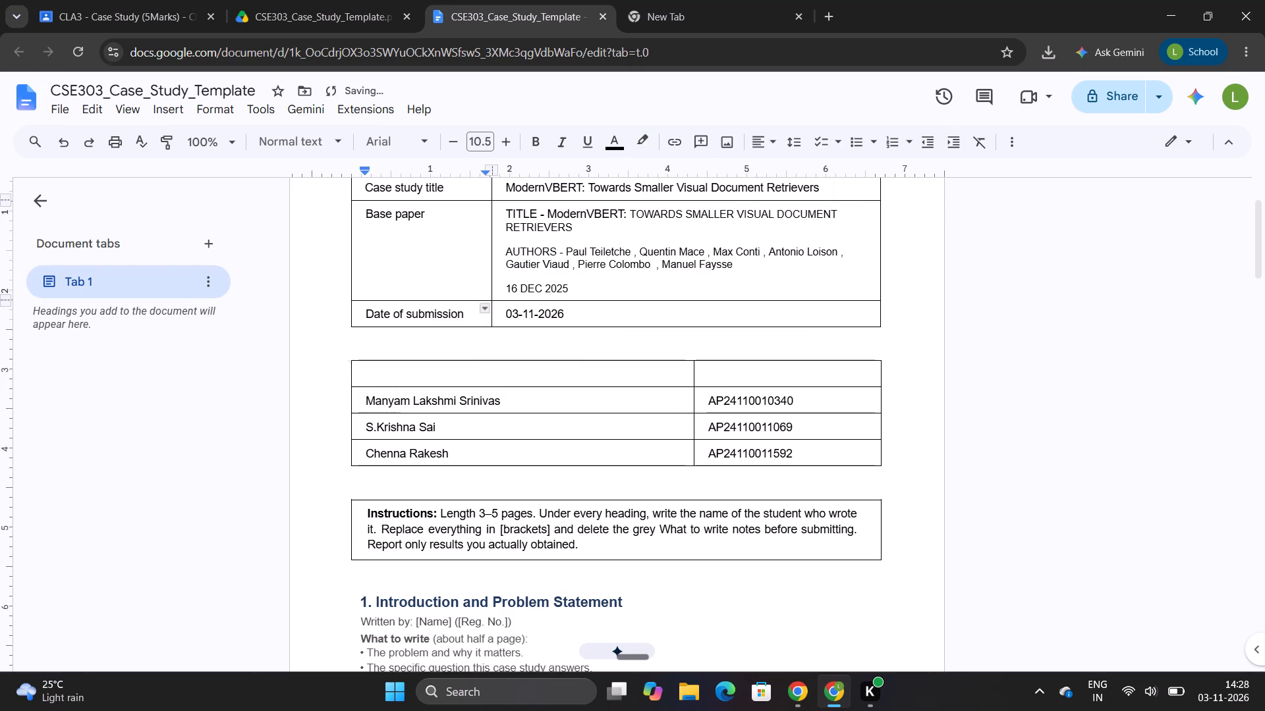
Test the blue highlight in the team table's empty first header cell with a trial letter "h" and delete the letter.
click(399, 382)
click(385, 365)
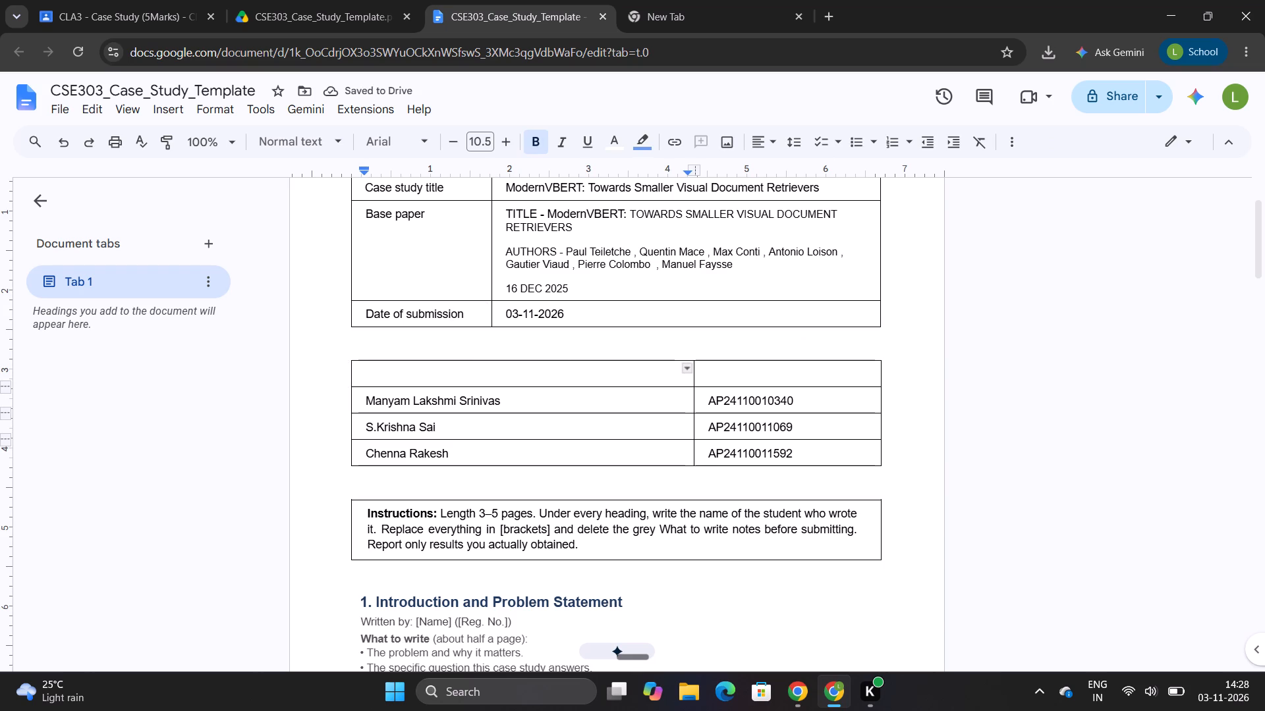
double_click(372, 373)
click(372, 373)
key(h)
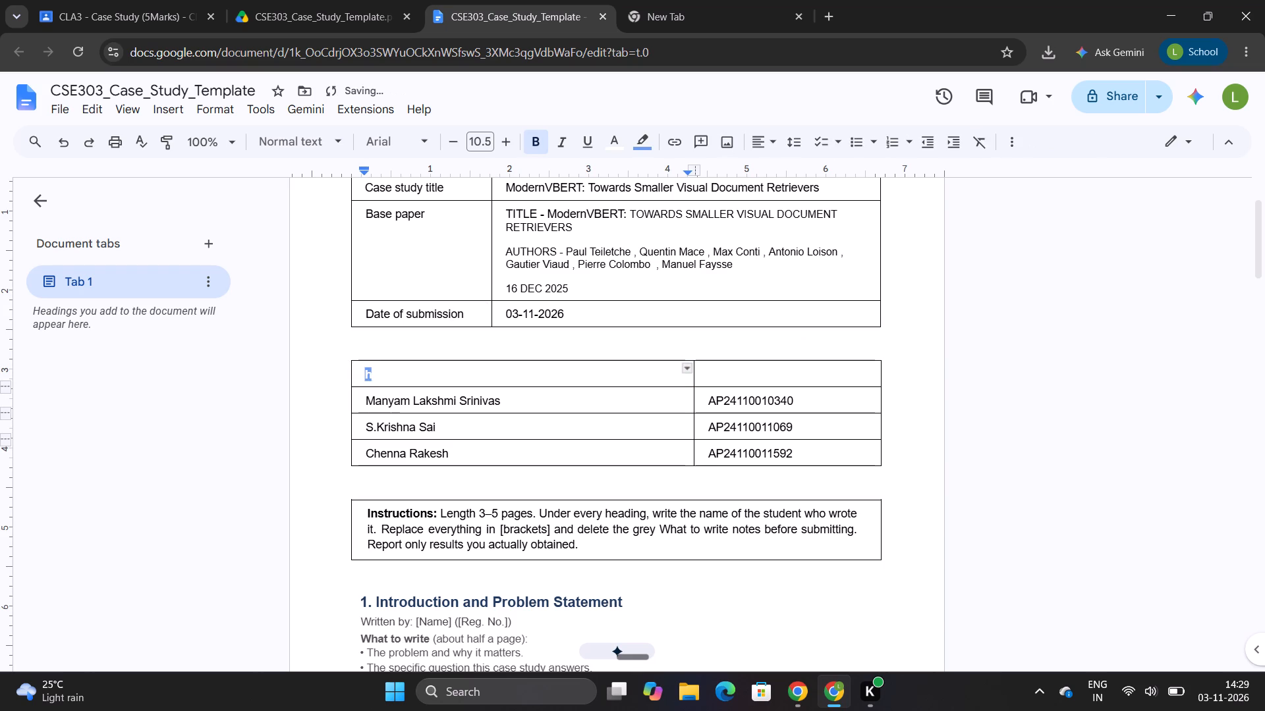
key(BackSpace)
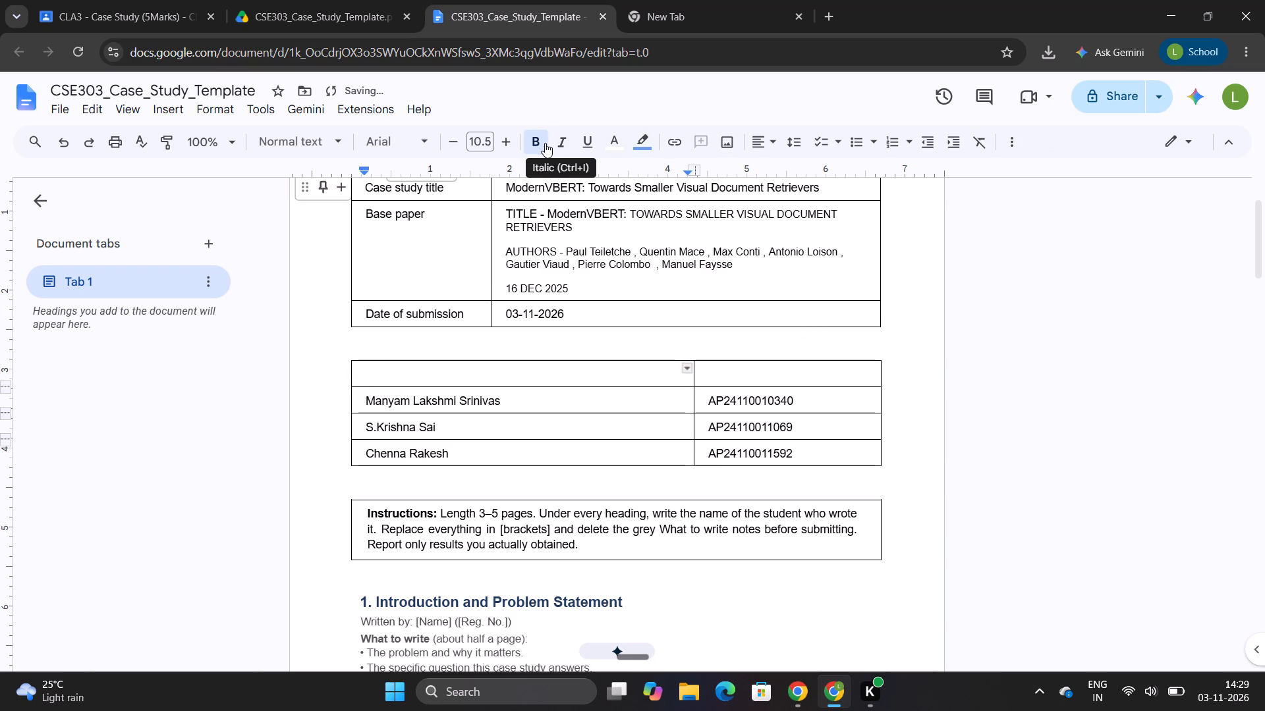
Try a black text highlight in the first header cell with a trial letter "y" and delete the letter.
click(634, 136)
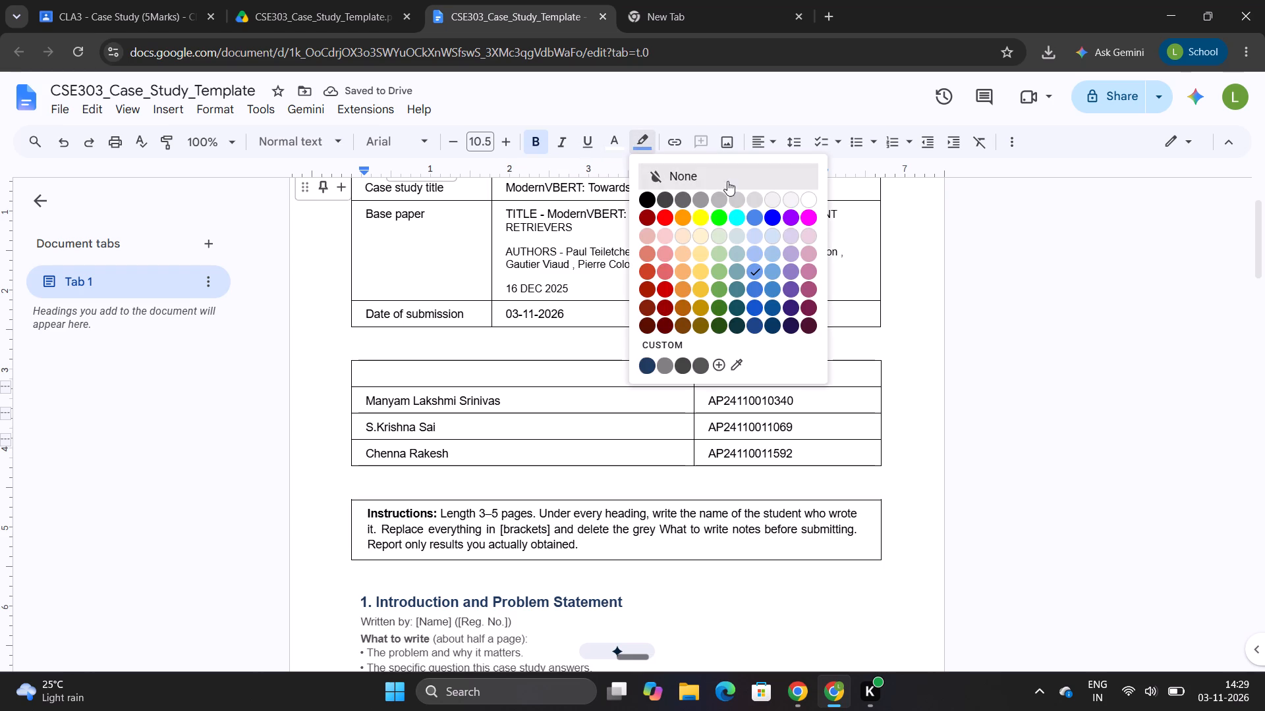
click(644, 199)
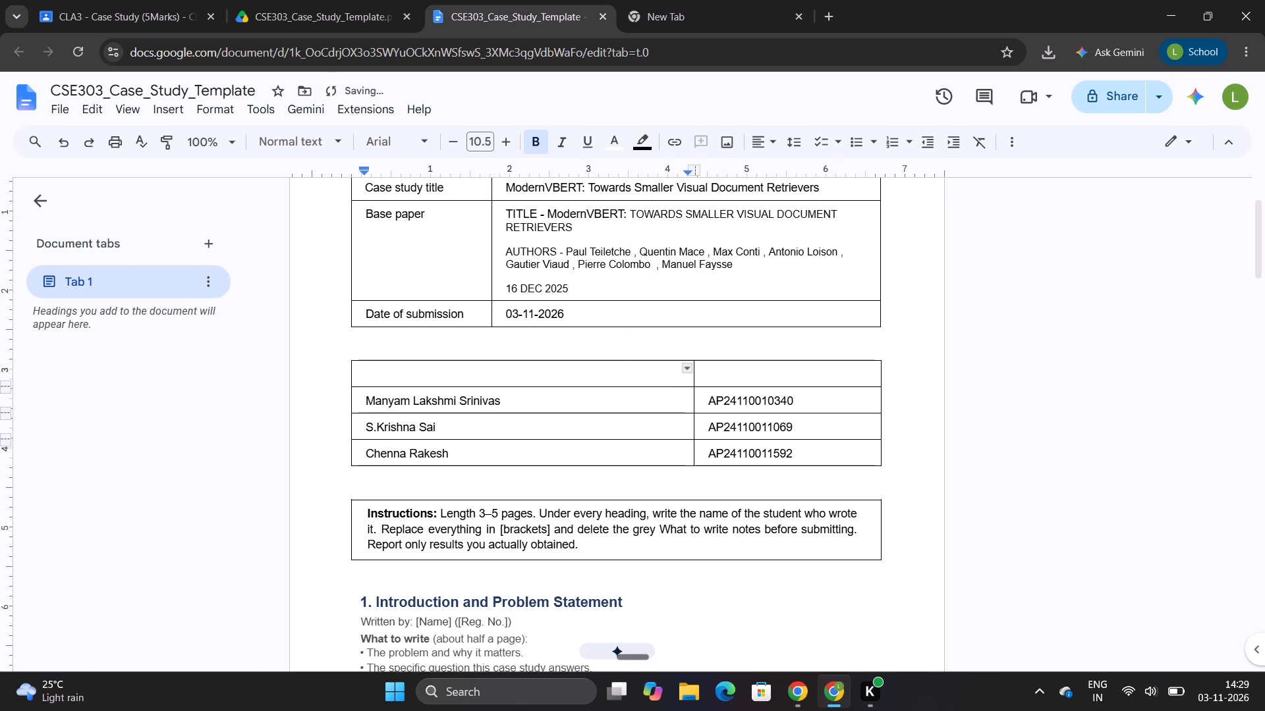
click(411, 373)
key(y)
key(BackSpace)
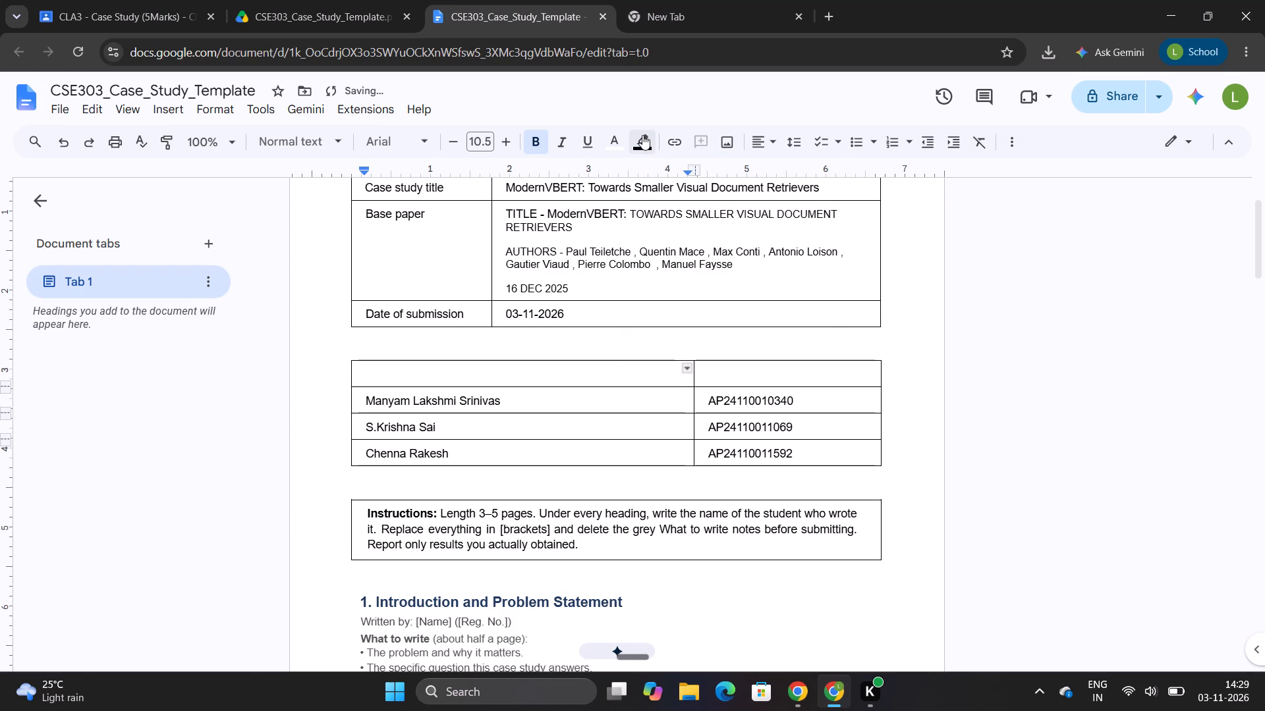
Set the text highlight of the team table's first header cell to none.
click(642, 135)
click(671, 174)
Enter "Team Members" in bold black text in the first header cell of the team table.
click(534, 141)
click(534, 141)
click(613, 144)
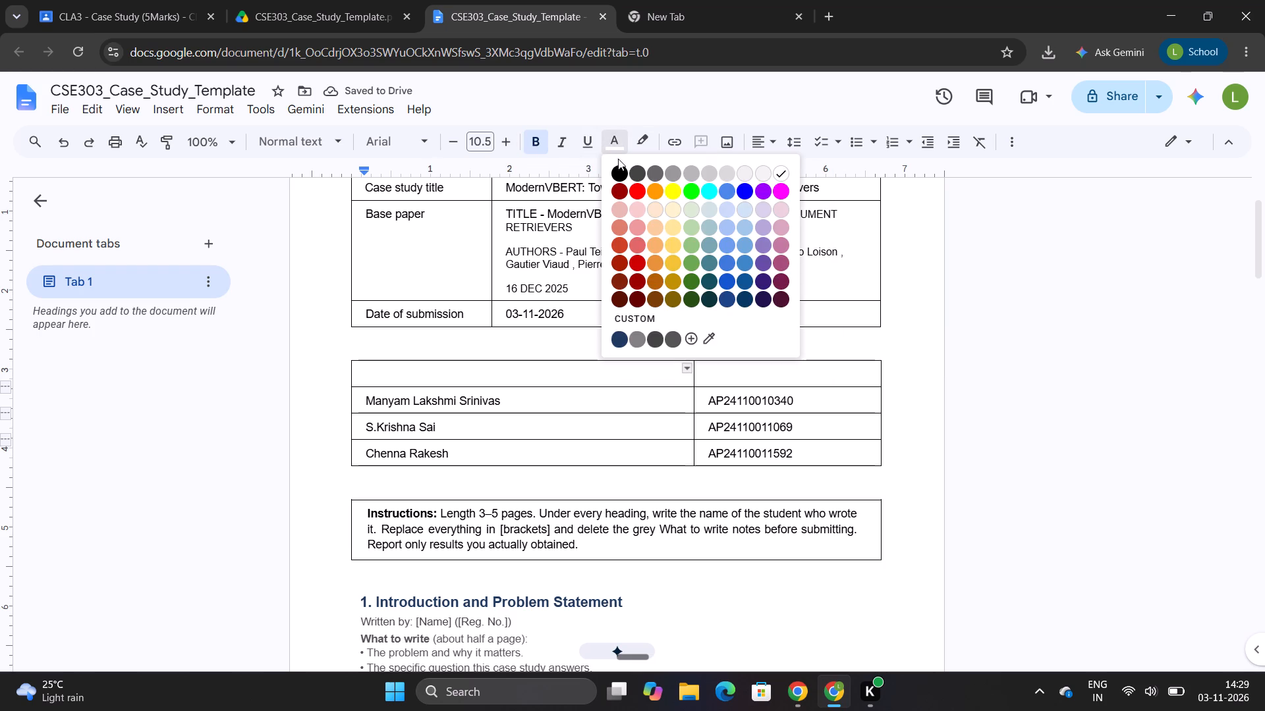
click(619, 169)
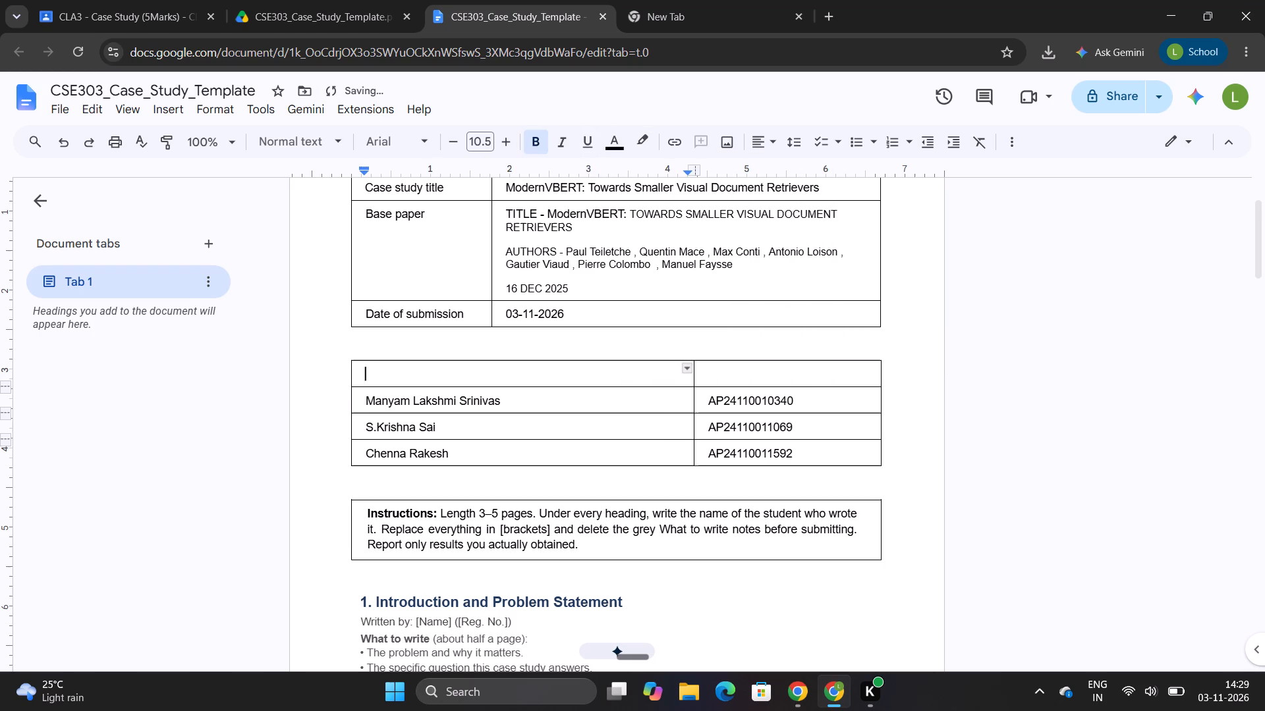
key(t)
text(embers)
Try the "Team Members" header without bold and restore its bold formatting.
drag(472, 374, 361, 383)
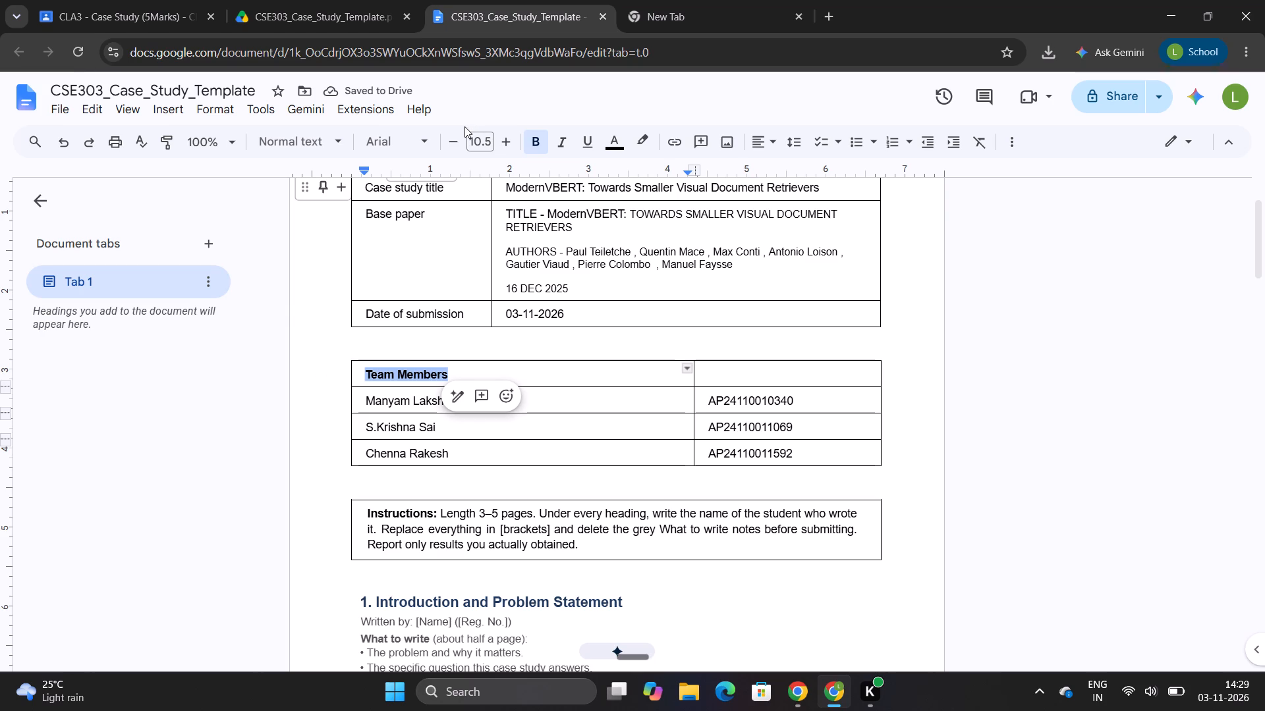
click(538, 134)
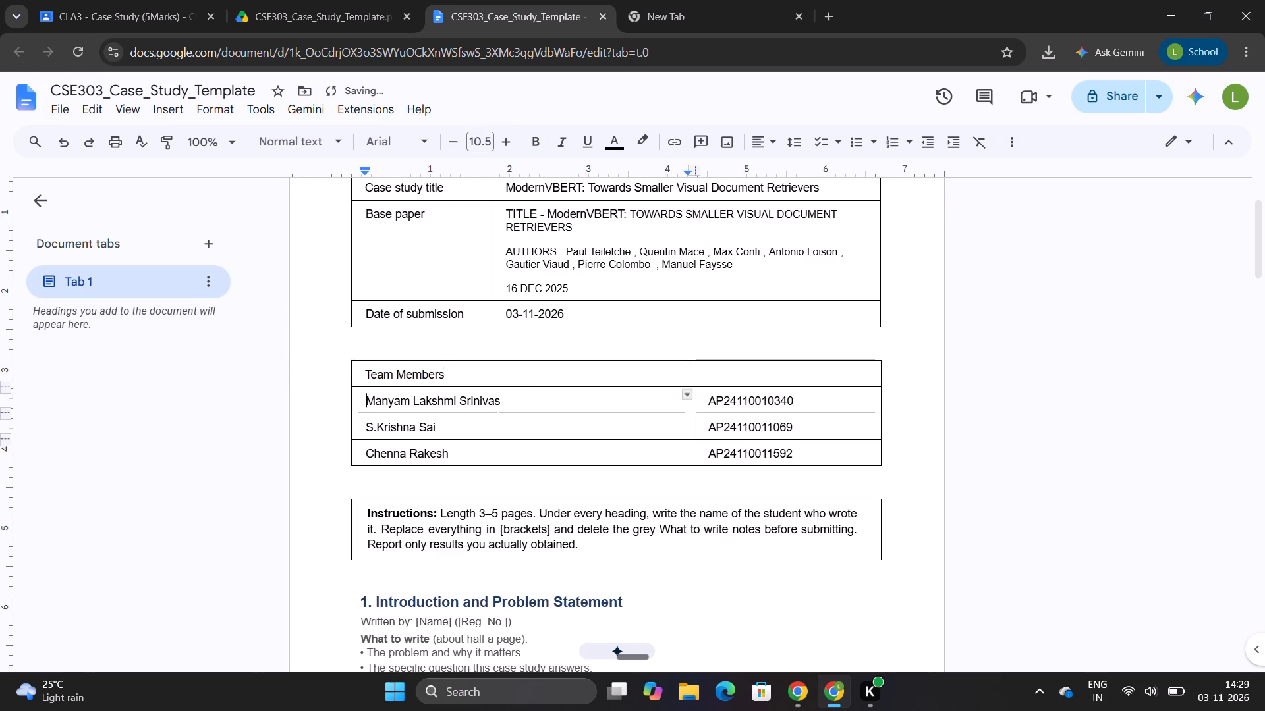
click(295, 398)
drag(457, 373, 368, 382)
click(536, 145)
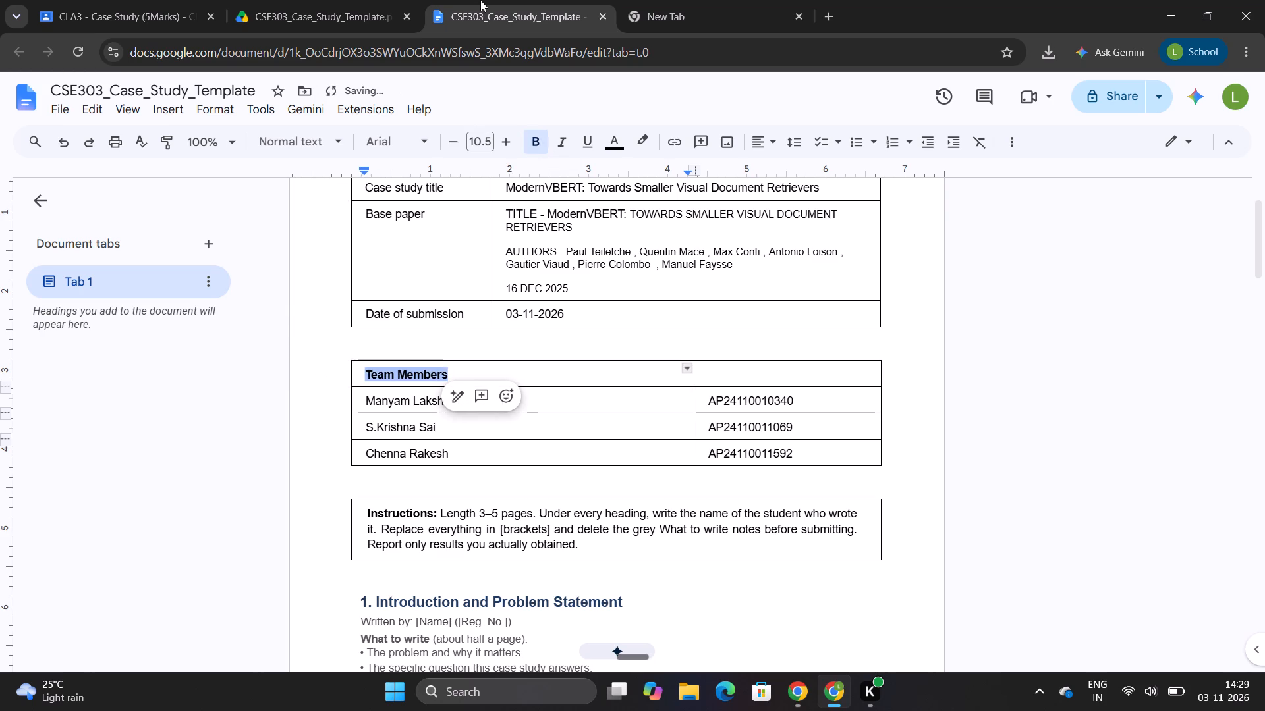
Check the header row against the original PDF template and set the white "Reg. No." header text to black.
drag(423, 0, 364, 0)
click(364, 0)
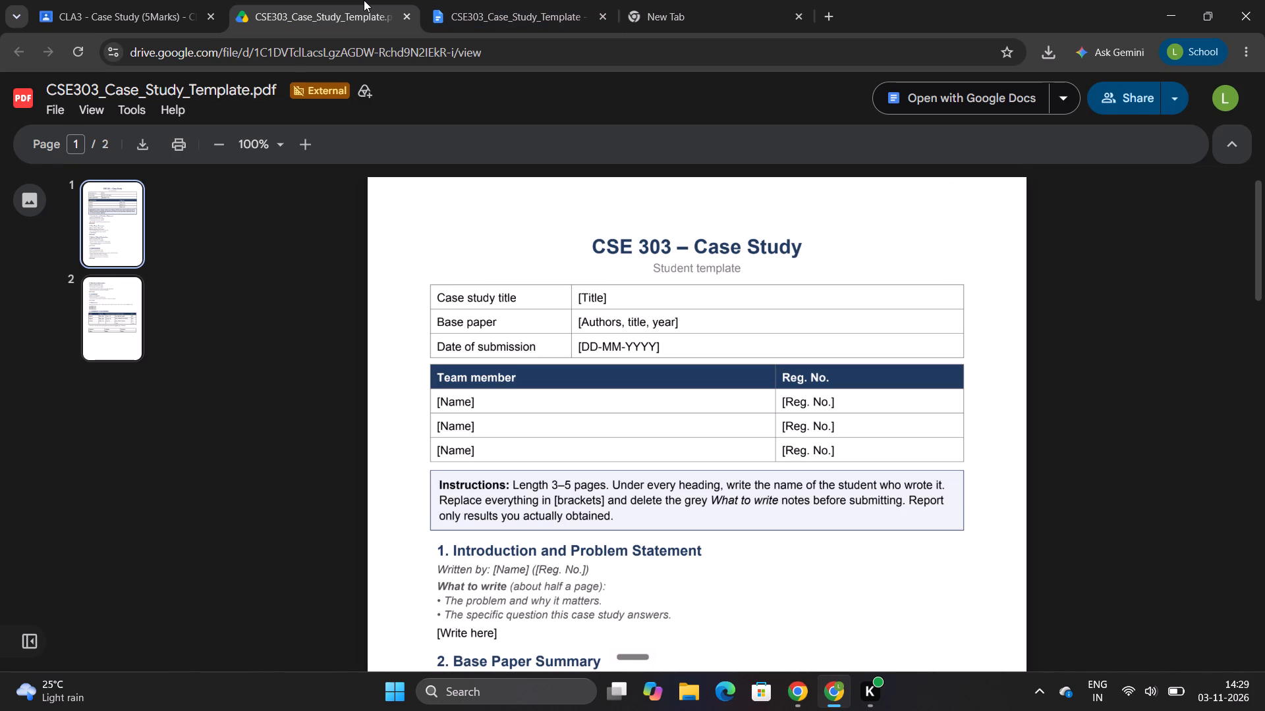
click(540, 0)
click(729, 375)
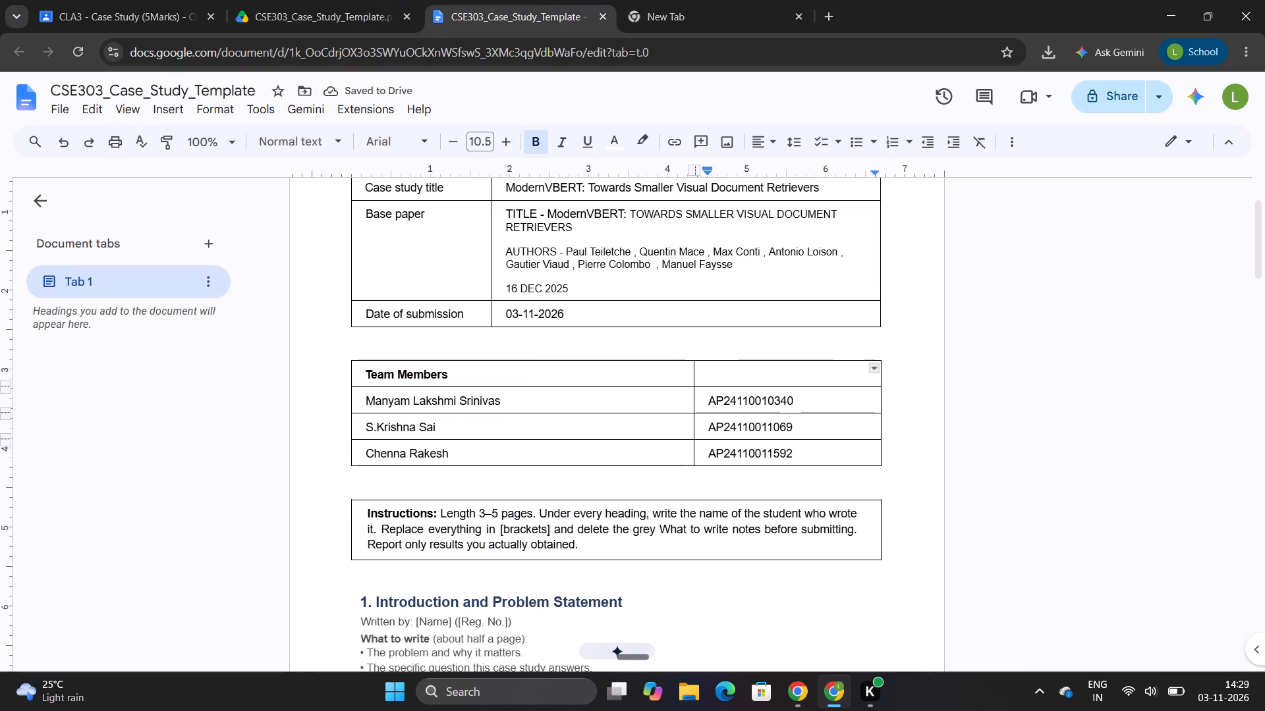
click(729, 375)
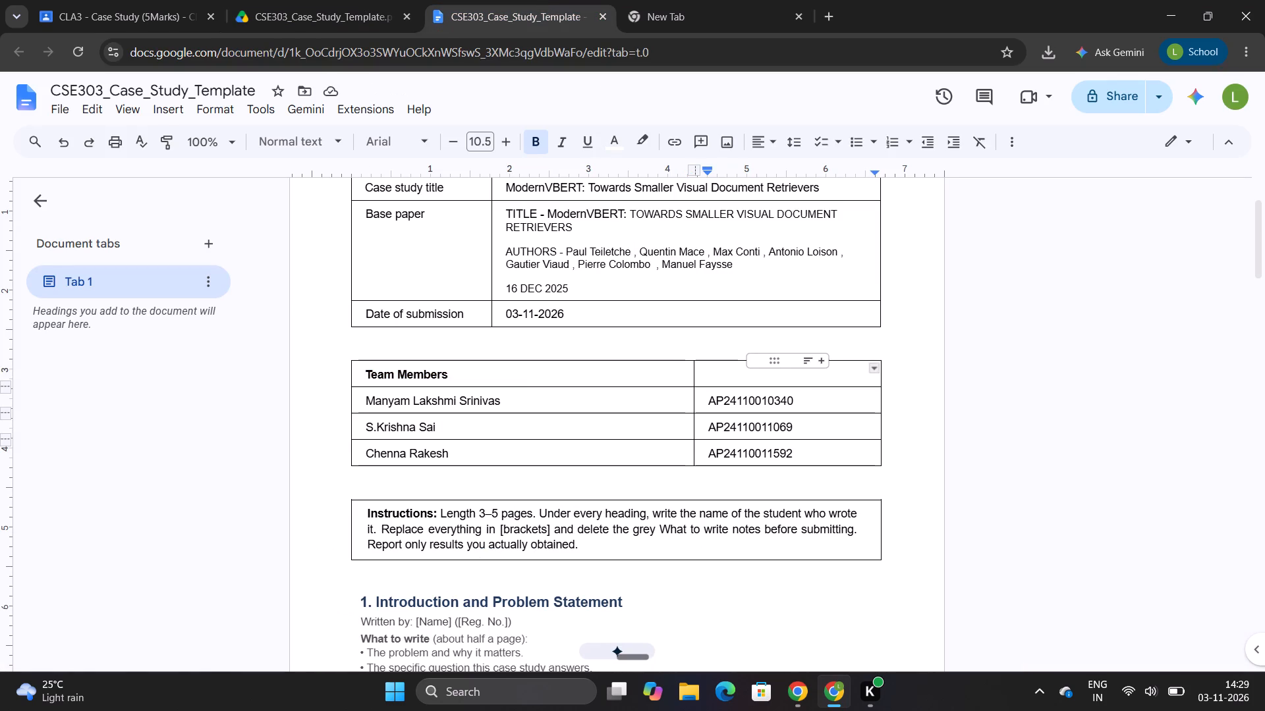
drag(701, 377, 777, 371)
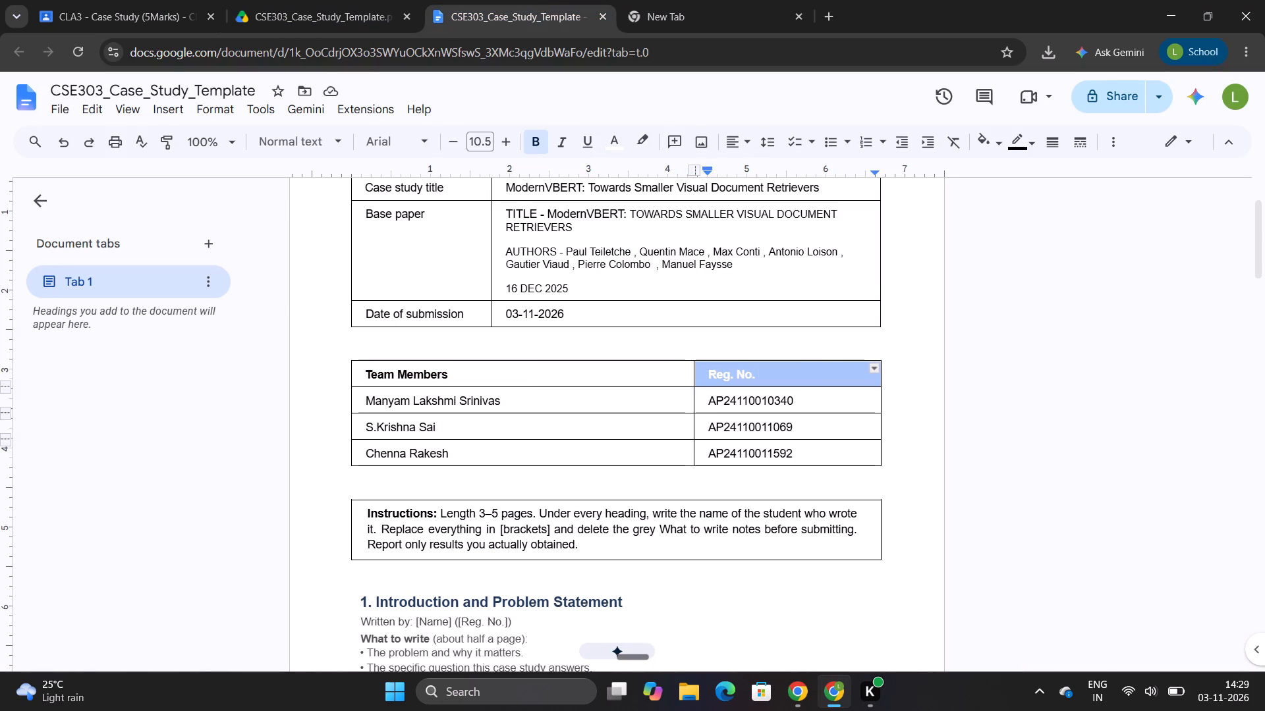
drag(777, 371, 780, 371)
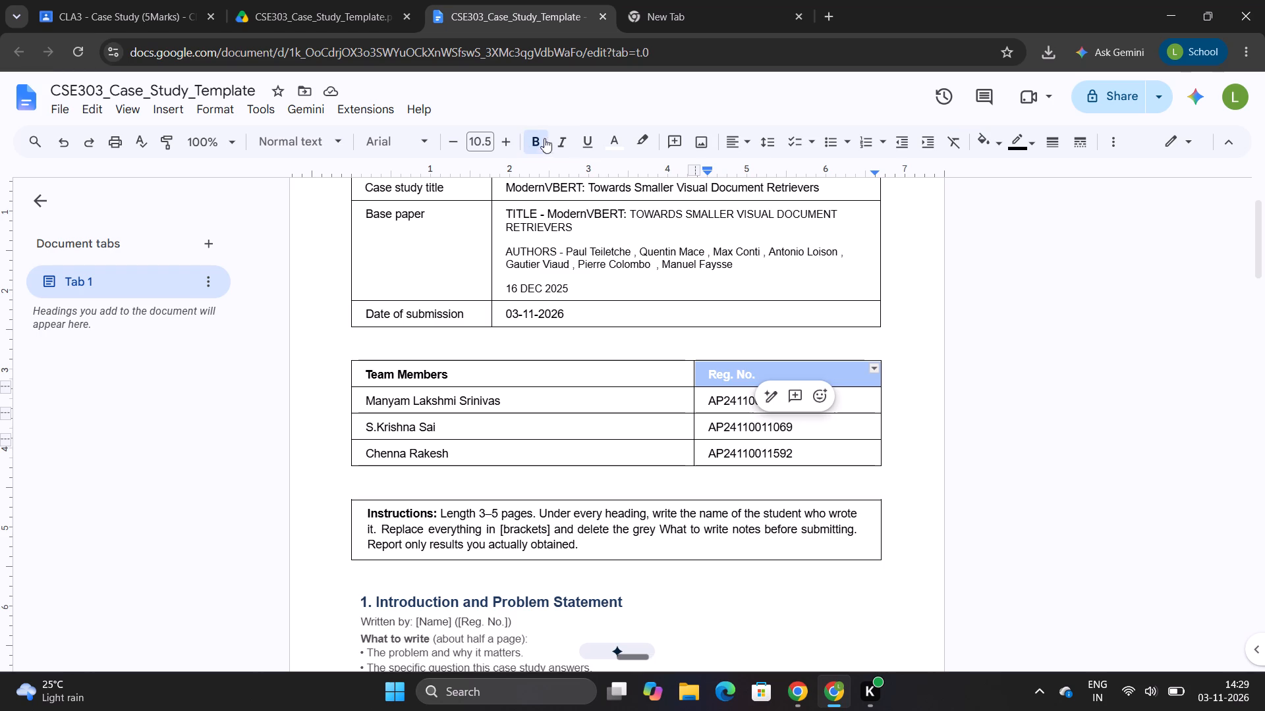
click(619, 134)
click(620, 169)
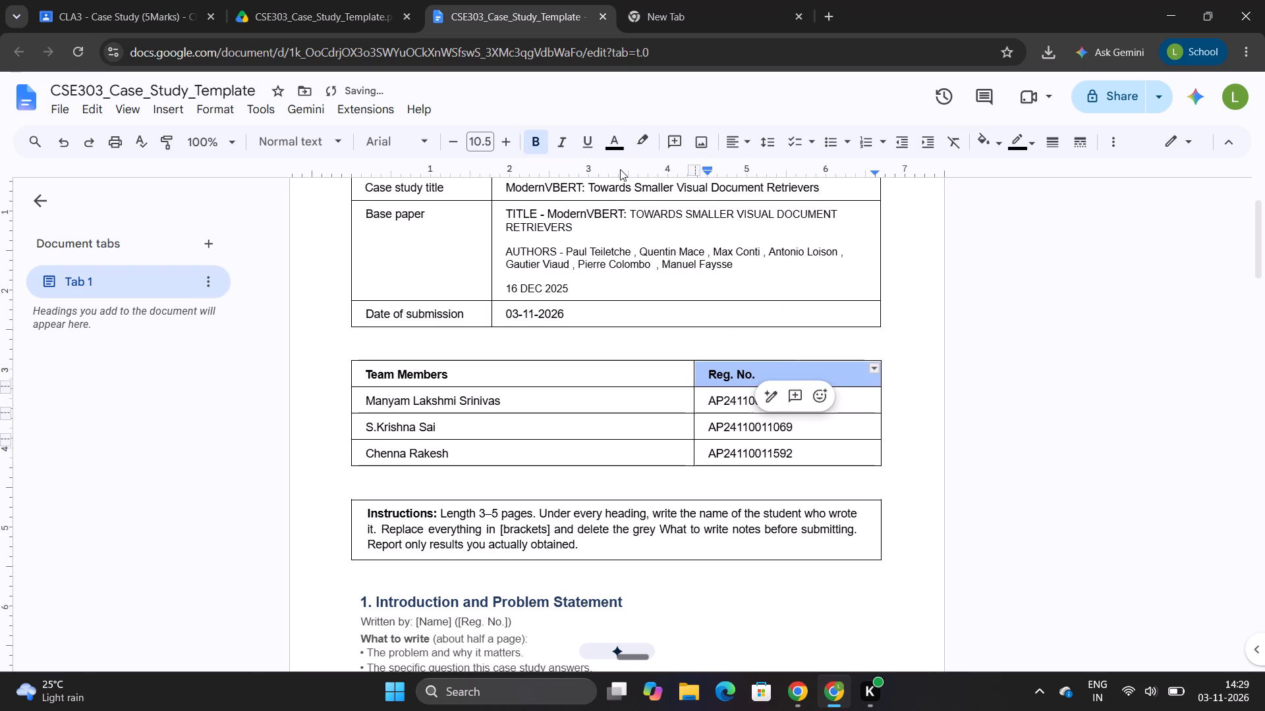
click(1021, 410)
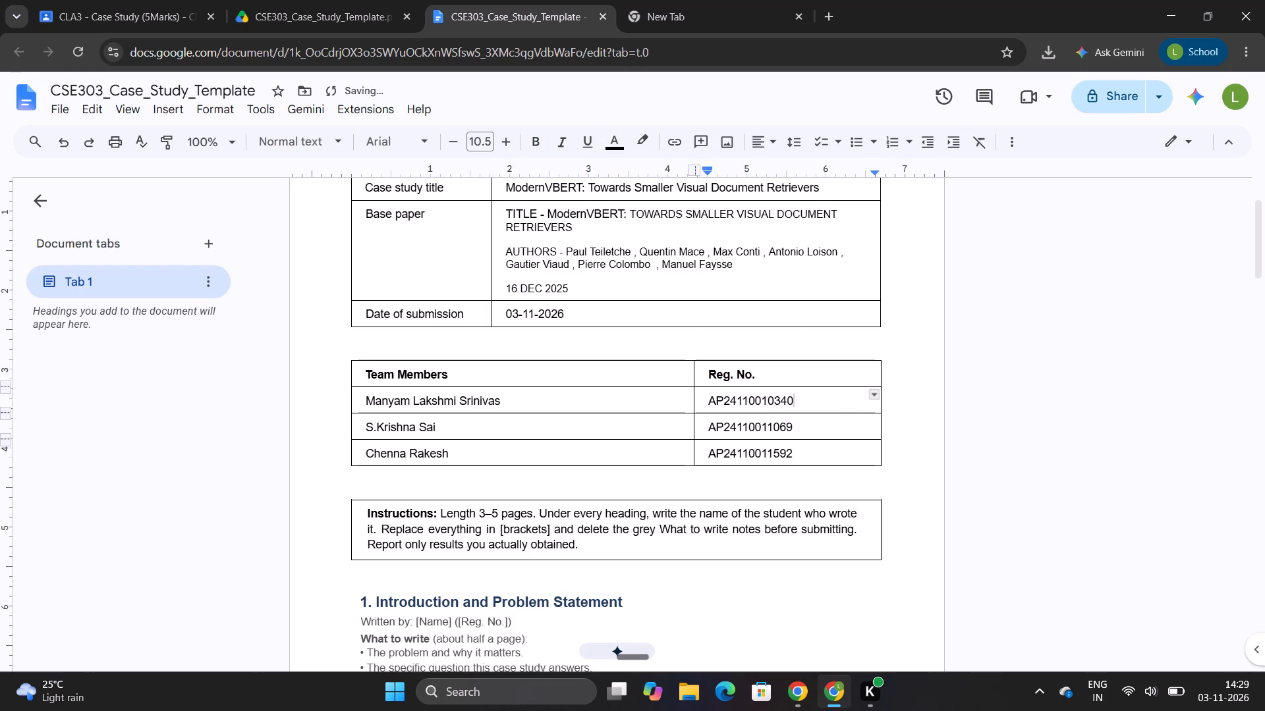
scroll(631, 397, down, 2)
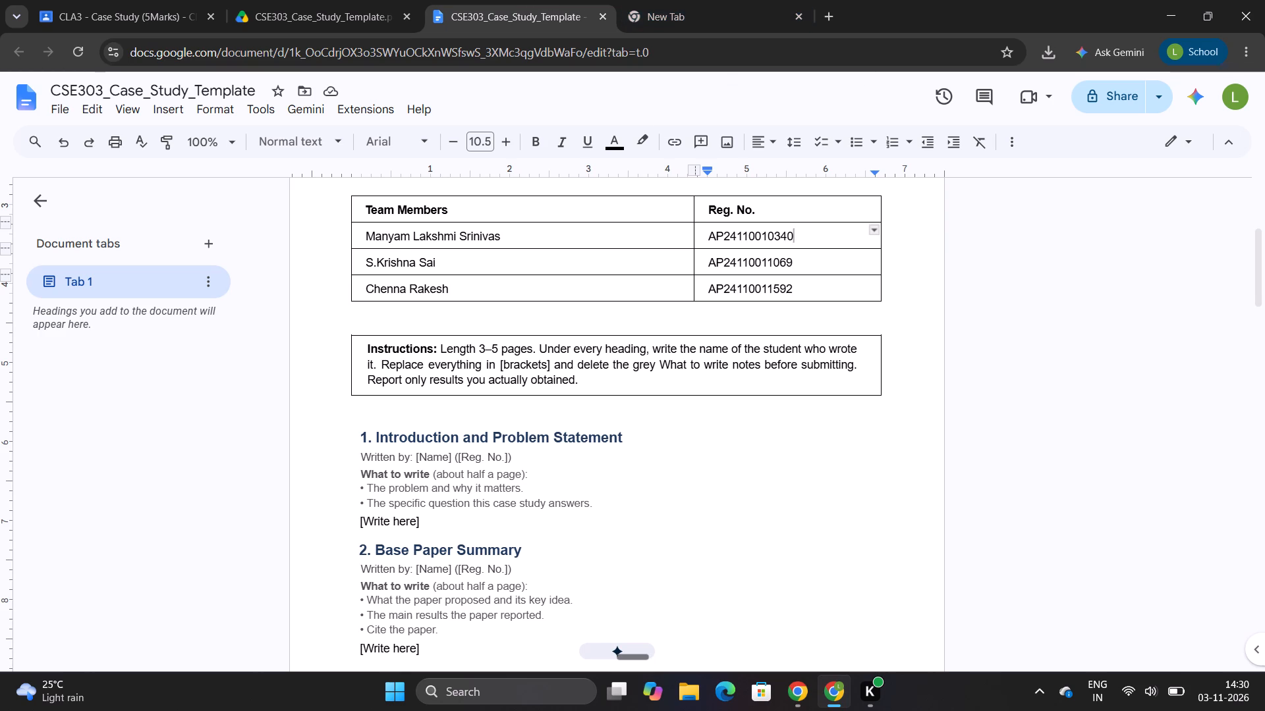
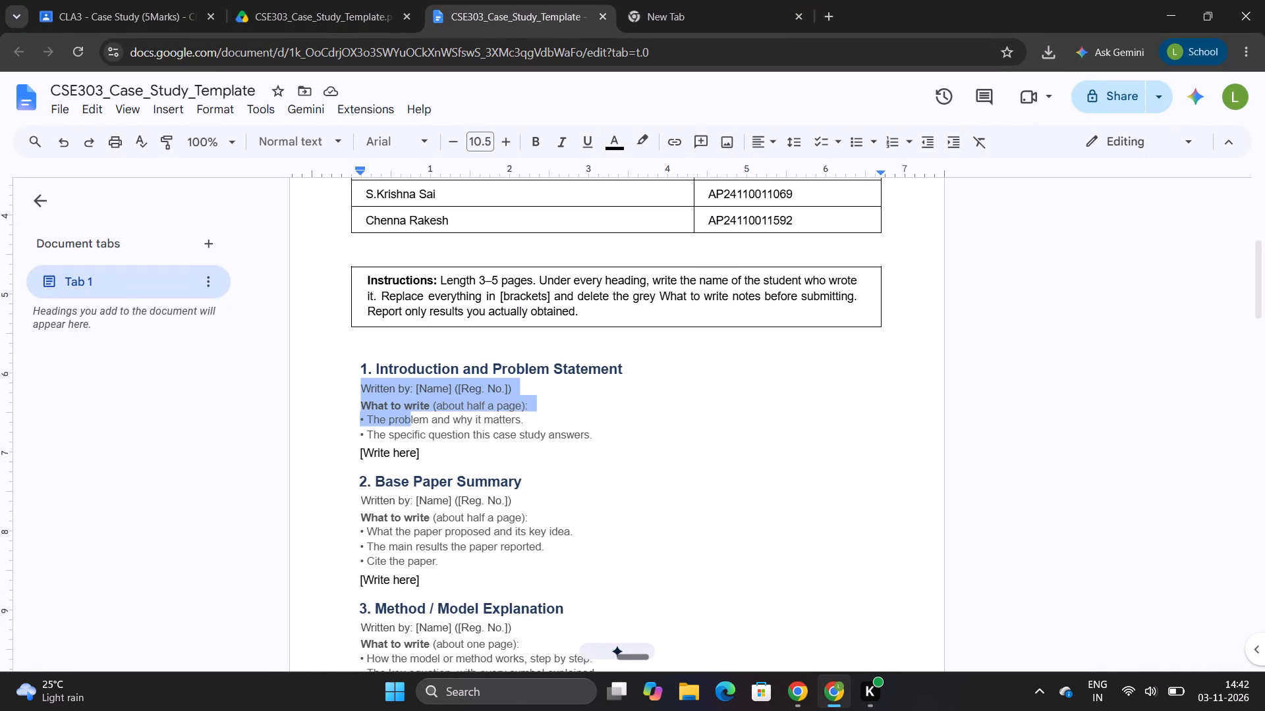
drag(410, 421, 430, 444)
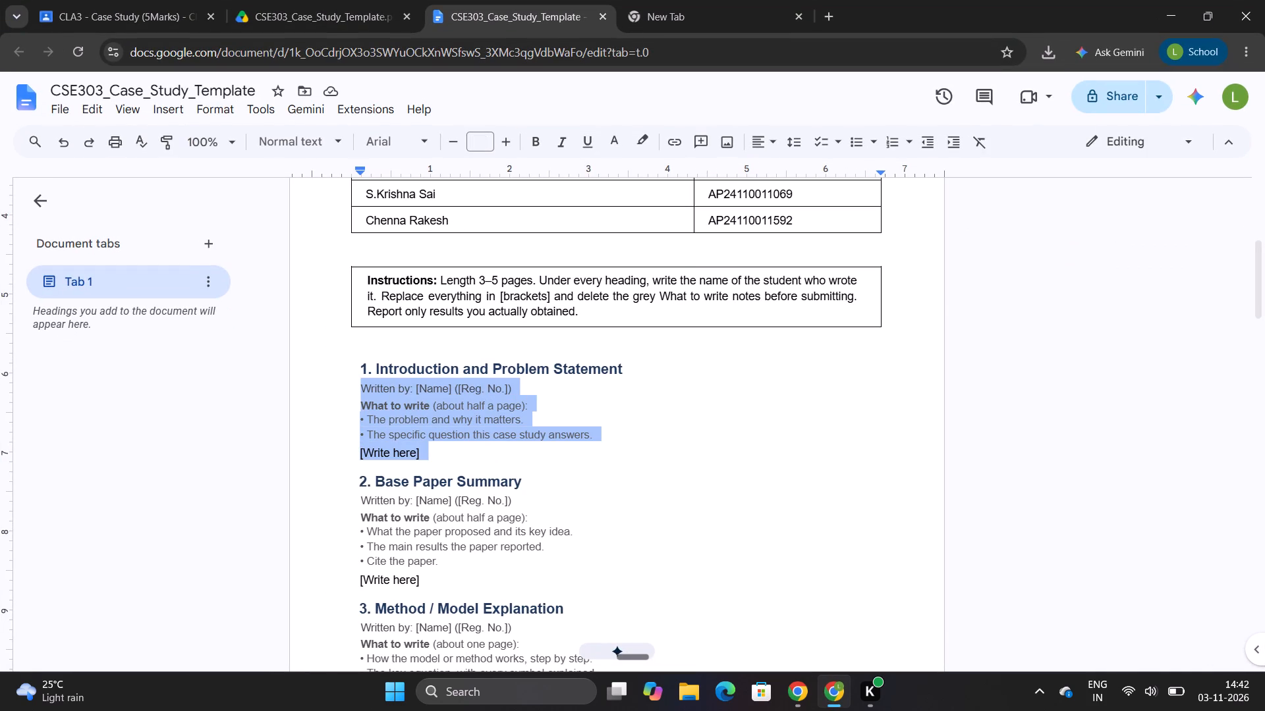
click(430, 444)
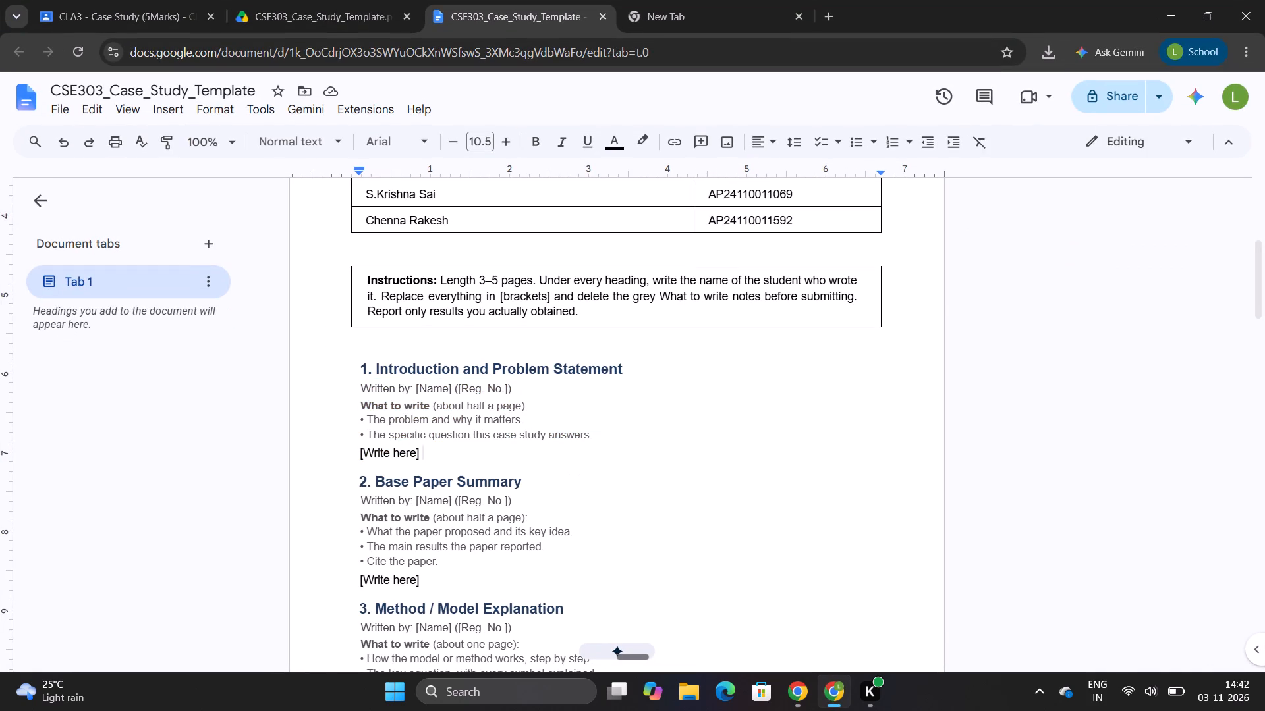
click(453, 390)
key(BackSpace)
key(BackSpace)
key(BackSpace)
key(BackSpace)
key(BackSpace)
key(BackSpace)
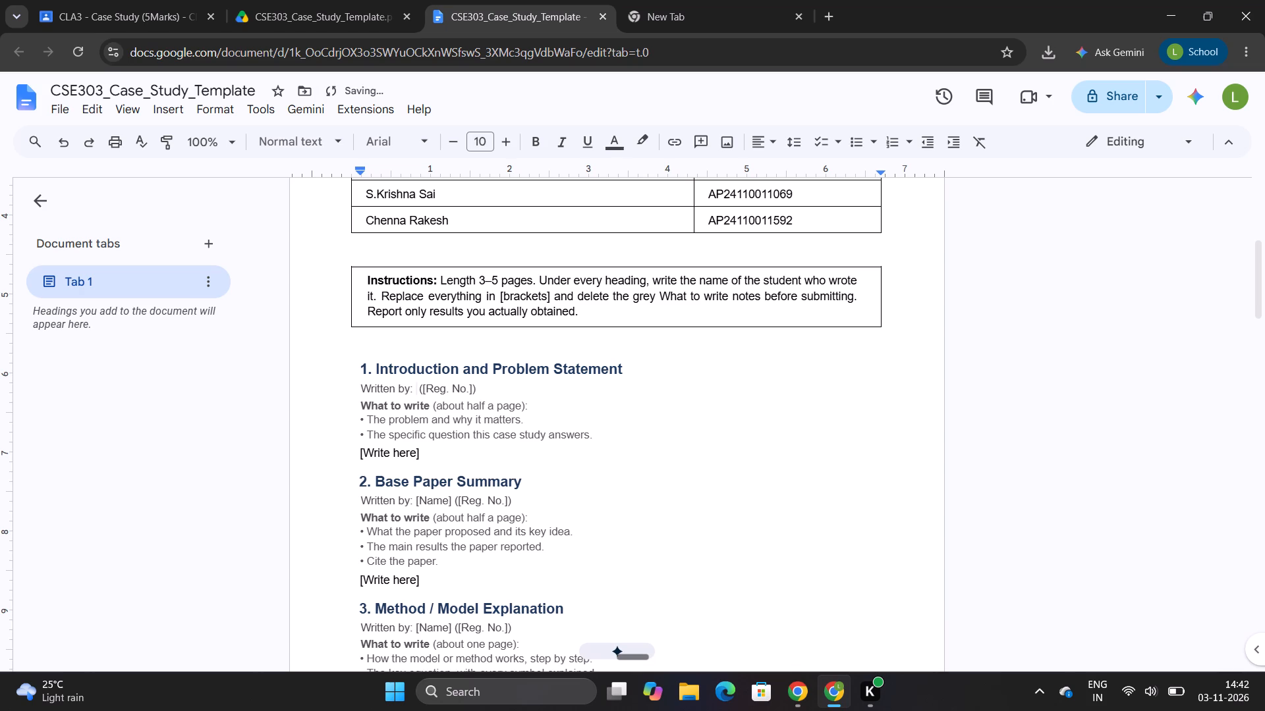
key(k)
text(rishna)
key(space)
Delete the ([Reg. No.]) placeholder from the "Written by" line under Introduction and Problem Statement.
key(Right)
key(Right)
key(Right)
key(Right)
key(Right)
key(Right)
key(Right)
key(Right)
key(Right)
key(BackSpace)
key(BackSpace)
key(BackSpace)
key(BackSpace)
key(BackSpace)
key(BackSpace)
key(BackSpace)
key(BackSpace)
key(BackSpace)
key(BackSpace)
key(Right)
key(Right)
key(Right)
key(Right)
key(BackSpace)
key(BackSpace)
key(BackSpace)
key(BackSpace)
Complete the name on section 1's "Written by" line with the initial and surname as listed in the member table.
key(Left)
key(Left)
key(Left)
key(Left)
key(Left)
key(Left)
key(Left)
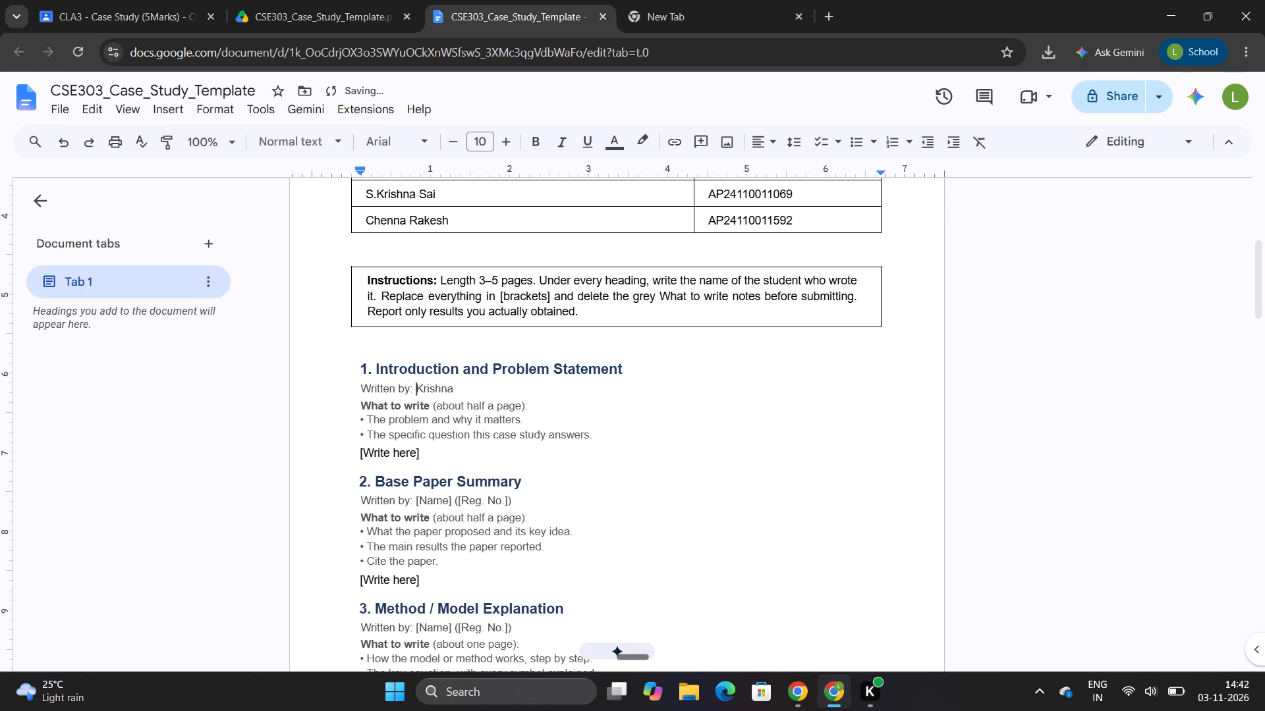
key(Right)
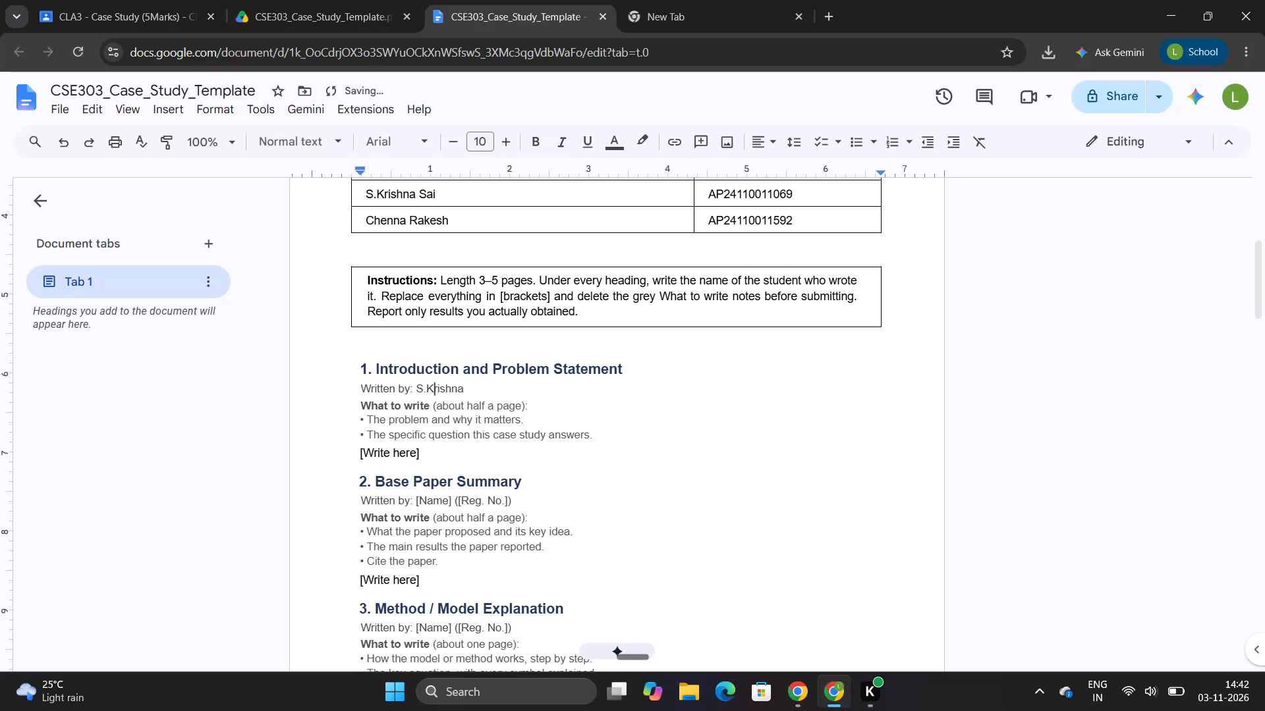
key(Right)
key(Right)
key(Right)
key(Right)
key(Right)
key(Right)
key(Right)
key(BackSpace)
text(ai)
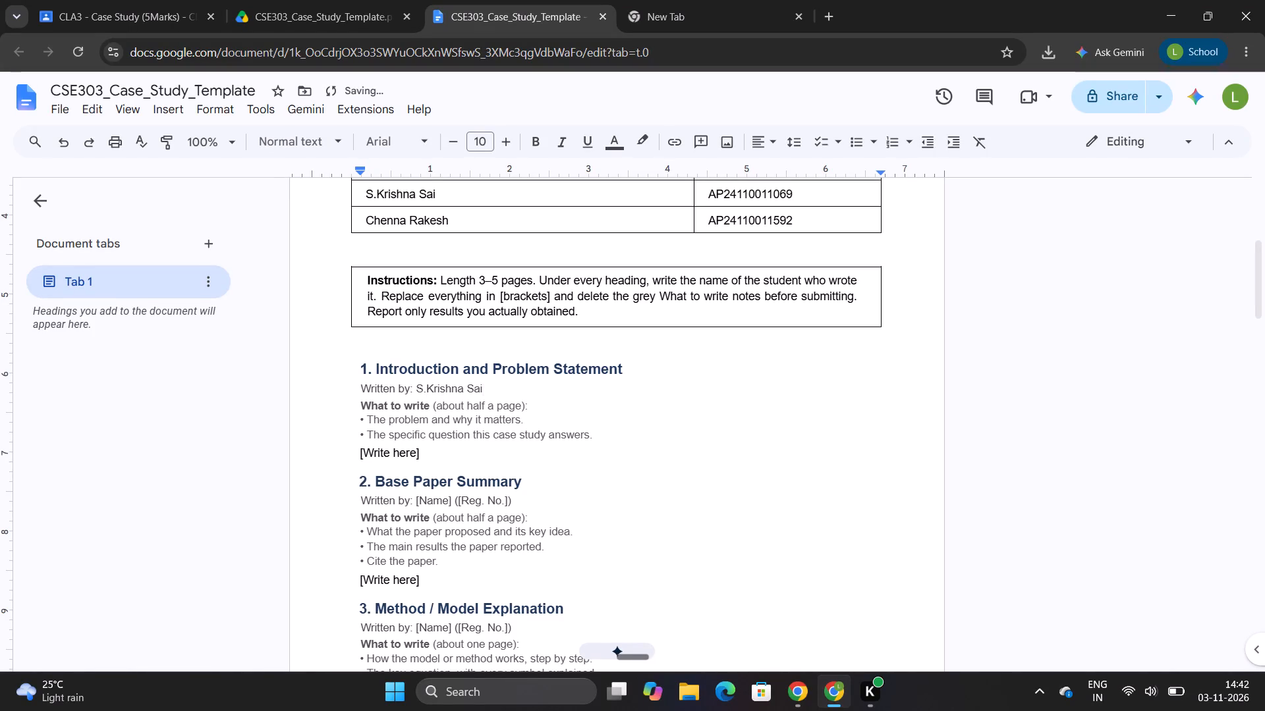
Enter the member's registration number after the name on section 1's "Written by" line.
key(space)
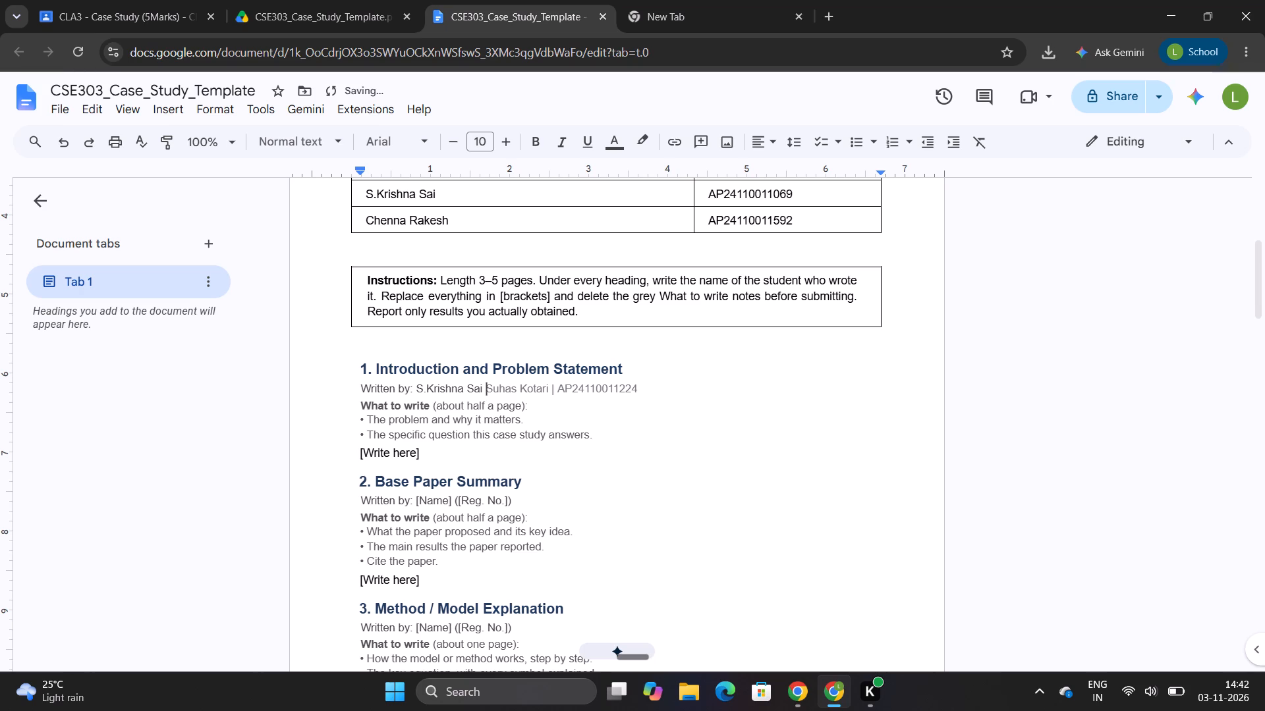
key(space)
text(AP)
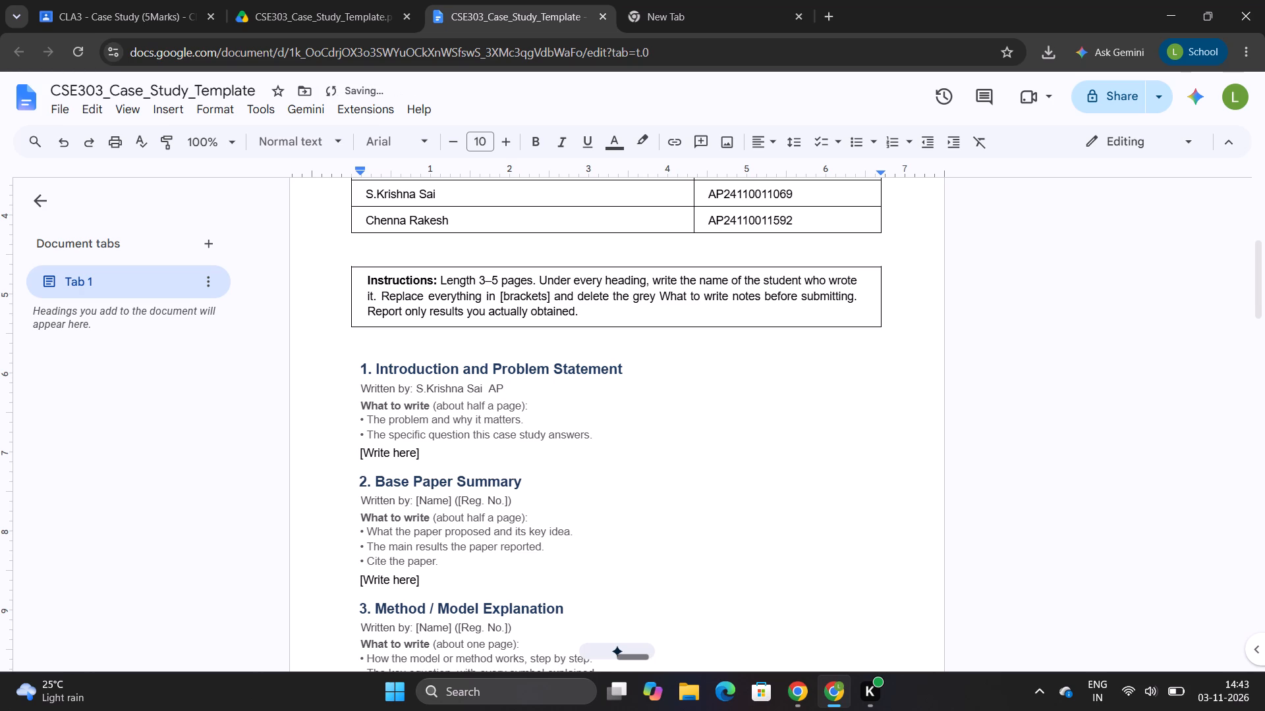
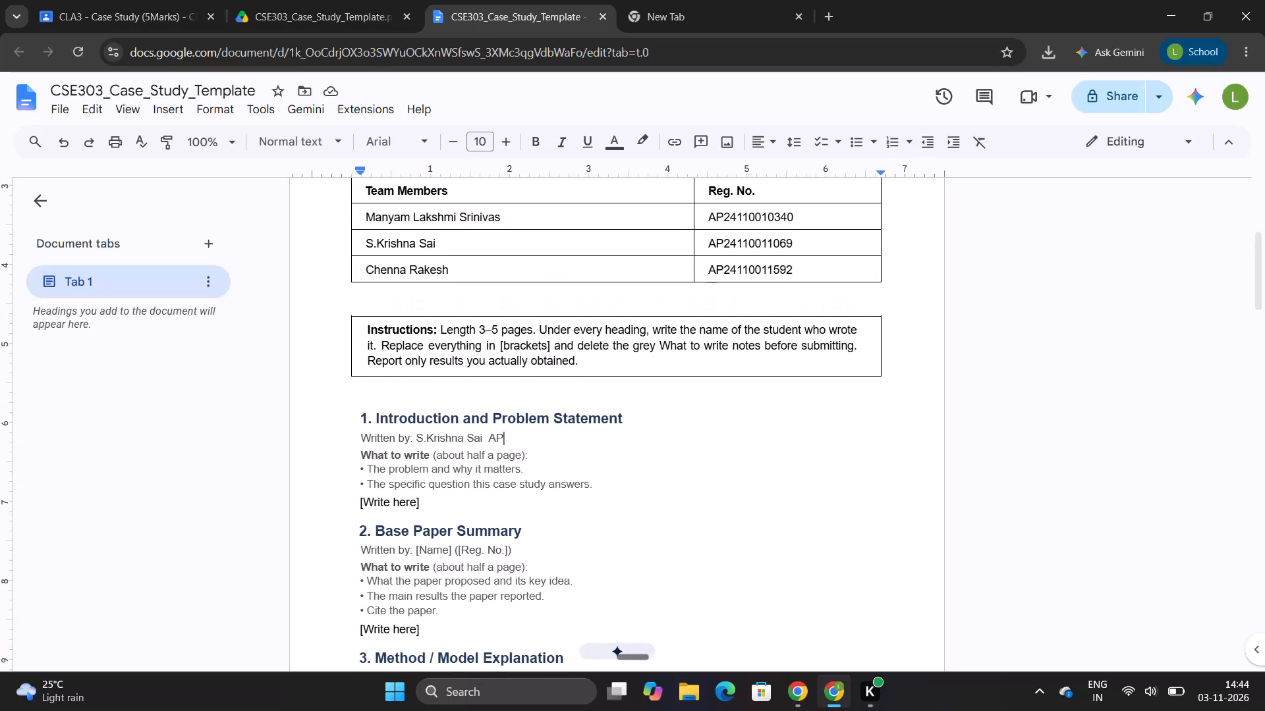
Complete the member's registration number on section 1's "Written by" line as listed in the team member table.
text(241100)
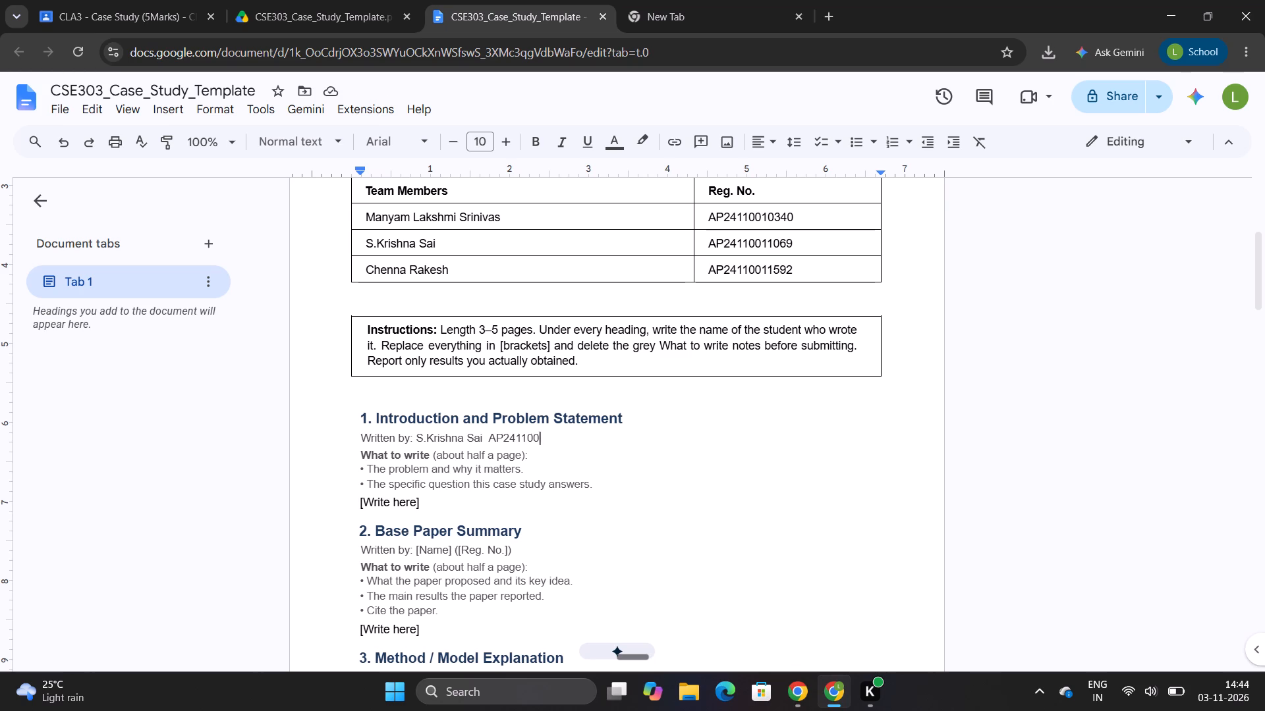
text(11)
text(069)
Select the whole "Written by" line under Introduction and Problem Statement.
drag(361, 440, 568, 434)
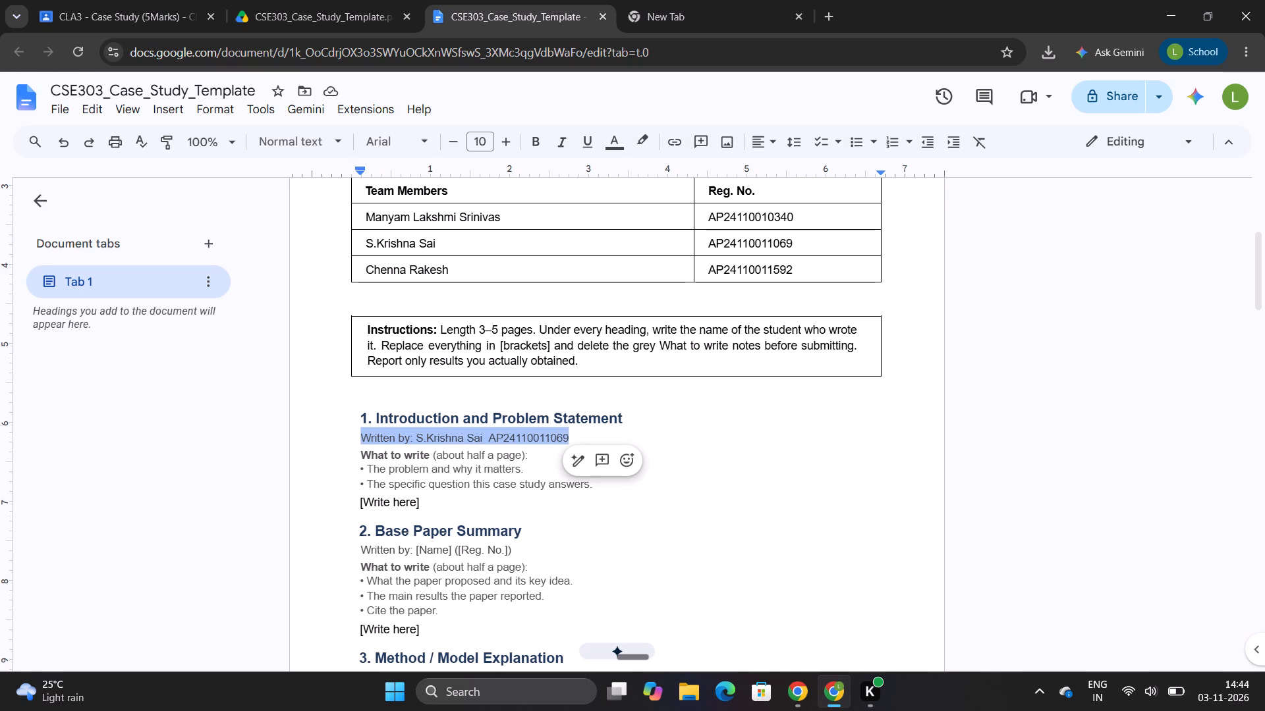
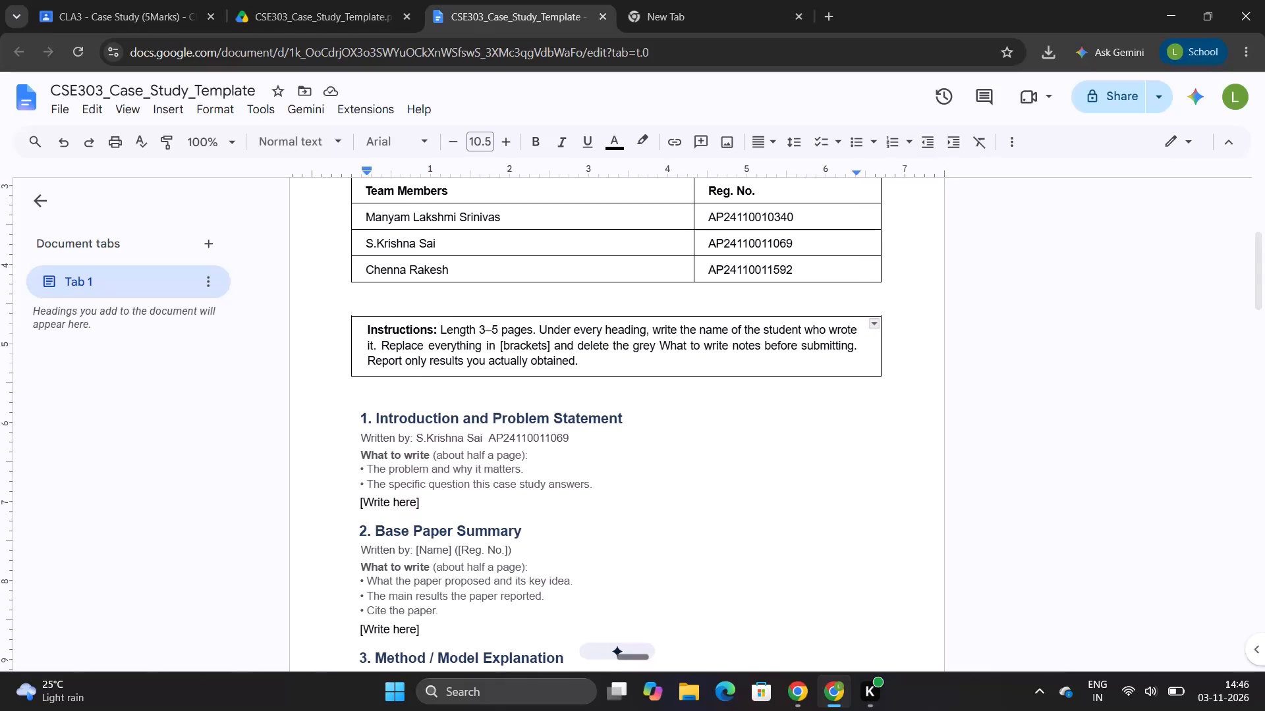
Replace the "What to write" notes and "[Write here]" placeholder under Introduction and Problem Statement with the copied ColModernVBERT introduction text.
scroll(634, 400, down, 1)
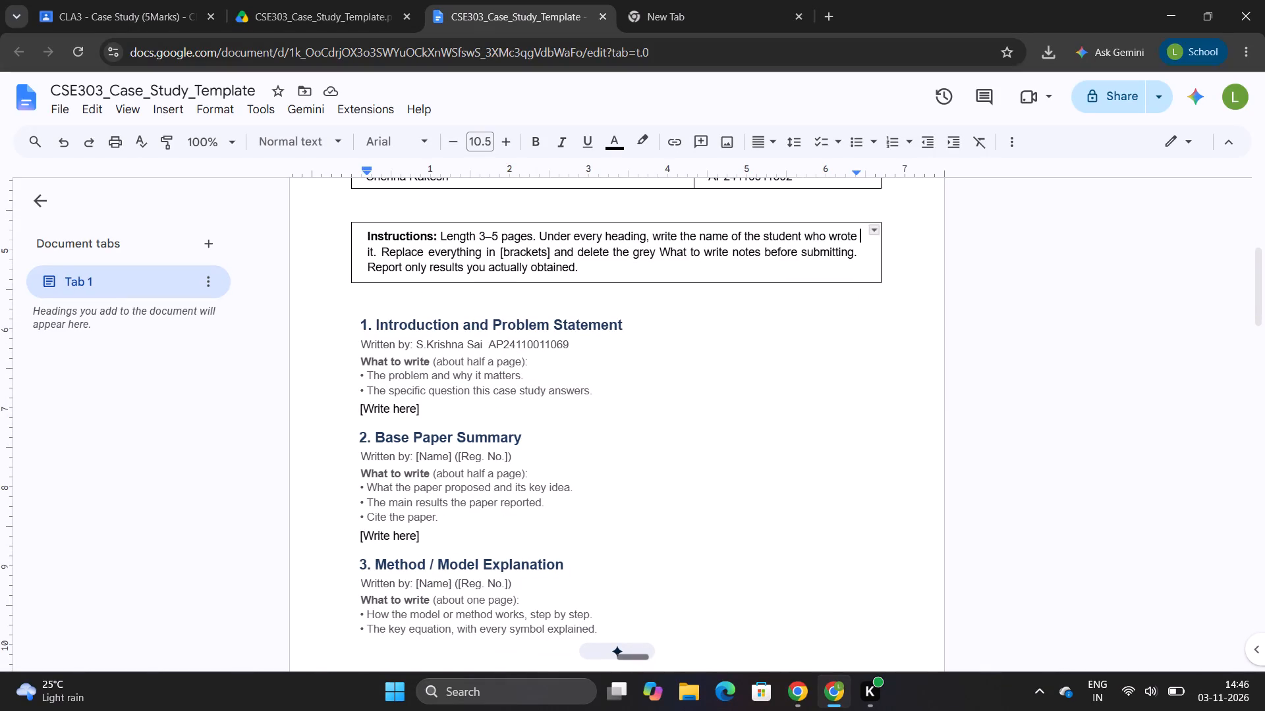
drag(358, 362, 423, 404)
key(BackSpace)
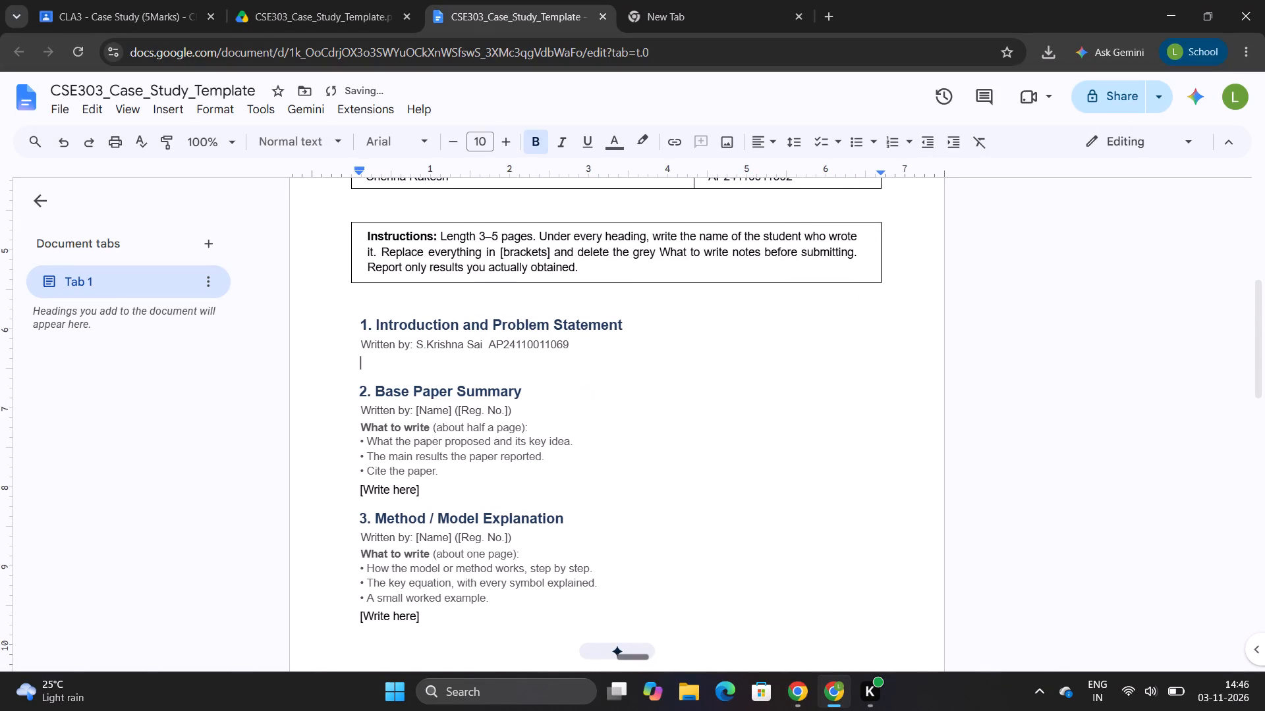
key(ctrl+v)
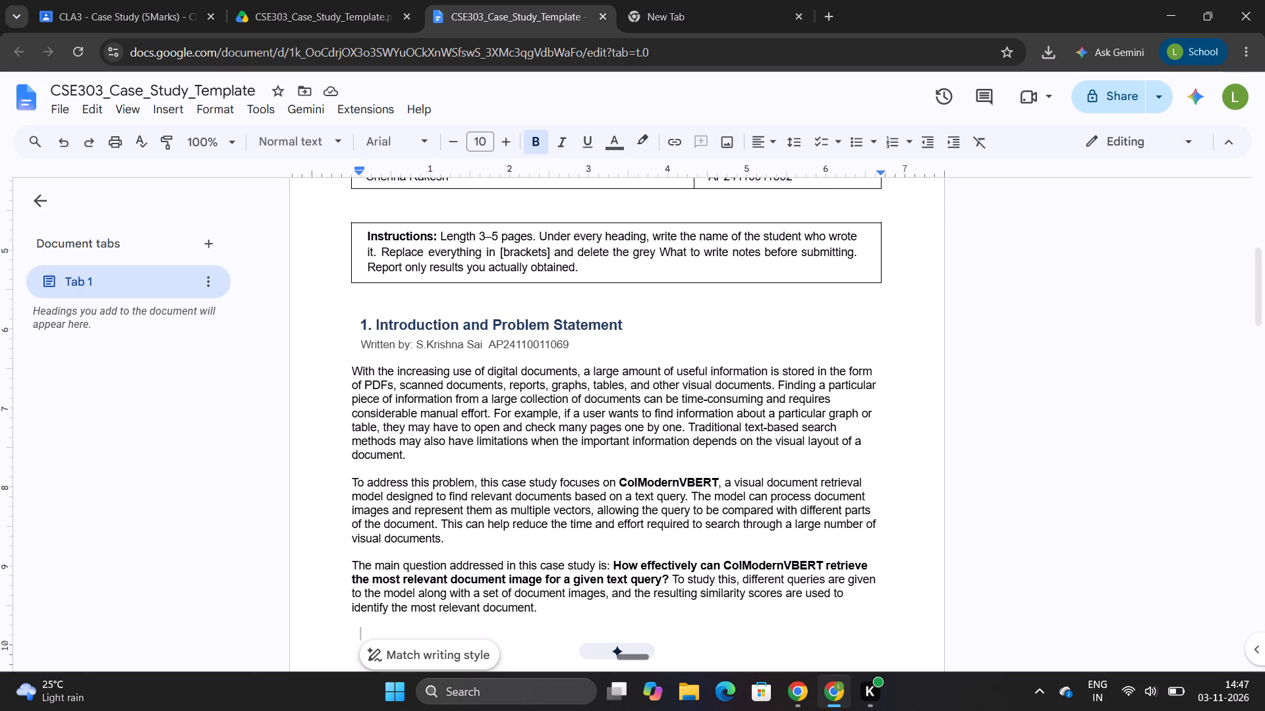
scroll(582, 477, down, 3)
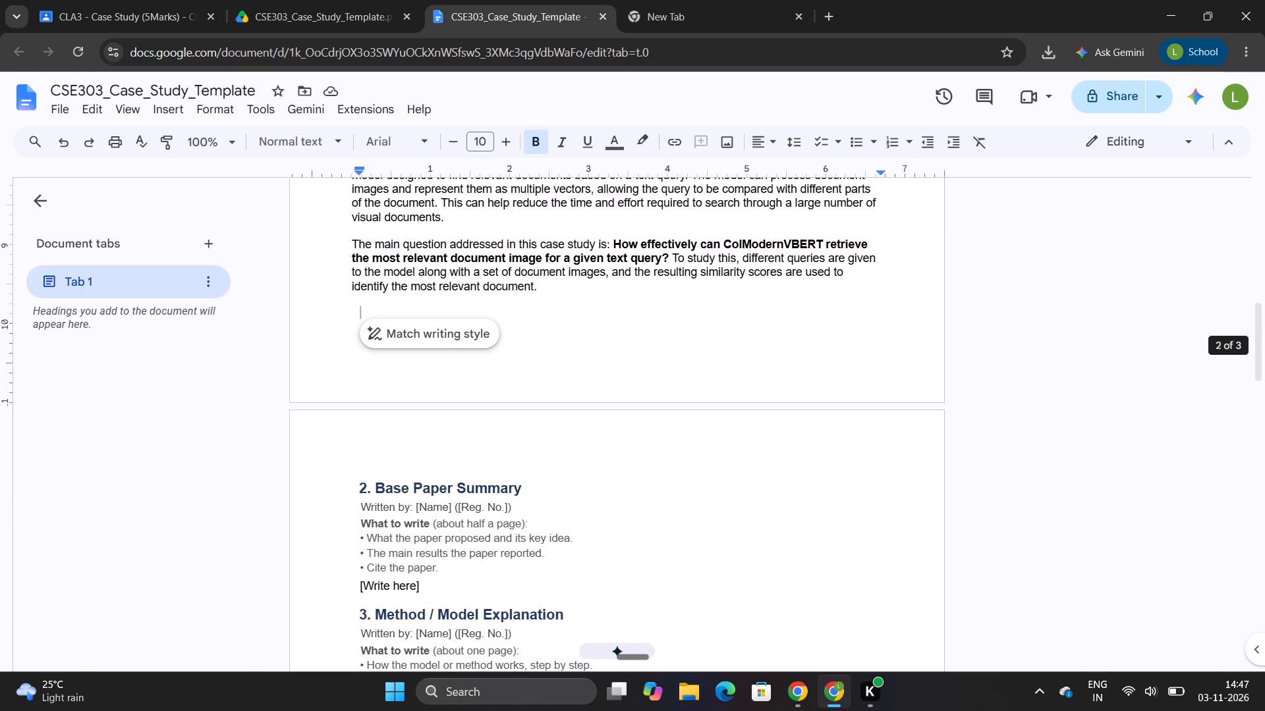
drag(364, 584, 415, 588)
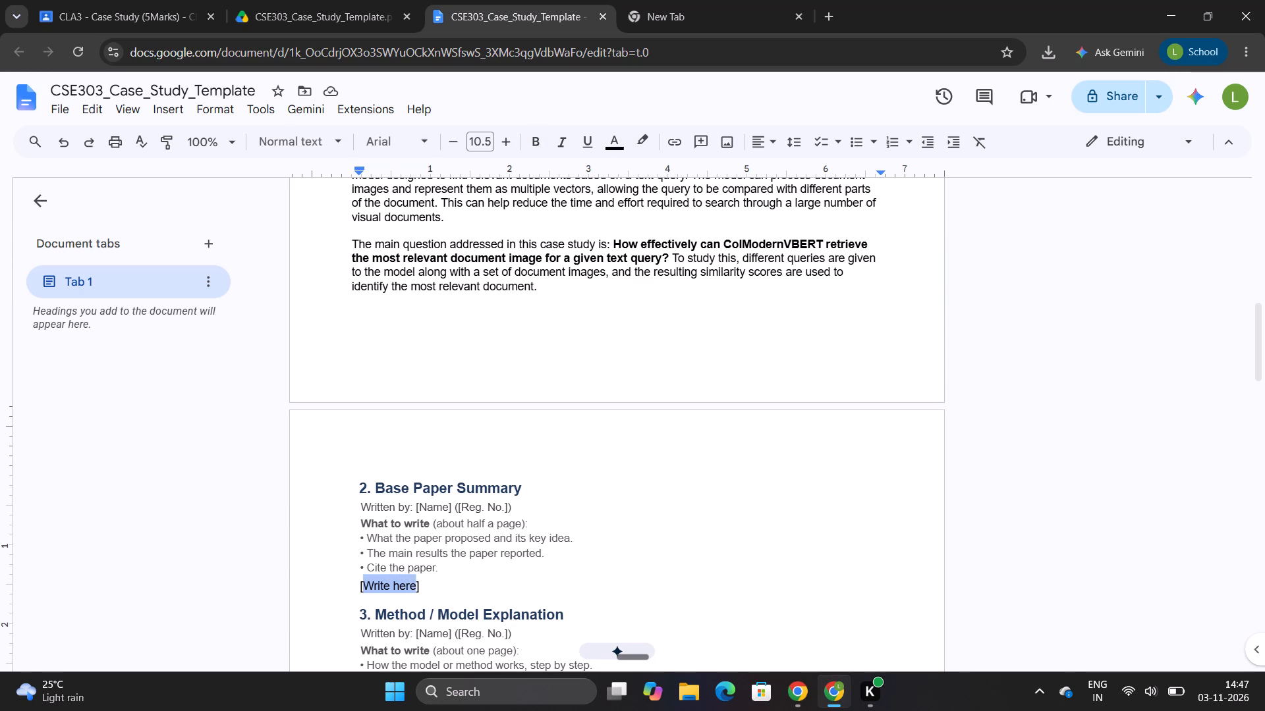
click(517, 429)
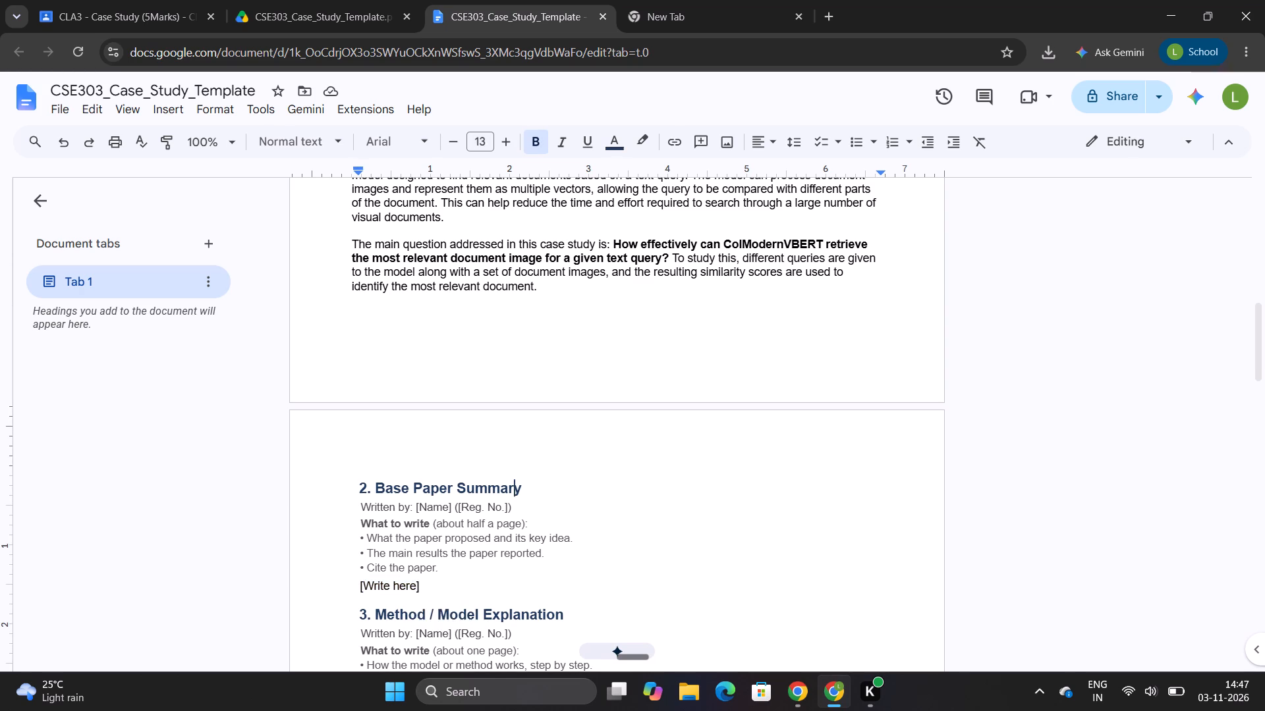
Format all three pasted introduction paragraphs in Arial and remove the bold from their text.
scroll(517, 429, up, 4)
drag(352, 385, 582, 623)
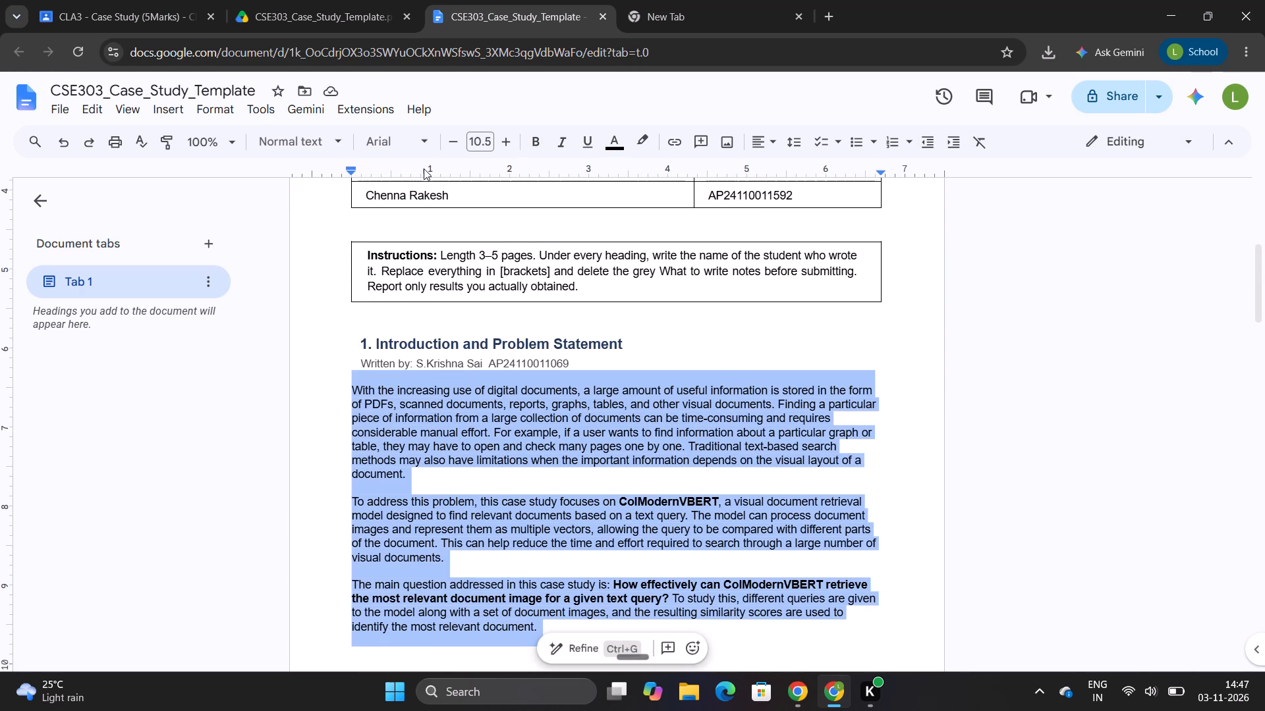
click(393, 143)
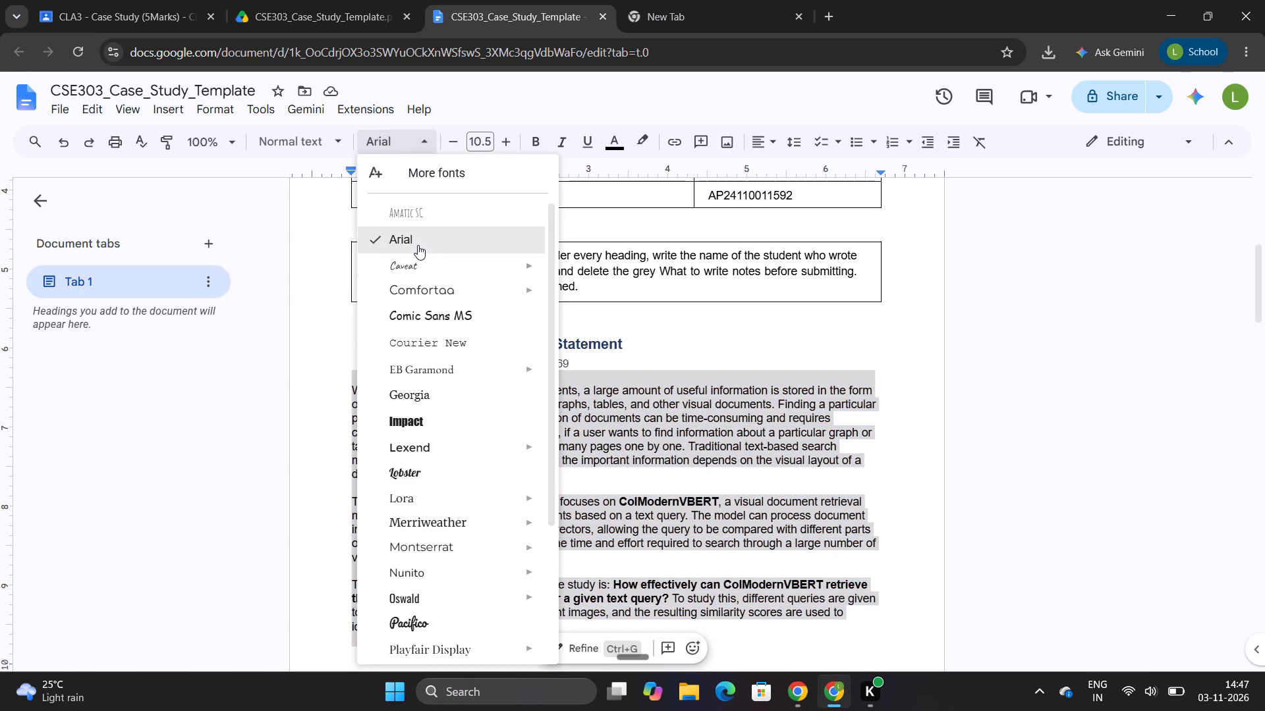
click(418, 245)
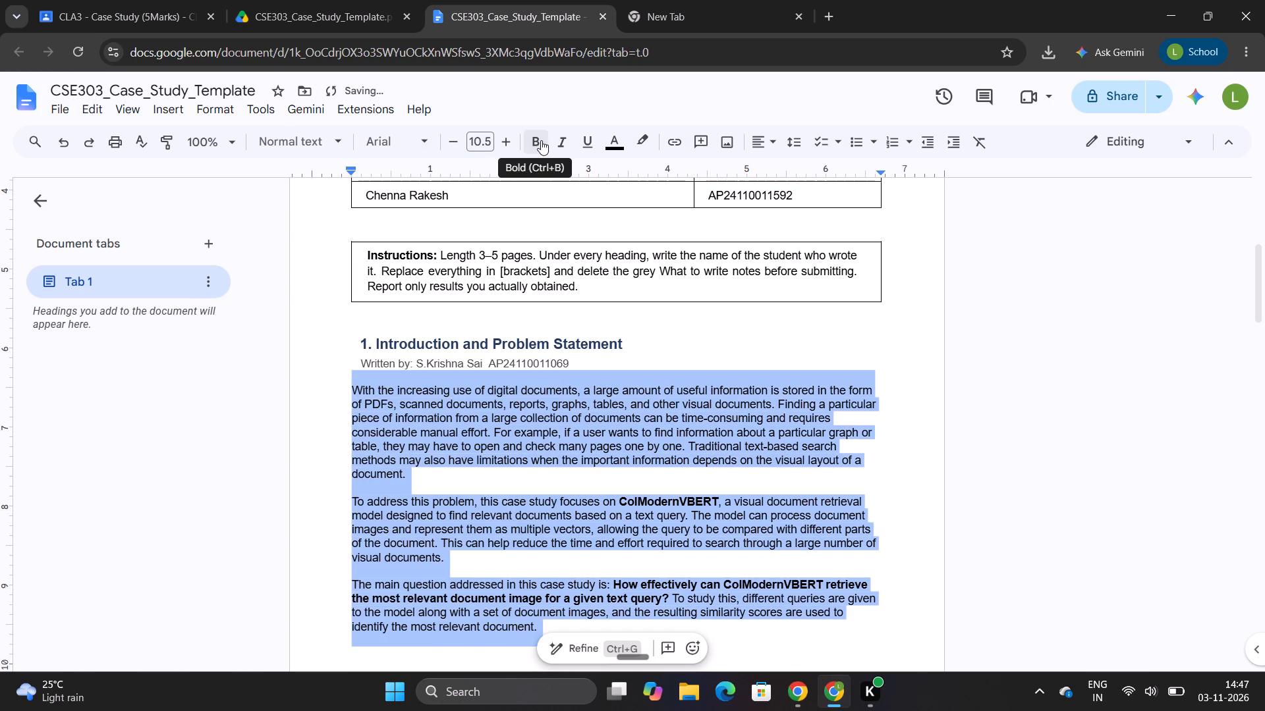
click(608, 148)
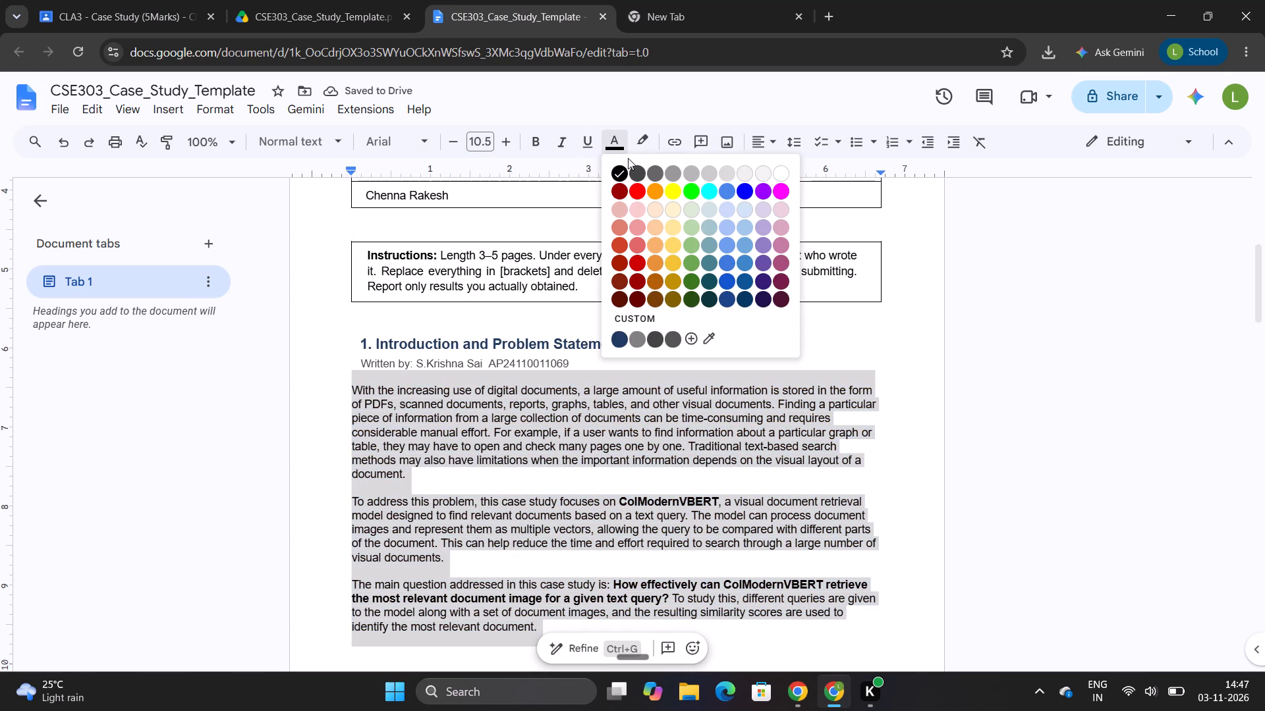
click(536, 139)
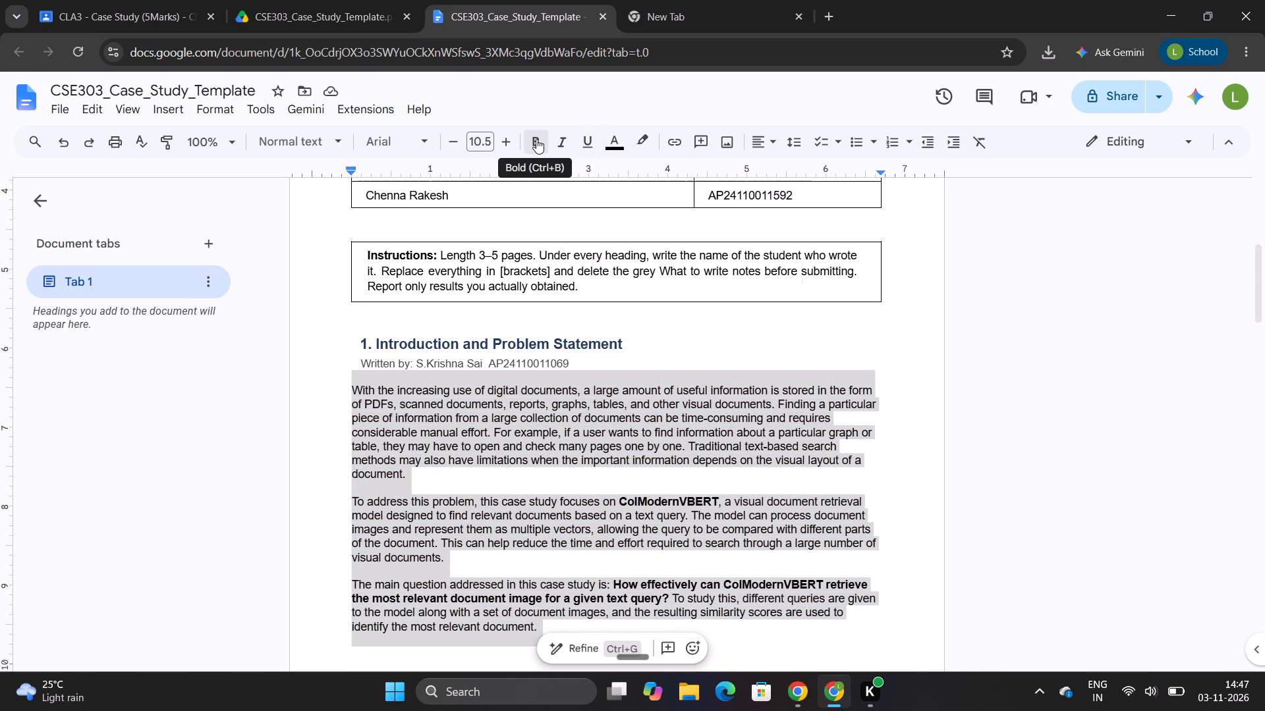
click(536, 139)
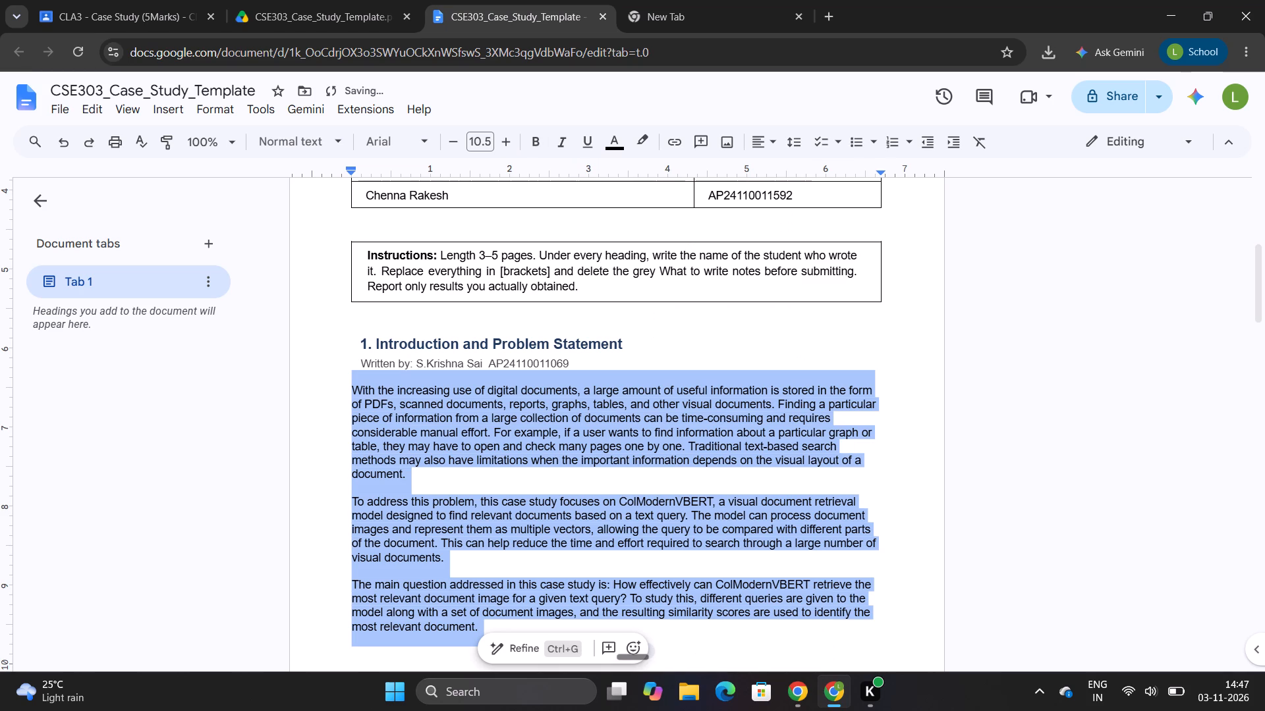
click(447, 471)
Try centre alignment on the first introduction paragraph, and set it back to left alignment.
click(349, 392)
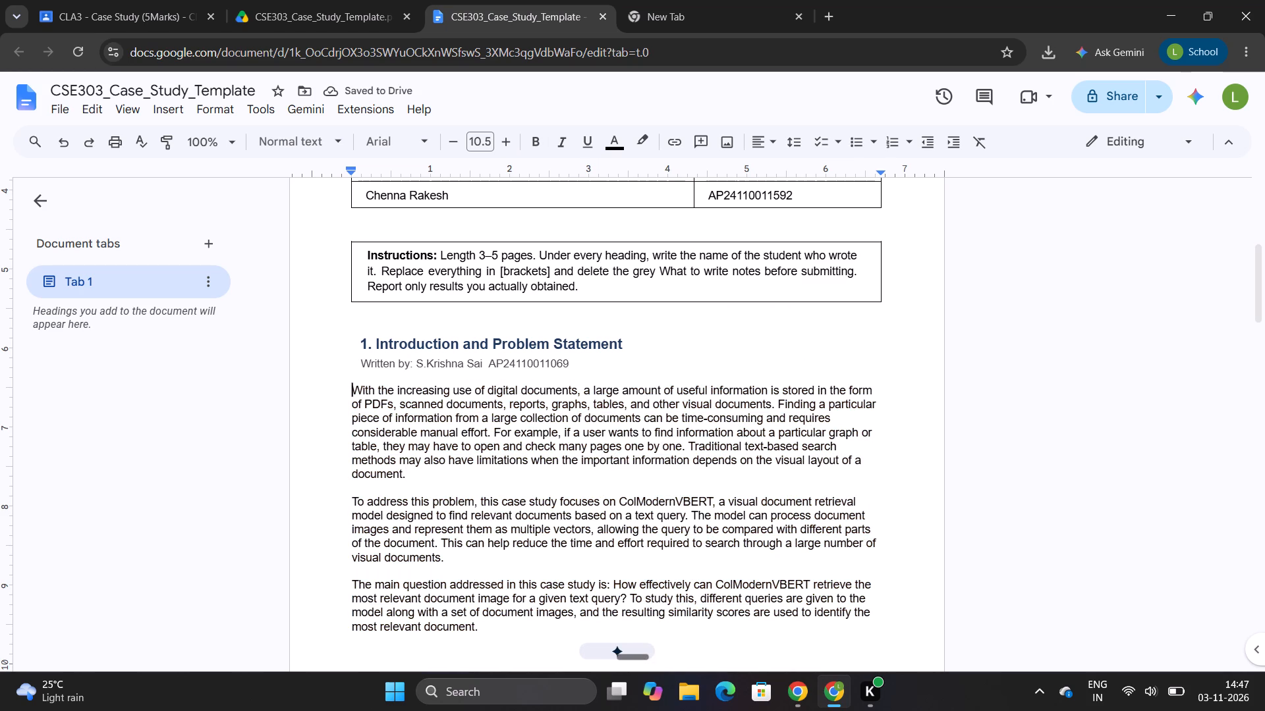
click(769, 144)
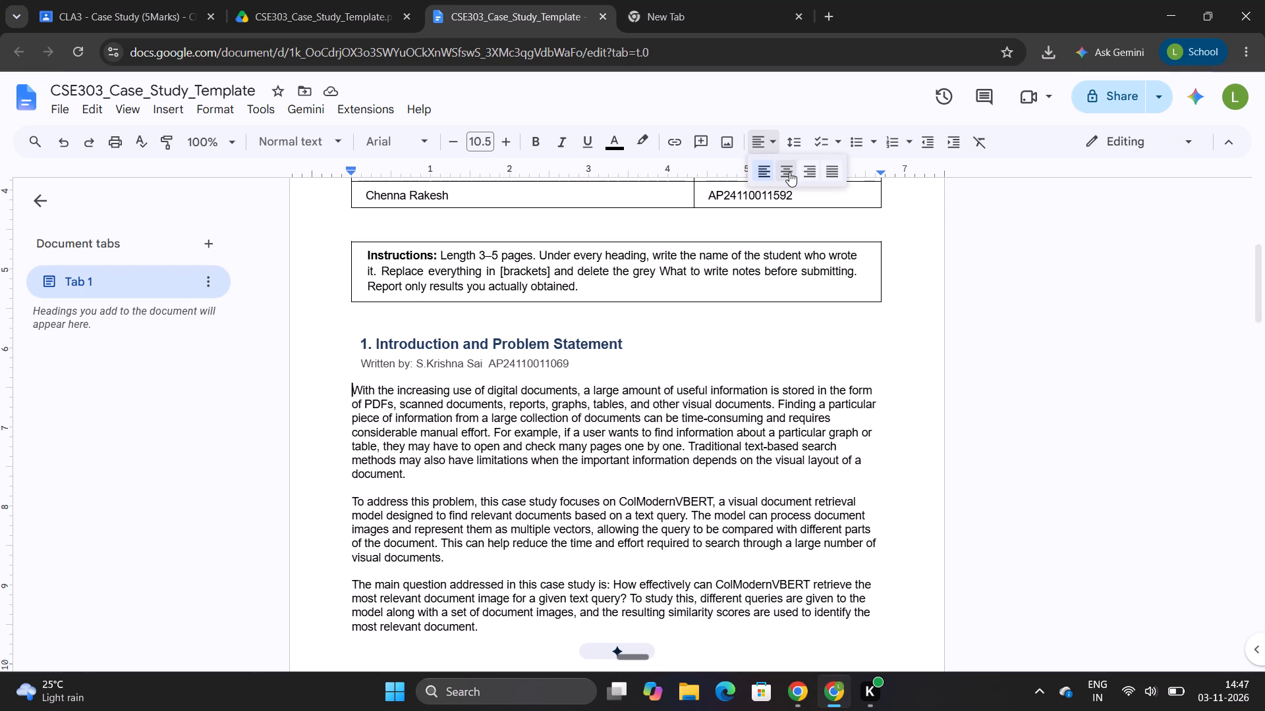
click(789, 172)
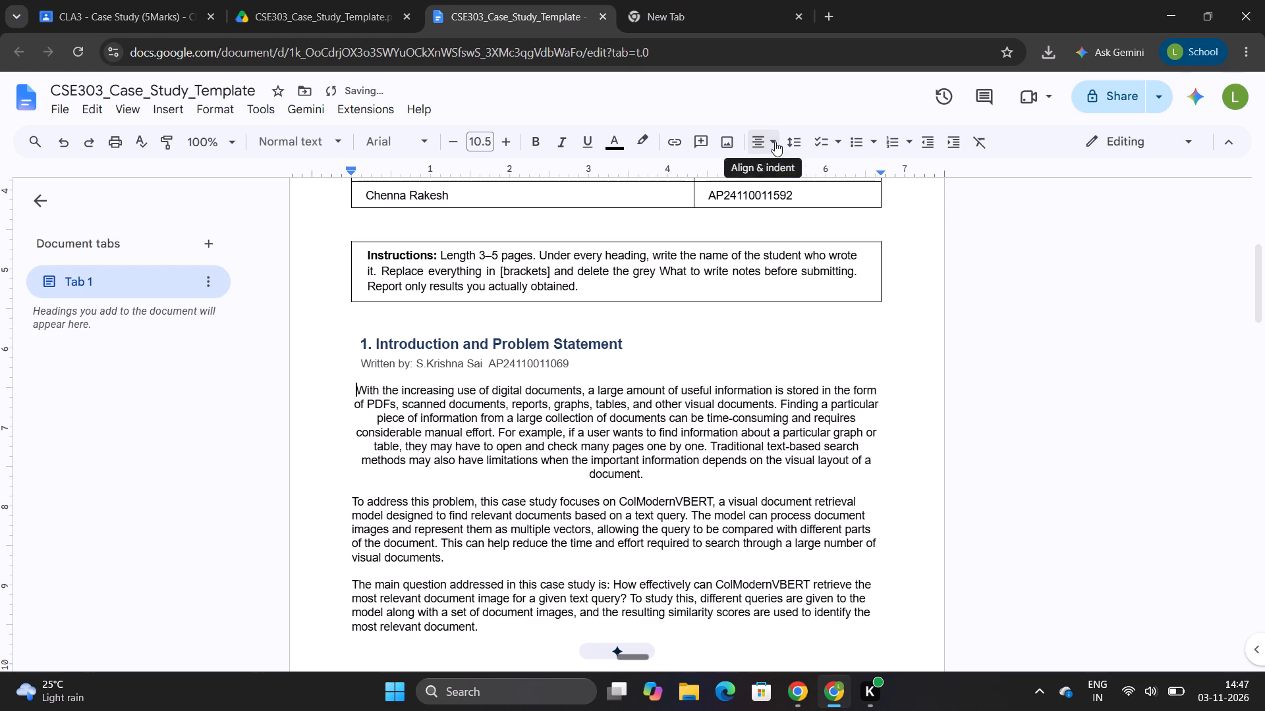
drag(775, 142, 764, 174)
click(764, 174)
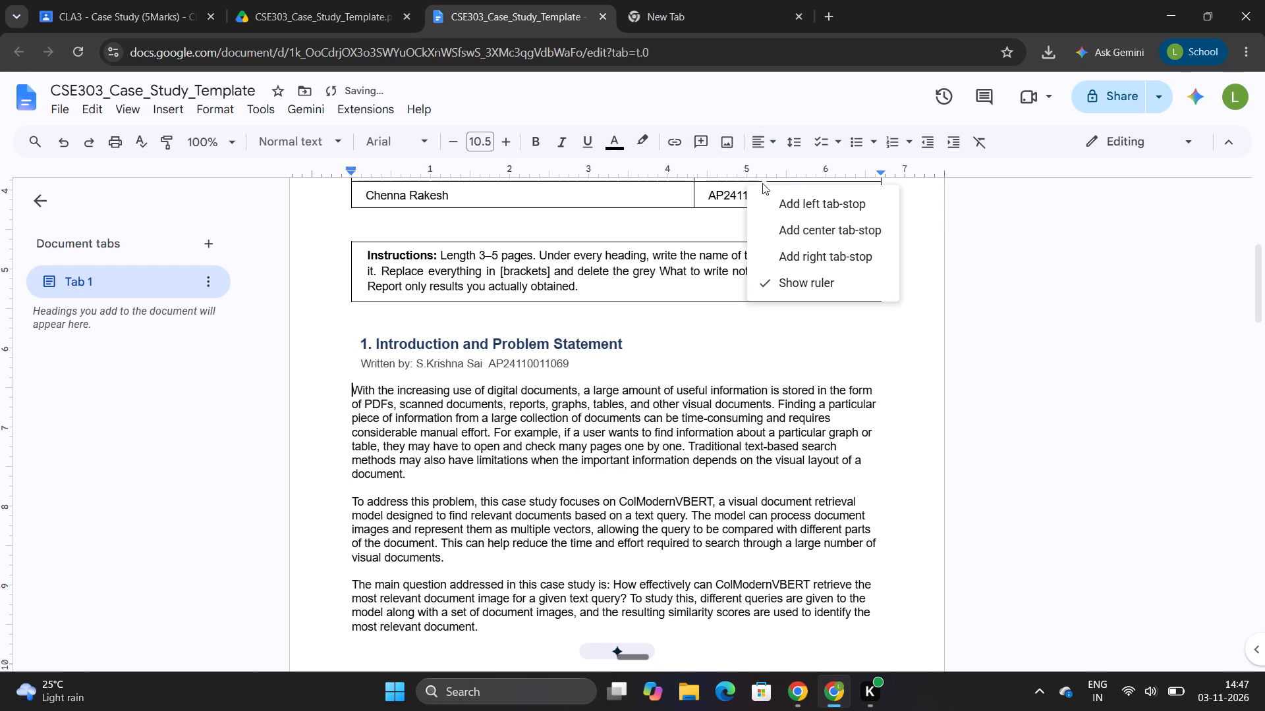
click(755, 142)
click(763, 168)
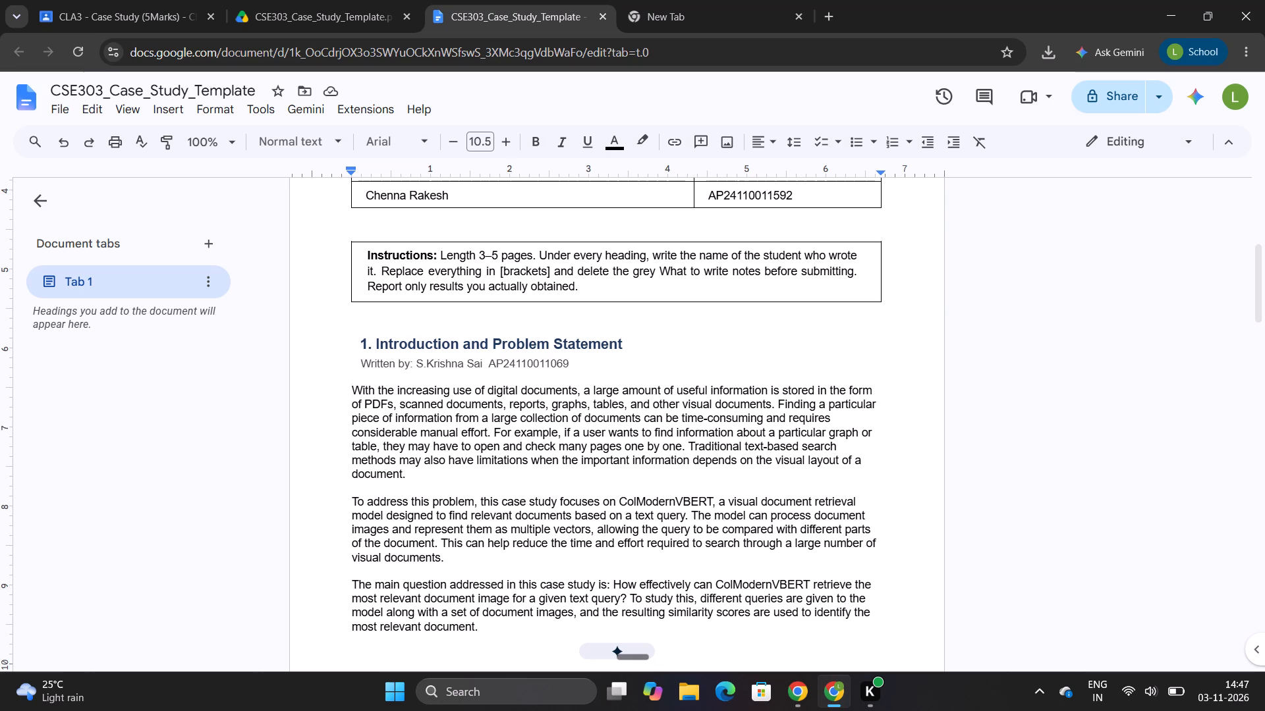
Shorten the introduction's first sentence to read "PDFs, documents, reports and other visual documents", removing "scanned", "graphs, tables," and the extra comma.
scroll(352, 391, down, 1)
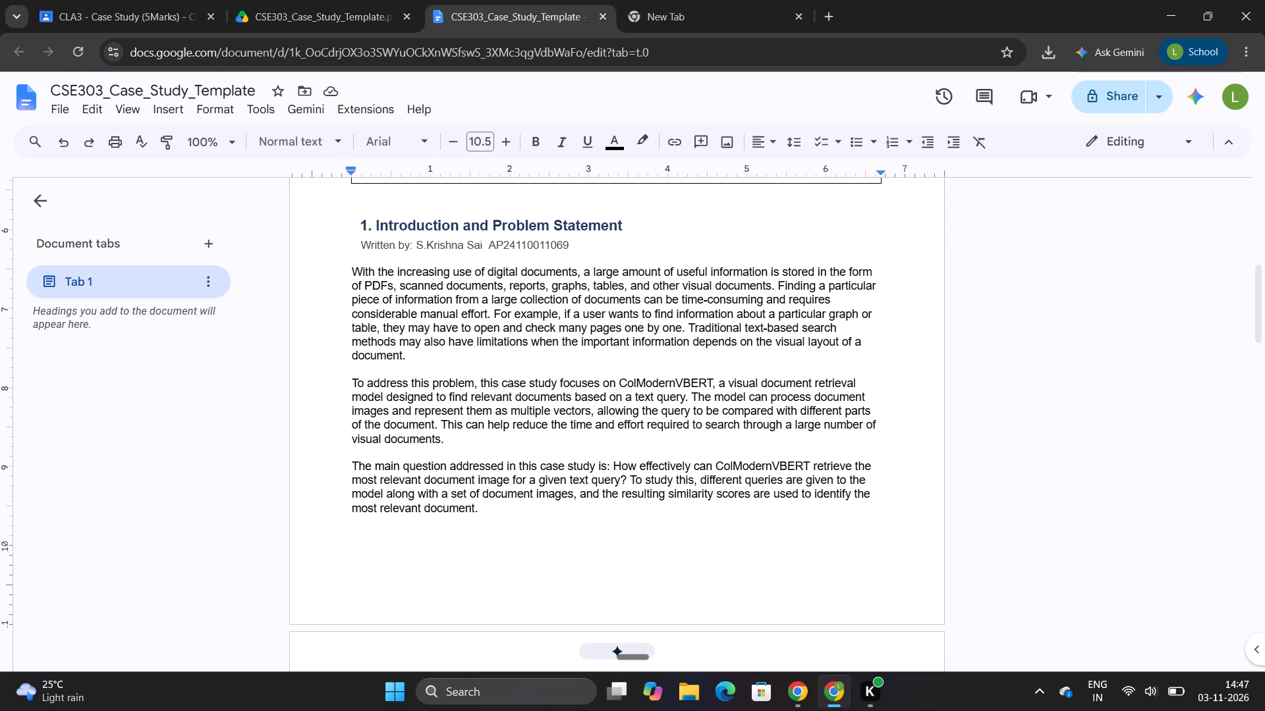
drag(399, 286, 447, 287)
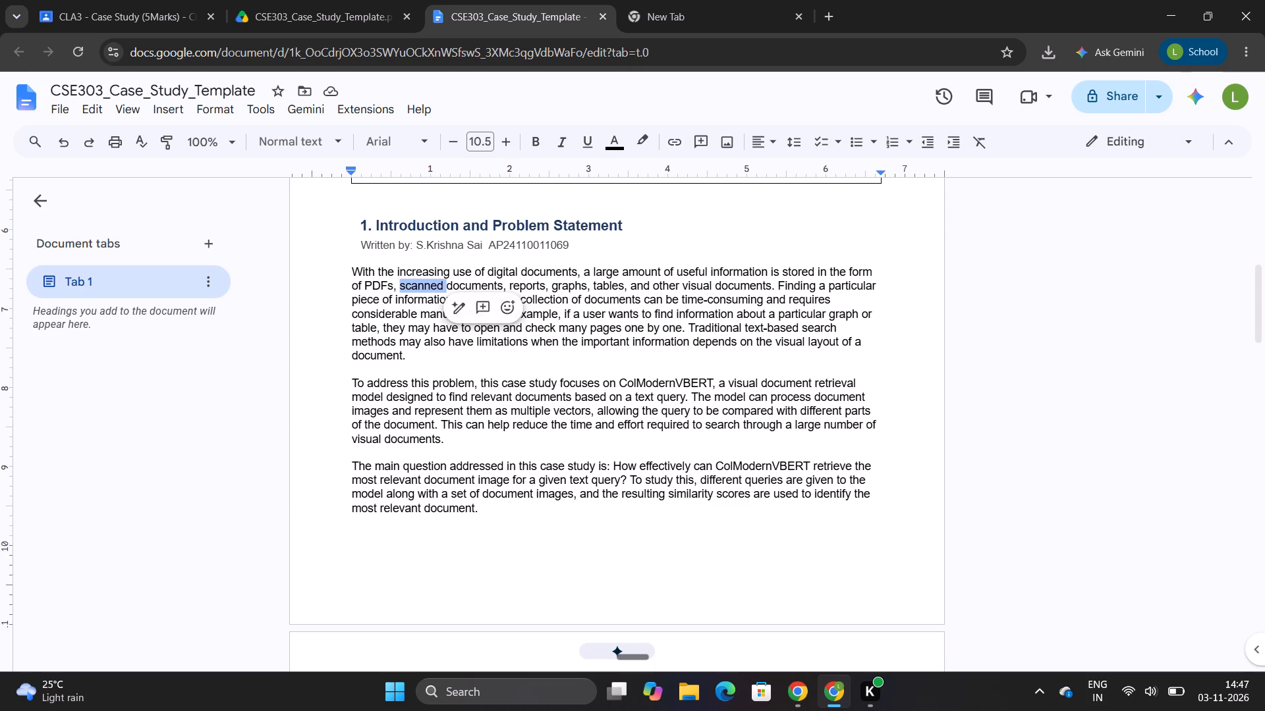
key(BackSpace)
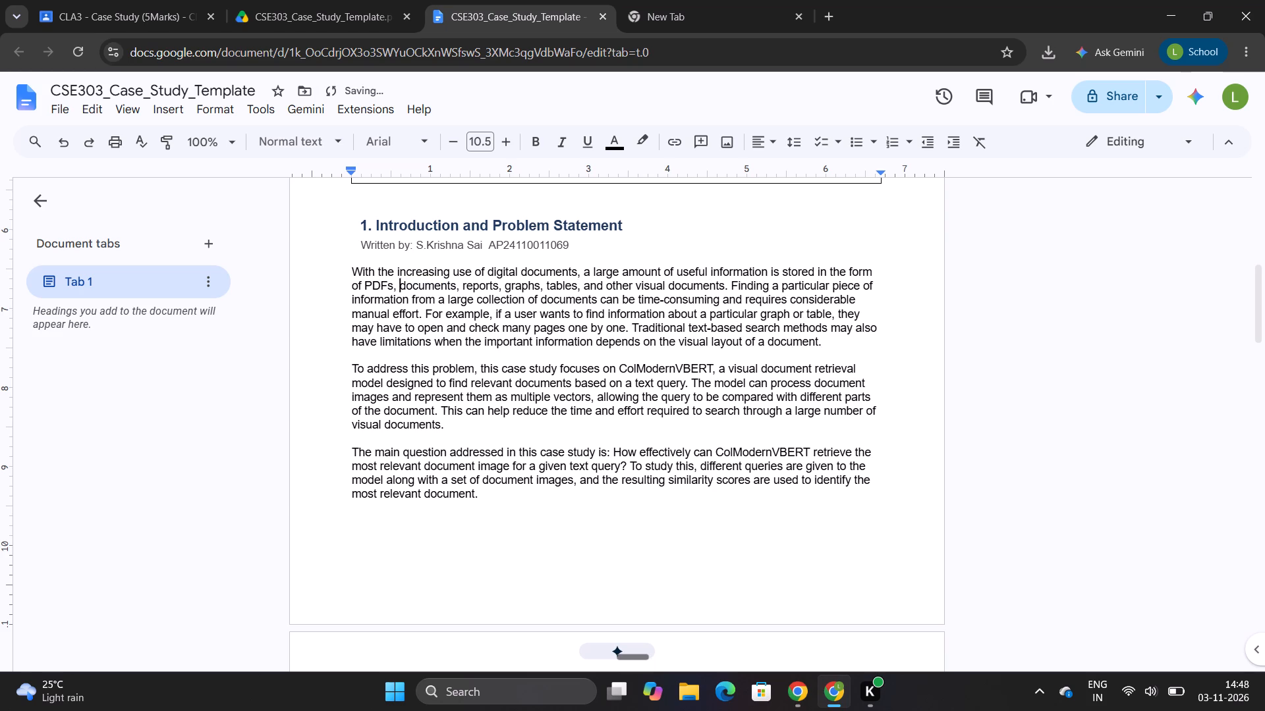
drag(503, 286, 574, 285)
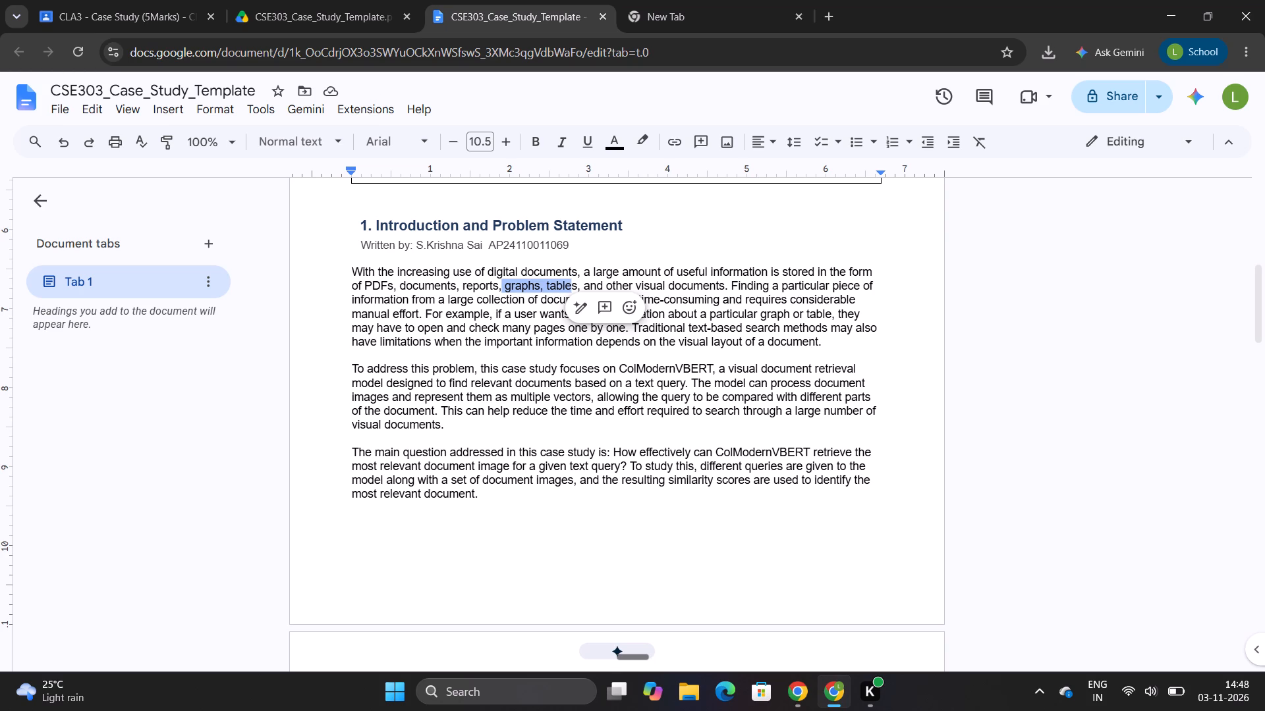
key(BackSpace)
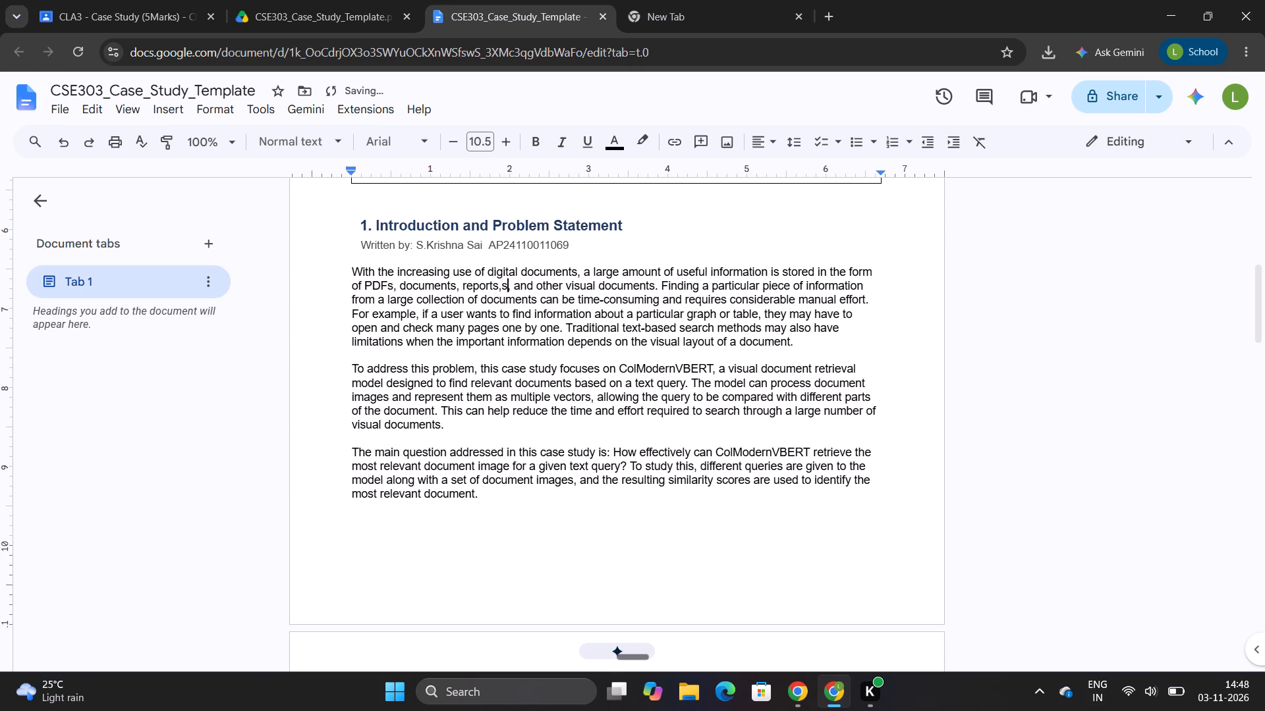
key(Right)
key(Right)
key(BackSpace)
key(BackSpace)
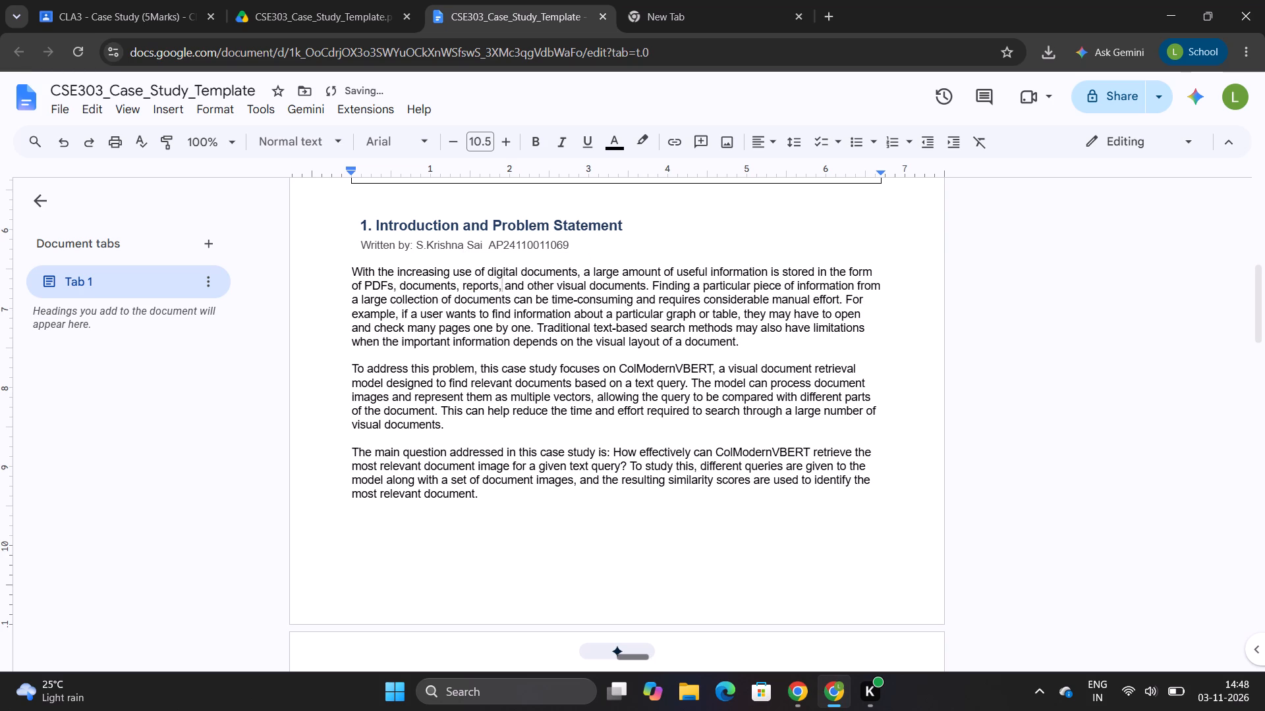
key(BackSpace)
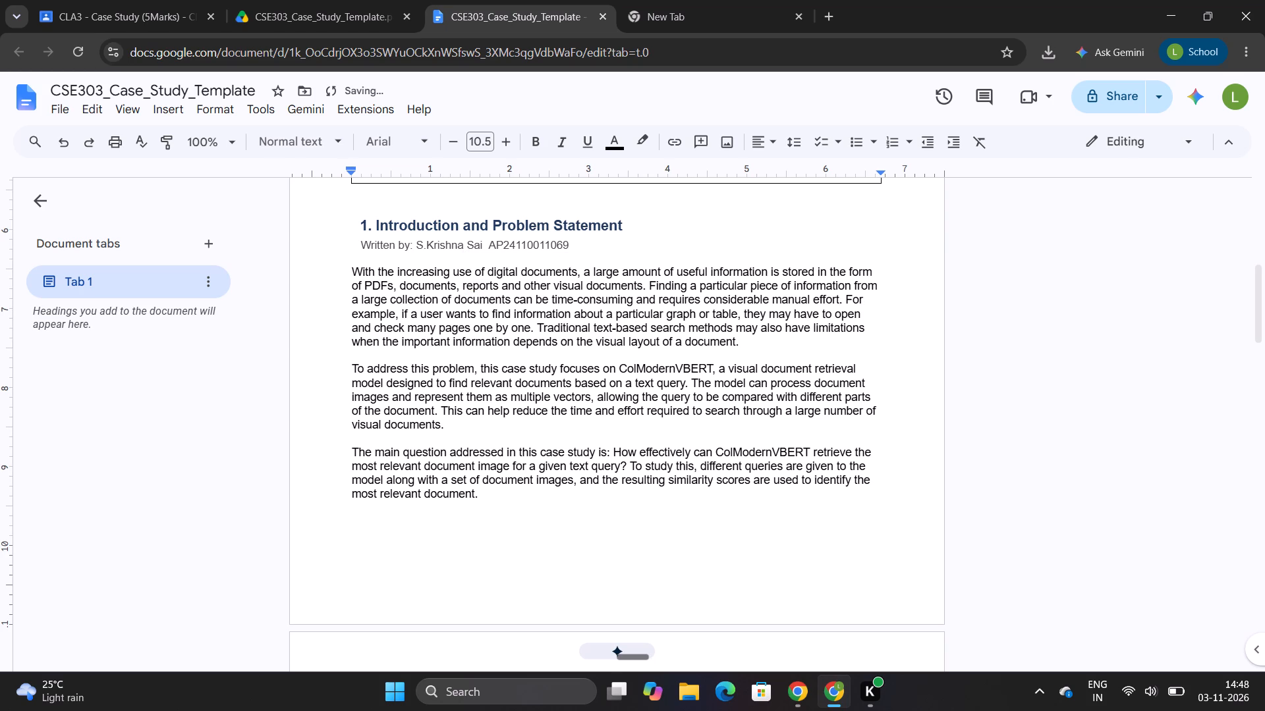
Review the finished introduction and the writing notes of the unfilled sections from Base Paper Summary to Implementation.
scroll(682, 534, up, 1)
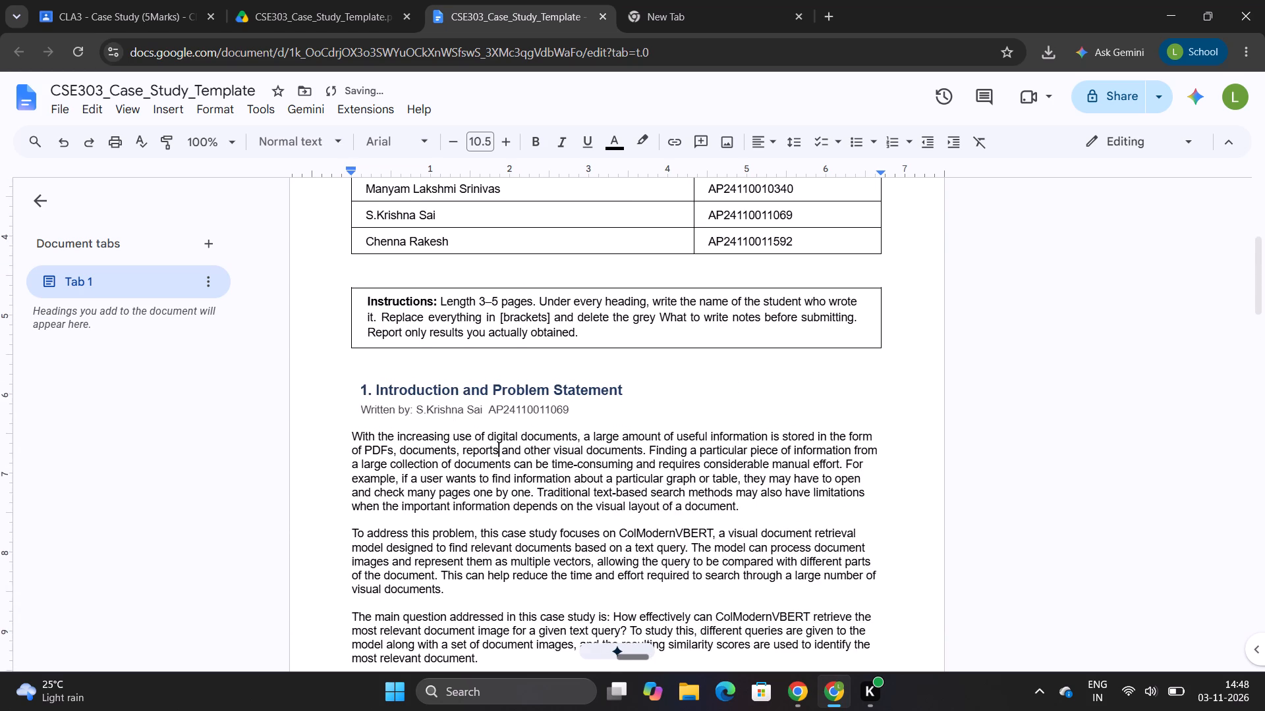
scroll(682, 534, up, 4)
scroll(682, 534, down, 4)
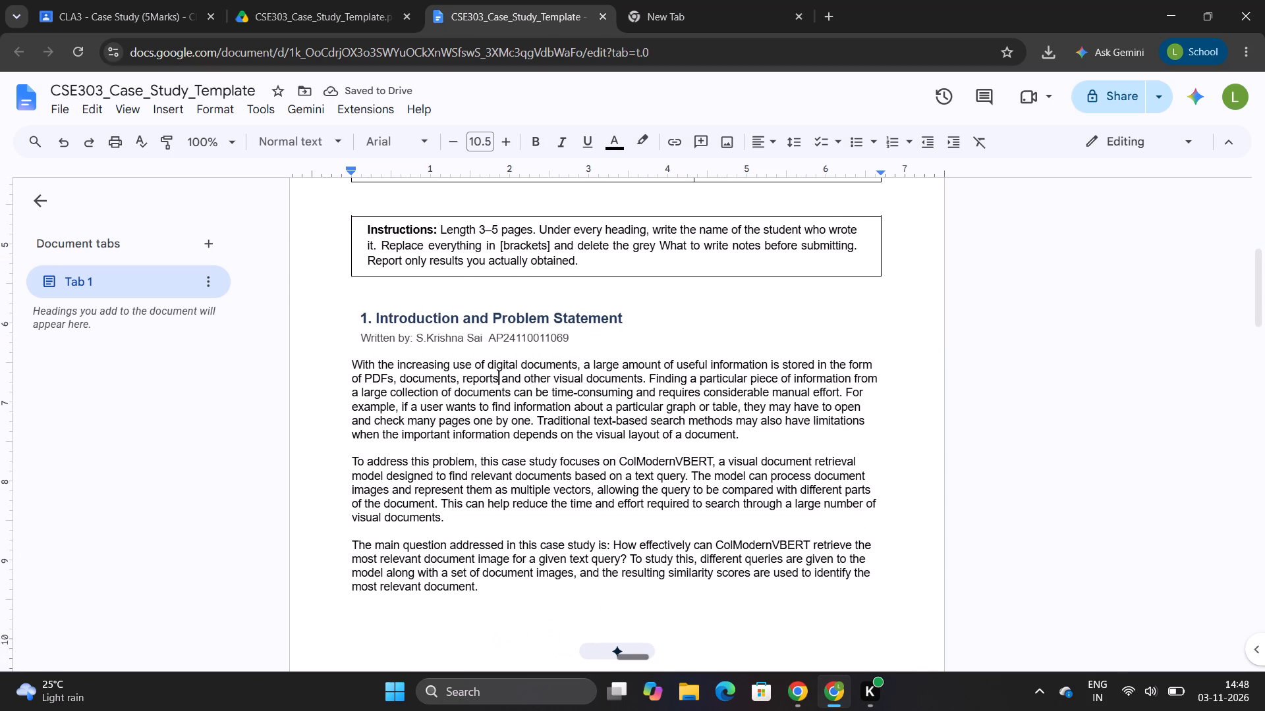
scroll(682, 534, down, 5)
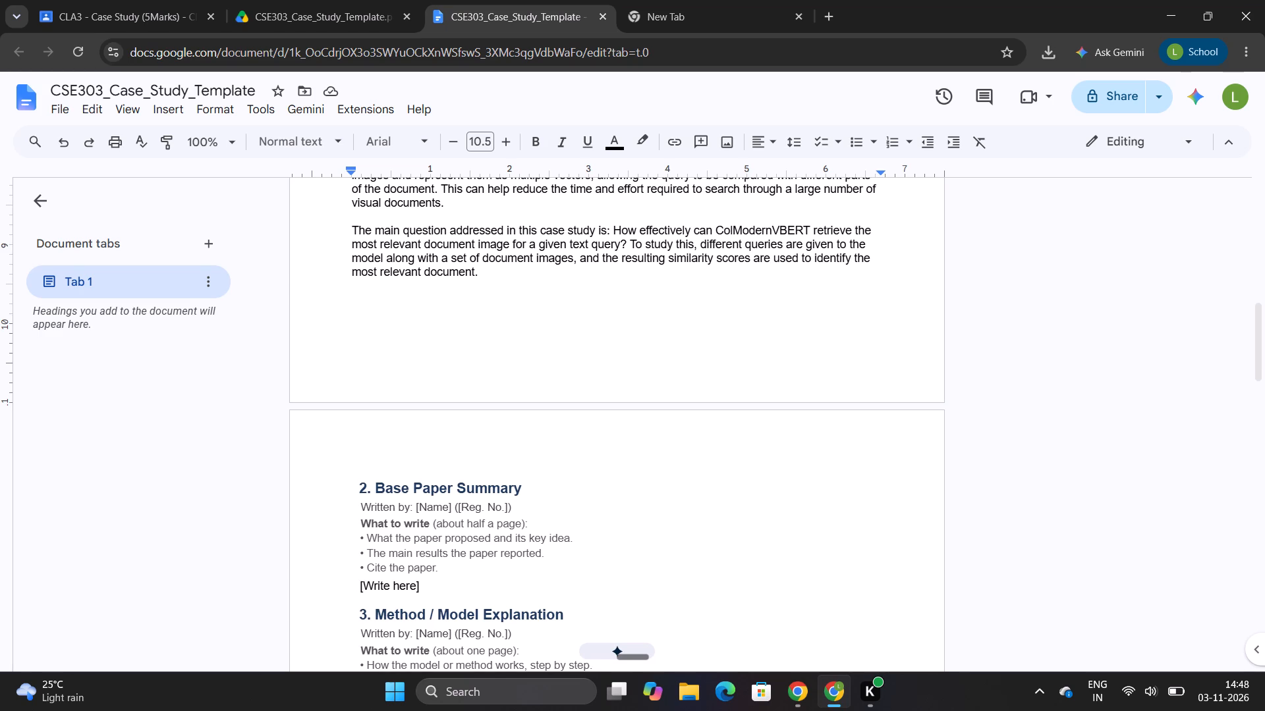
scroll(682, 534, up, 5)
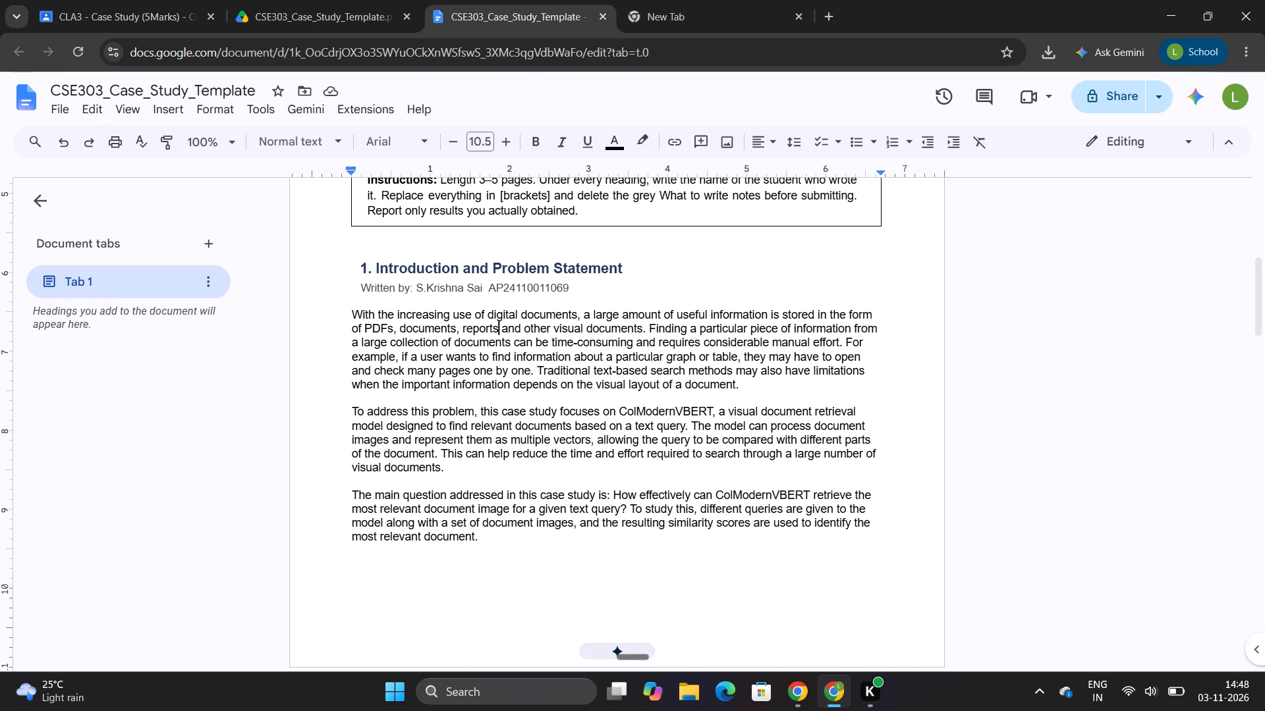
scroll(682, 534, down, 2)
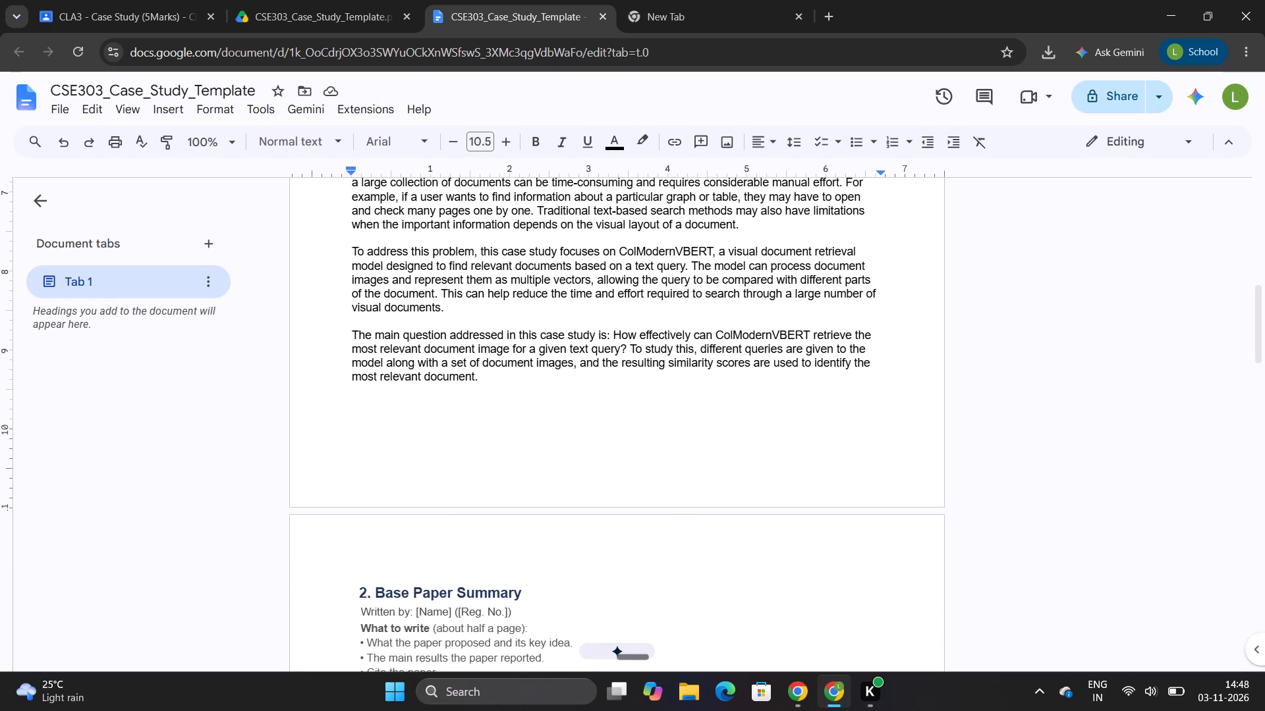
scroll(682, 534, down, 1)
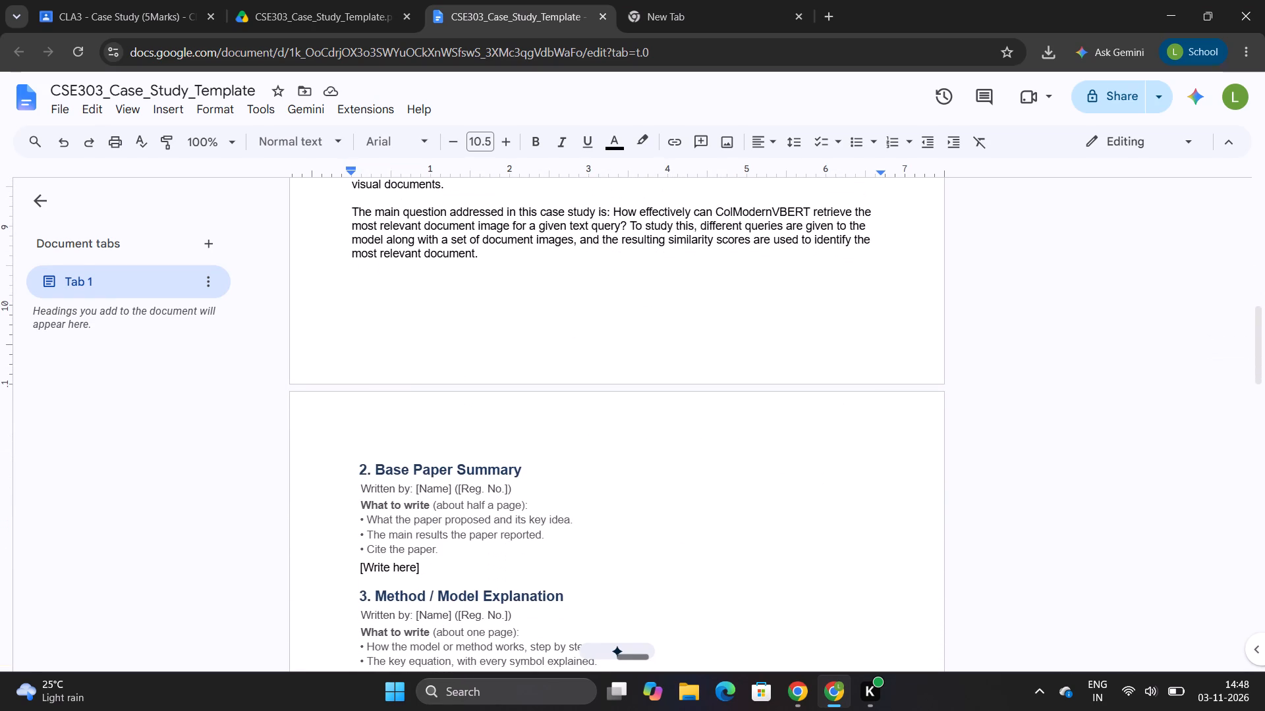
scroll(682, 534, down, 2)
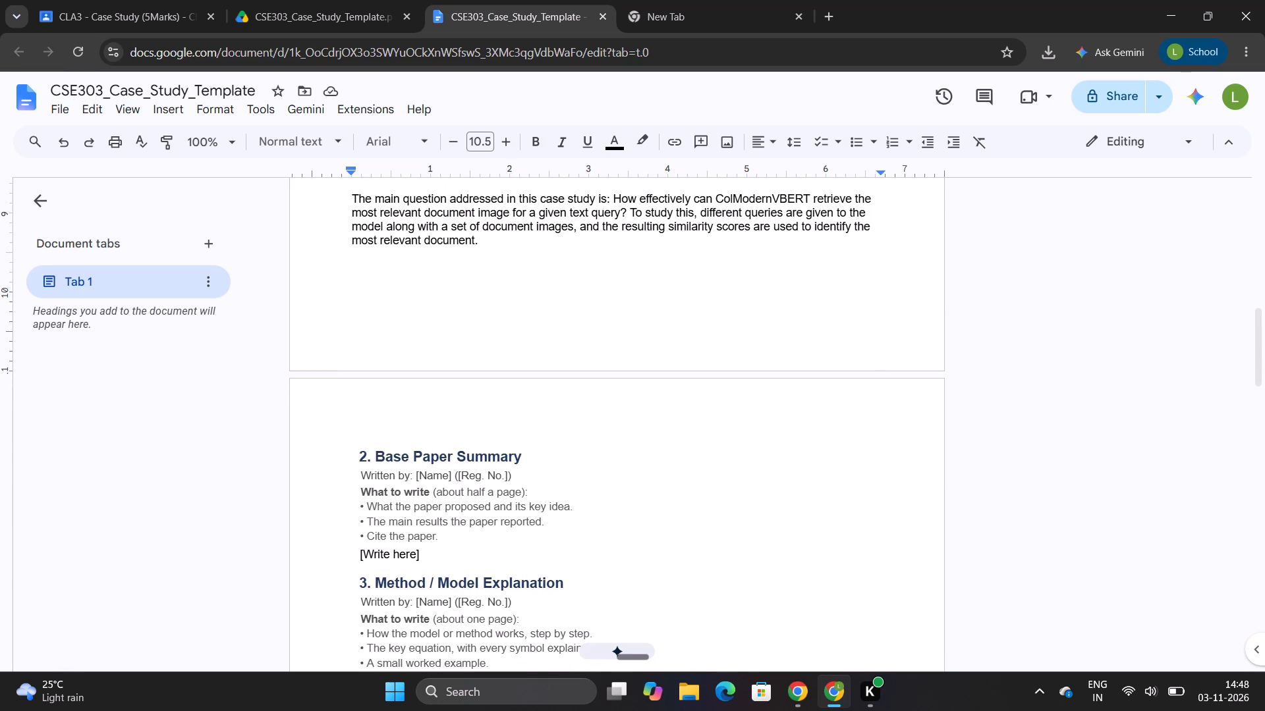
scroll(682, 534, down, 2)
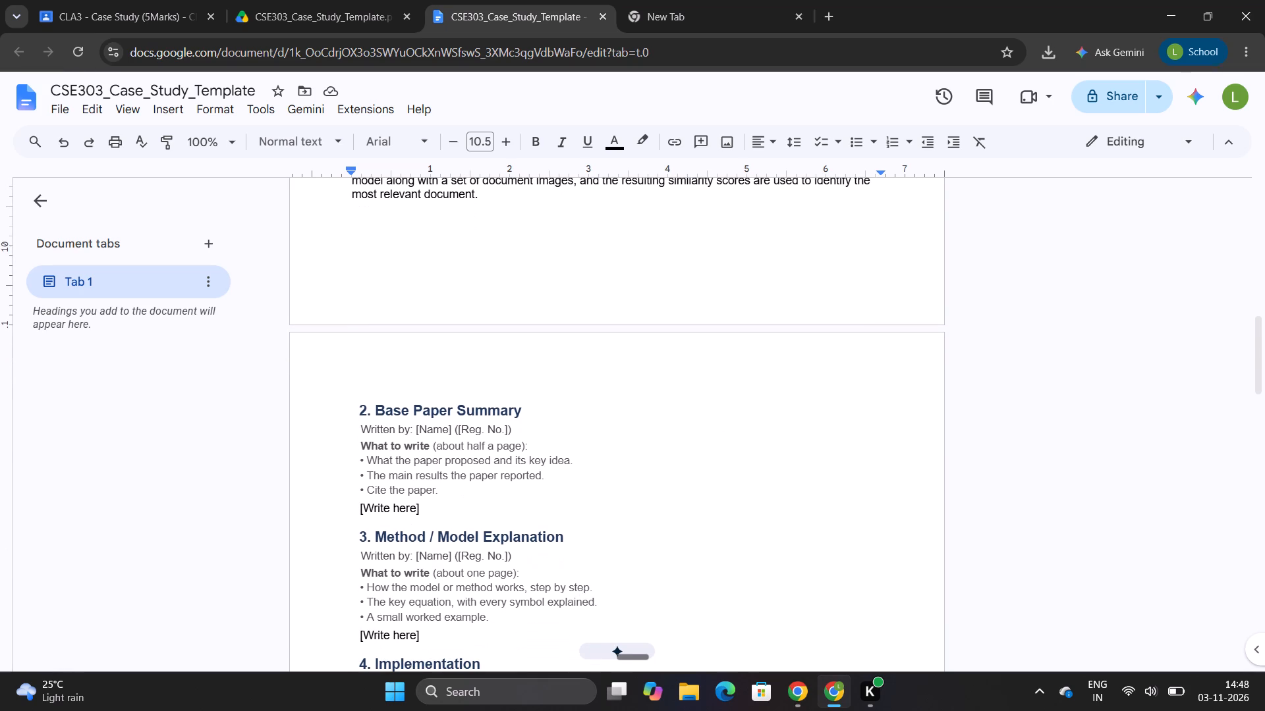
scroll(682, 534, down, 1)
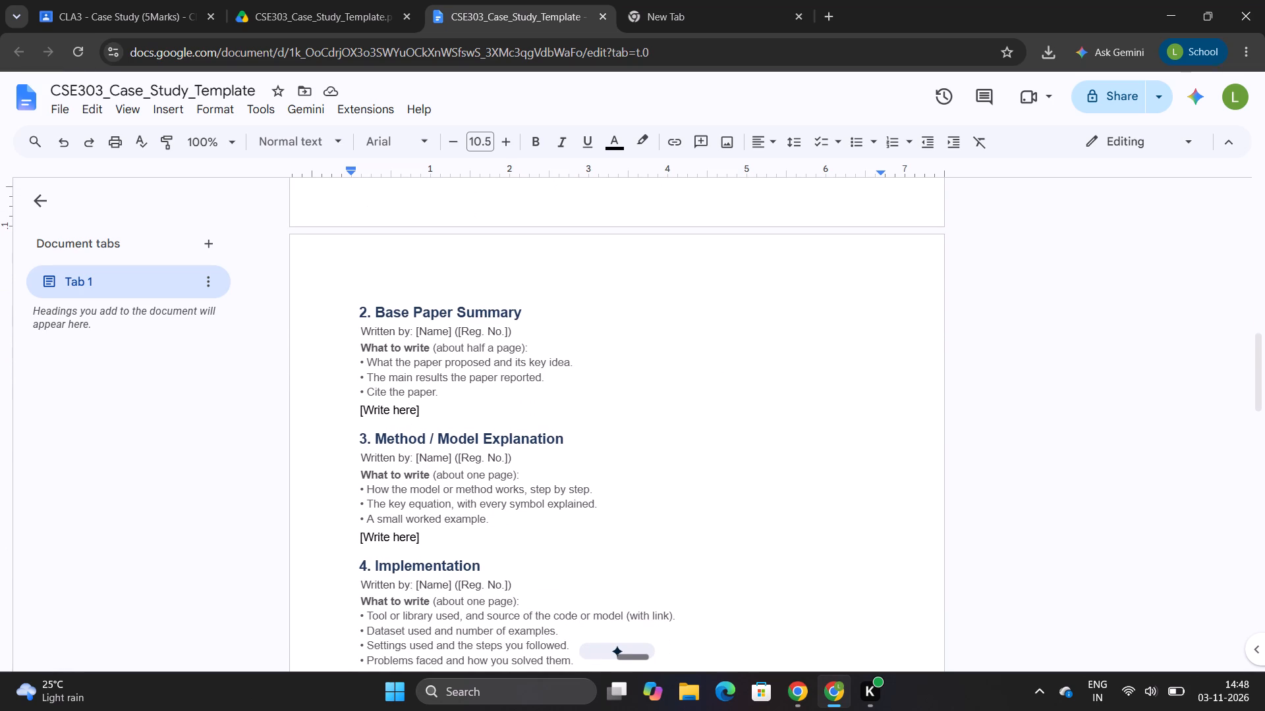
scroll(682, 534, down, 7)
Examine the writing notes of the unfilled sections from Base Paper Summary to Conclusion, along with the finished introduction.
scroll(682, 534, down, 2)
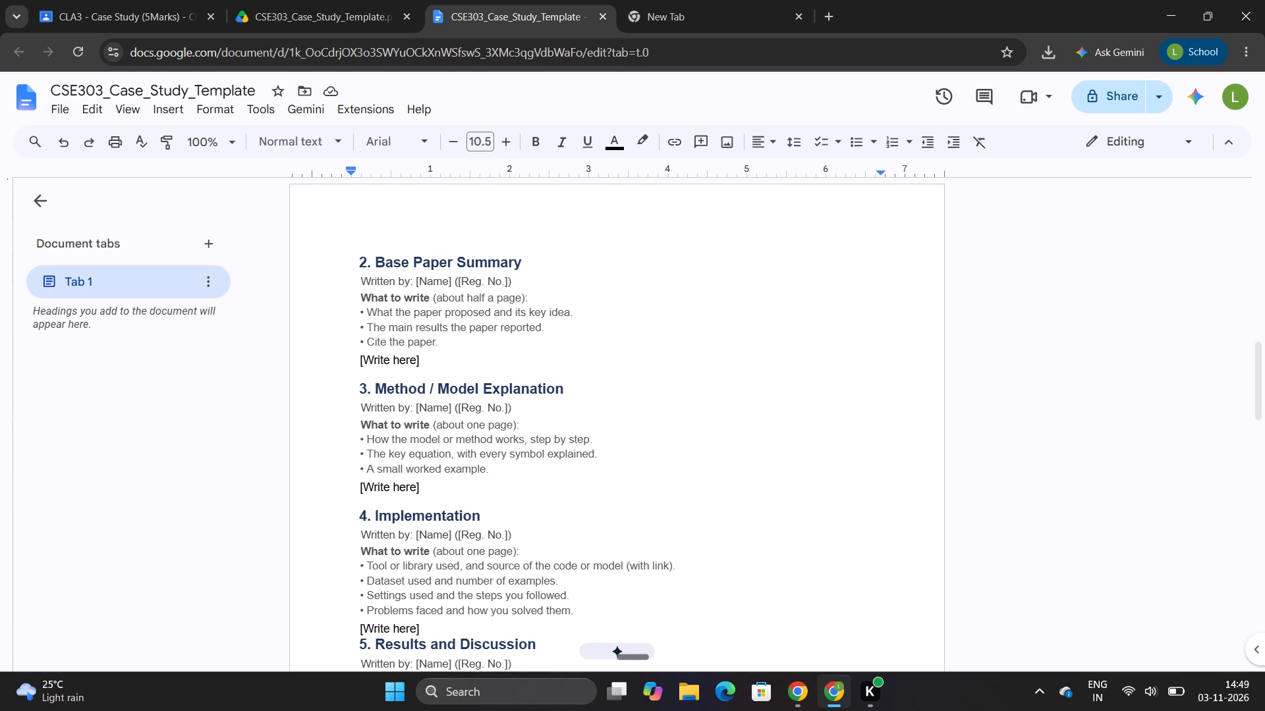
scroll(682, 534, down, 1)
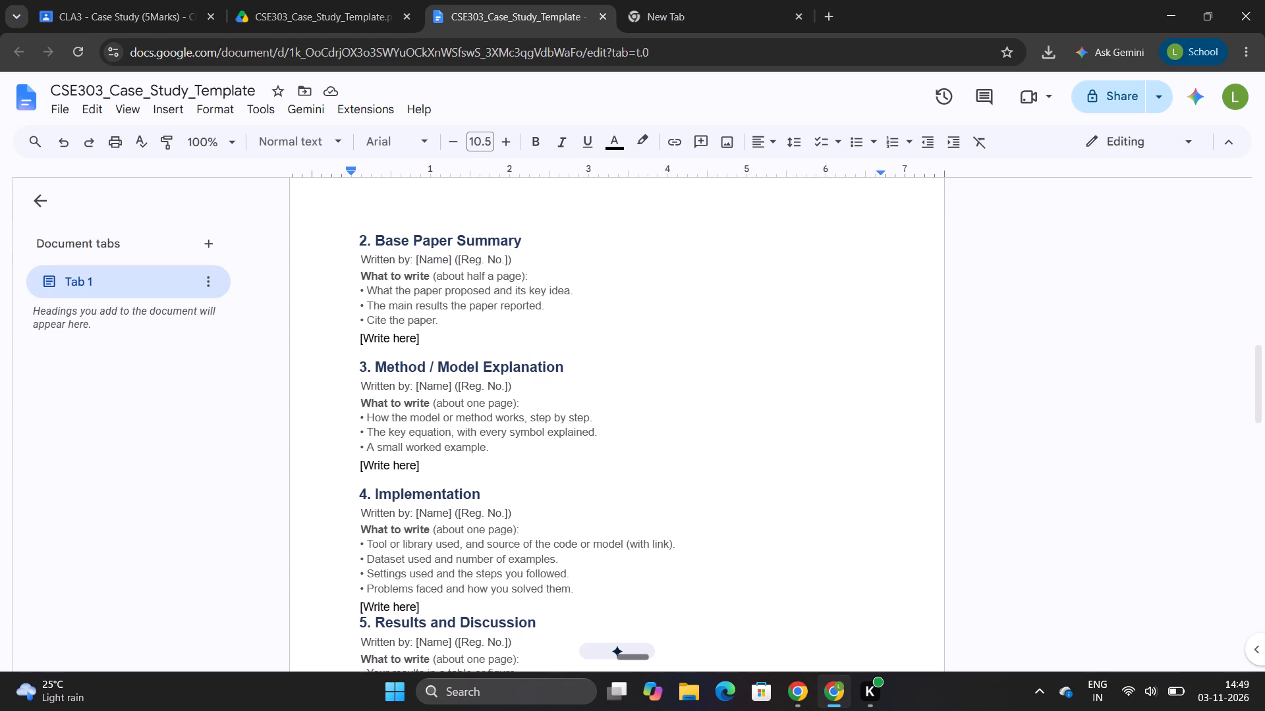
scroll(682, 534, down, 17)
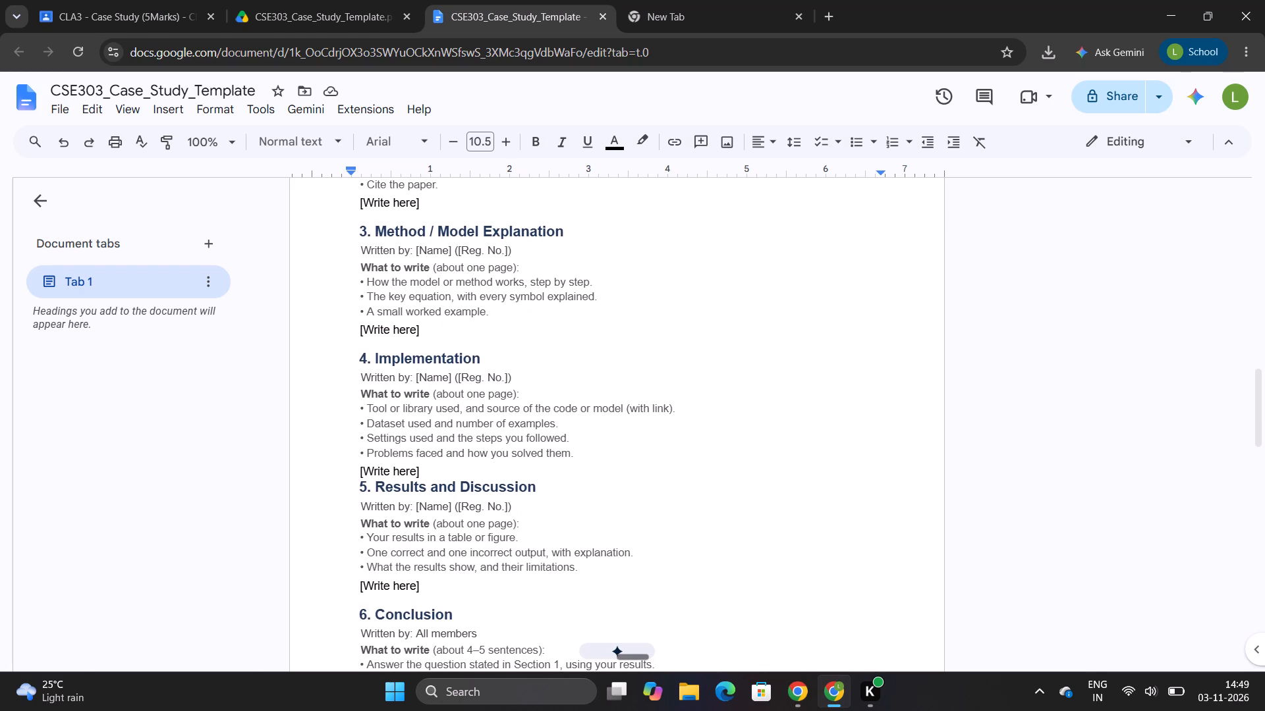
scroll(682, 534, down, 1)
scroll(682, 534, up, 4)
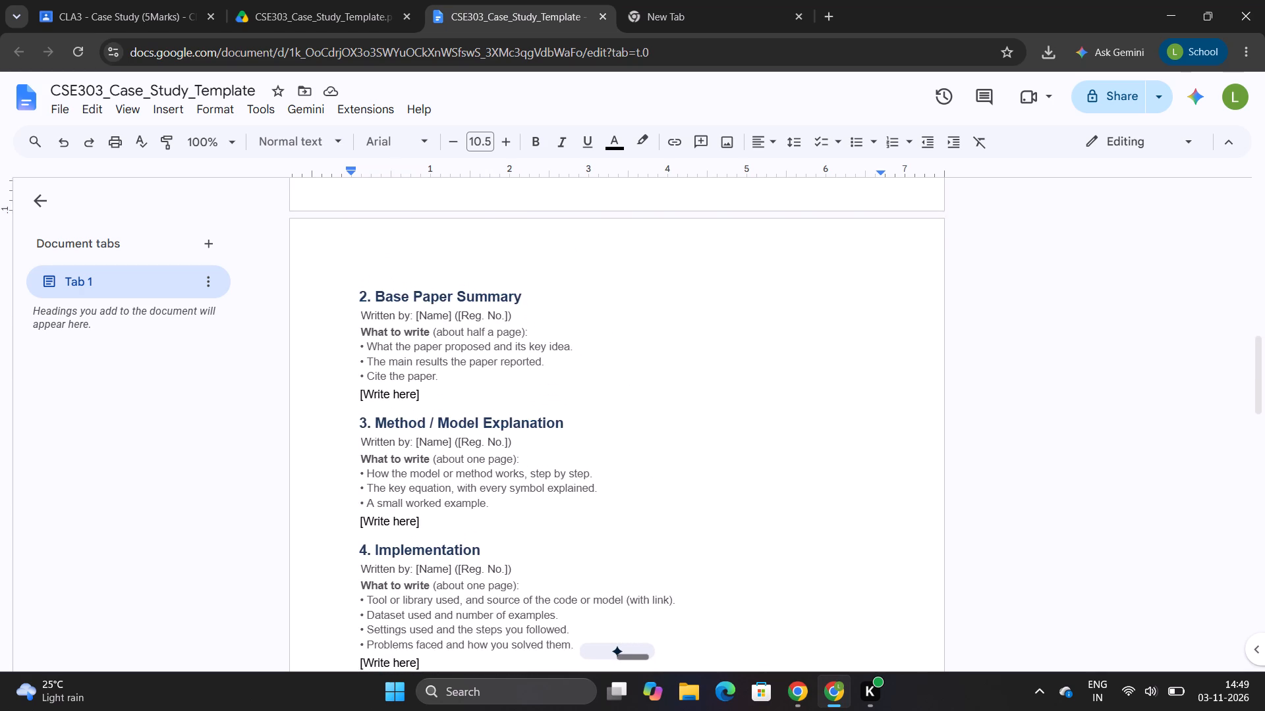
scroll(682, 534, up, 4)
scroll(682, 534, down, 2)
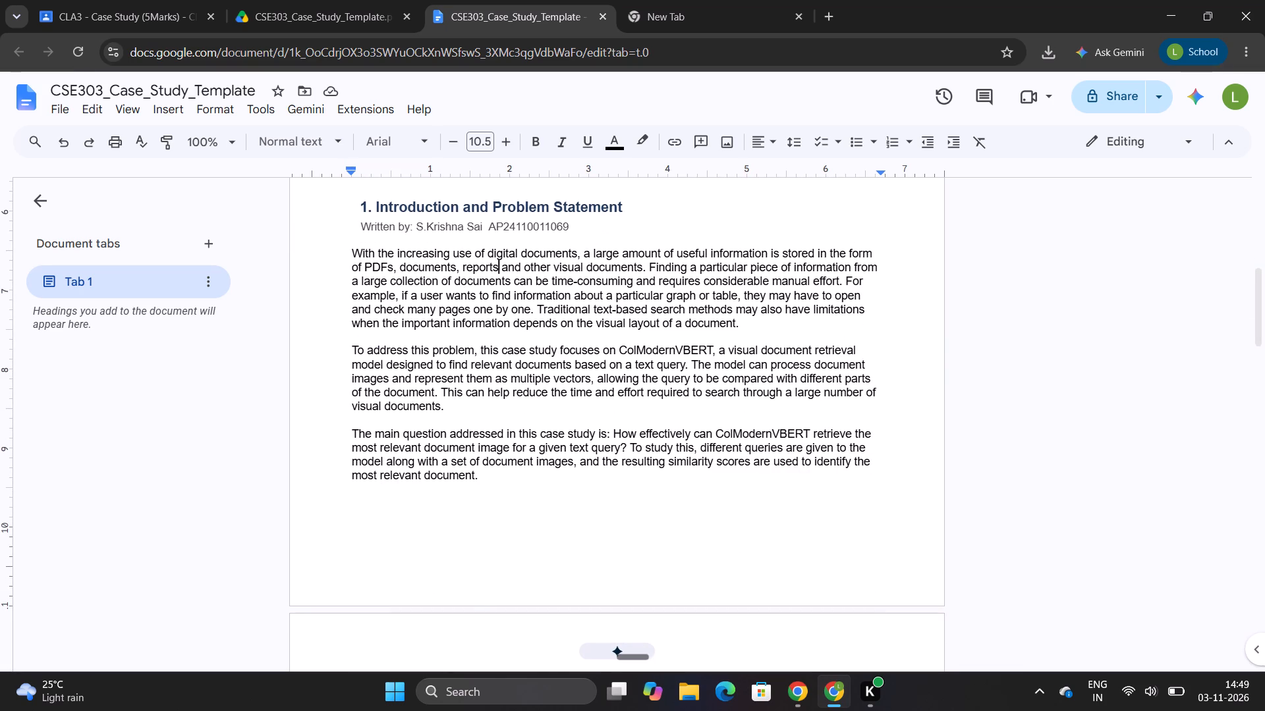
scroll(366, 631, down, 6)
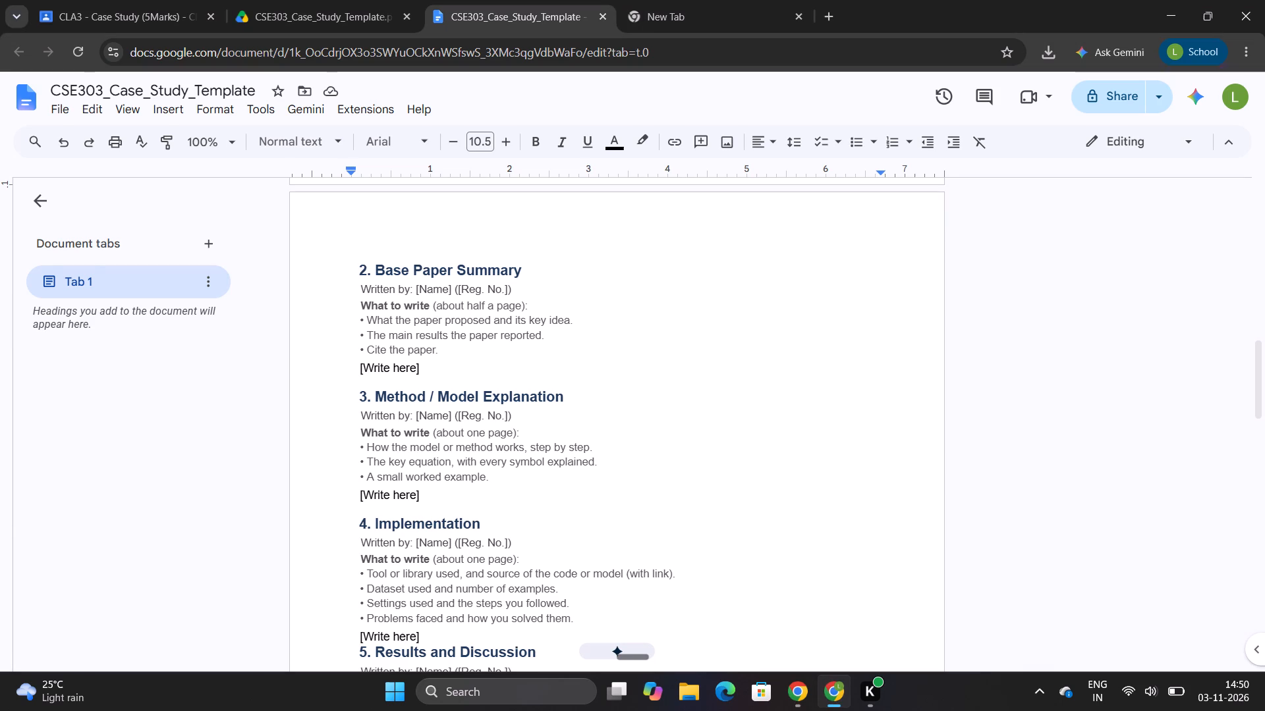
drag(415, 288, 450, 288)
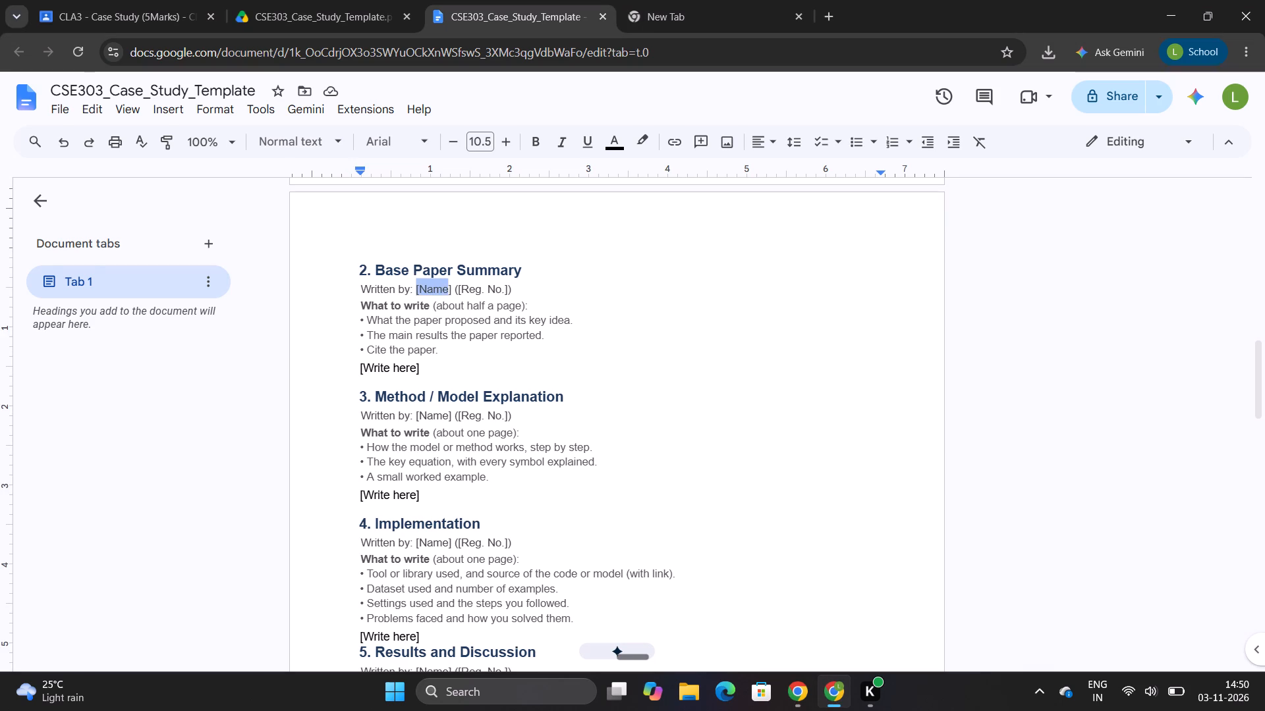
drag(450, 288, 451, 288)
key(BackSpace)
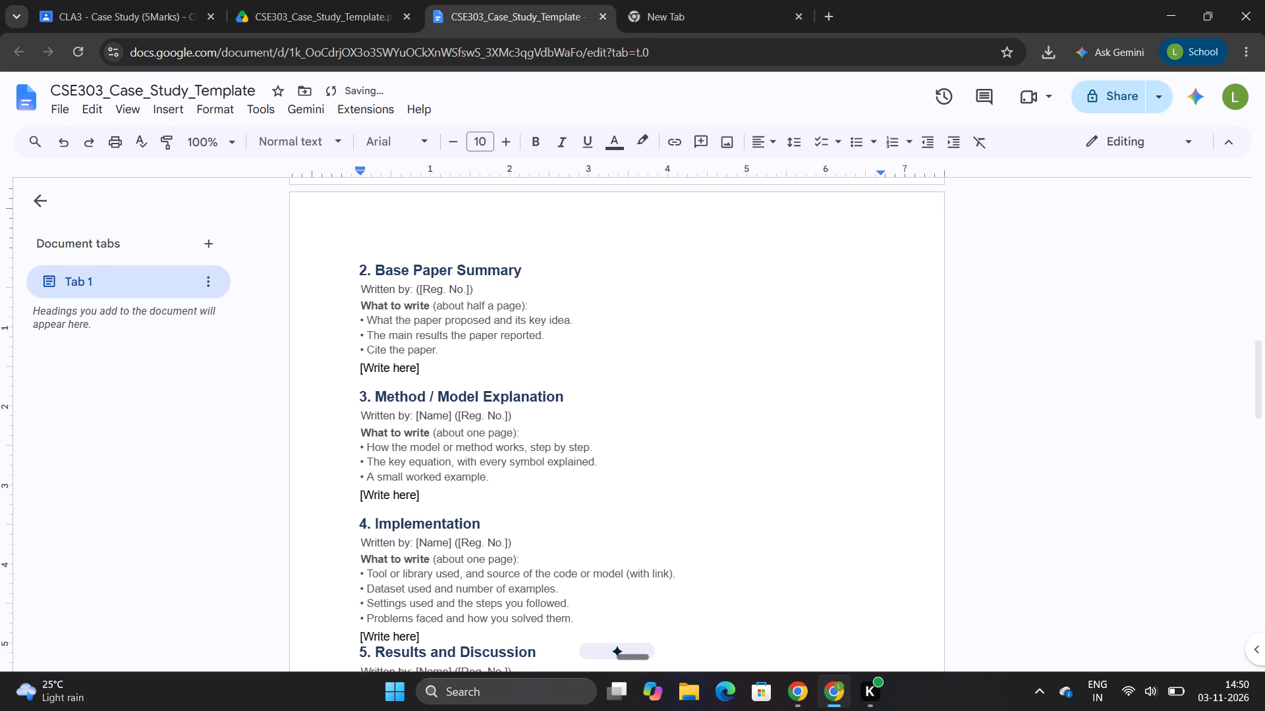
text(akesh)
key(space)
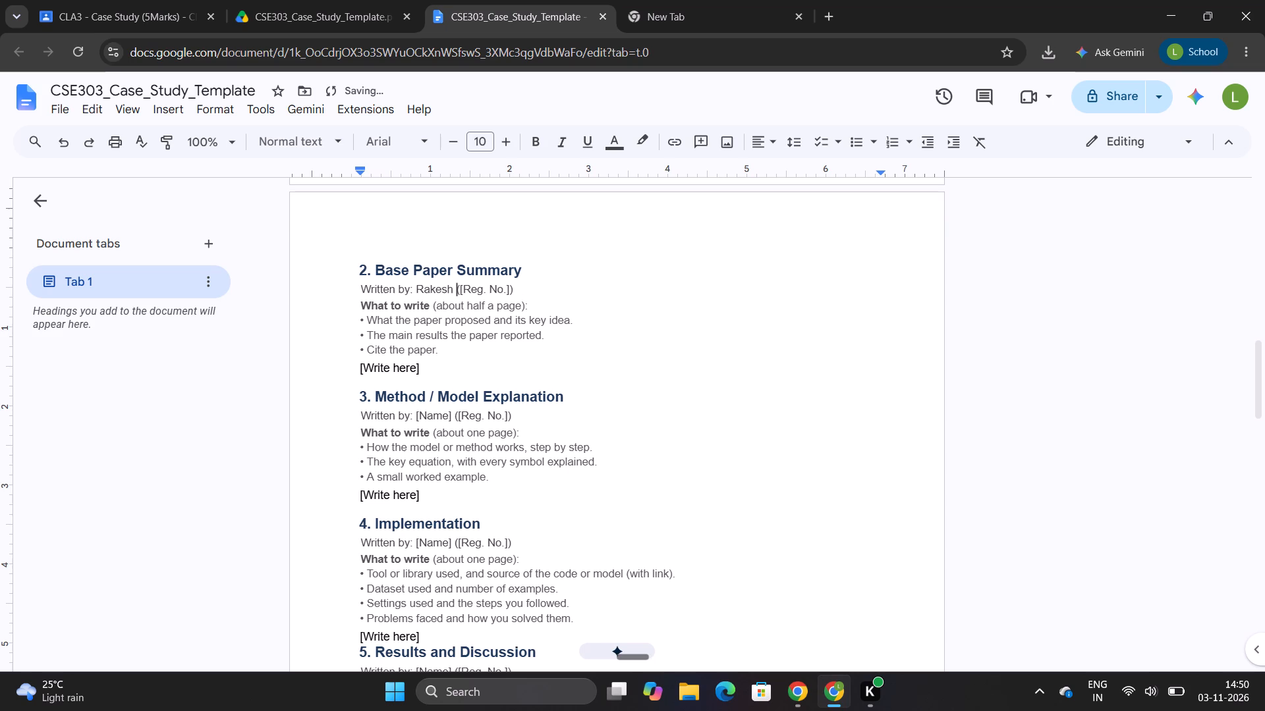
Delete the ([Reg. No.]) placeholder from the Base Paper Summary's author line.
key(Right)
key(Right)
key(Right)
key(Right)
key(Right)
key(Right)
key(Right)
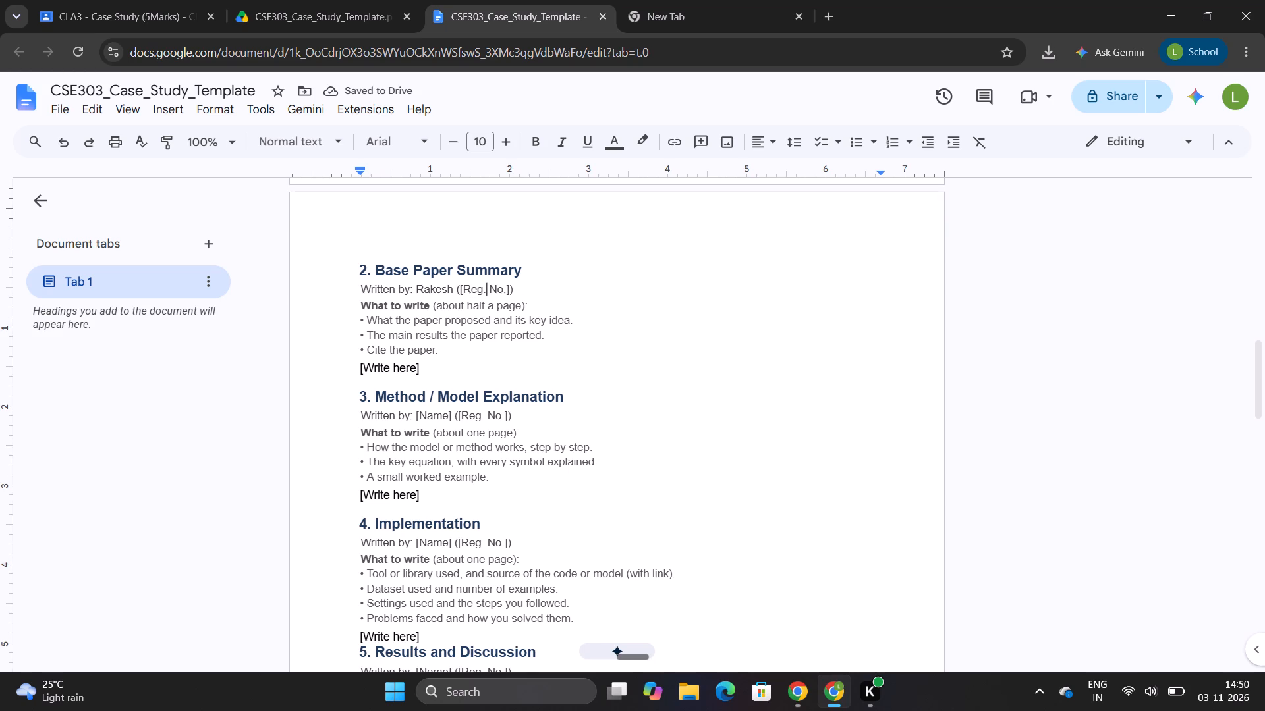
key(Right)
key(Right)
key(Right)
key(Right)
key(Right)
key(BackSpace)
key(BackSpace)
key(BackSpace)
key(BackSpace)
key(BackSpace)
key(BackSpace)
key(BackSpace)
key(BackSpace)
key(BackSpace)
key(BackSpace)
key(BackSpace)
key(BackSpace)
Add the author's registration number, as listed in the team members table, after the name in the Base Paper Summary author line.
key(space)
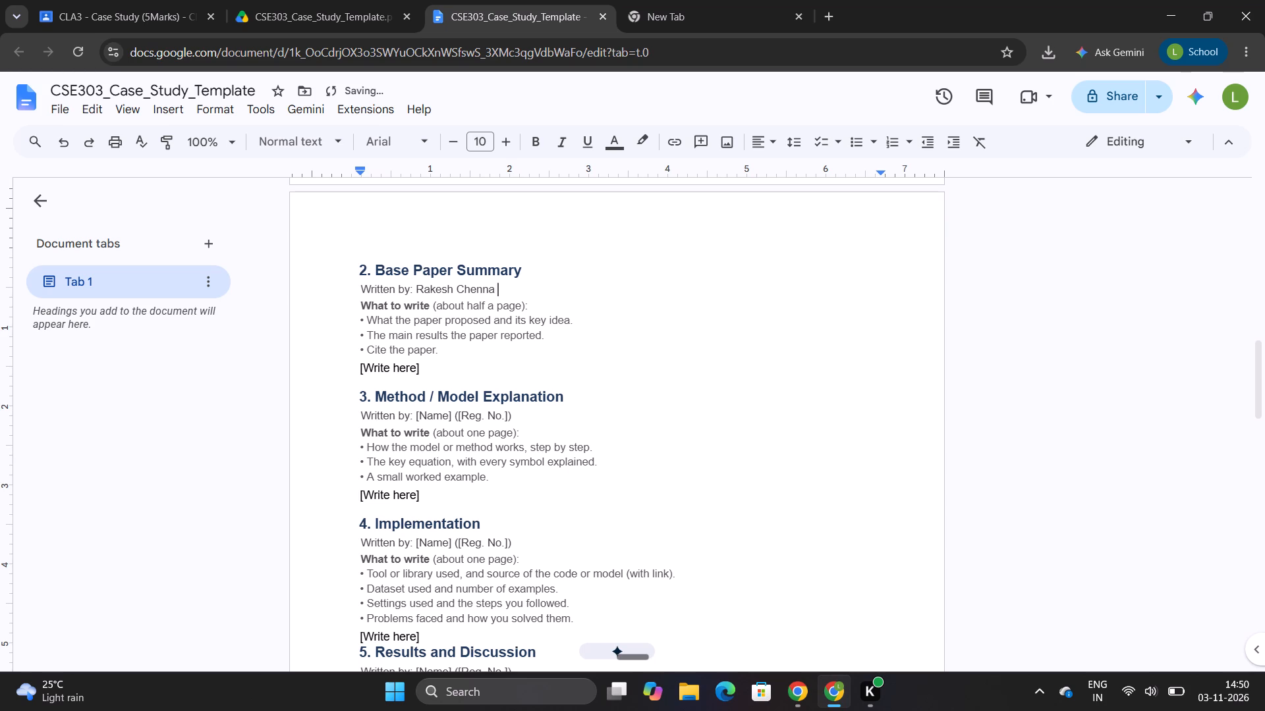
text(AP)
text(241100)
scroll(520, 298, up, 7)
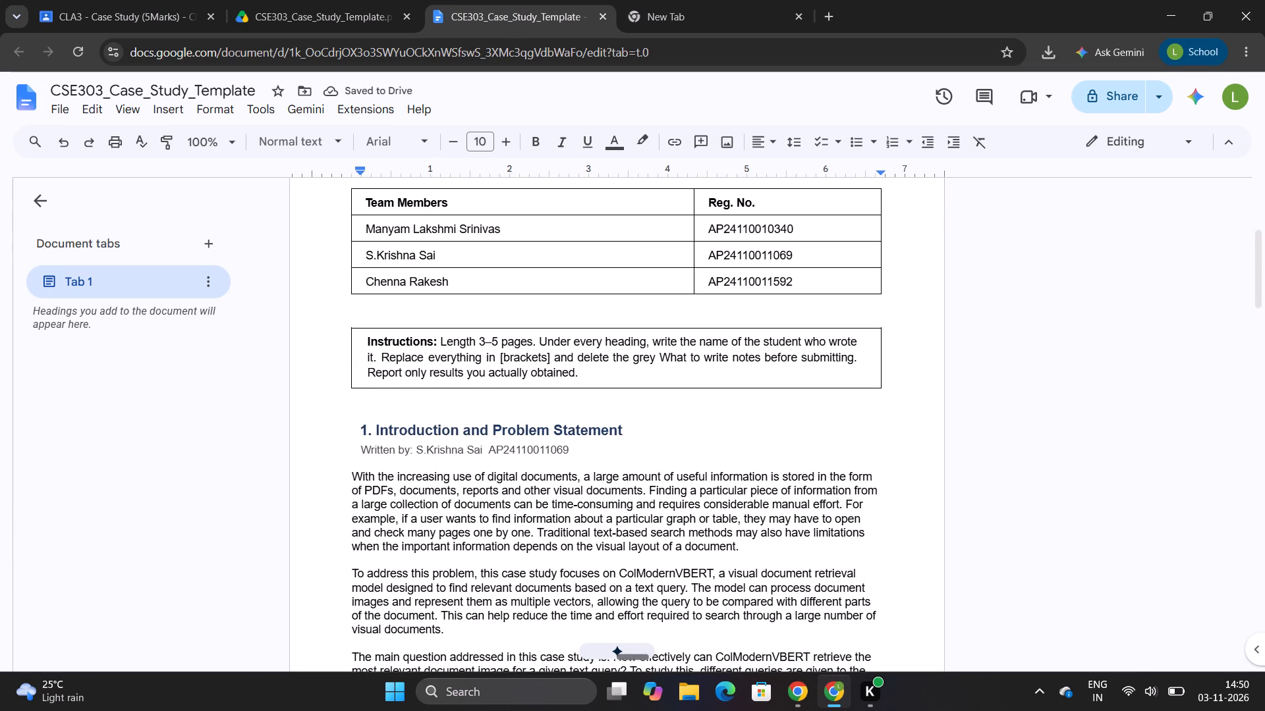
scroll(520, 298, down, 6)
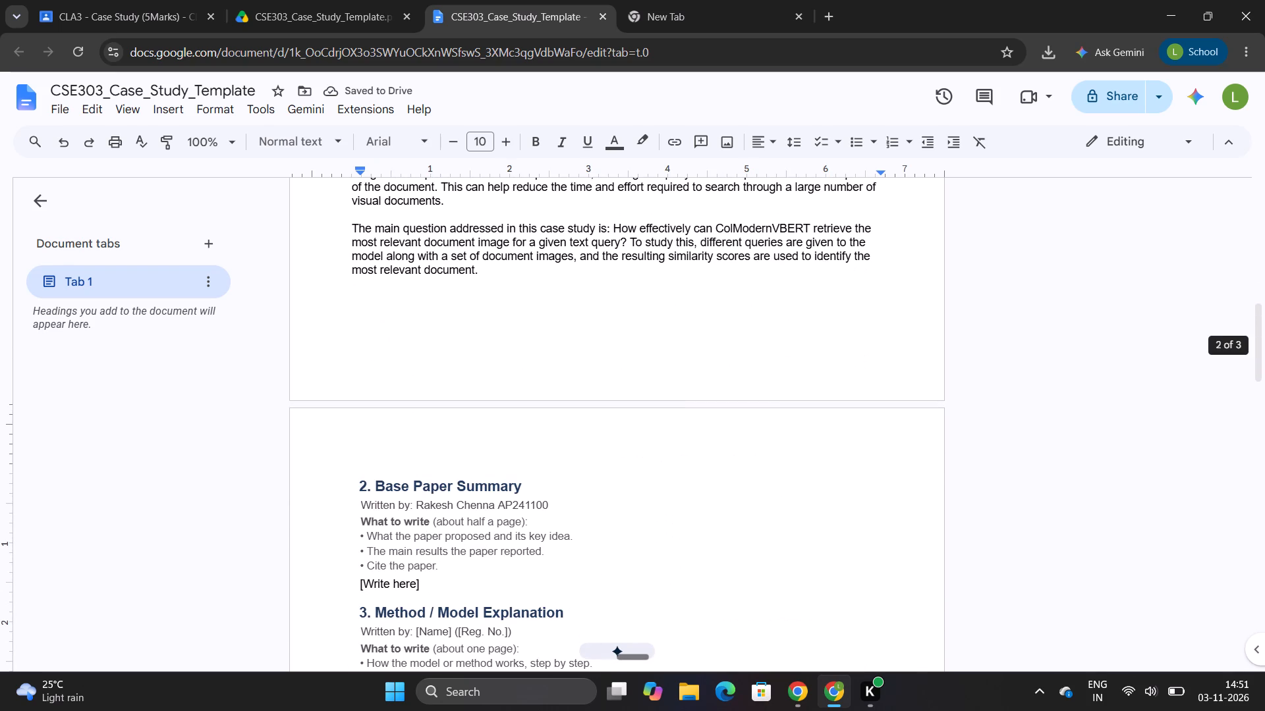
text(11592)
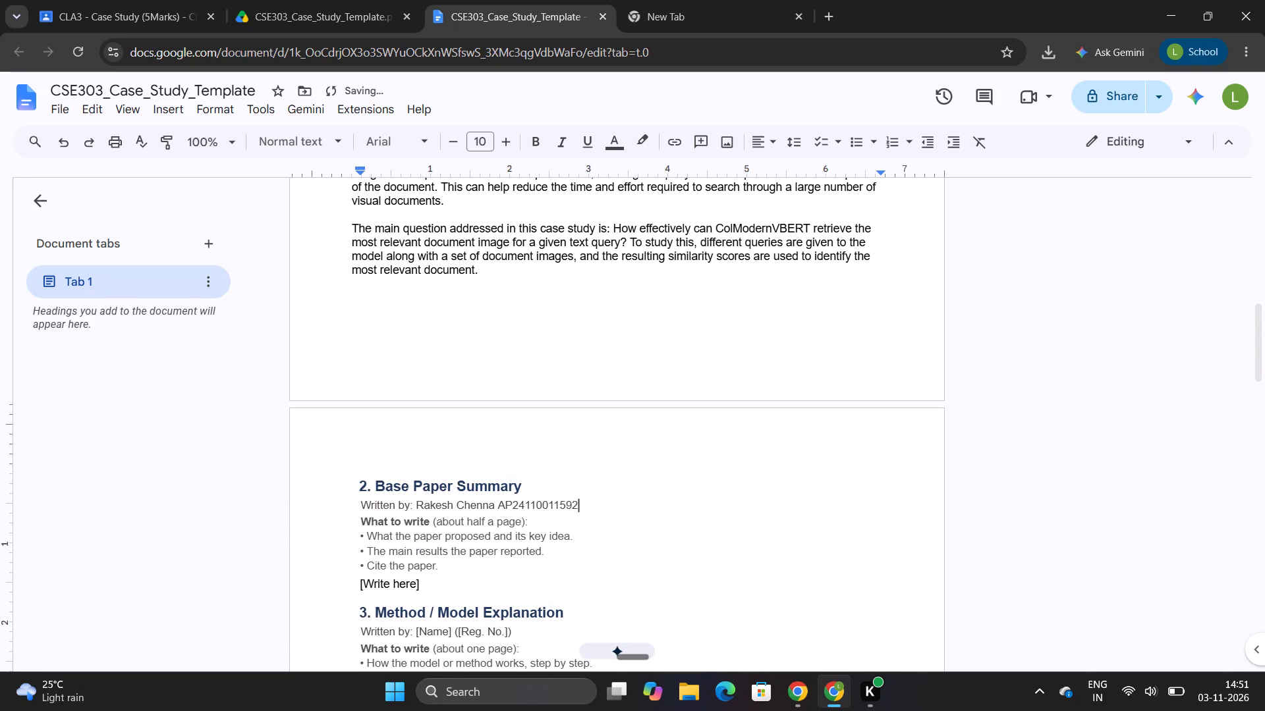
Replace the What to write notes and [Write here] placeholder under Base Paper Summary with the copied three paragraphs.
scroll(531, 487, down, 2)
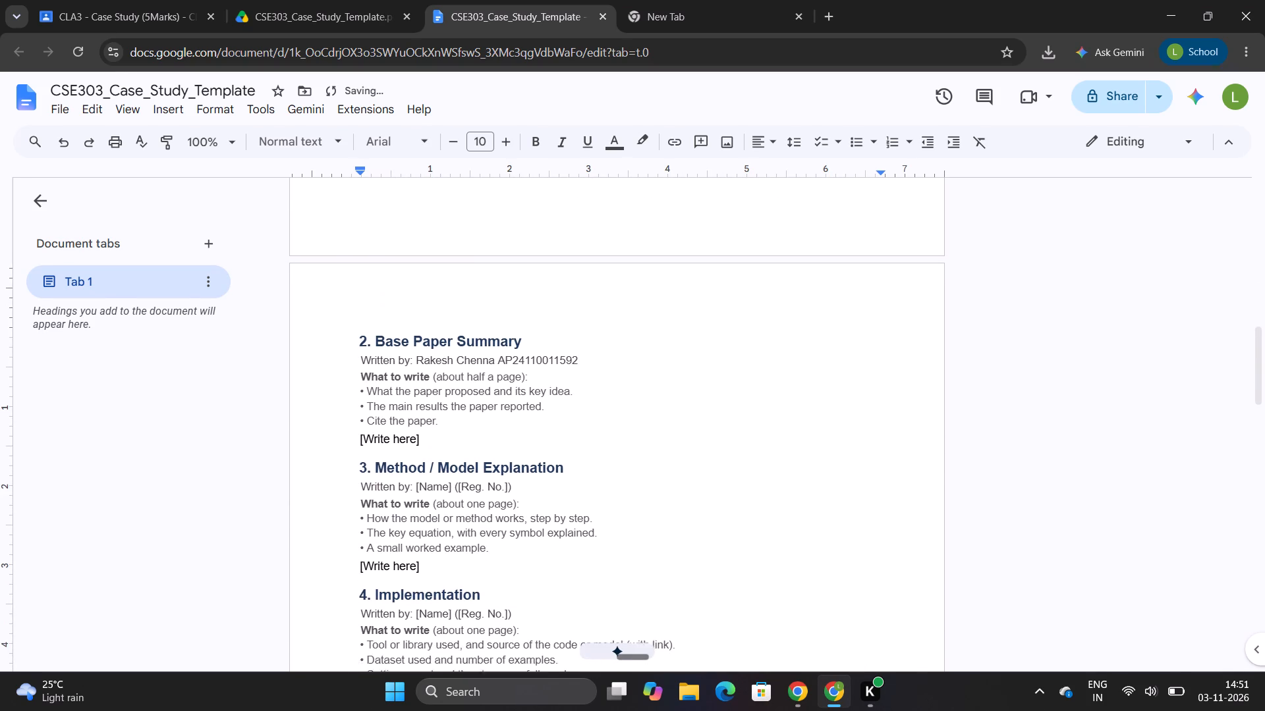
scroll(531, 487, down, 1)
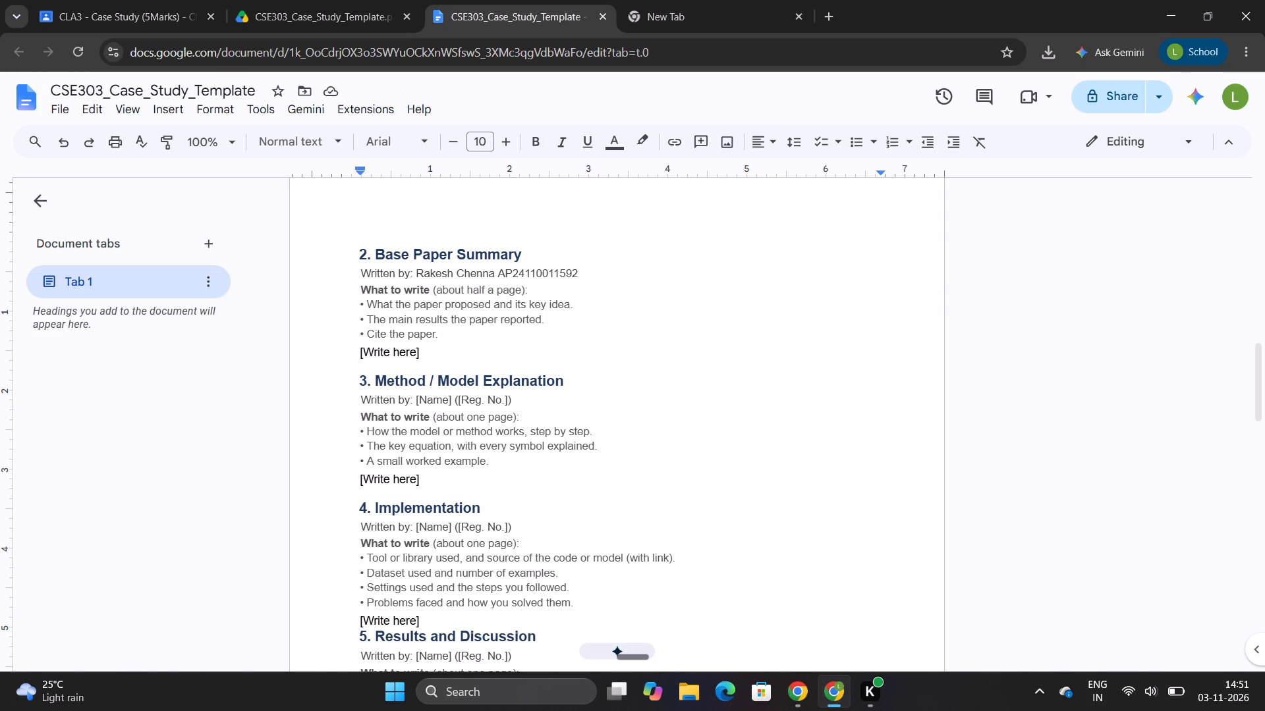
scroll(590, 402, down, 1)
scroll(590, 402, up, 1)
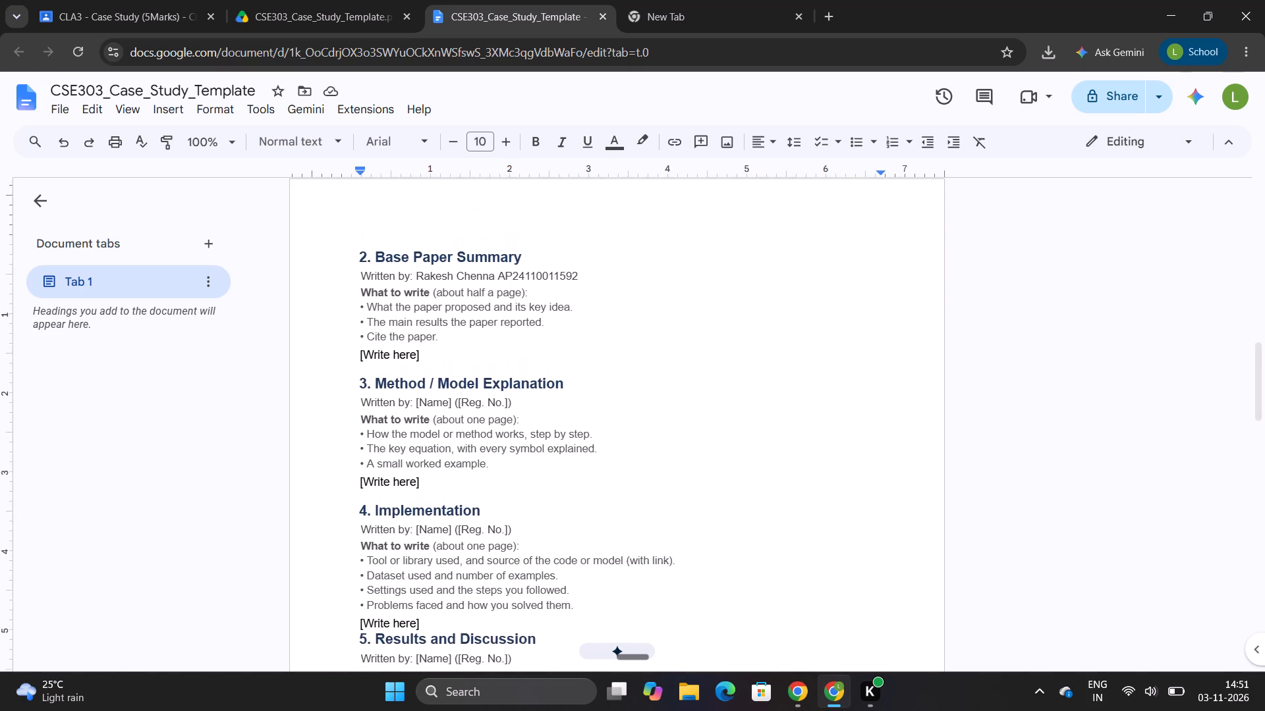
scroll(590, 402, up, 1)
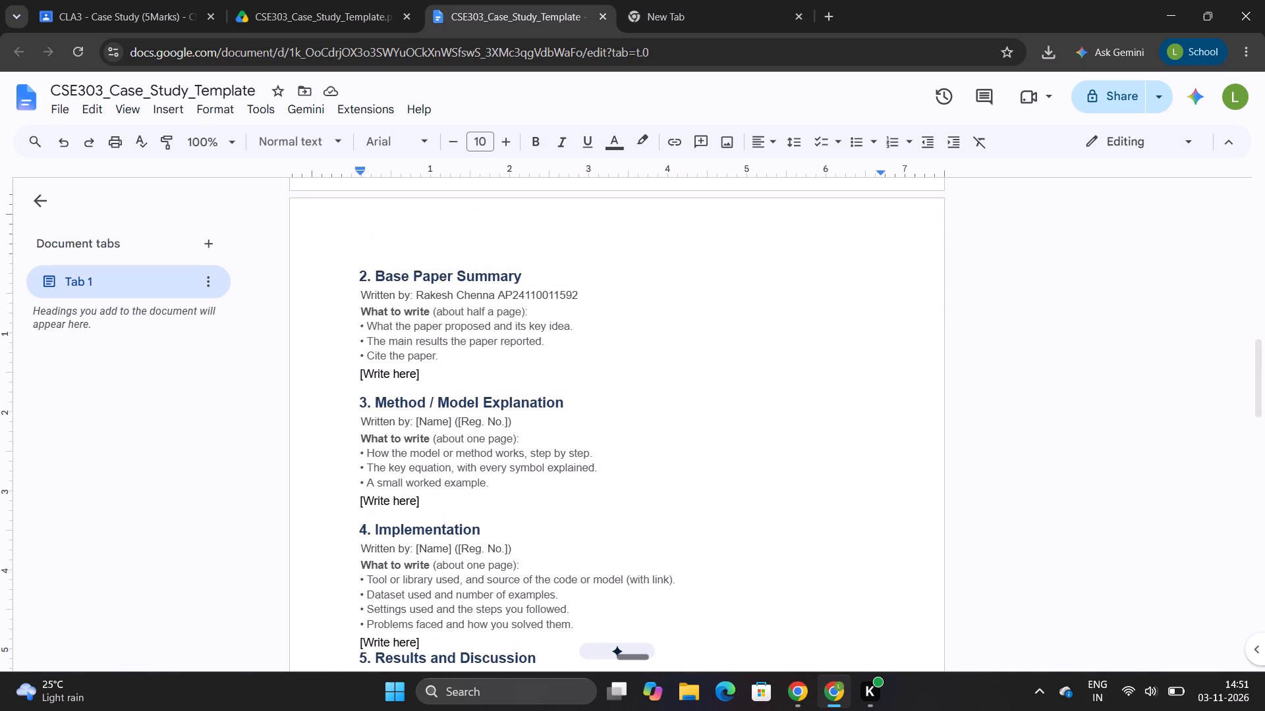
drag(361, 309, 431, 370)
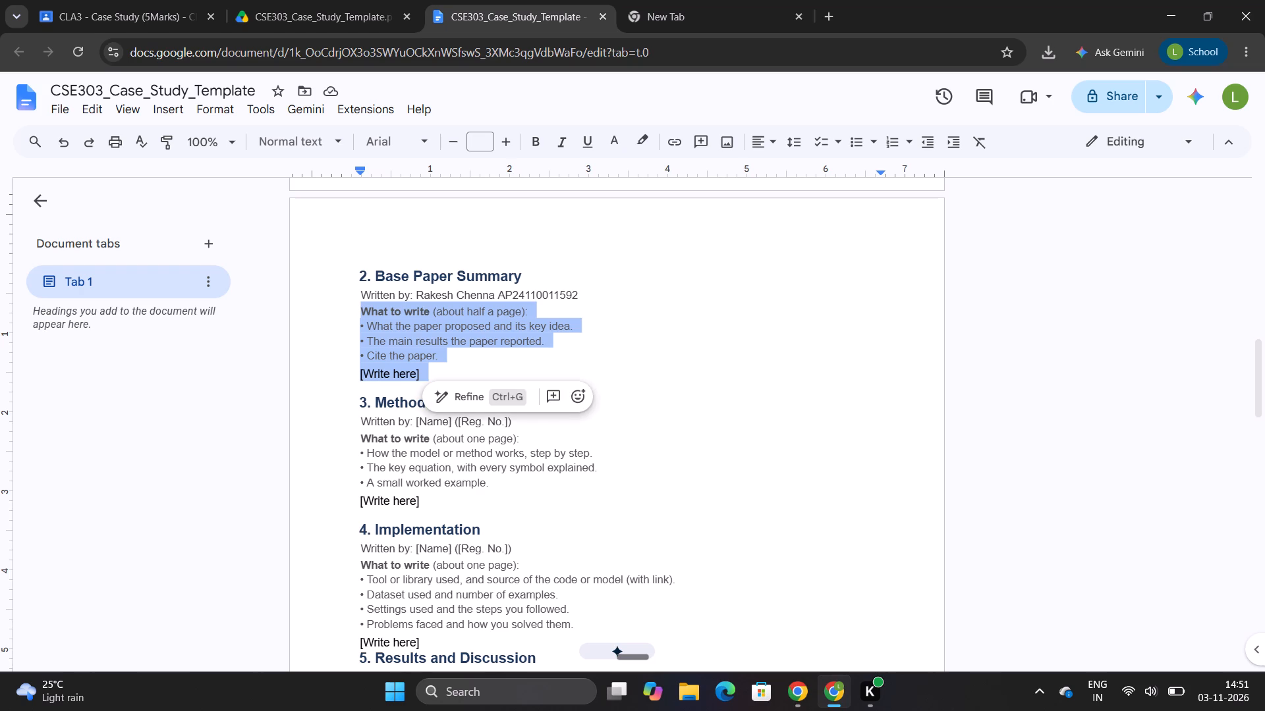
key(ctrl+v)
Remove all bold formatting from the three pasted Base Paper Summary paragraphs.
drag(352, 322, 464, 601)
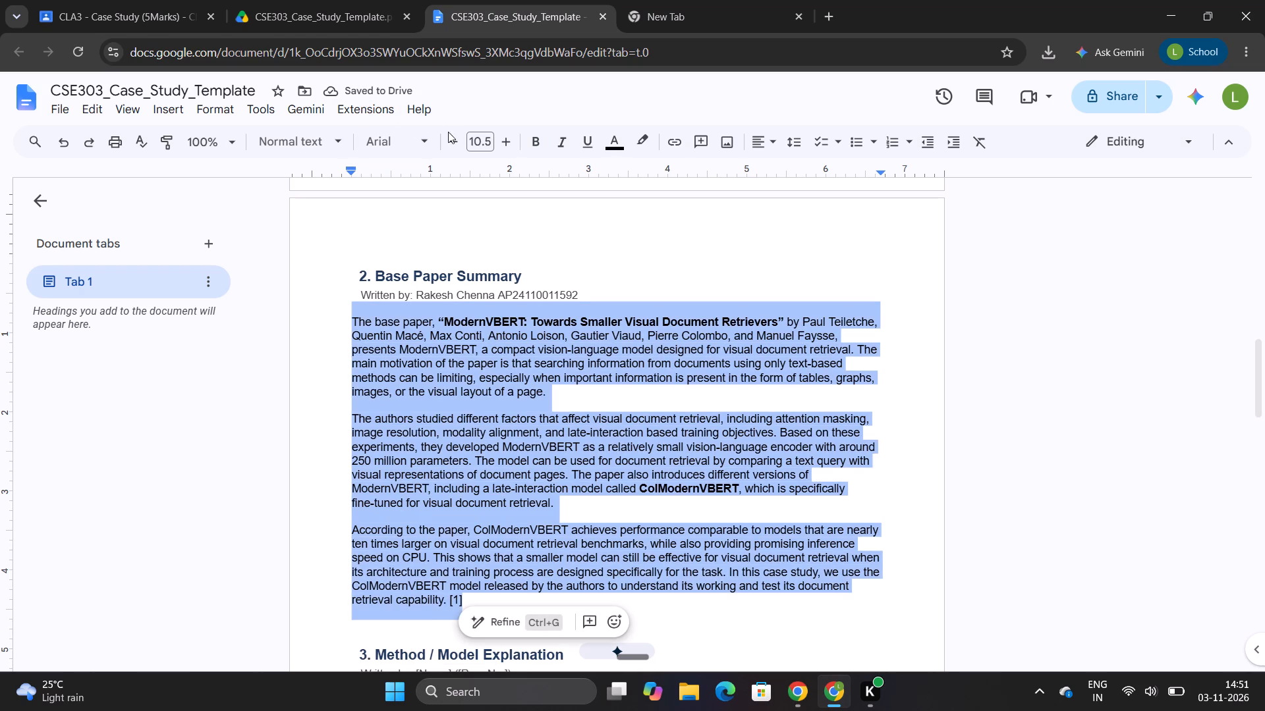
click(545, 144)
click(545, 144)
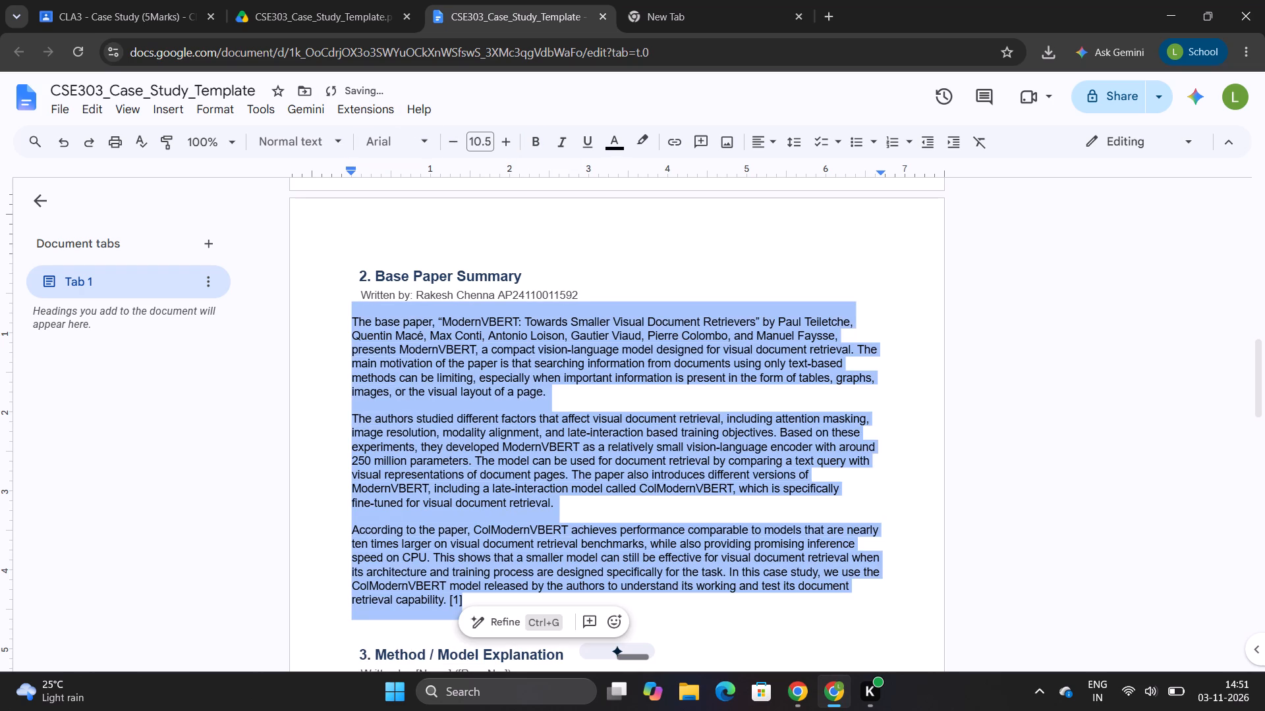
click(341, 359)
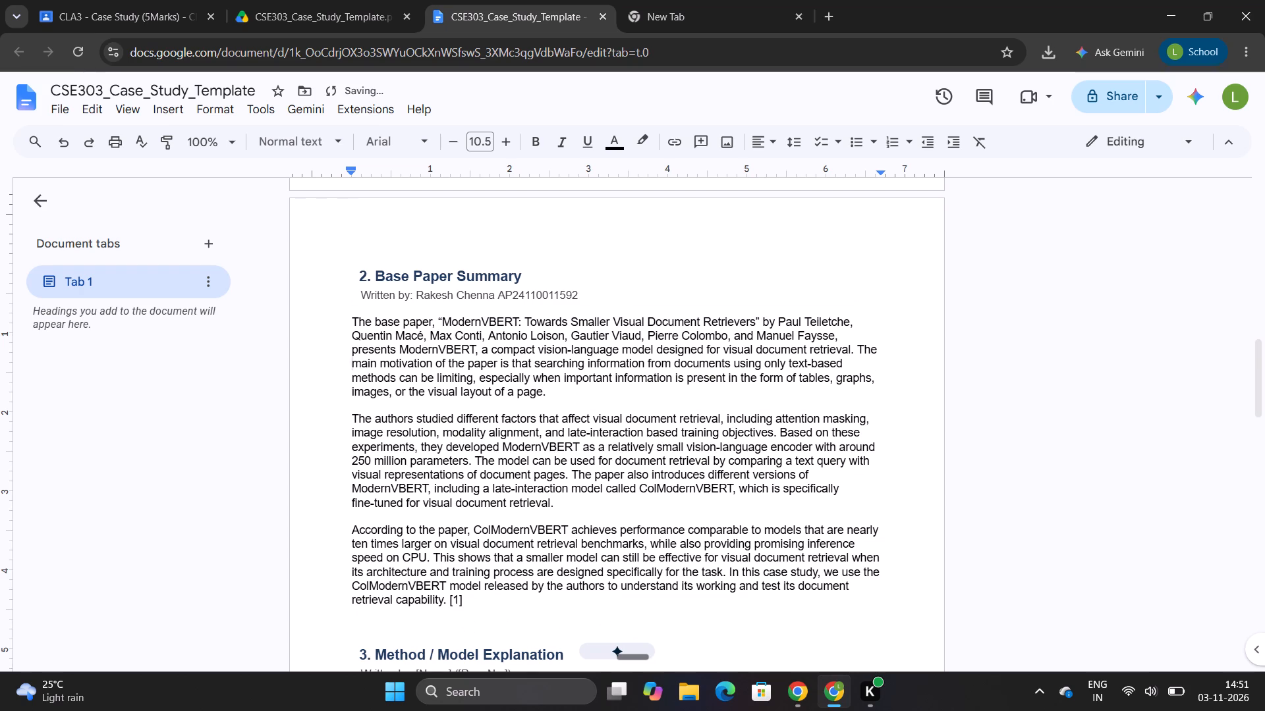
scroll(636, 512, down, 1)
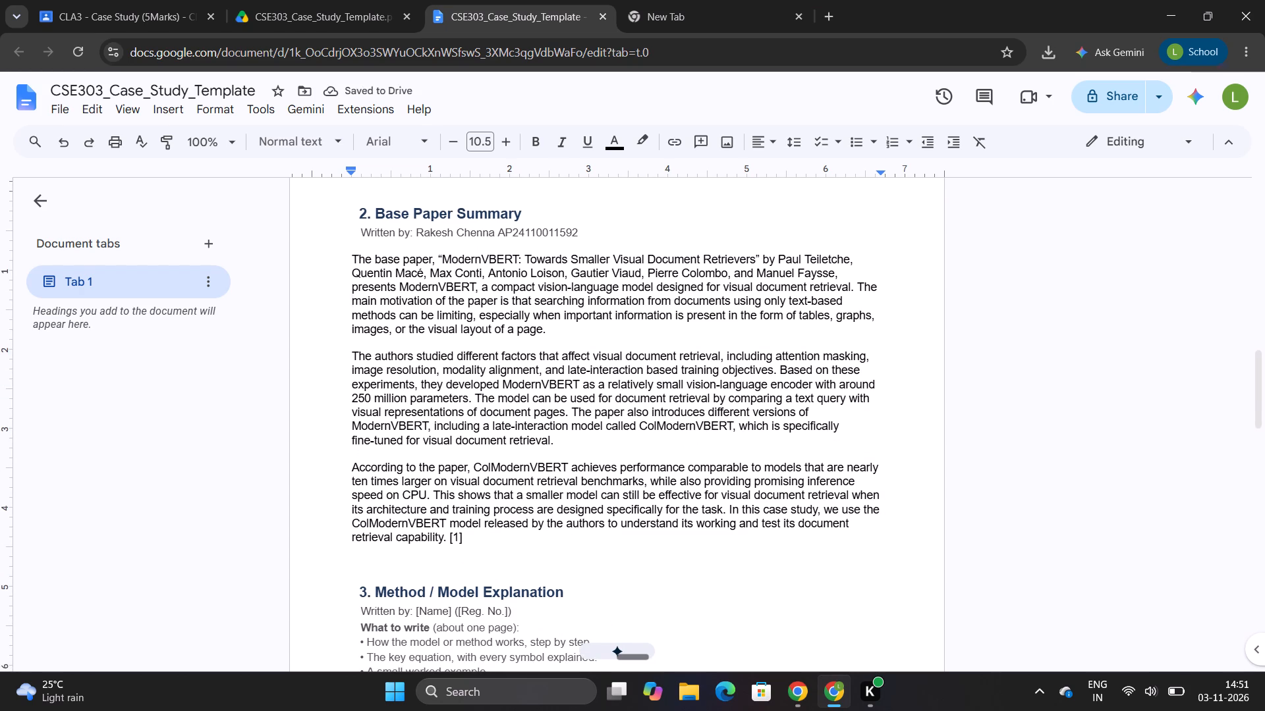
click(356, 253)
click(354, 254)
scroll(354, 288, up, 4)
scroll(354, 288, down, 1)
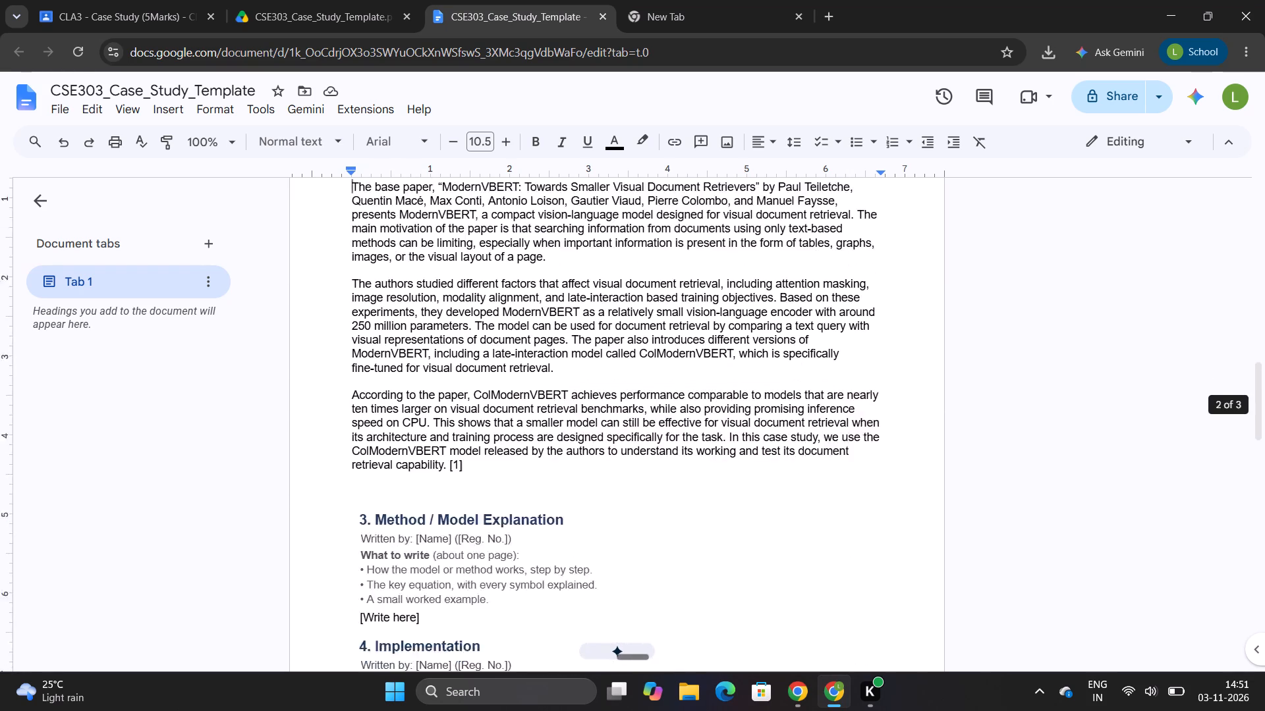
scroll(352, 306, up, 2)
click(351, 271)
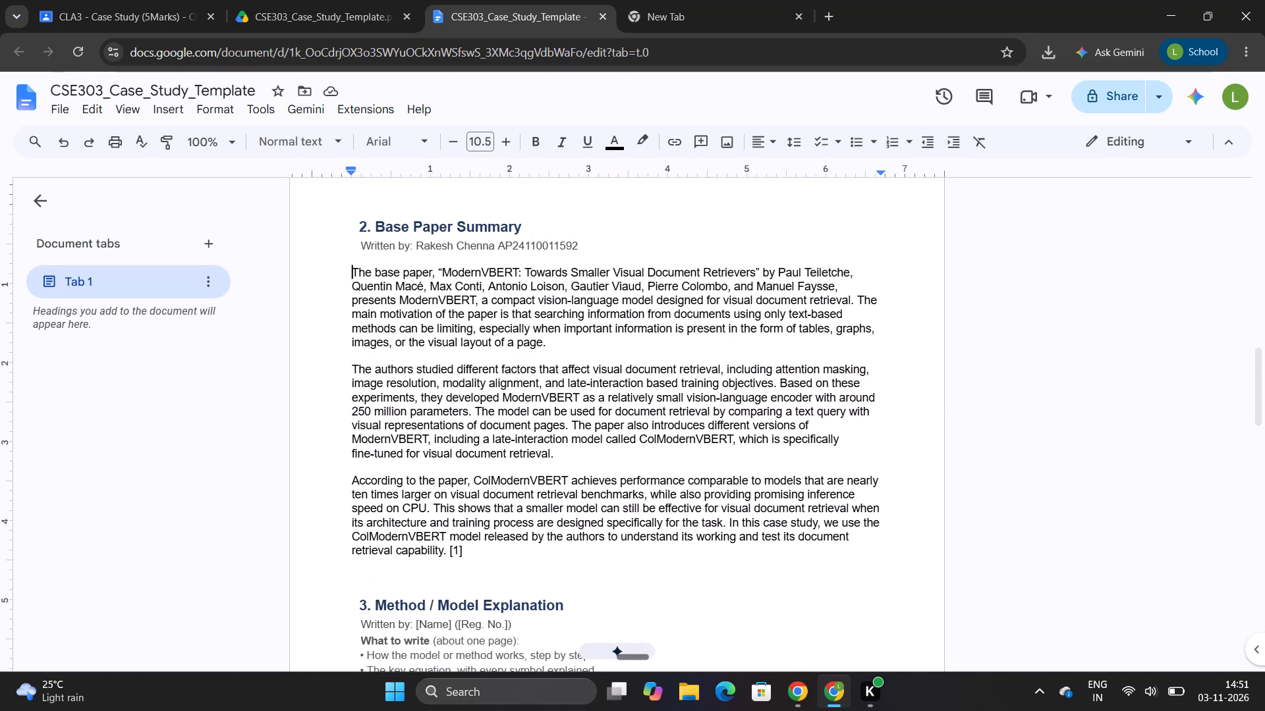
drag(352, 266, 464, 551)
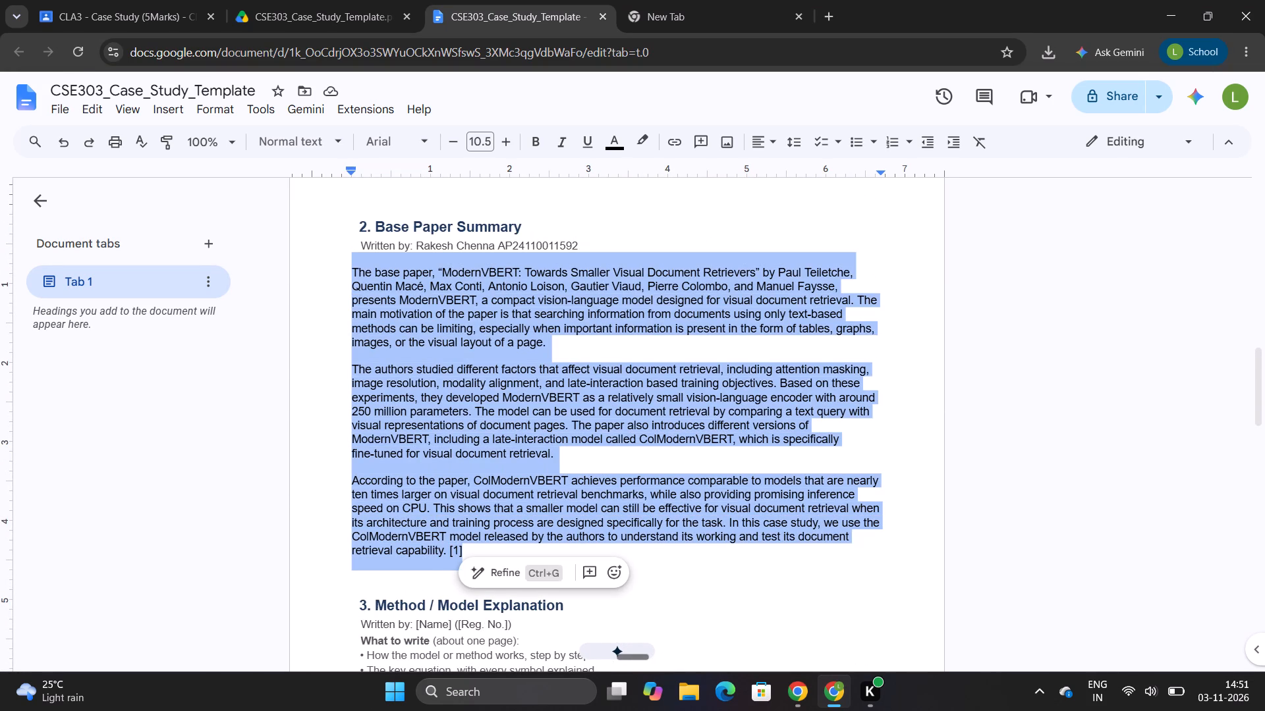
click(474, 570)
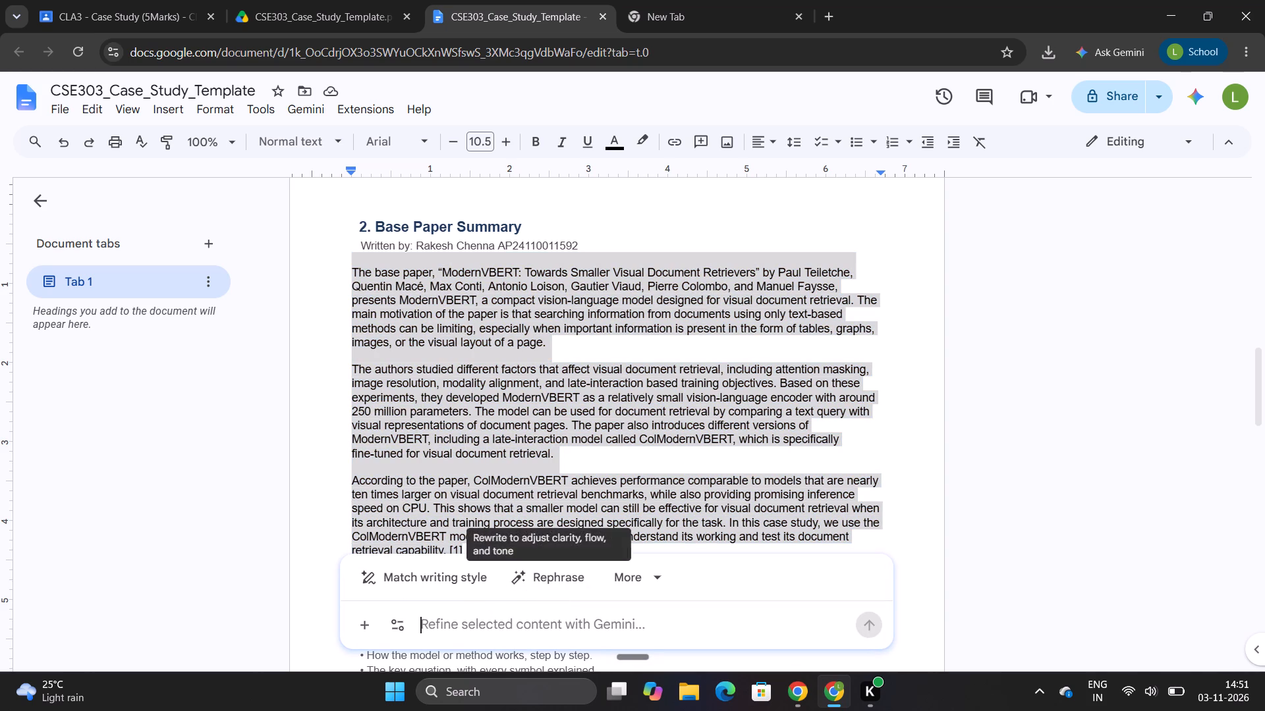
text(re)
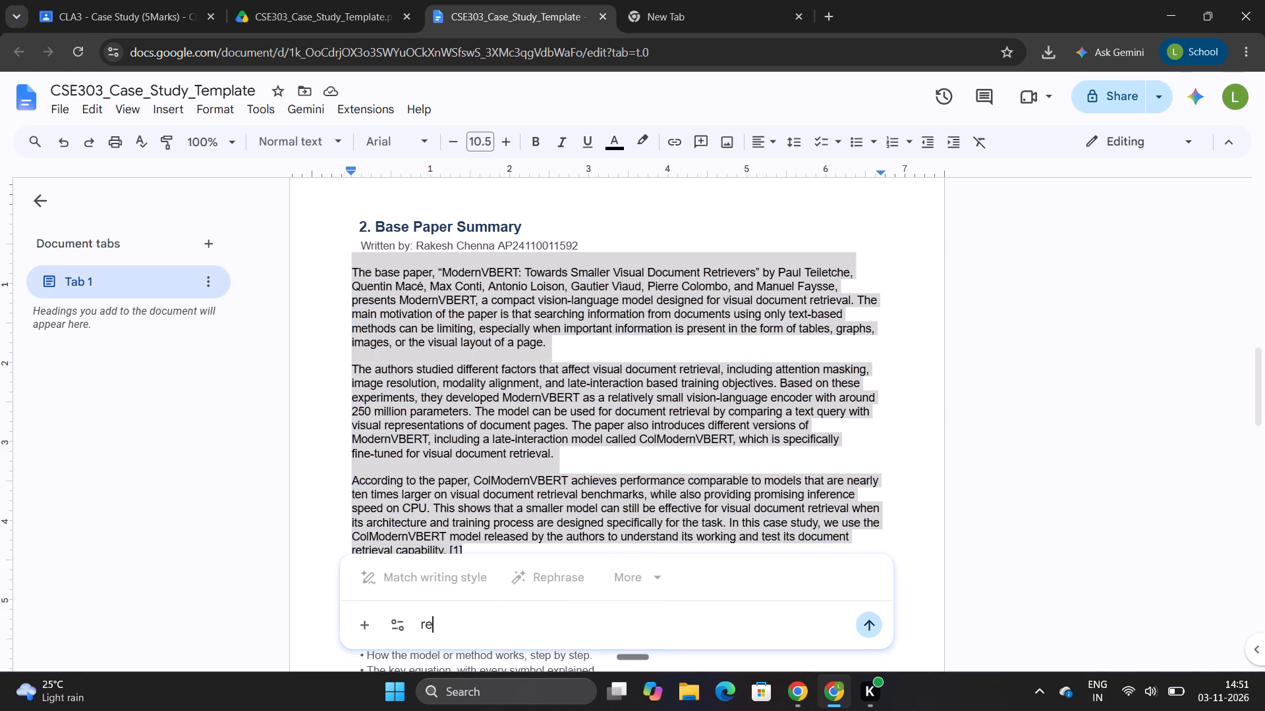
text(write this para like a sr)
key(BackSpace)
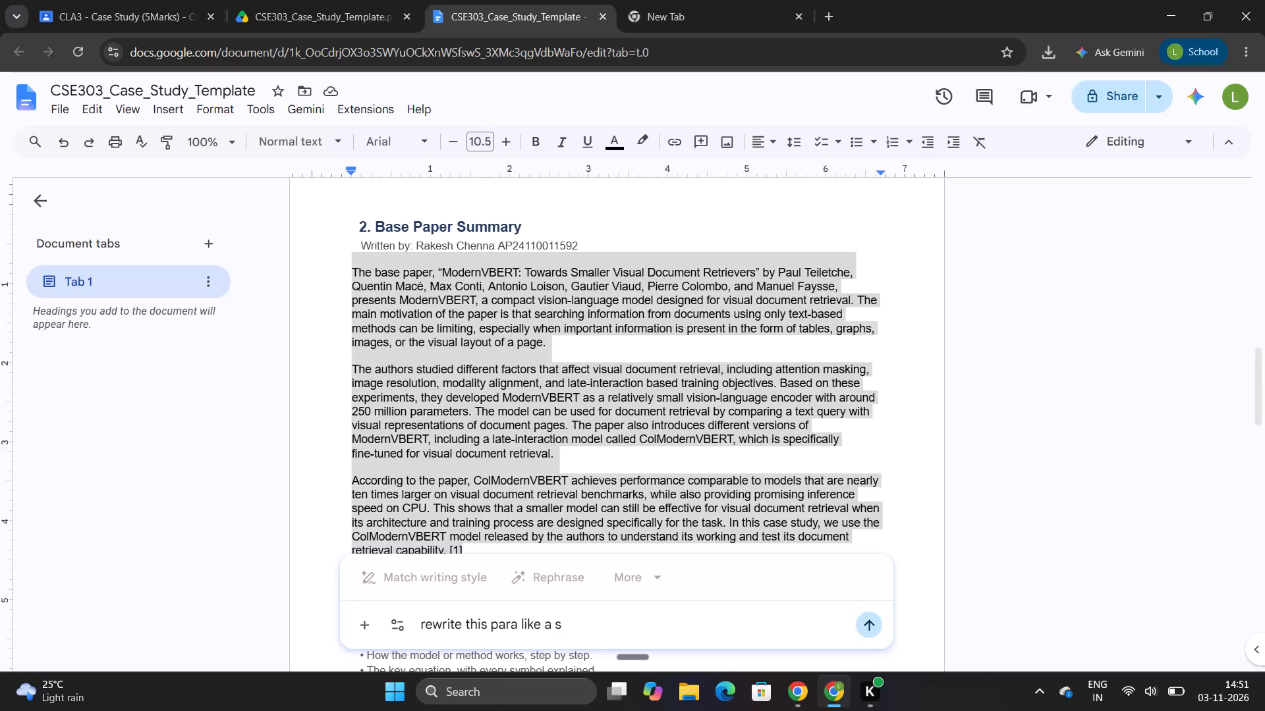
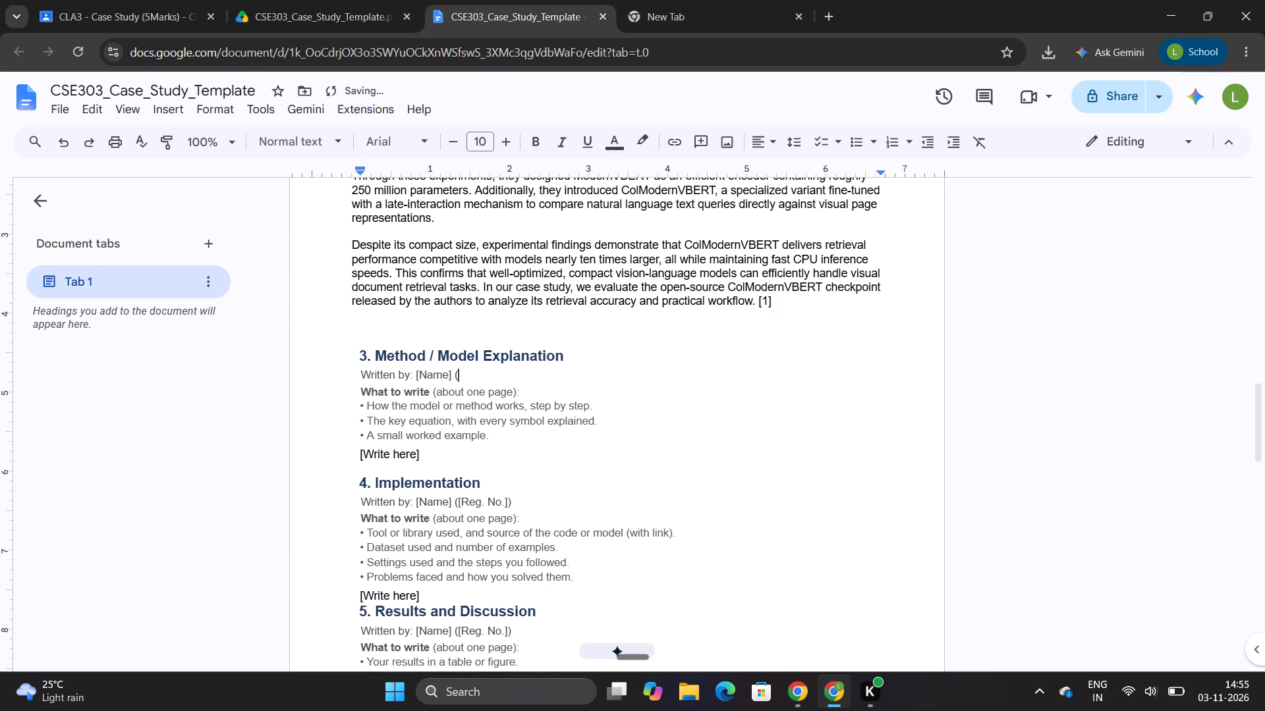
key(BackSpace)
key(BackSpace)
key(BackSpace)
key(BackSpace)
key(BackSpace)
key(BackSpace)
key(BackSpace)
key(BackSpace)
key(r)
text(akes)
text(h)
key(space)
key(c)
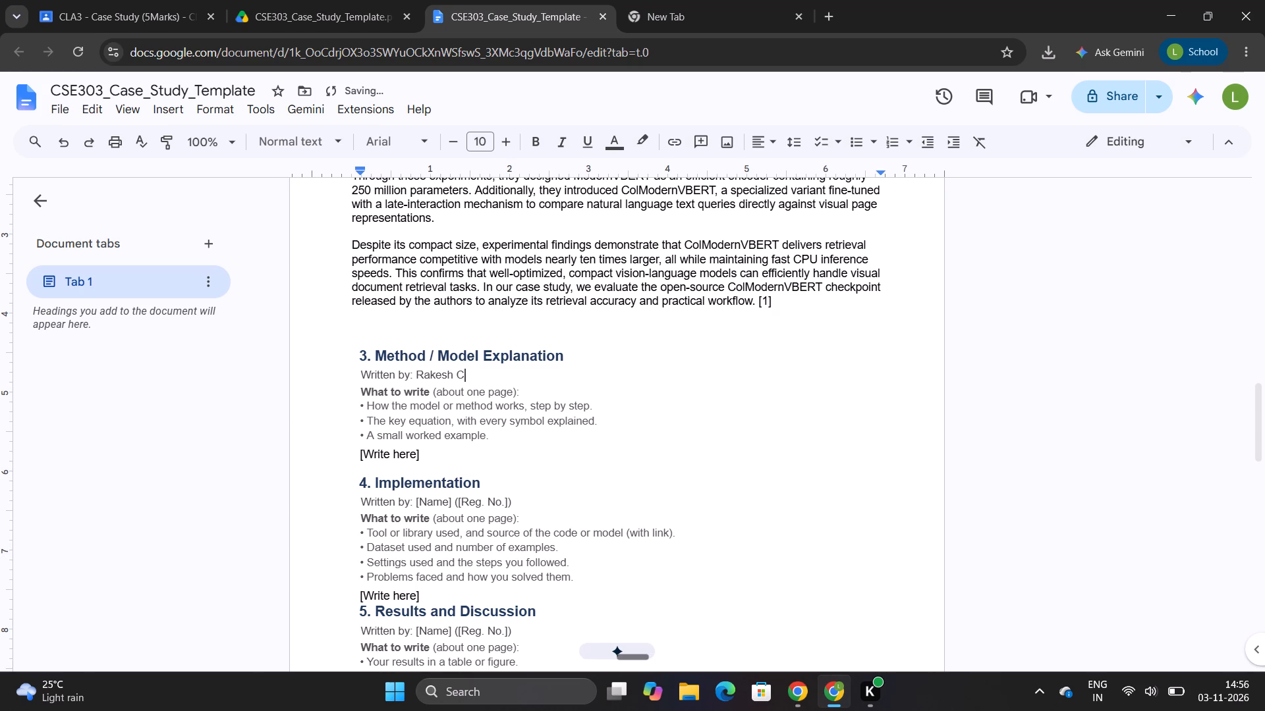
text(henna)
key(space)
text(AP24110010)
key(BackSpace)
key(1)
scroll(516, 377, up, 1)
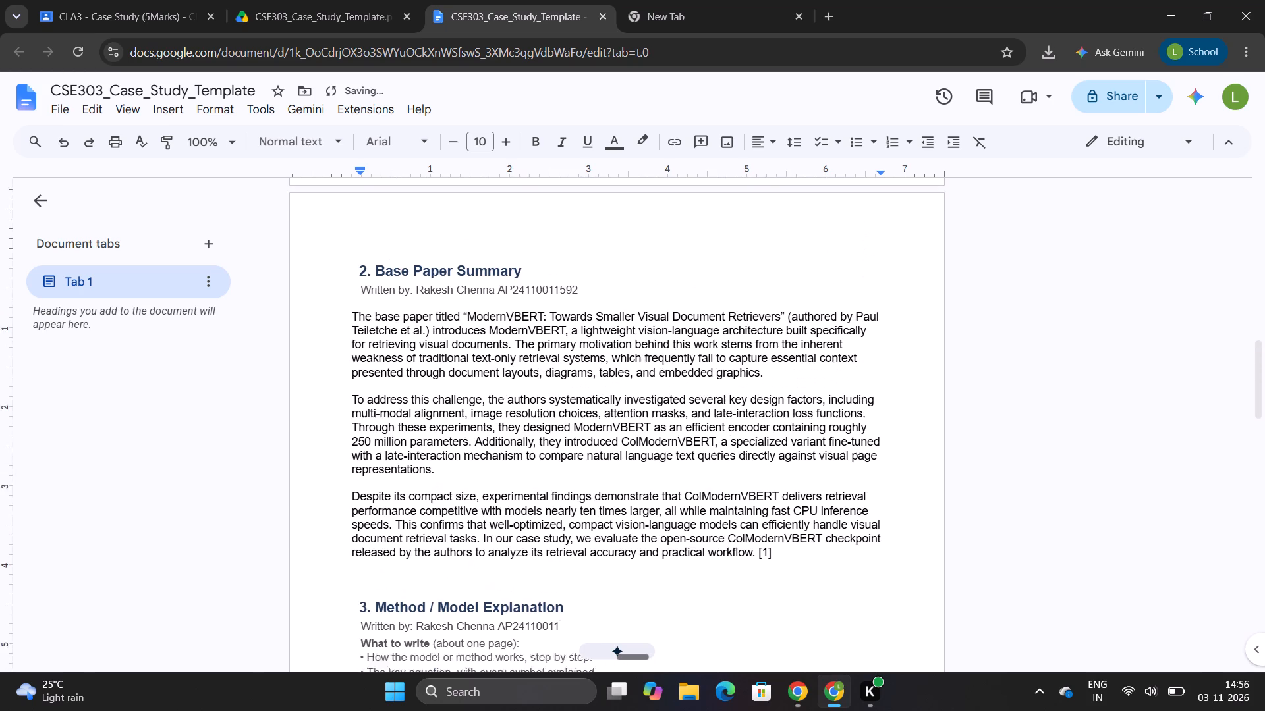
scroll(516, 377, up, 1)
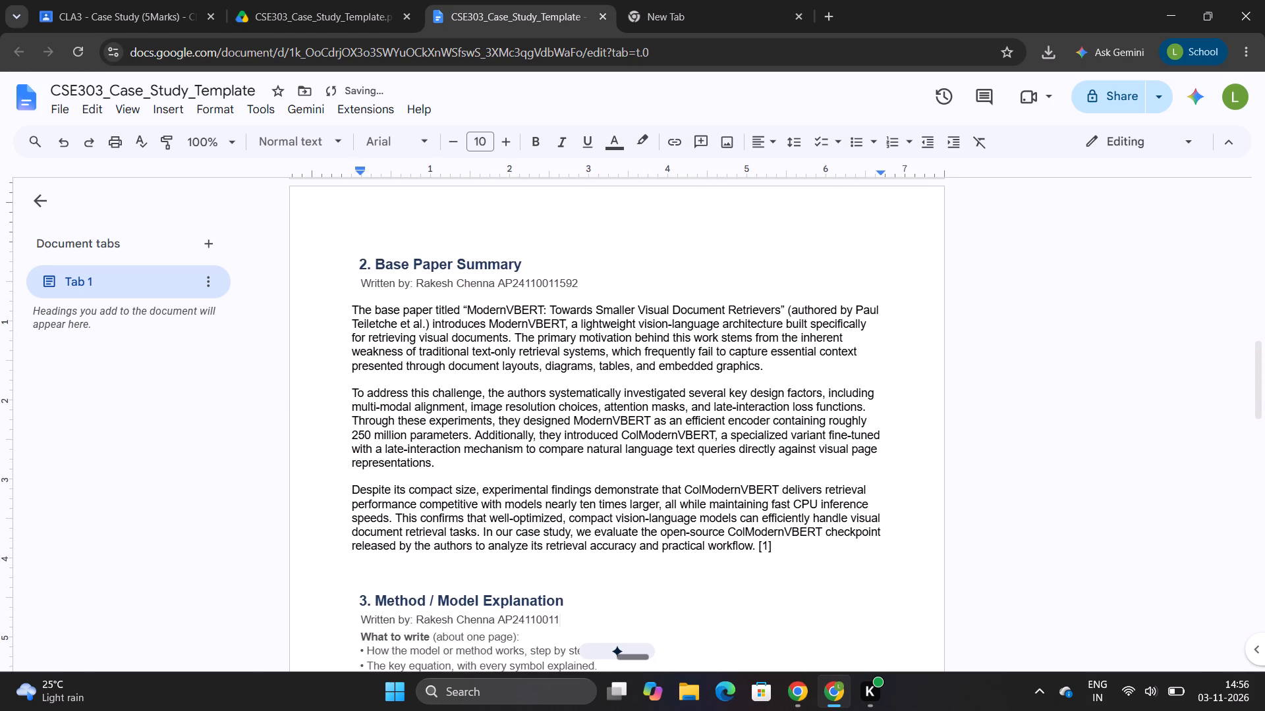
scroll(516, 377, up, 1)
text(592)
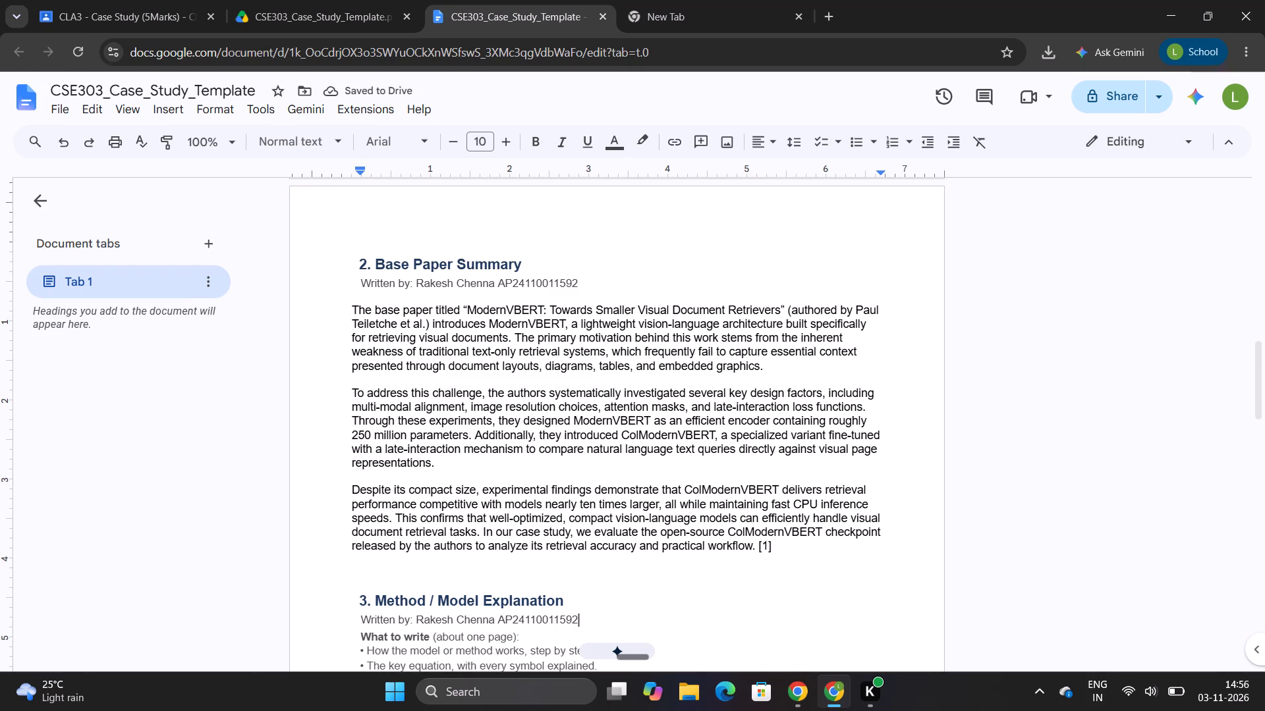
Replace the Method / Model Explanation section's "What to write" guidance and "[Write here]" placeholder with the copied ChatGPT draft.
scroll(584, 434, down, 4)
scroll(584, 434, up, 1)
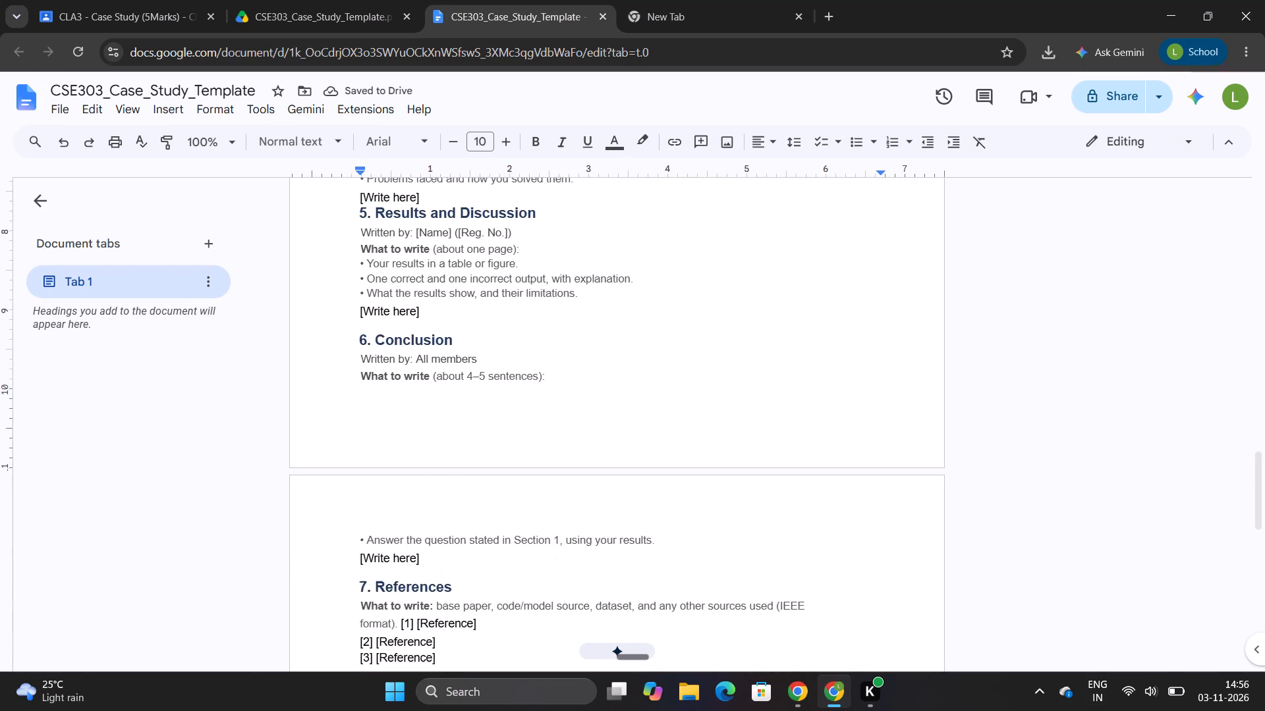
scroll(584, 434, up, 1)
scroll(584, 434, right, 1)
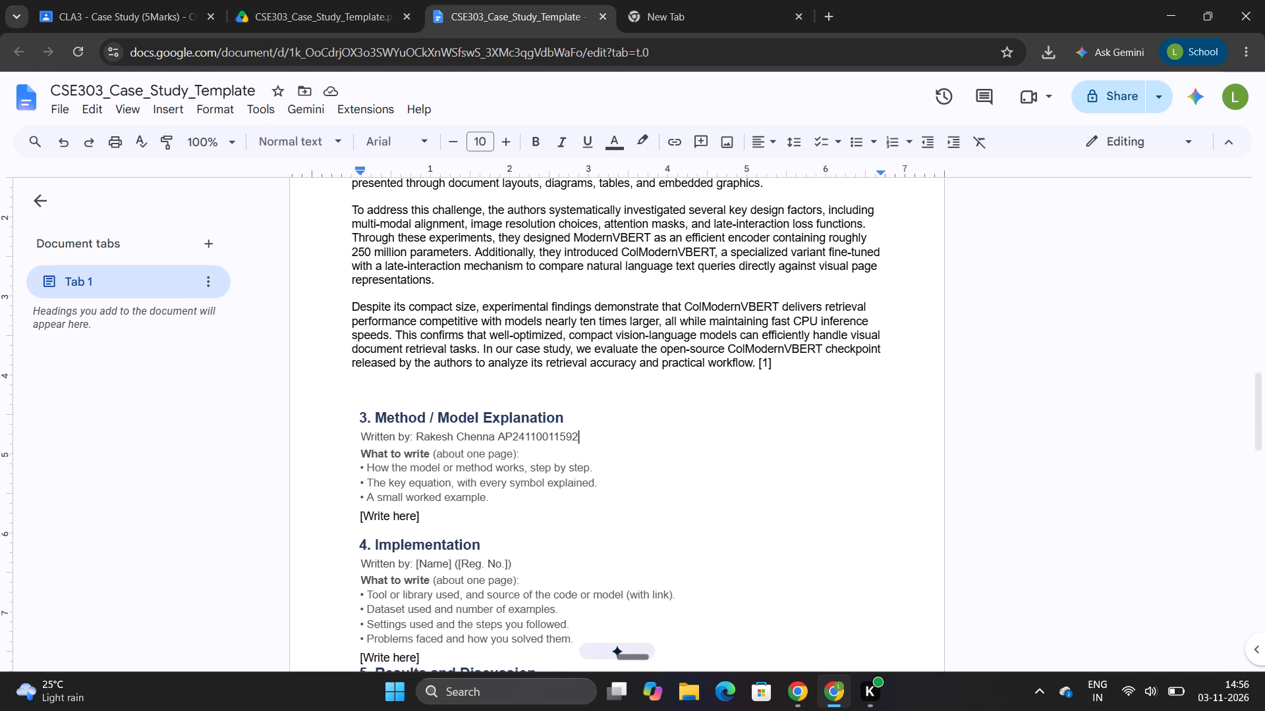
drag(358, 450, 488, 500)
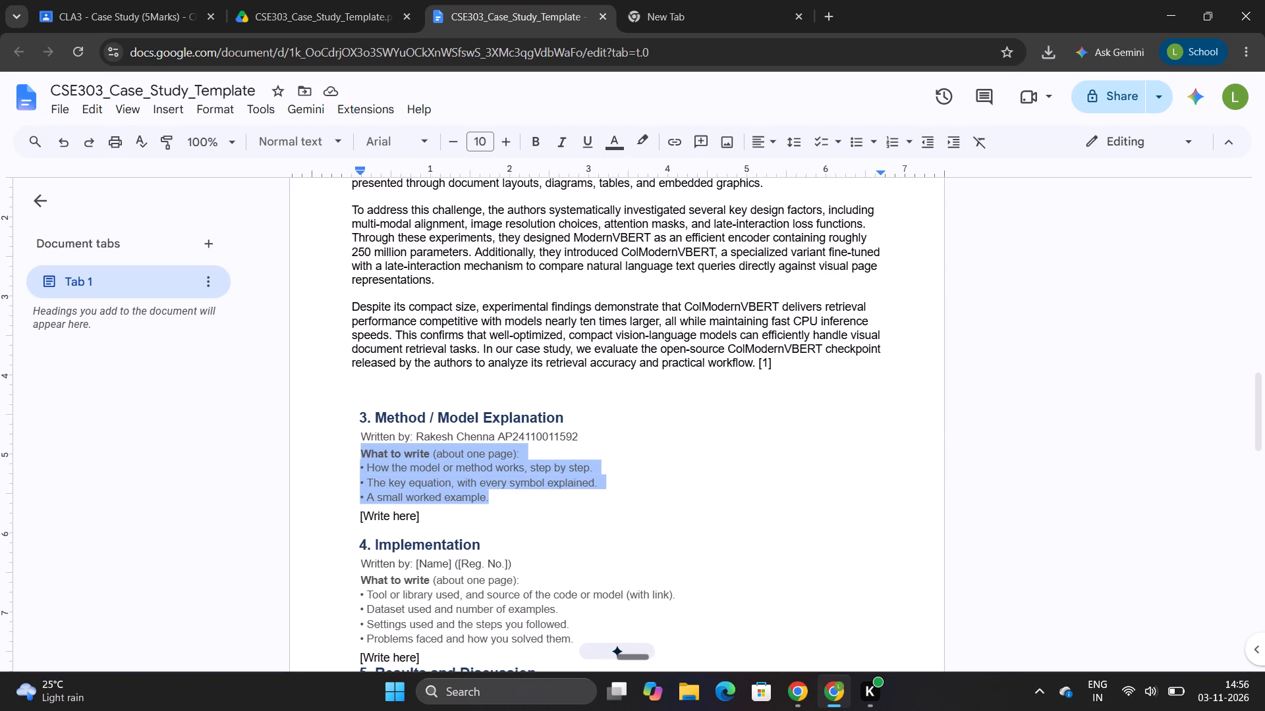
drag(488, 500, 488, 512)
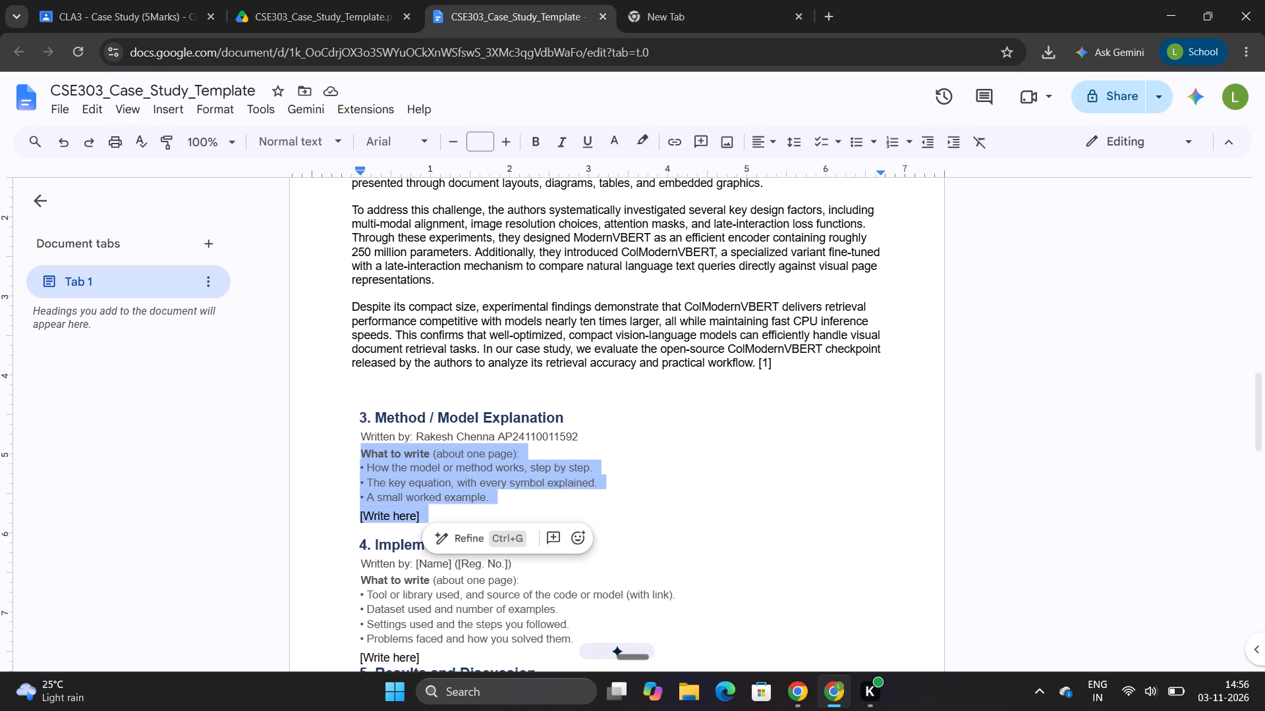
key(ctrl+v)
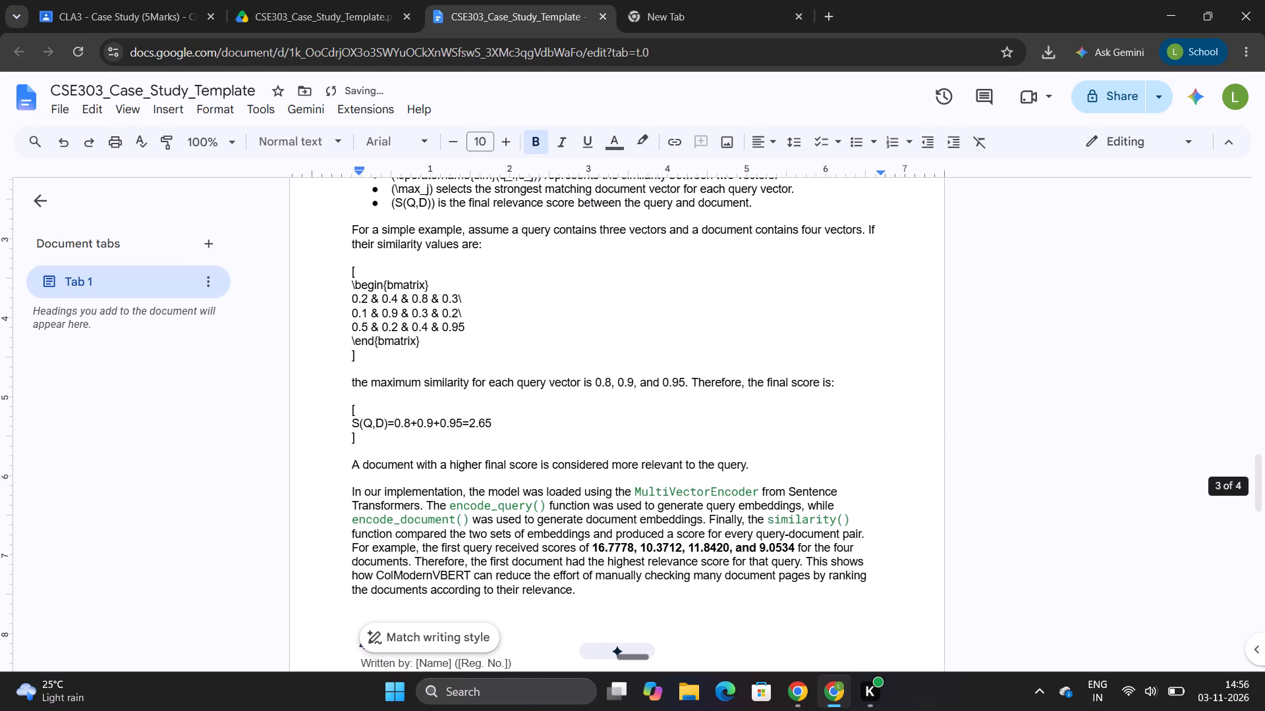
Remove bold formatting from the entire pasted Method / Model Explanation text, from the opening ColModernVBERT paragraph through the final relevance sentence.
scroll(488, 512, up, 11)
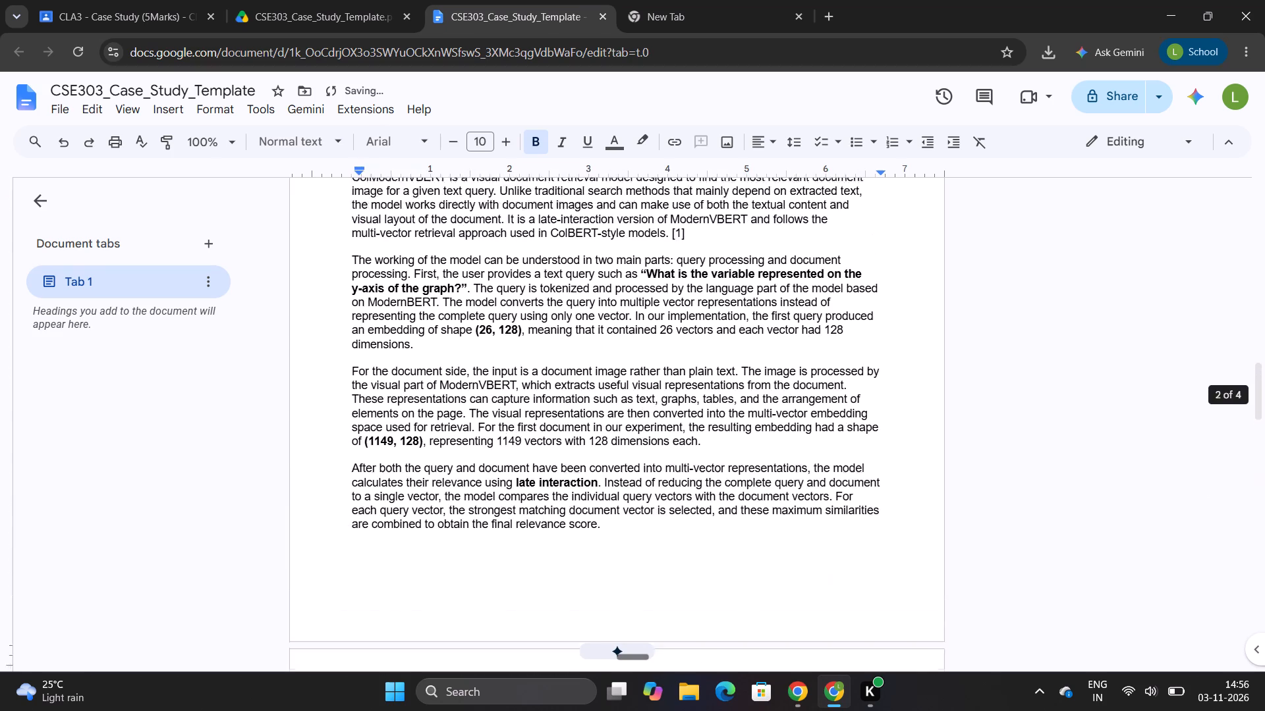
scroll(488, 512, up, 2)
drag(351, 286, 352, 288)
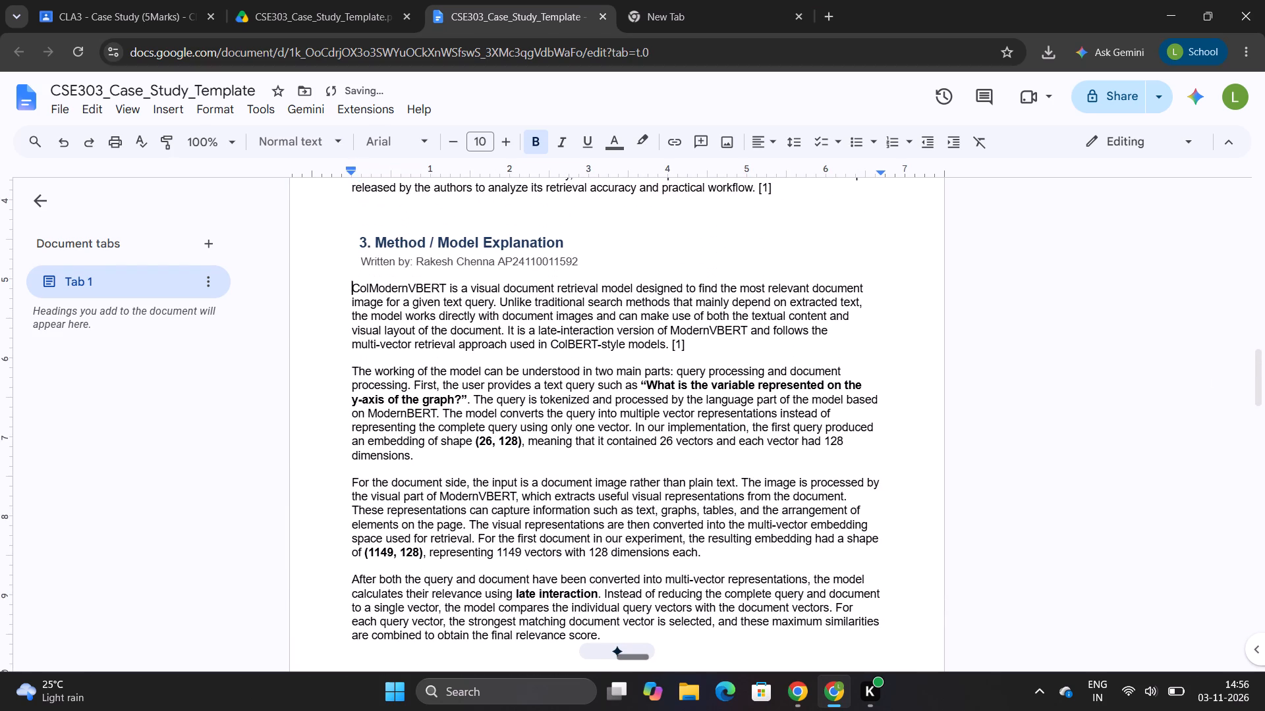
drag(352, 288, 534, 661)
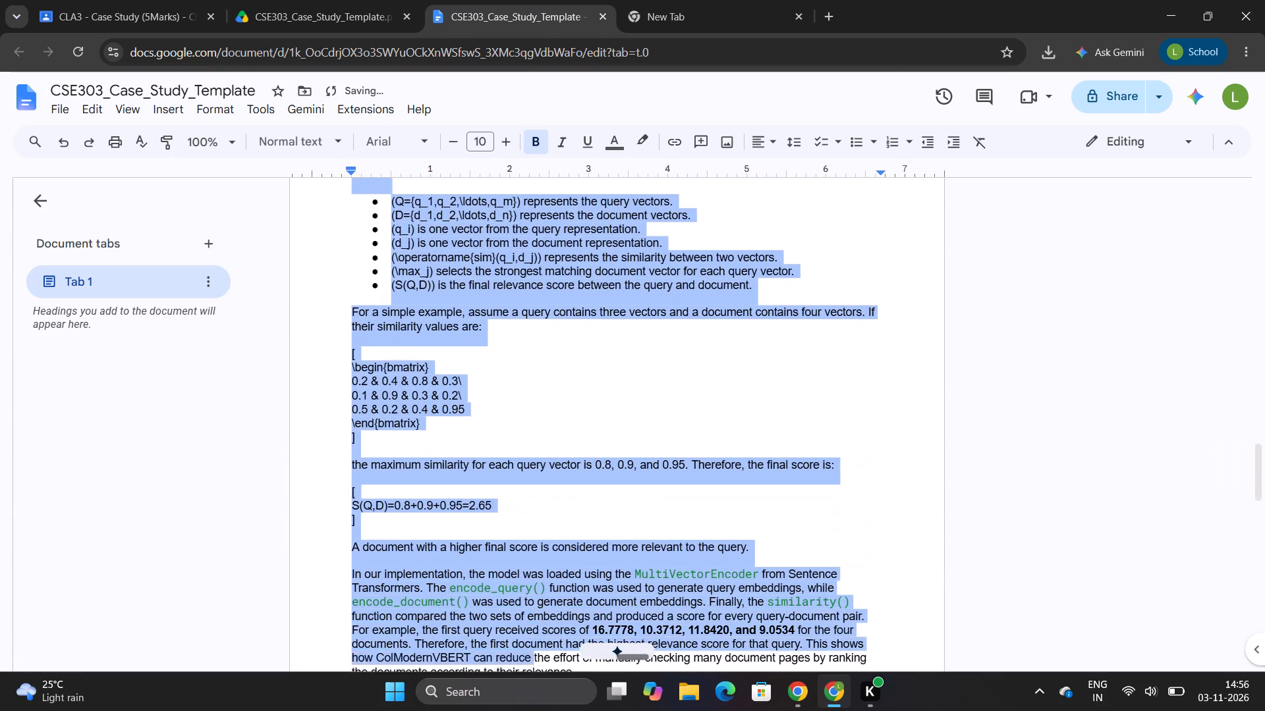
drag(534, 661, 576, 266)
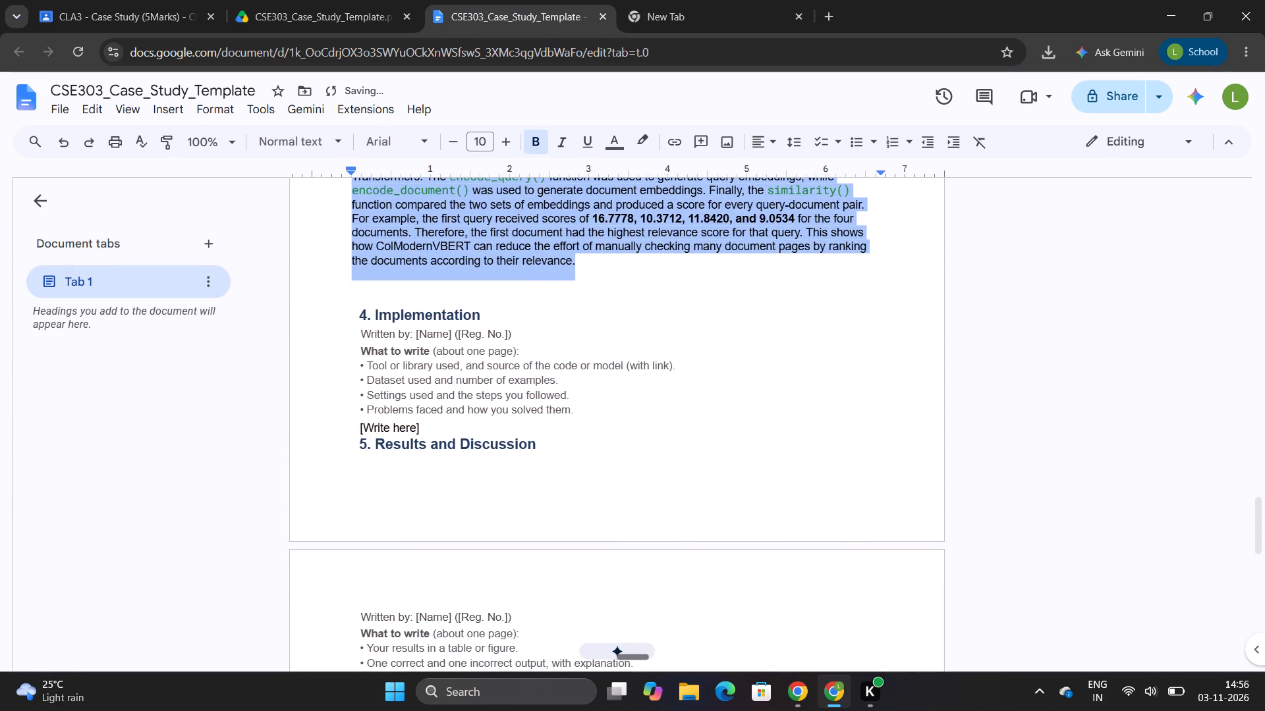
drag(576, 266, 576, 265)
click(530, 138)
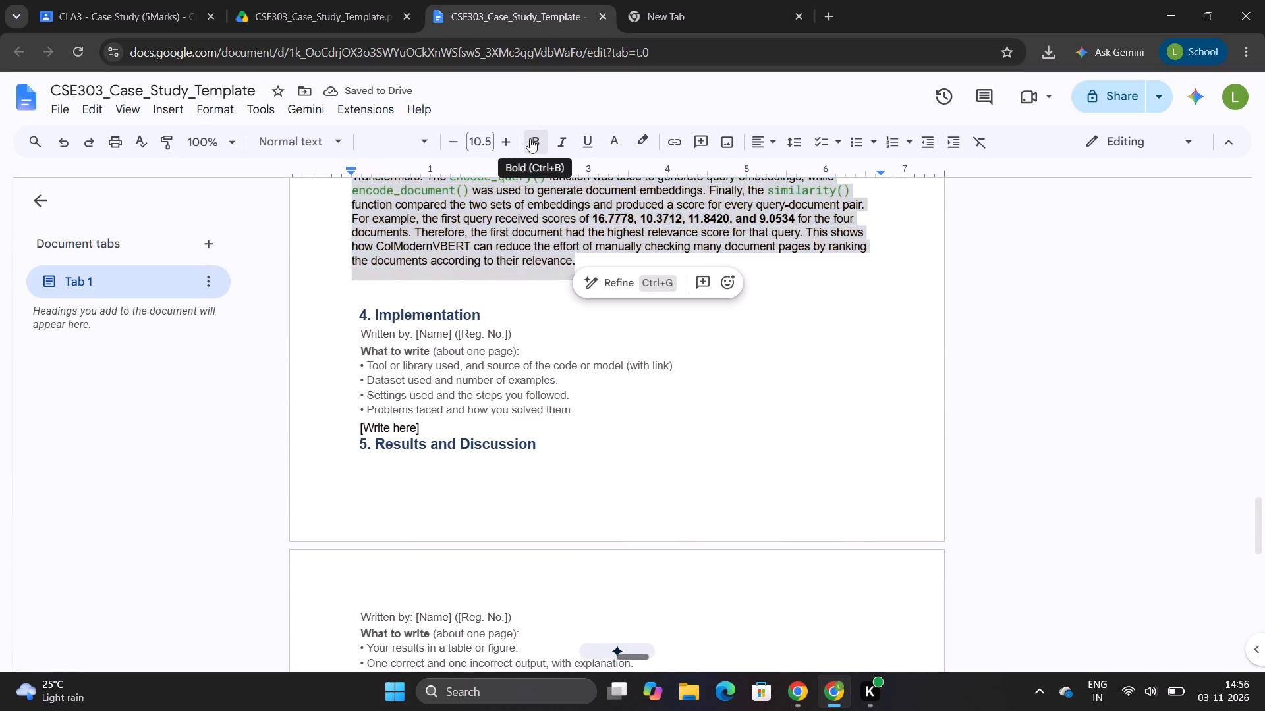
click(530, 138)
click(534, 280)
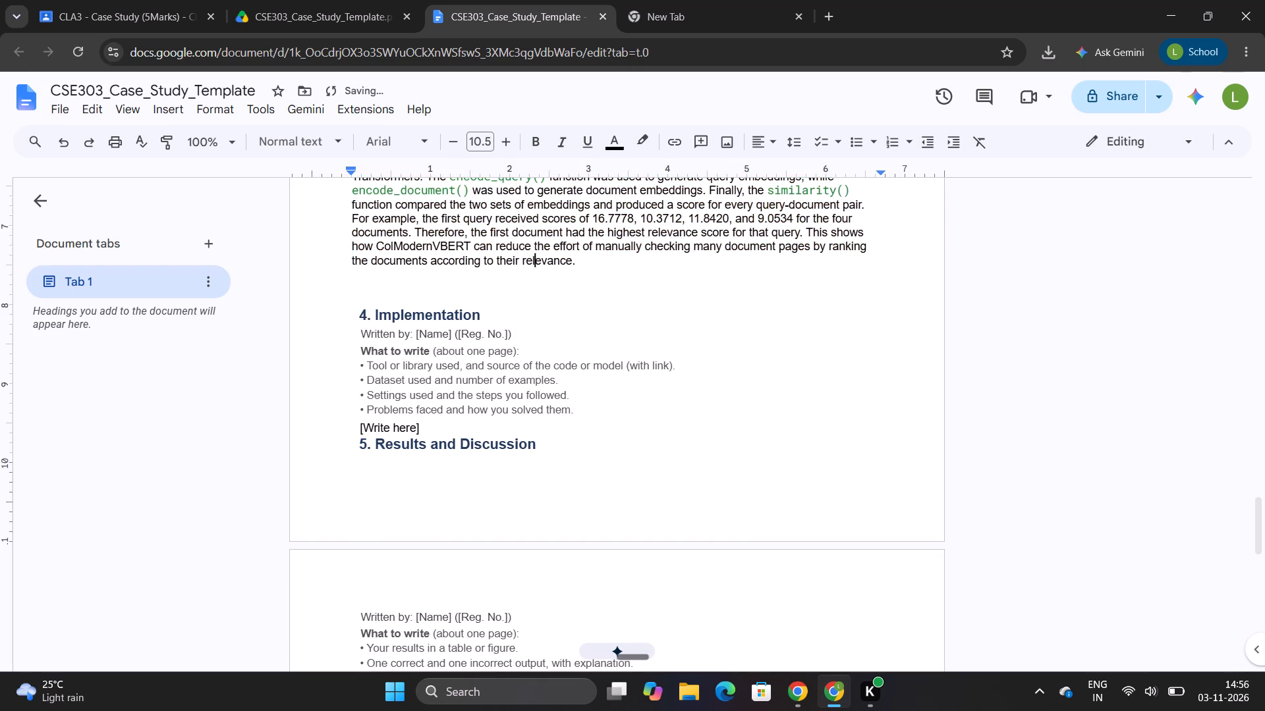
Change the green code terms MultiVectorEncoder, encode_query(), encode_document() and similarity() in the section's last paragraph to black text.
scroll(534, 280, up, 3)
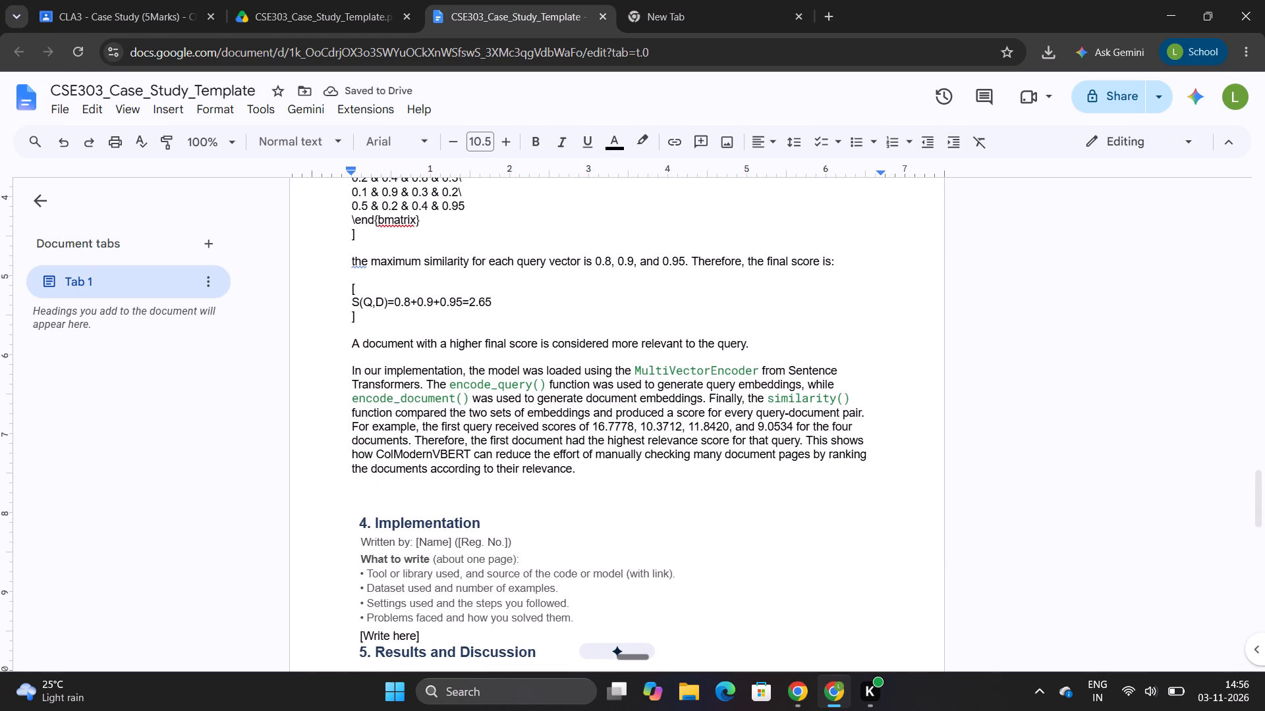
drag(634, 367, 748, 373)
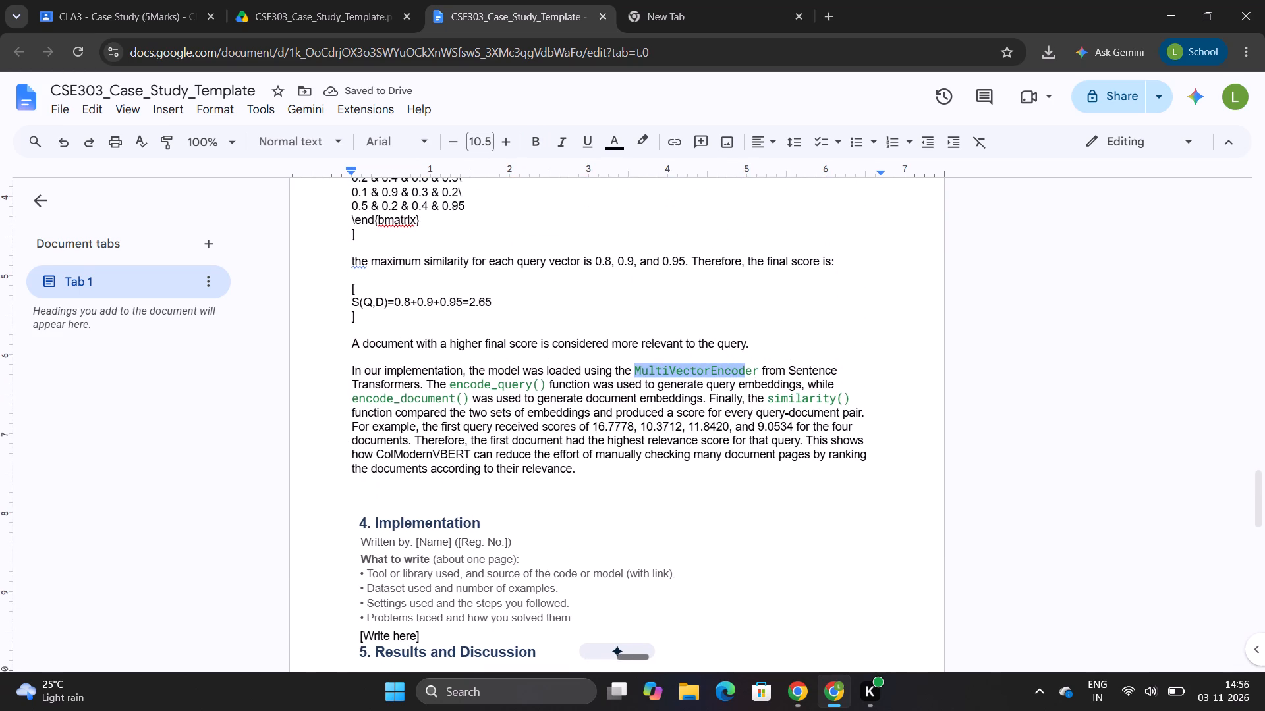
drag(748, 373, 756, 373)
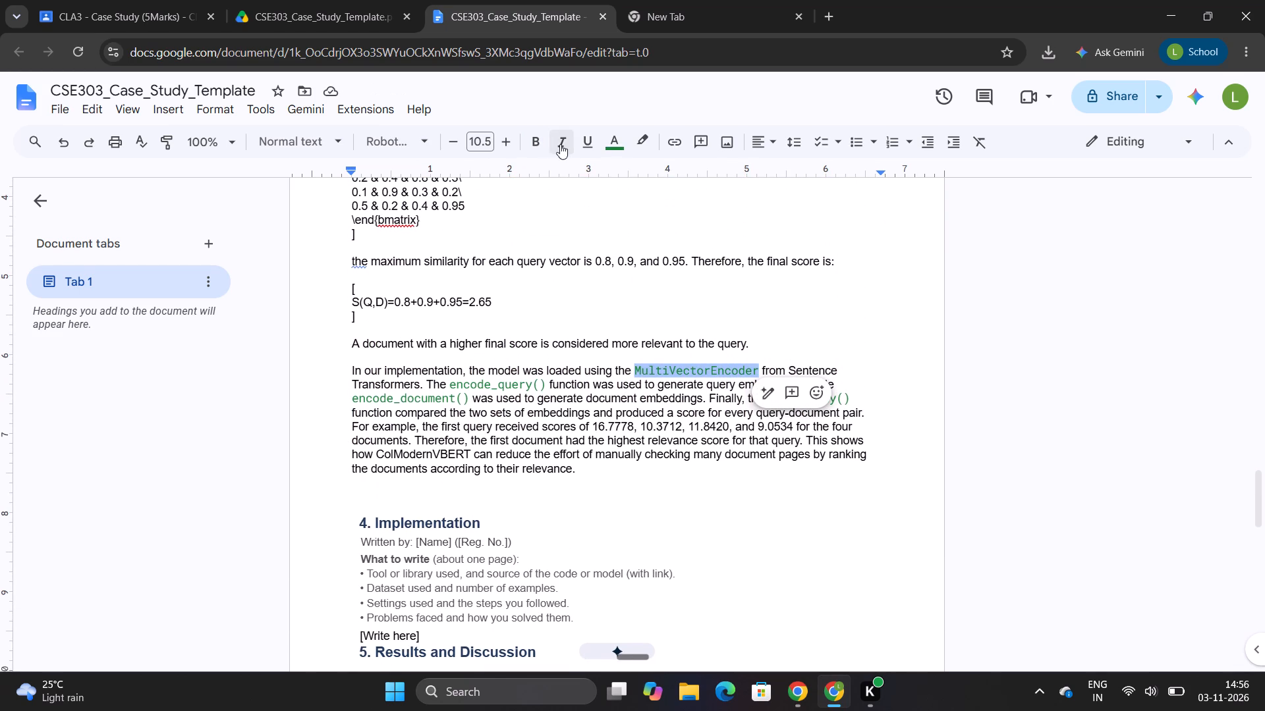
click(617, 145)
click(619, 172)
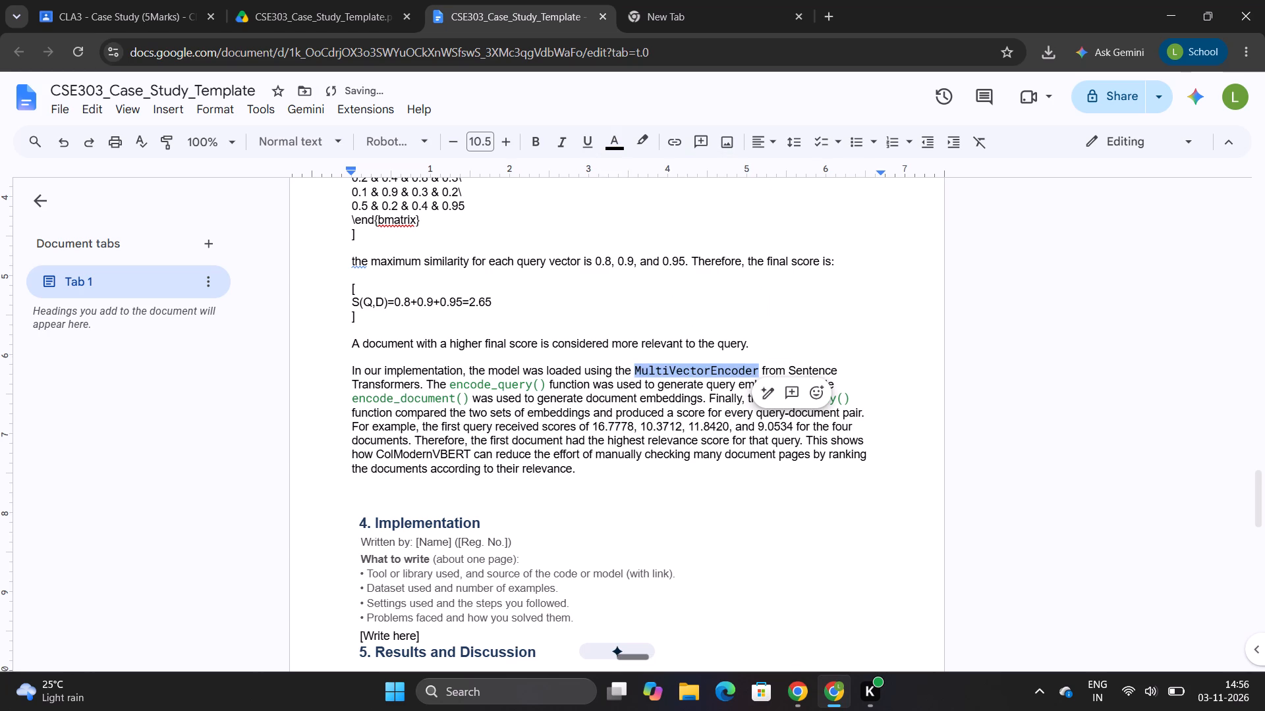
click(649, 479)
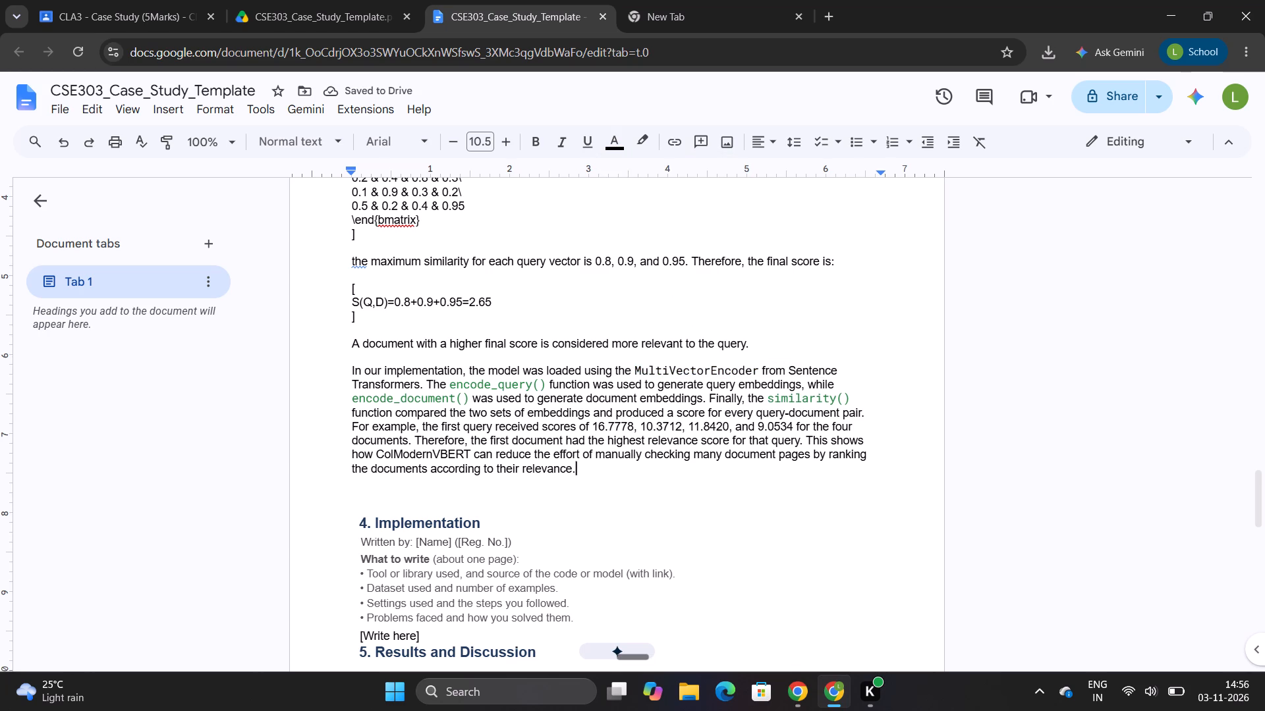
drag(450, 386, 456, 396)
drag(456, 396, 469, 401)
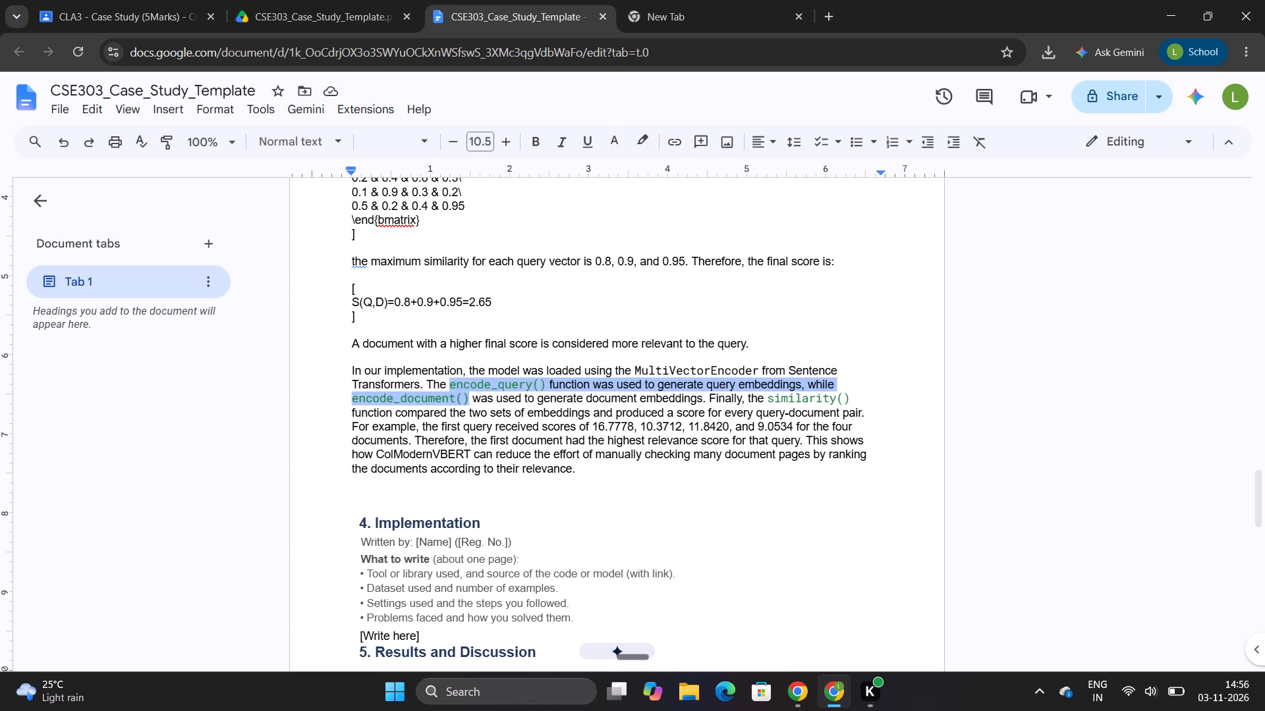
click(611, 142)
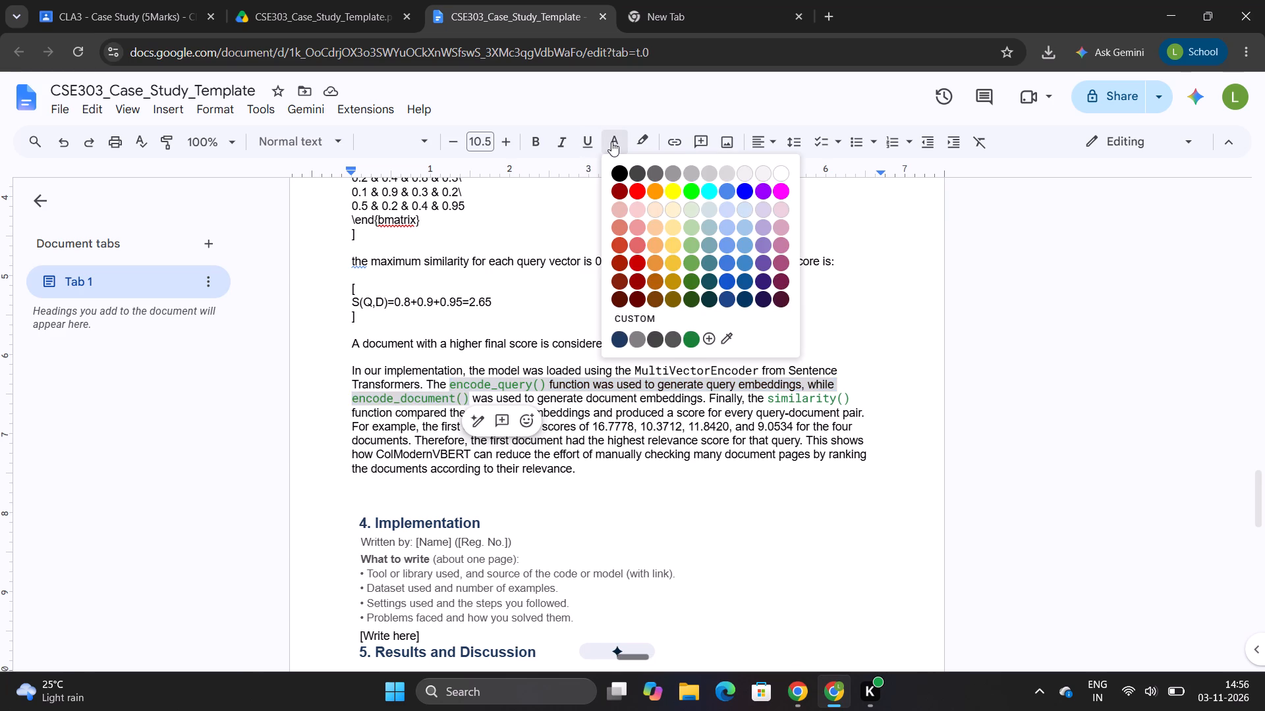
click(618, 167)
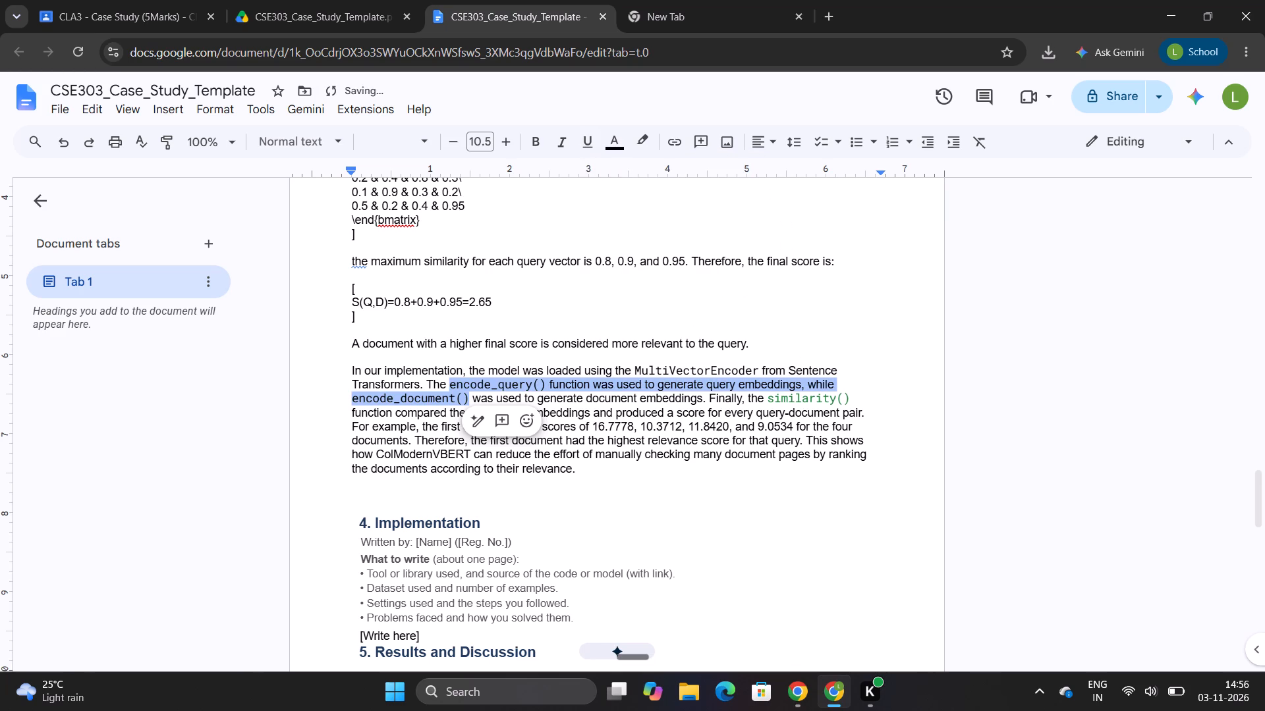
drag(708, 396, 841, 397)
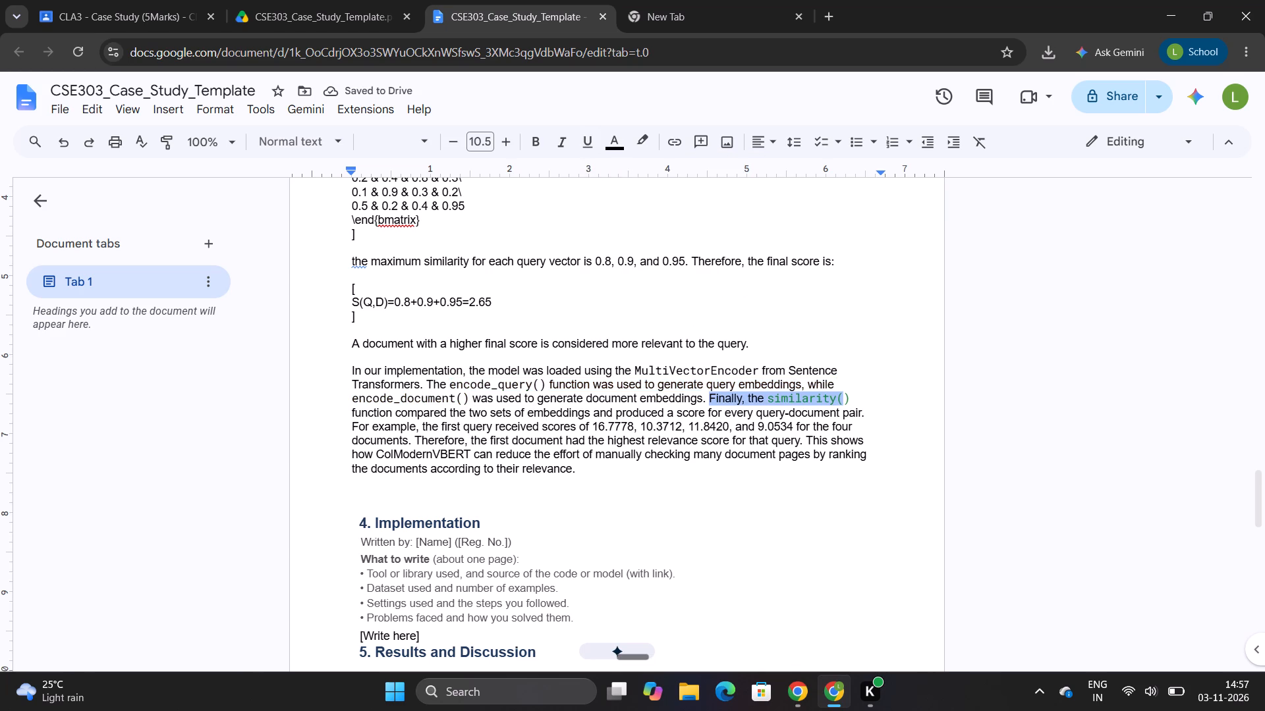
drag(841, 397, 855, 397)
click(614, 147)
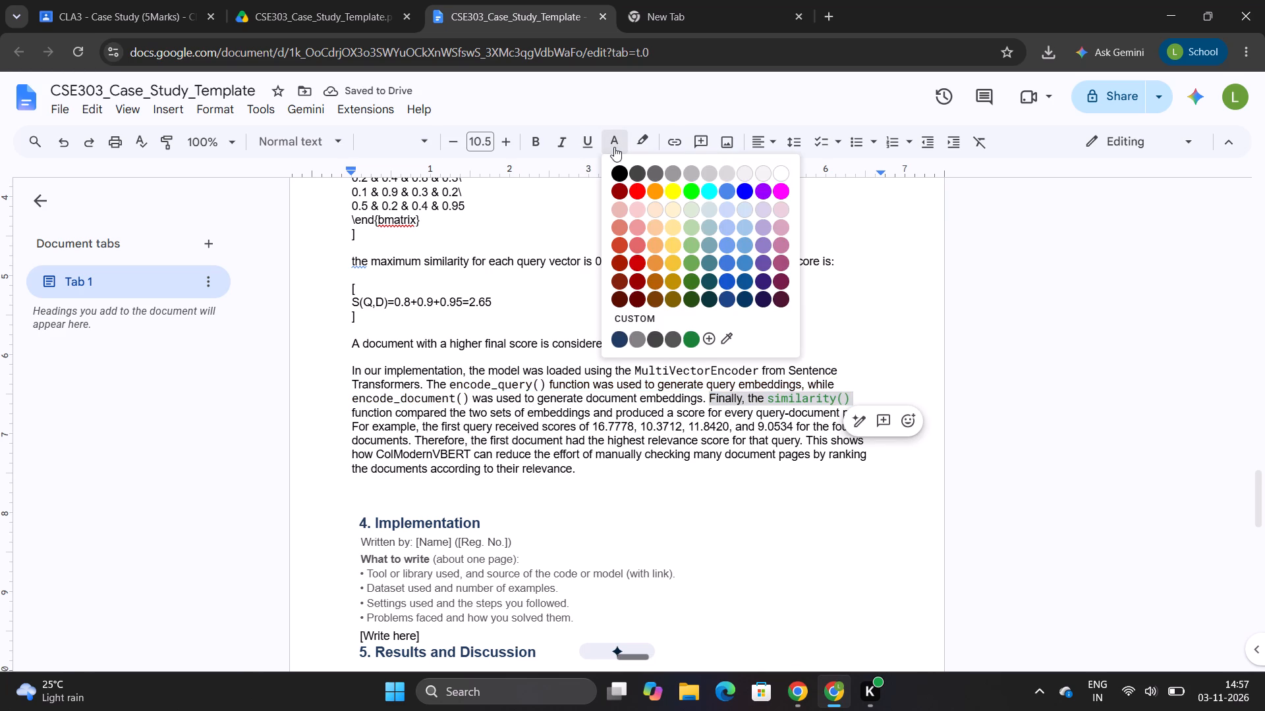
click(619, 170)
scroll(520, 349, up, 1)
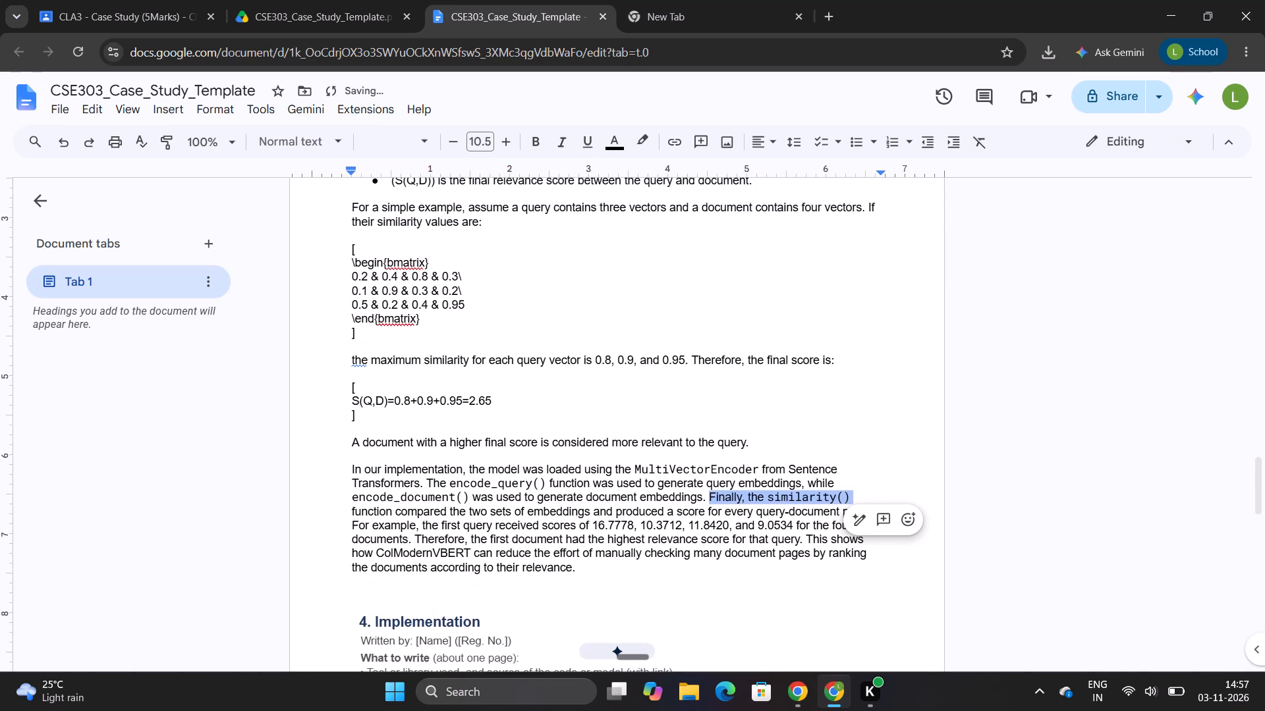
scroll(520, 349, up, 2)
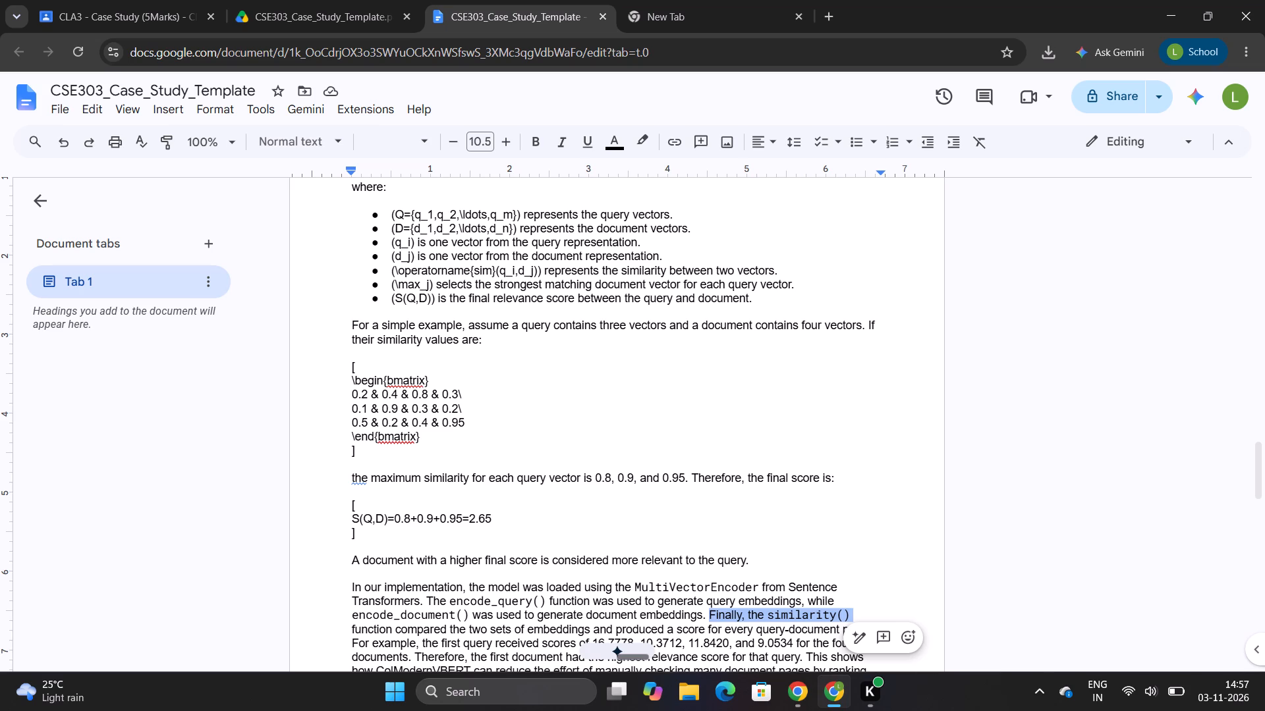
scroll(520, 349, up, 9)
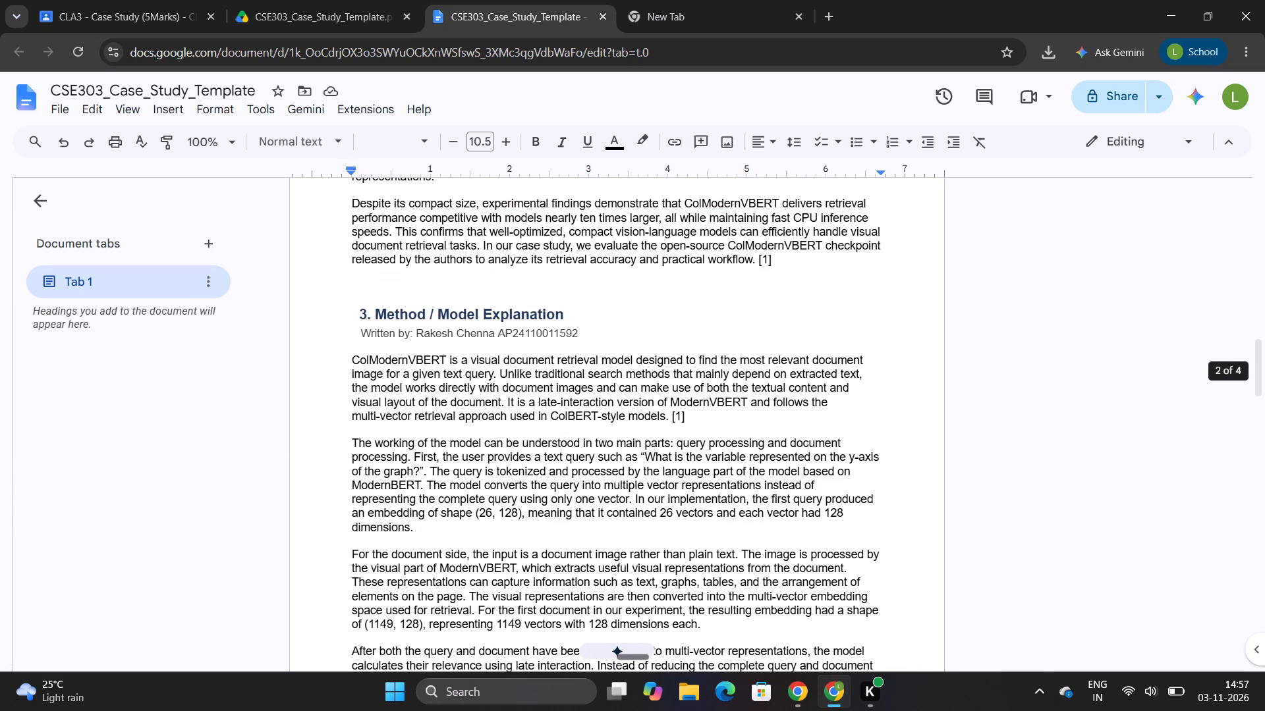
drag(349, 356, 369, 376)
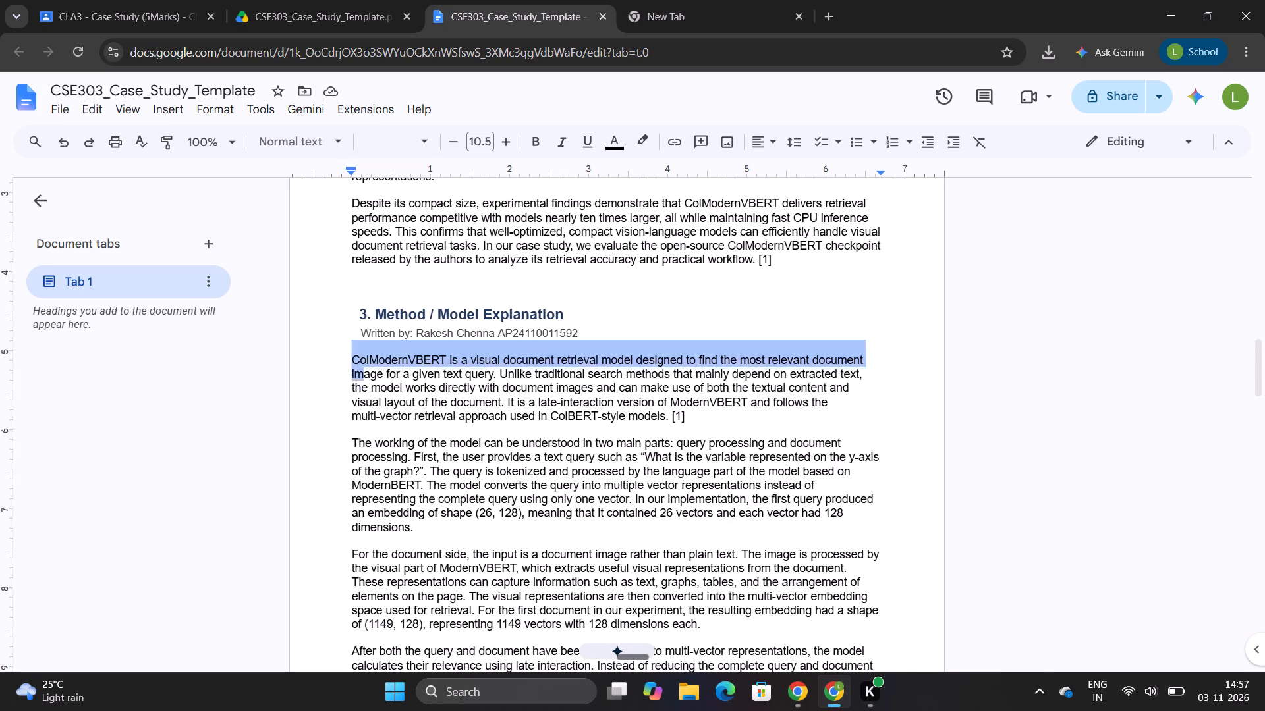
drag(369, 376, 584, 480)
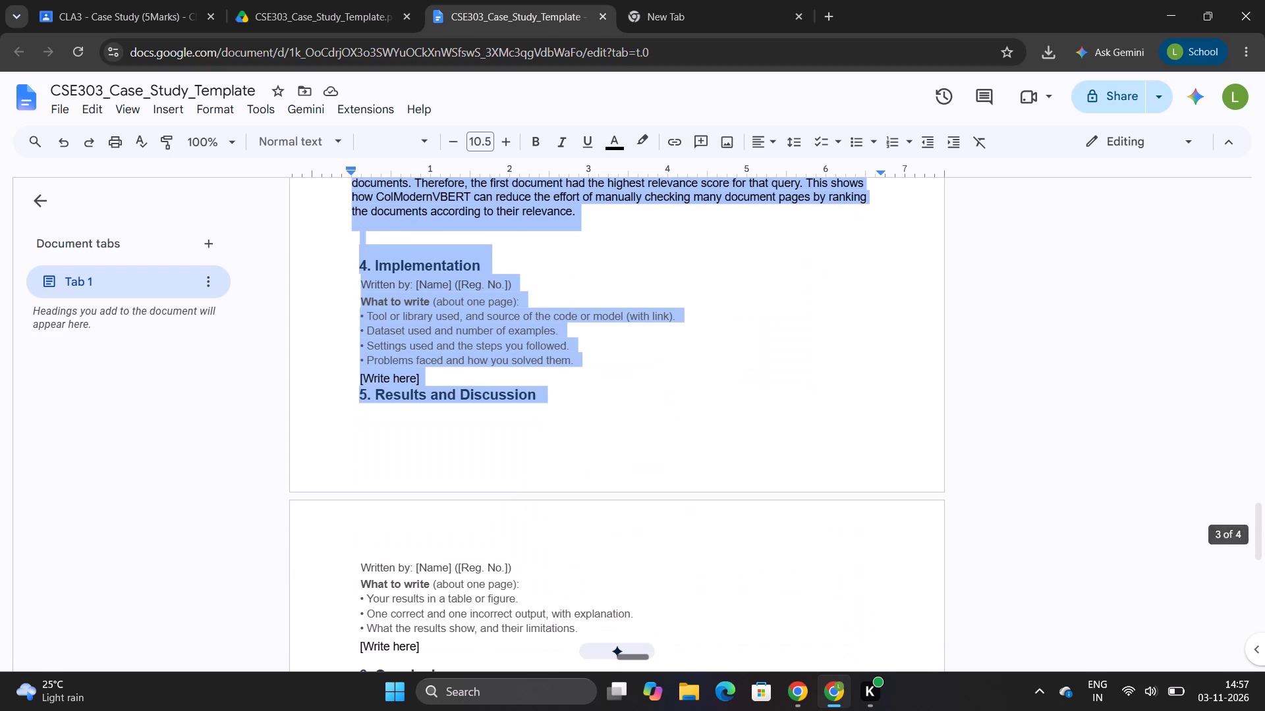
drag(584, 480, 562, 326)
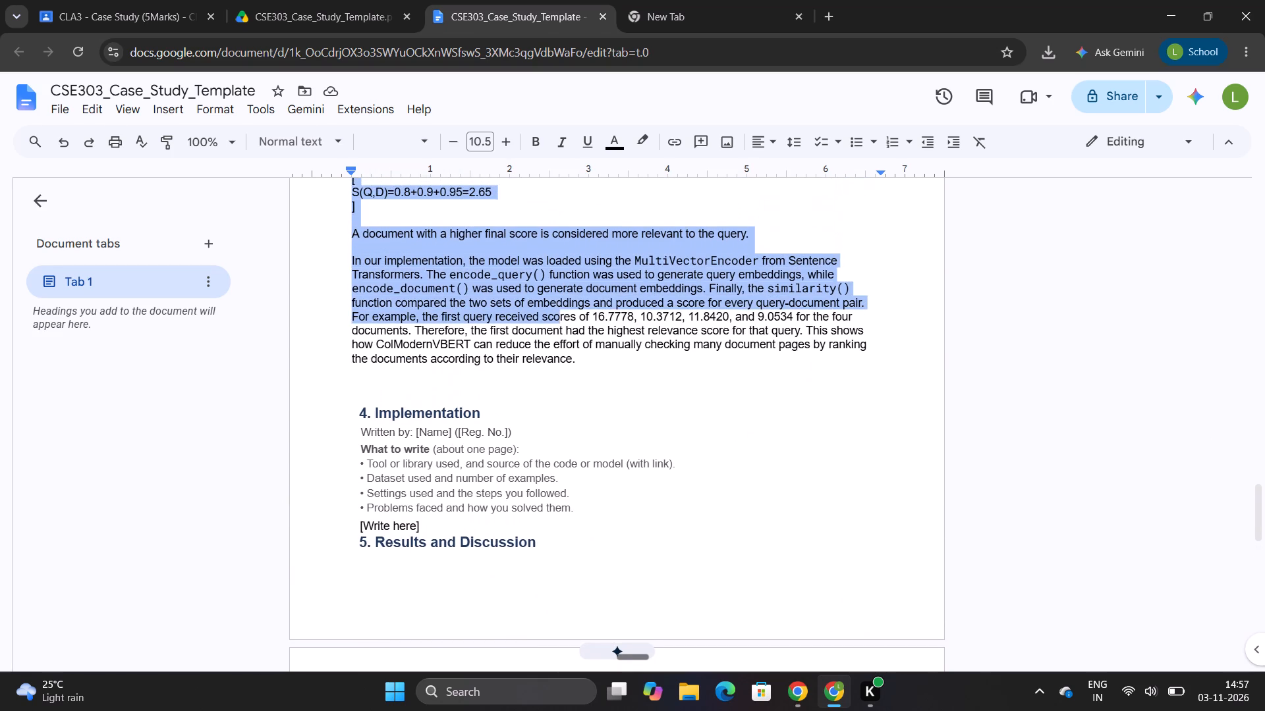
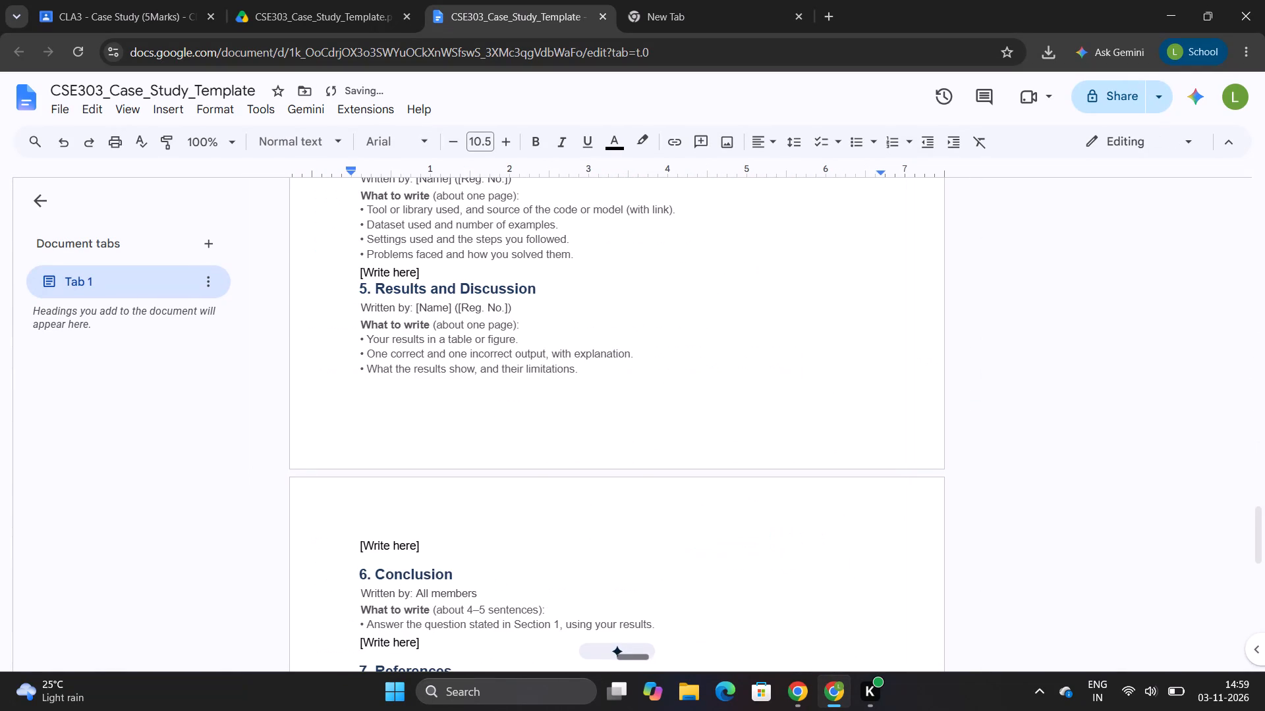
Read through the rewritten Method / Model Explanation text, from the scoring formula to its last paragraph, and the Implementation section's writing guidance.
scroll(703, 538, up, 6)
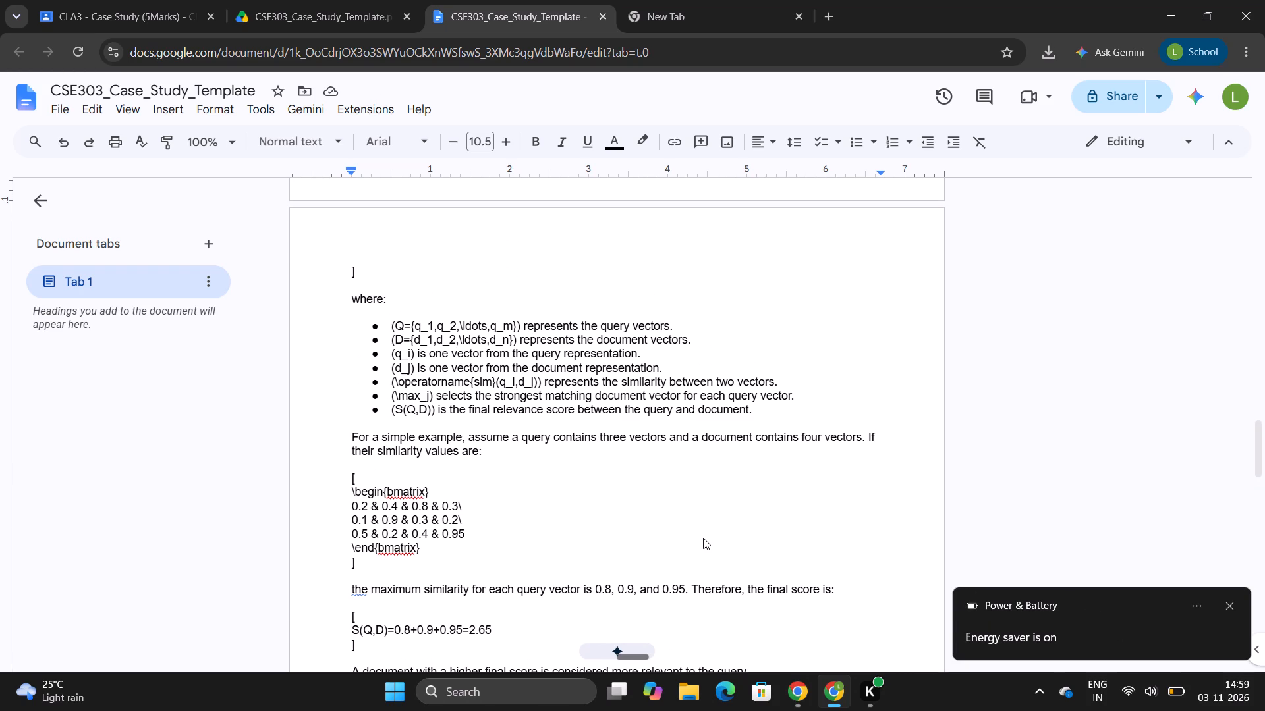
scroll(703, 538, down, 1)
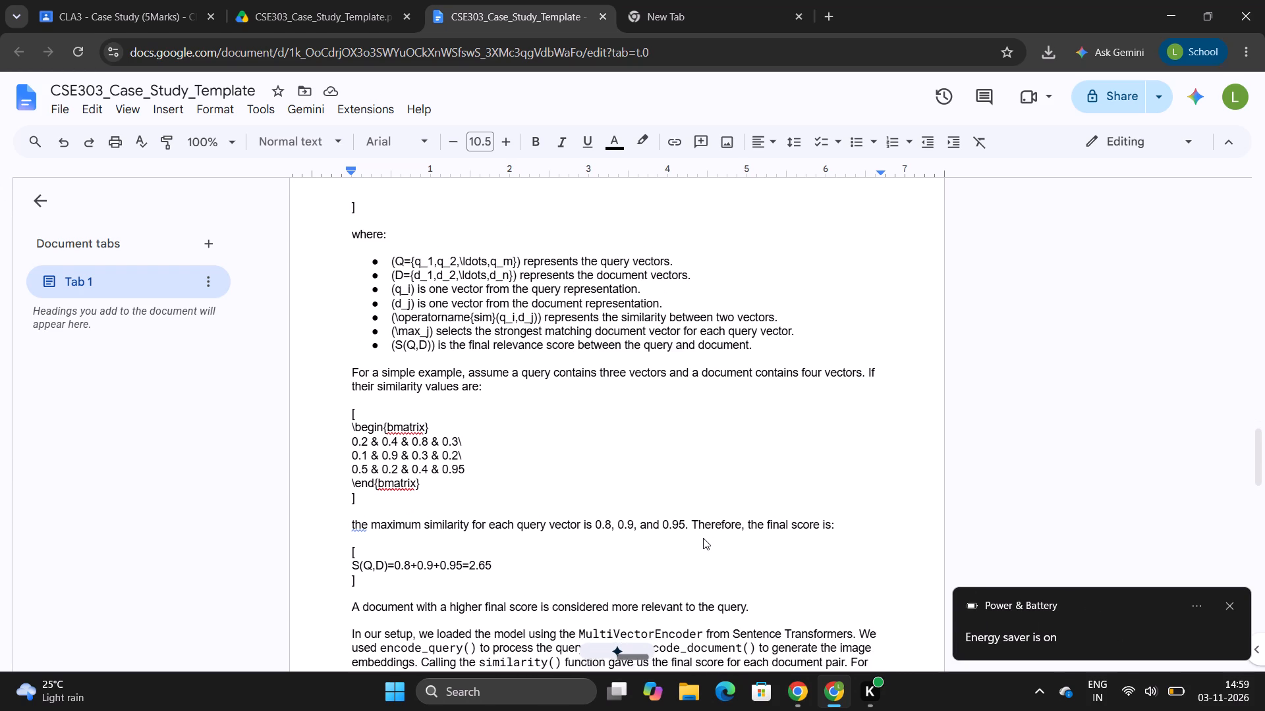
scroll(703, 538, down, 2)
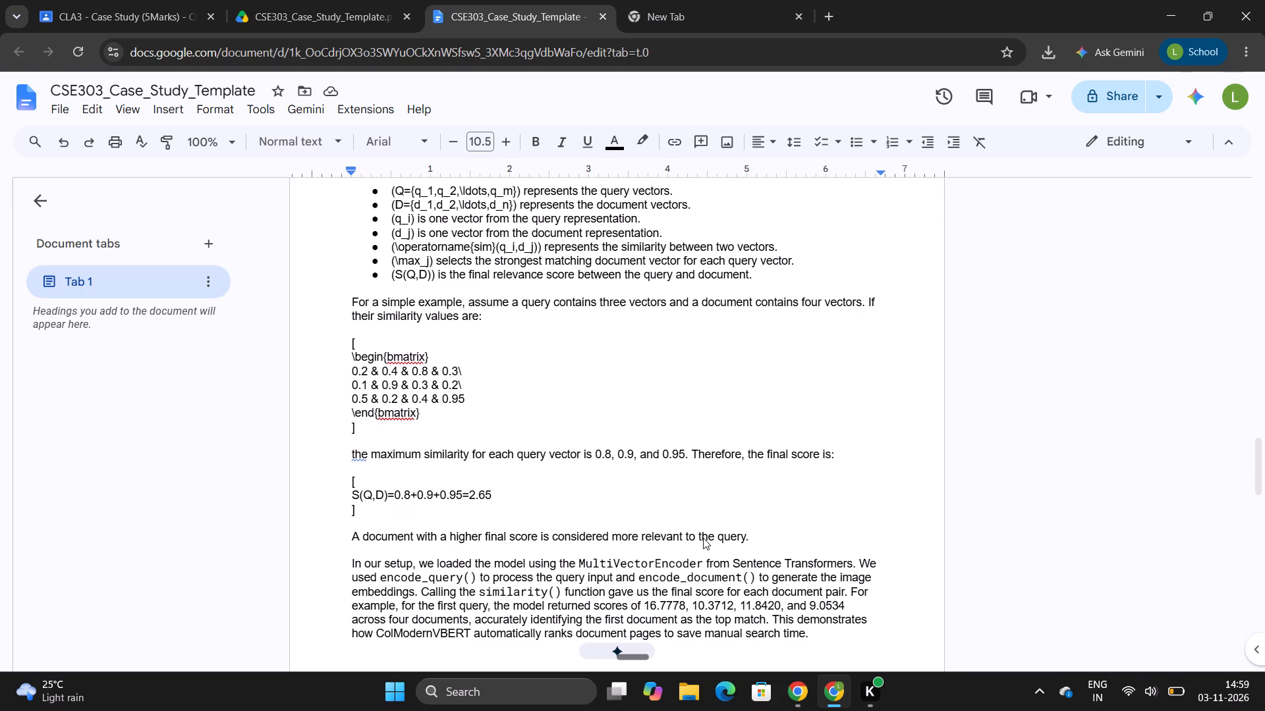
scroll(703, 532, down, 2)
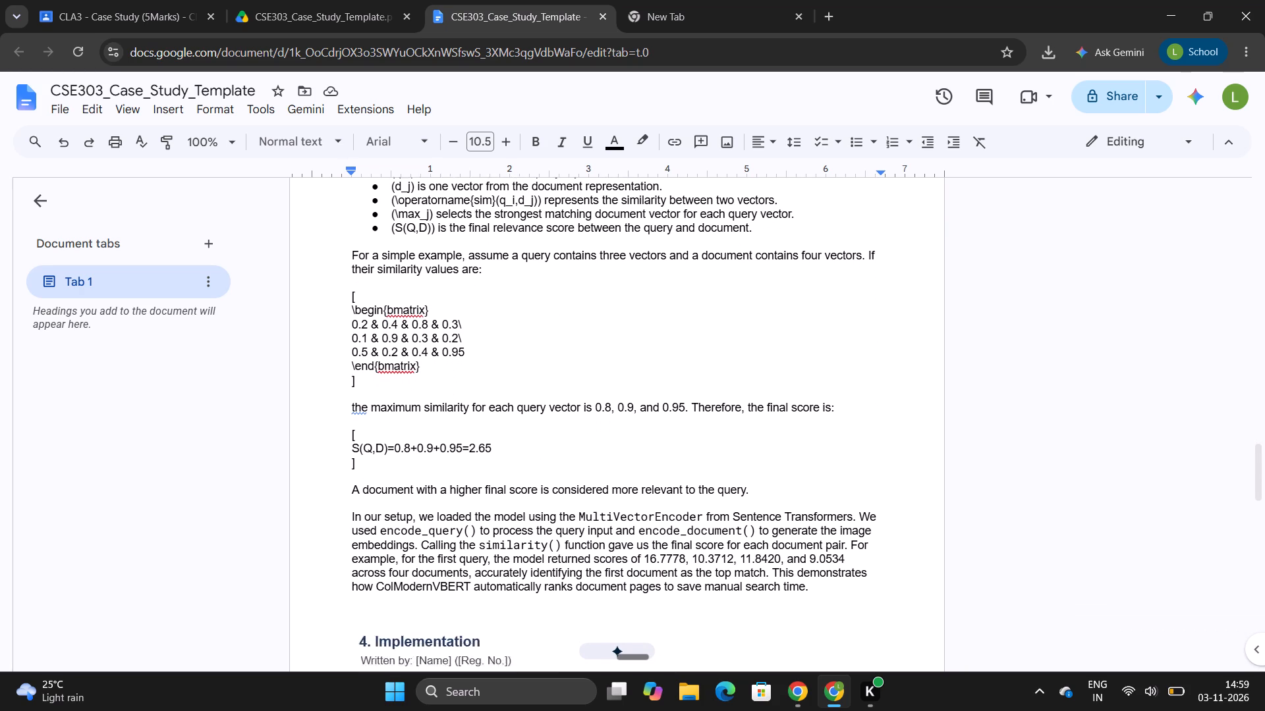
scroll(700, 522, down, 3)
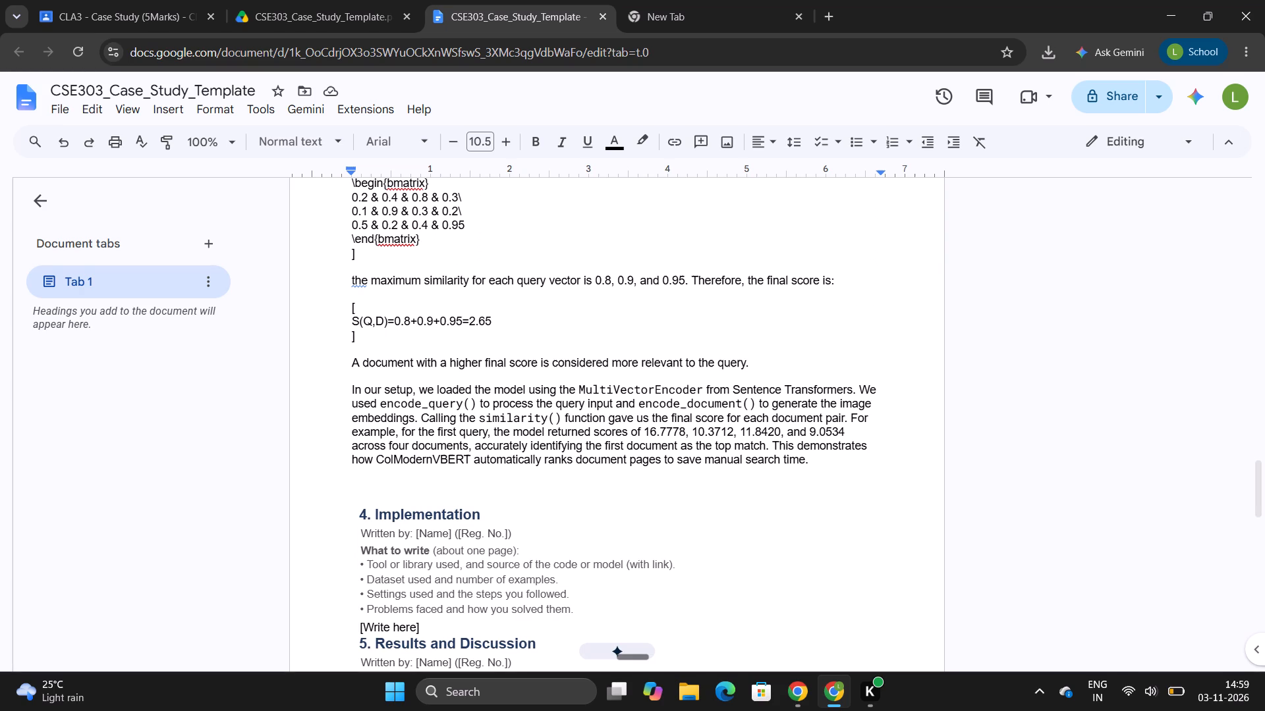
scroll(700, 522, down, 2)
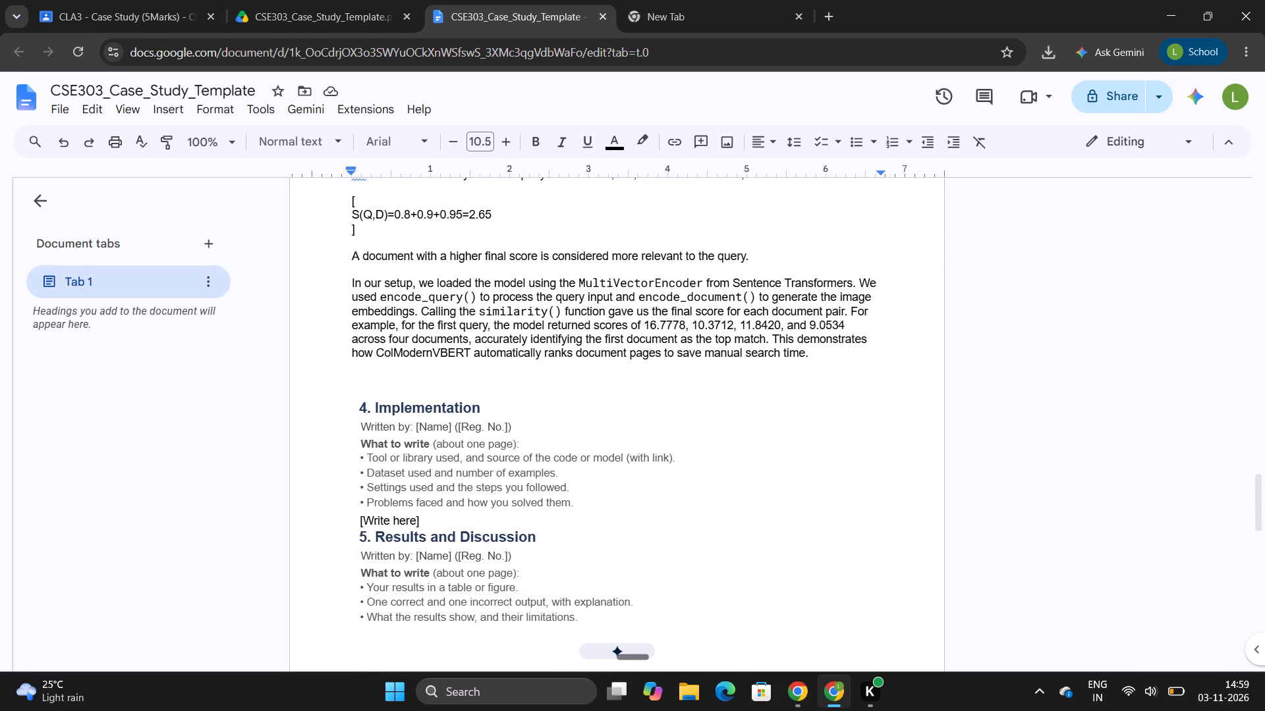
scroll(700, 522, down, 1)
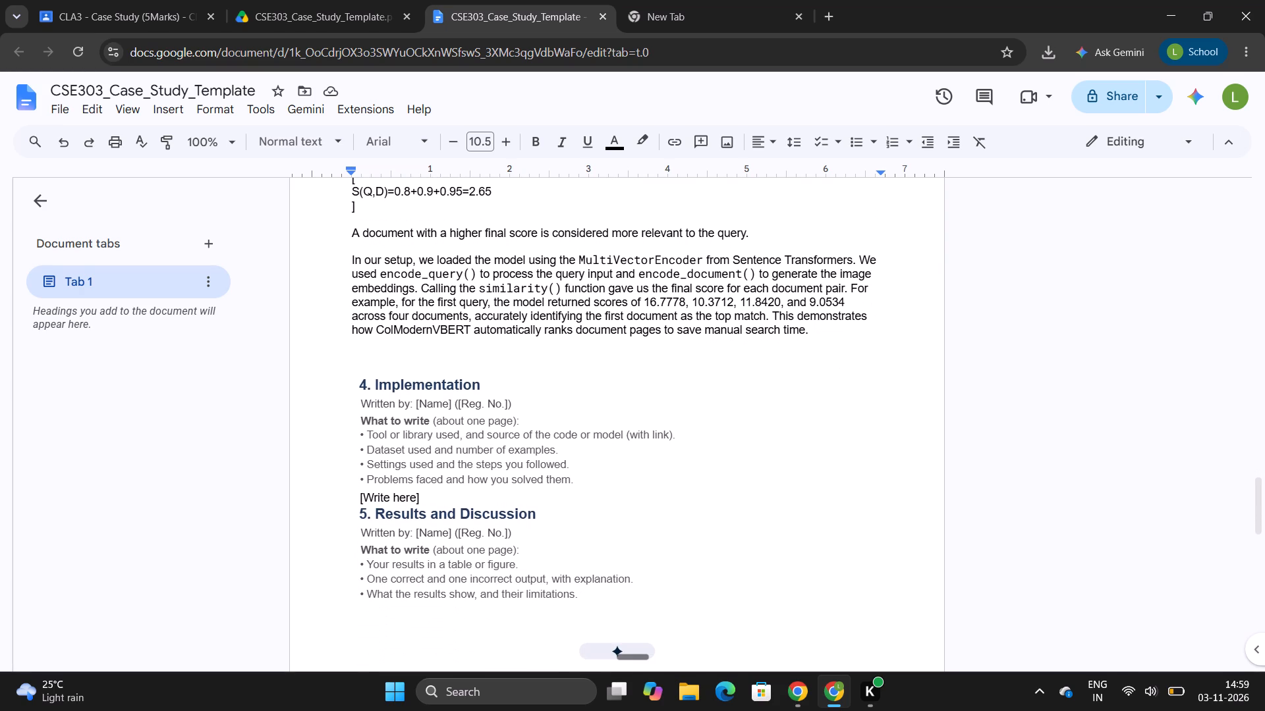
scroll(700, 522, down, 1)
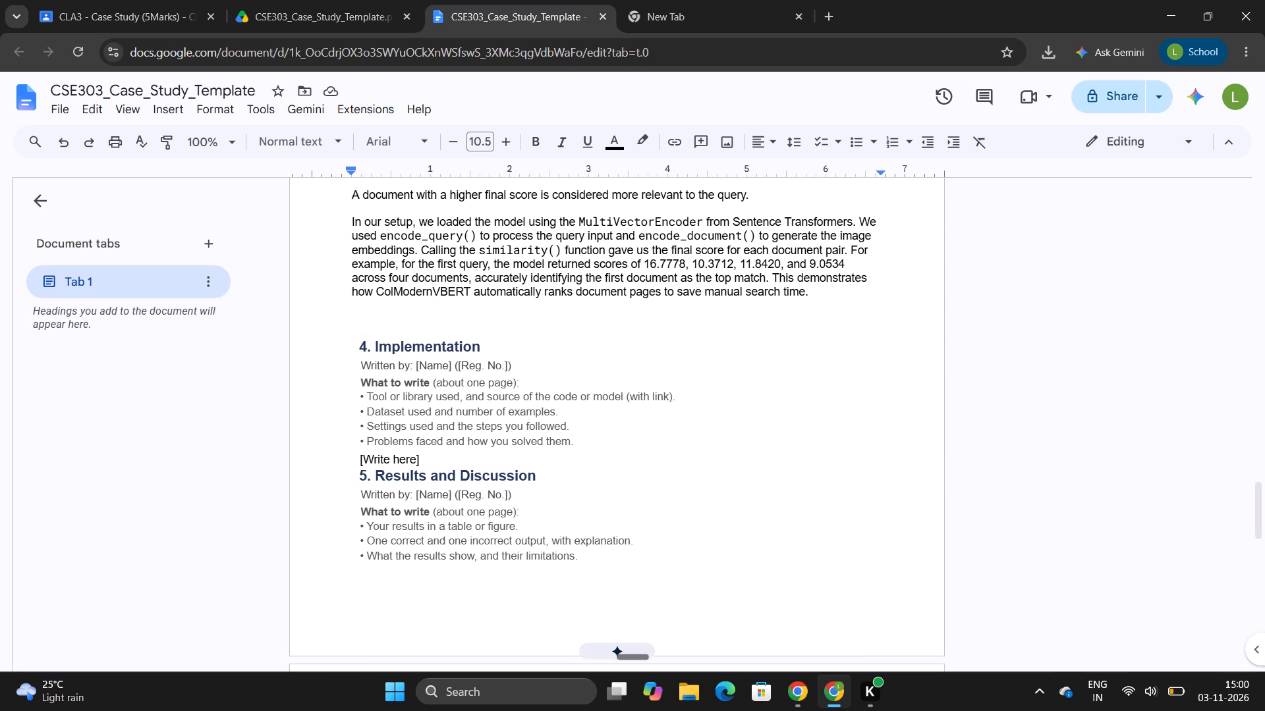
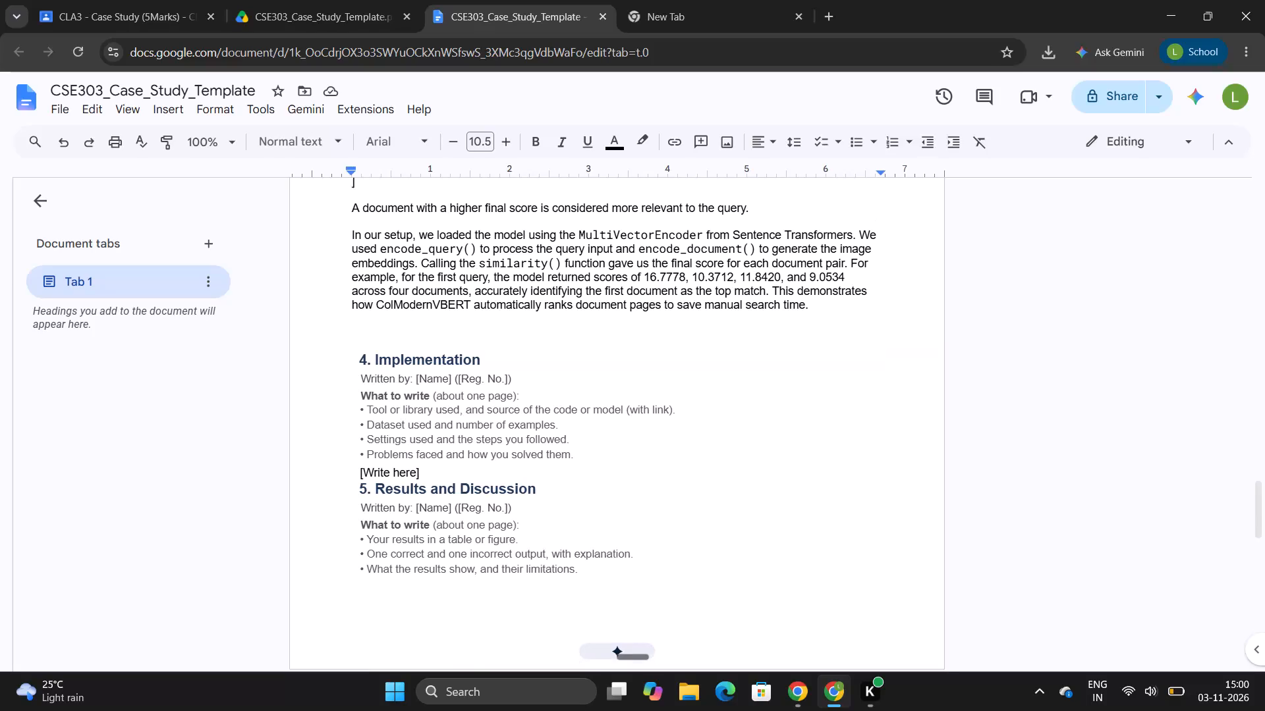
Check the similarity matrix example in the Method / Model Explanation section and select its raw \begin{bmatrix} line.
scroll(594, 458, up, 1)
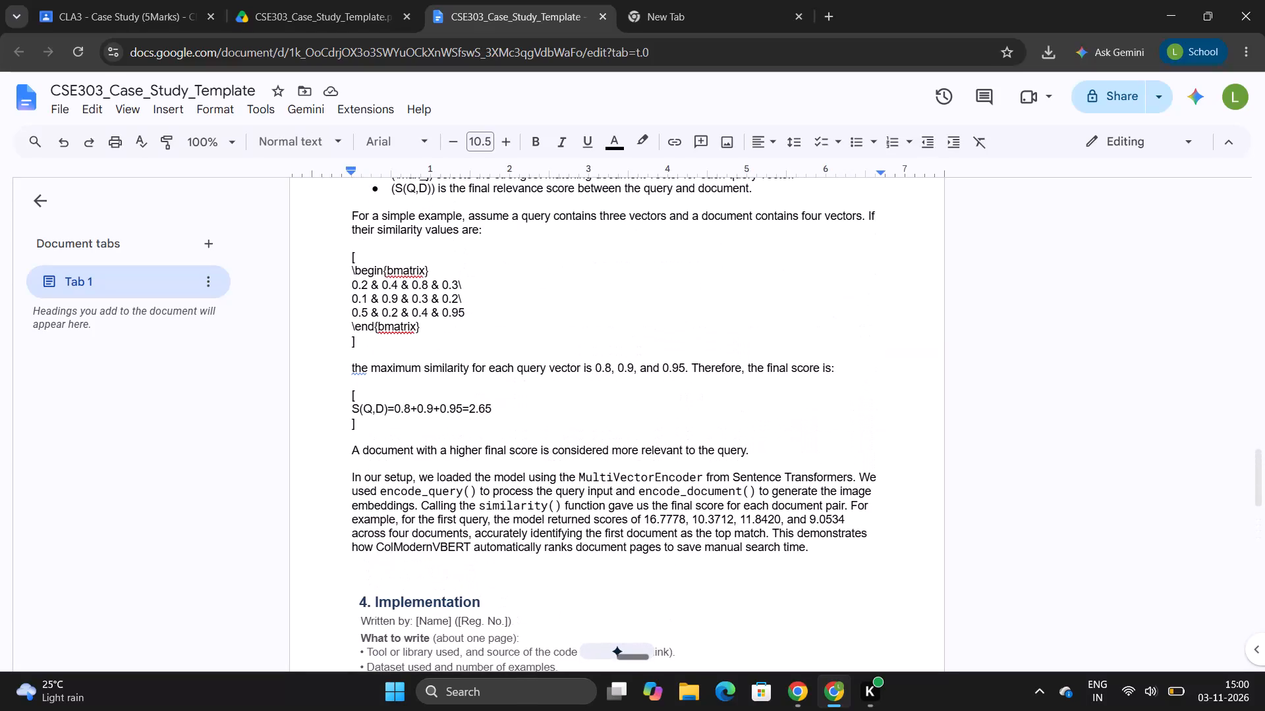
scroll(594, 458, up, 1)
click(385, 273)
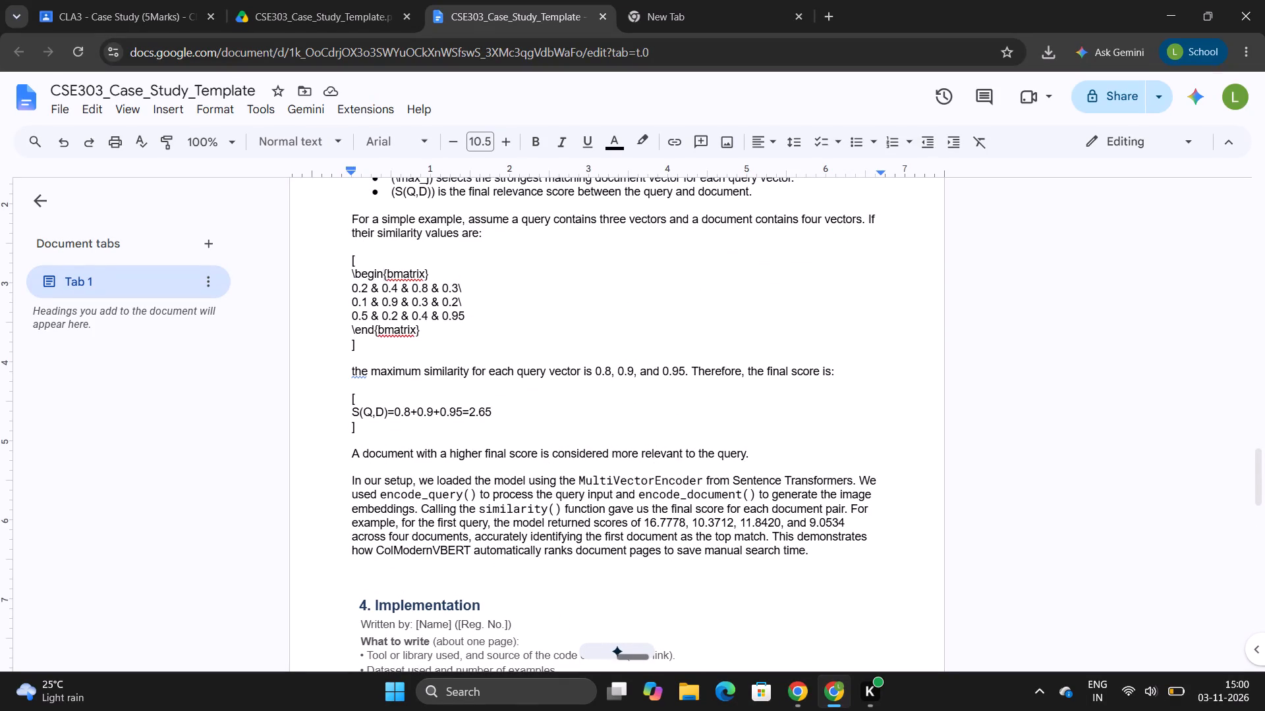
scroll(385, 273, up, 1)
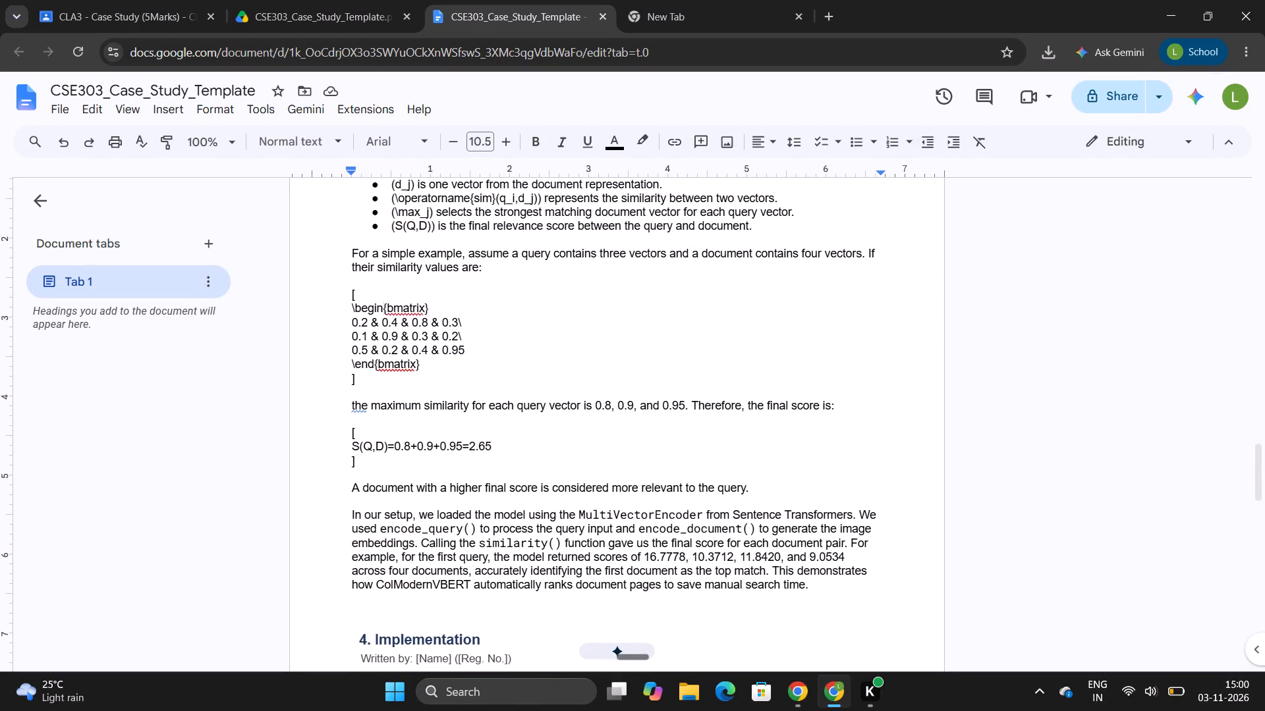
drag(352, 308, 426, 310)
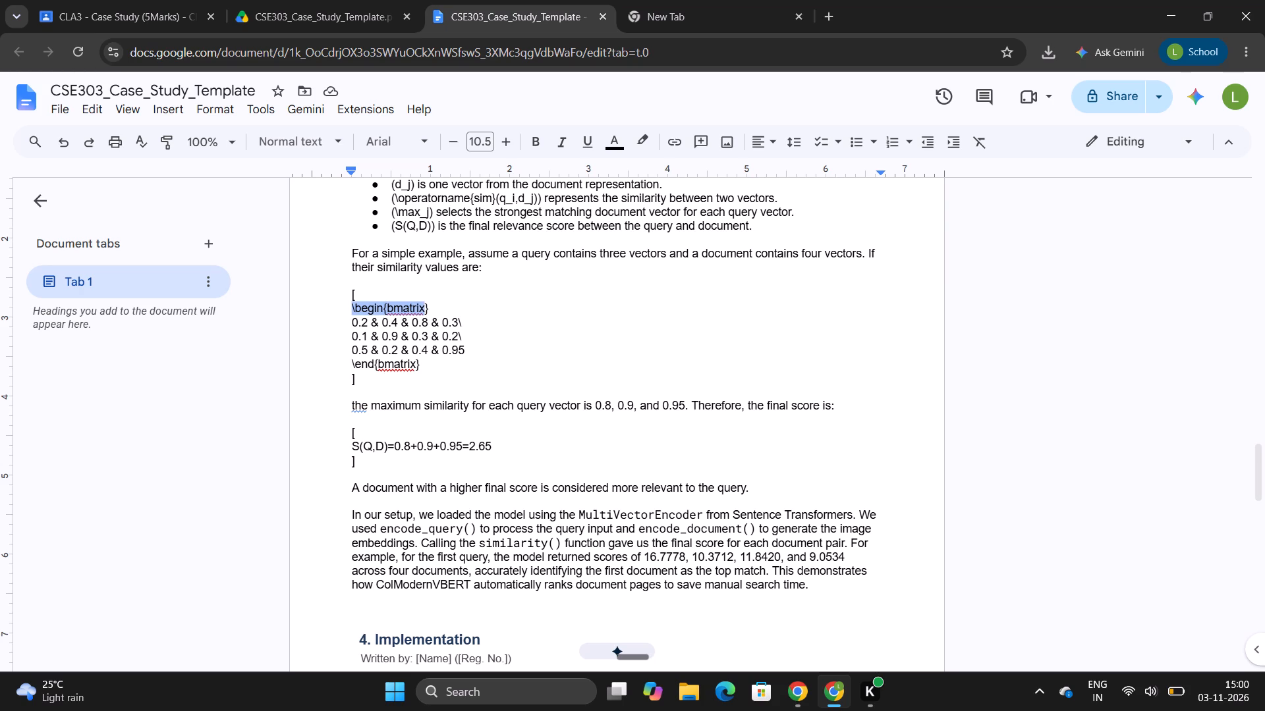
drag(426, 310, 429, 312)
Switch to the ChatGPT conversation and examine the original Method / Model Explanation draft, from its last paragraph back to its heading.
click(816, 691)
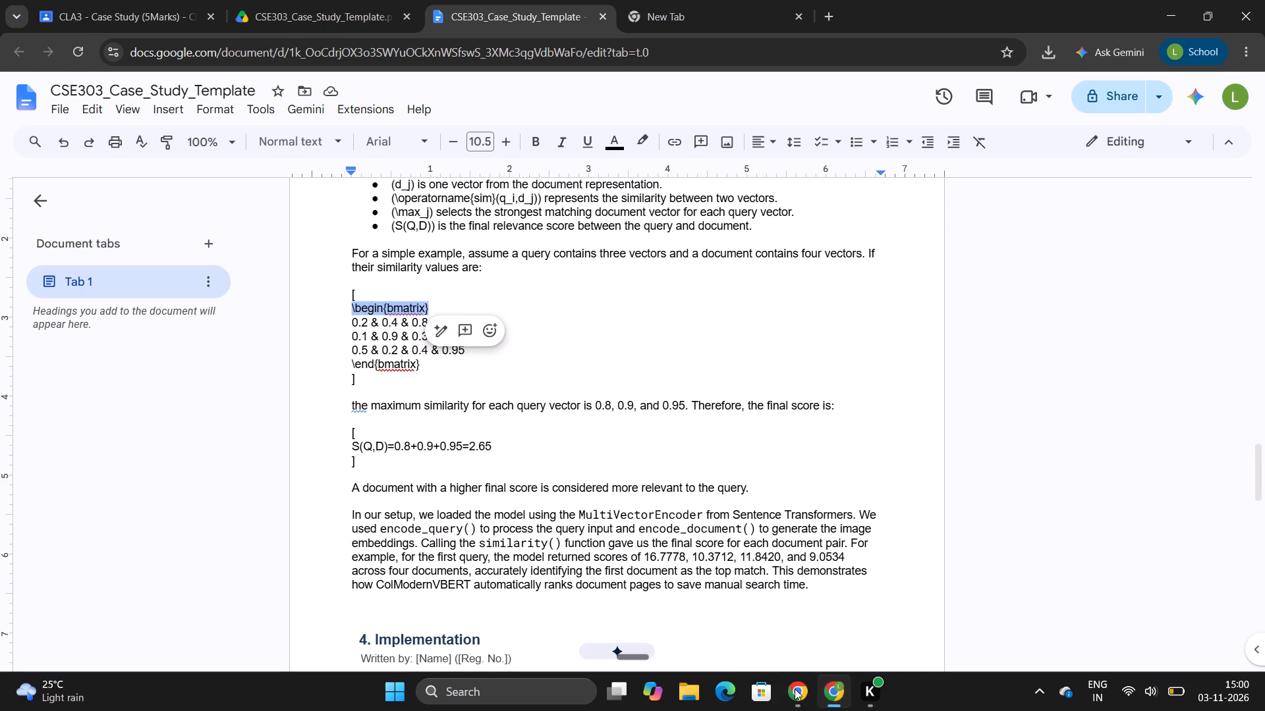
click(789, 688)
click(391, 419)
scroll(391, 419, up, 1)
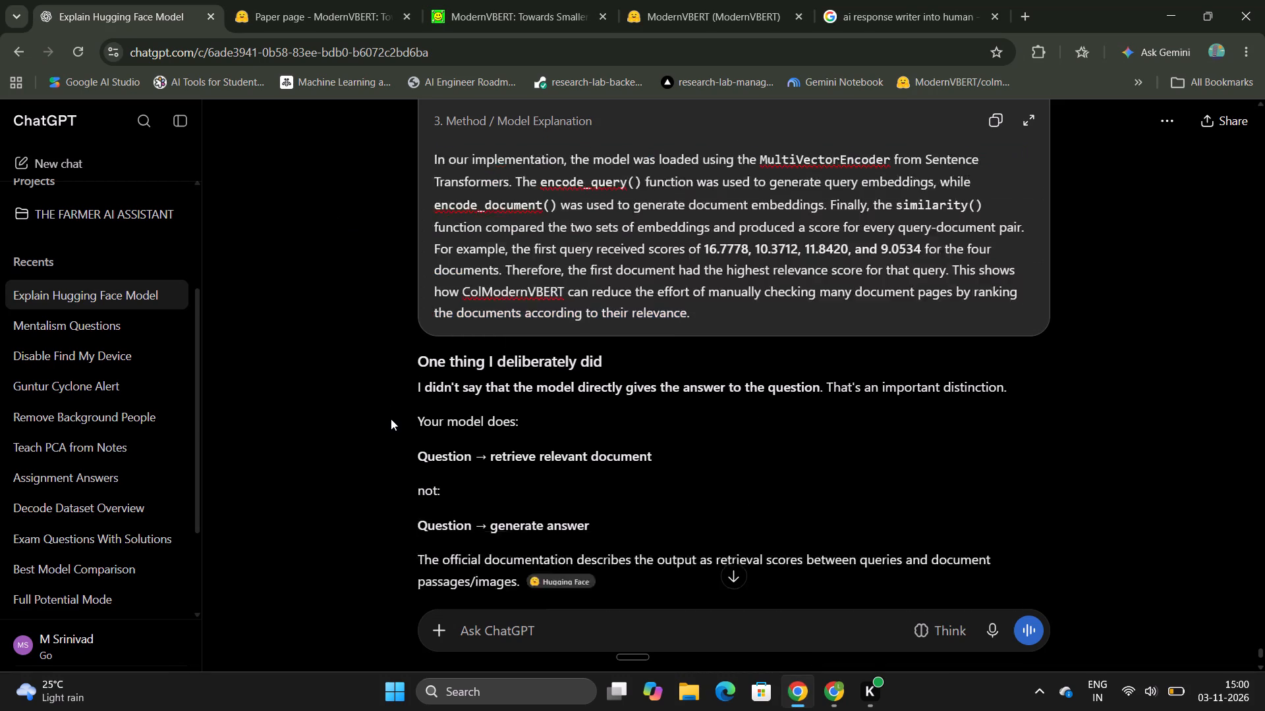
scroll(391, 419, up, 5)
click(602, 468)
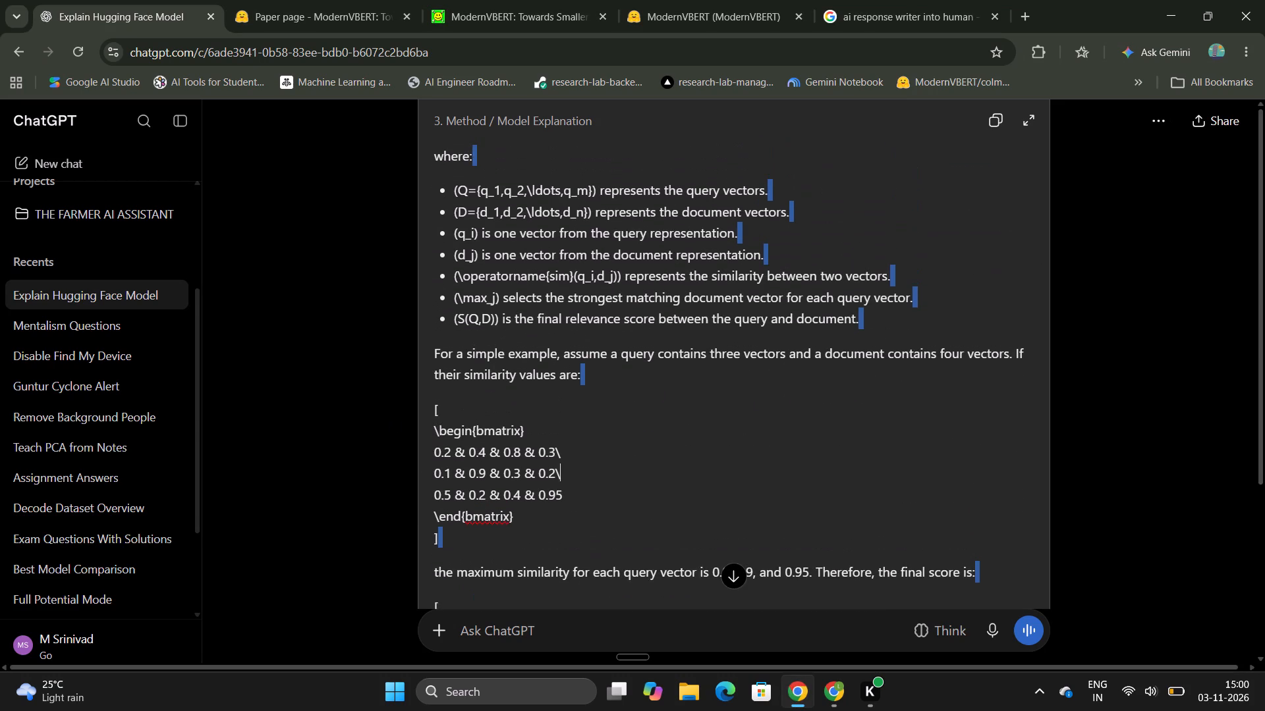
scroll(602, 468, up, 6)
click(602, 468)
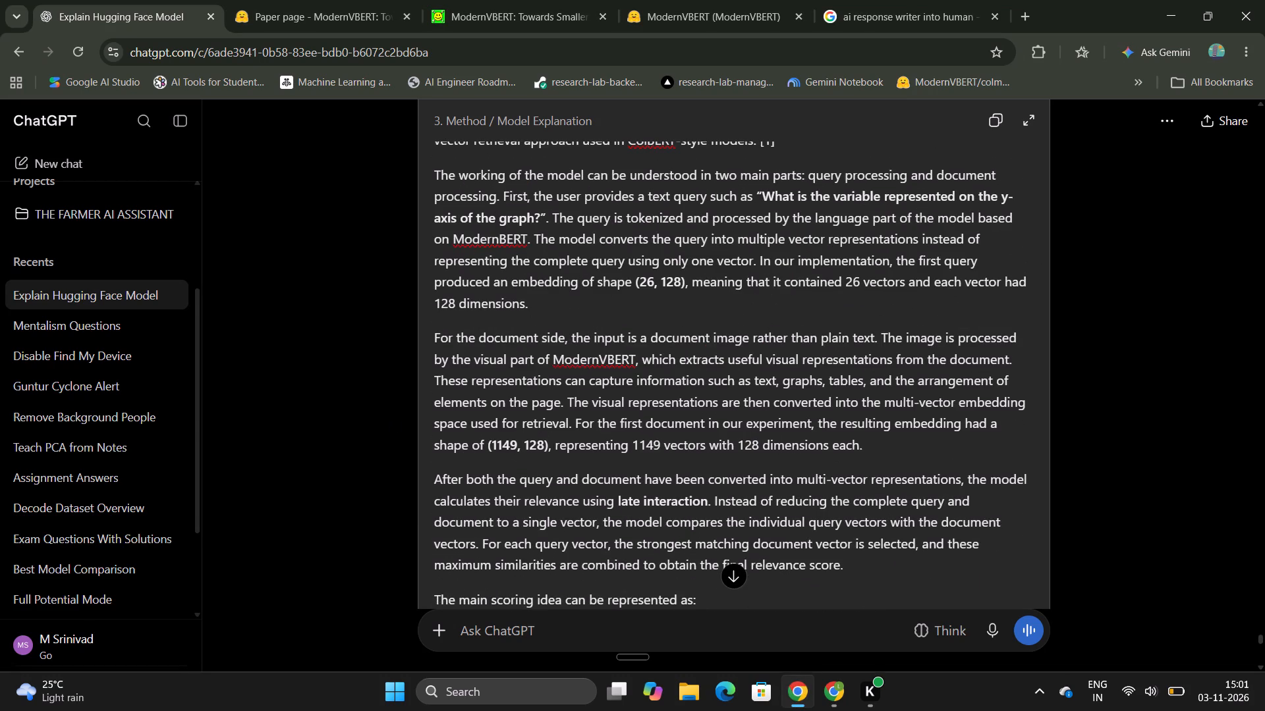
scroll(602, 468, up, 2)
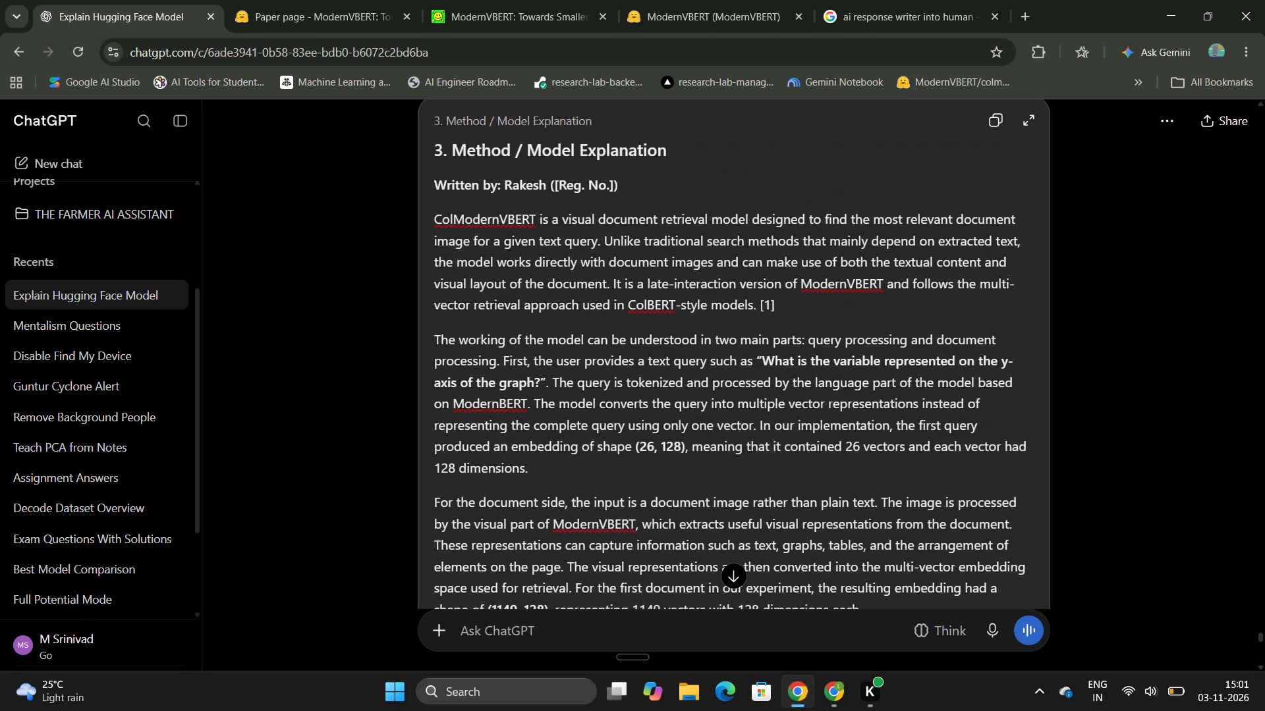
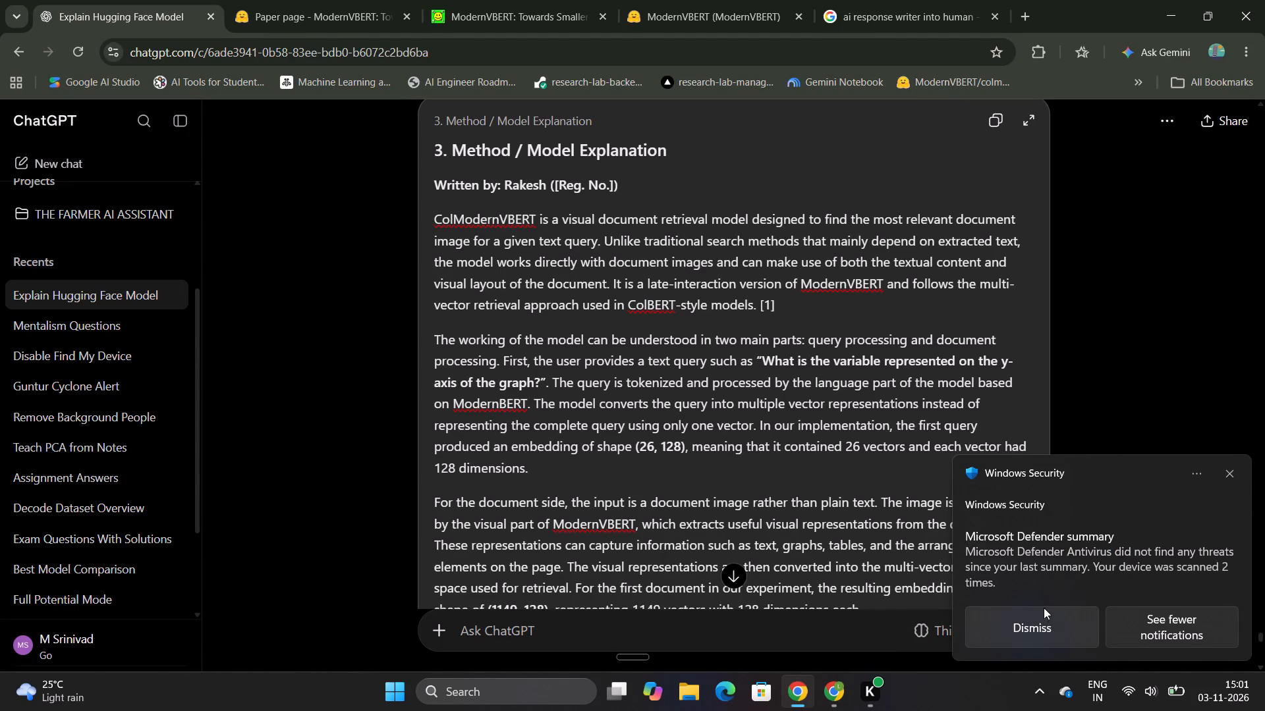
Examine the ChatGPT draft of Method / Model Explanation down to the scoring formula and its symbol definitions.
click(1045, 629)
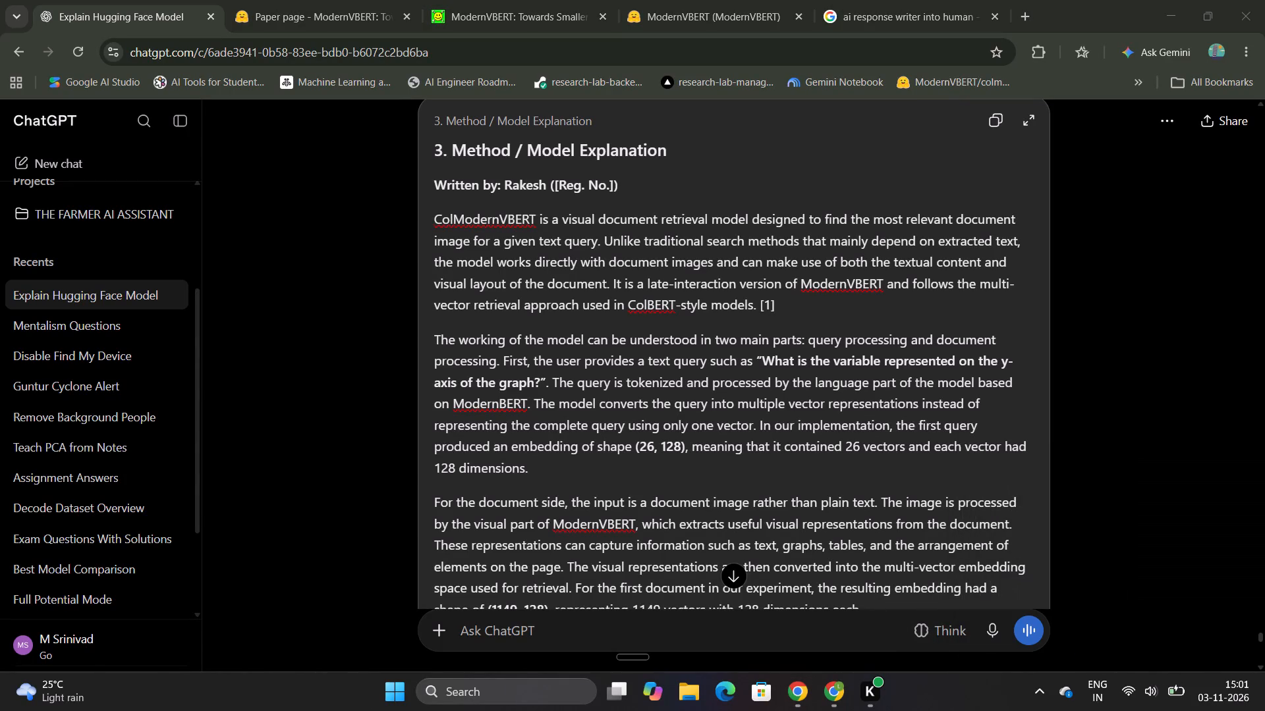
scroll(818, 422, down, 5)
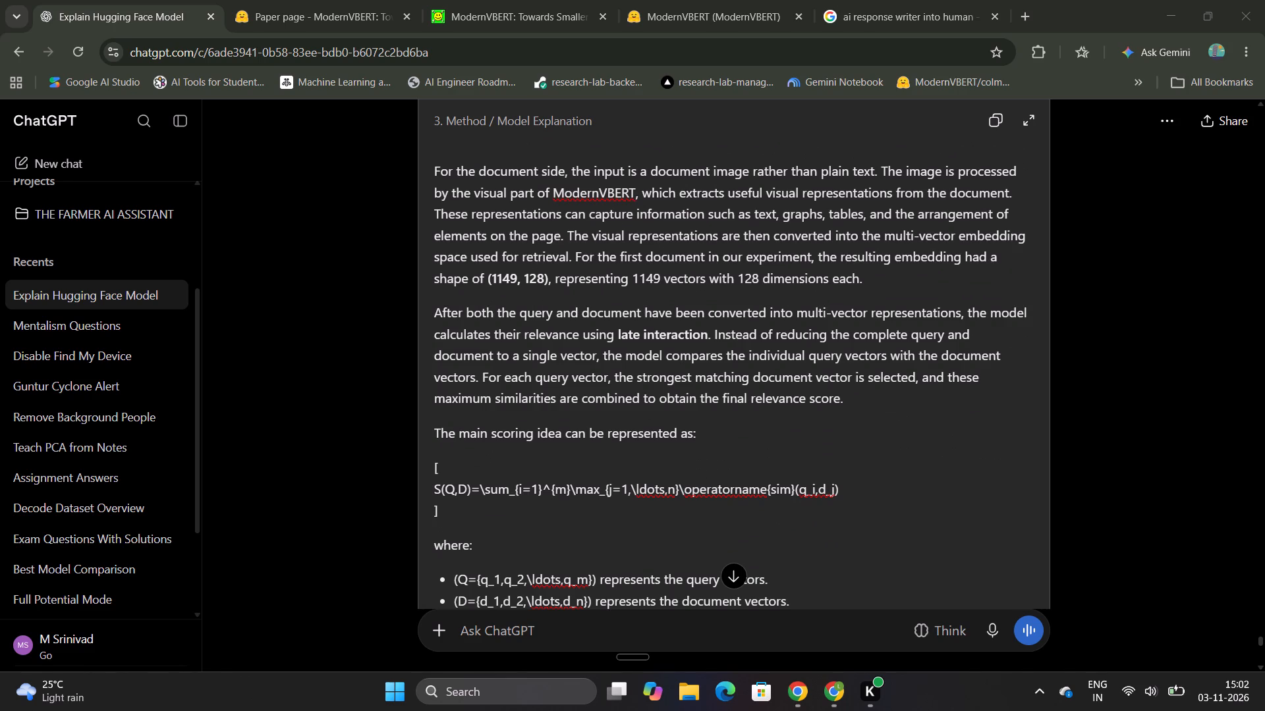
scroll(818, 422, down, 2)
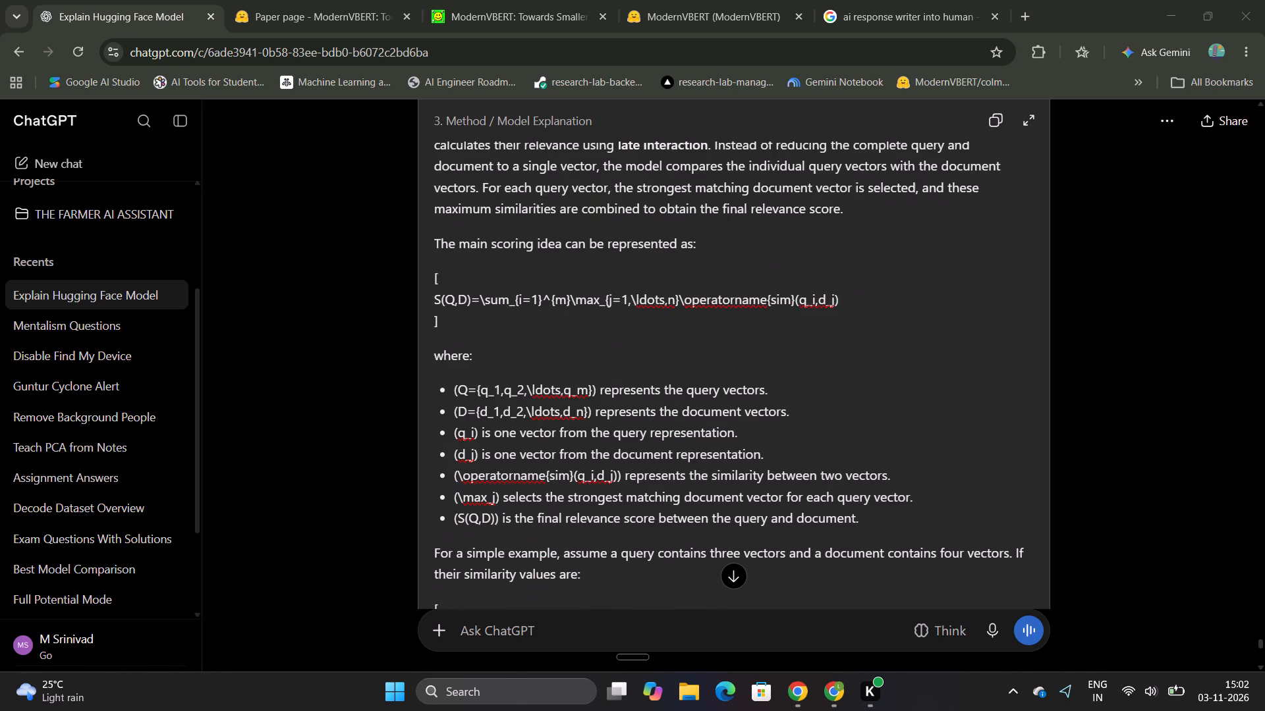
Switch to the CSE303_Case_Study_Template document and delete the raw \begin{bmatrix} text above the similarity values.
click(845, 695)
click(709, 408)
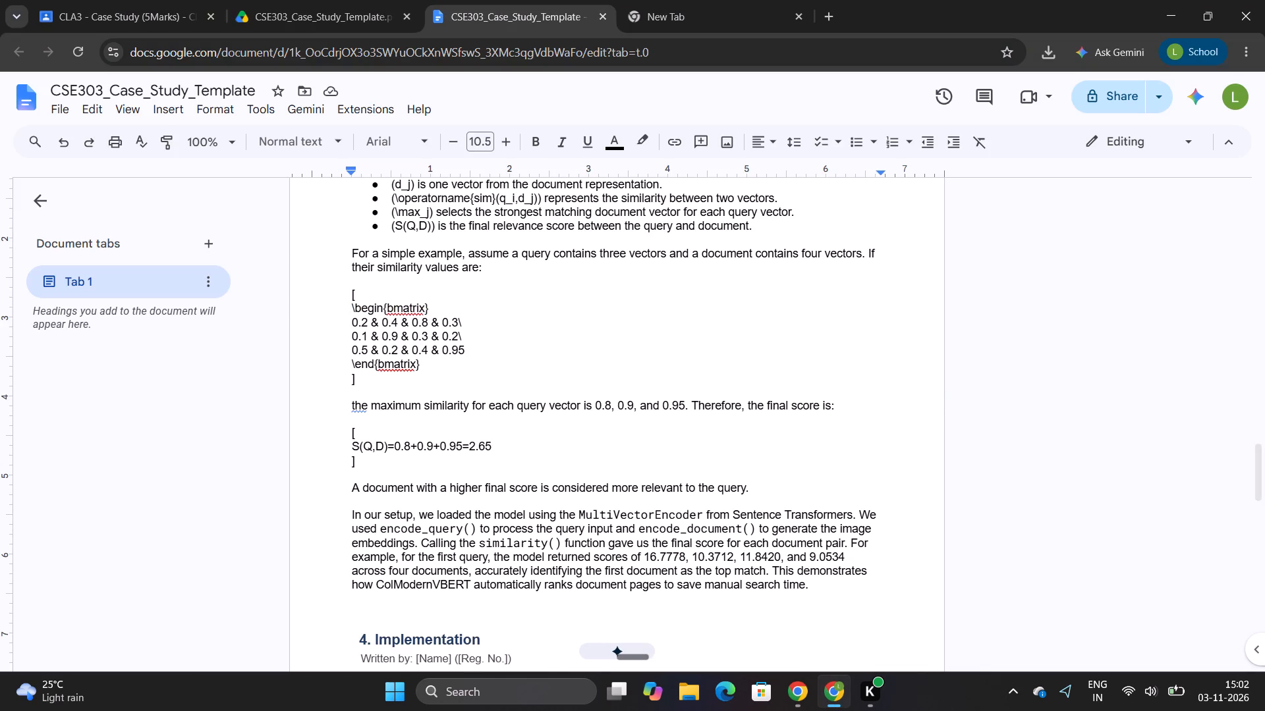
click(432, 304)
key(BackSpace)
key(BackSpace)
key(BackSpace)
key(BackSpace)
key(BackSpace)
key(BackSpace)
key(BackSpace)
key(BackSpace)
key(BackSpace)
key(BackSpace)
key(BackSpace)
key(BackSpace)
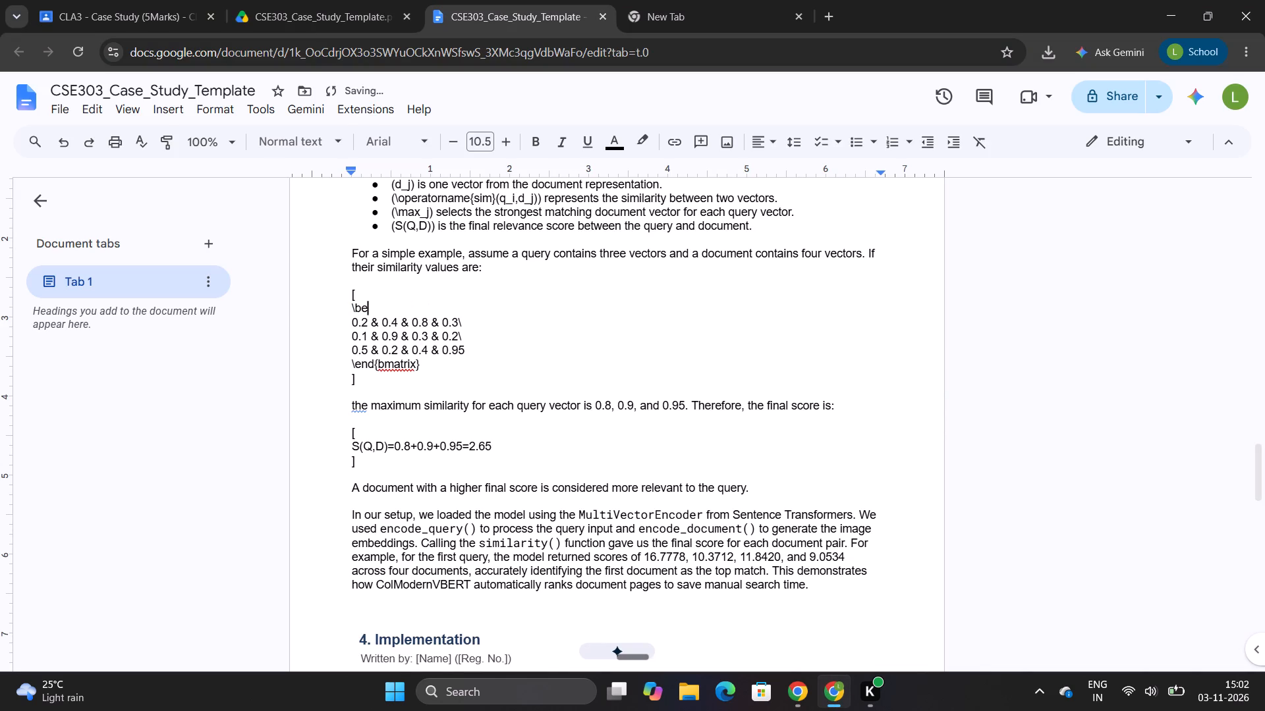
key(BackSpace)
key(BackSpace)
key(BackSpace)
Delete the raw \end{bmatrix} text below the similarity values.
click(422, 367)
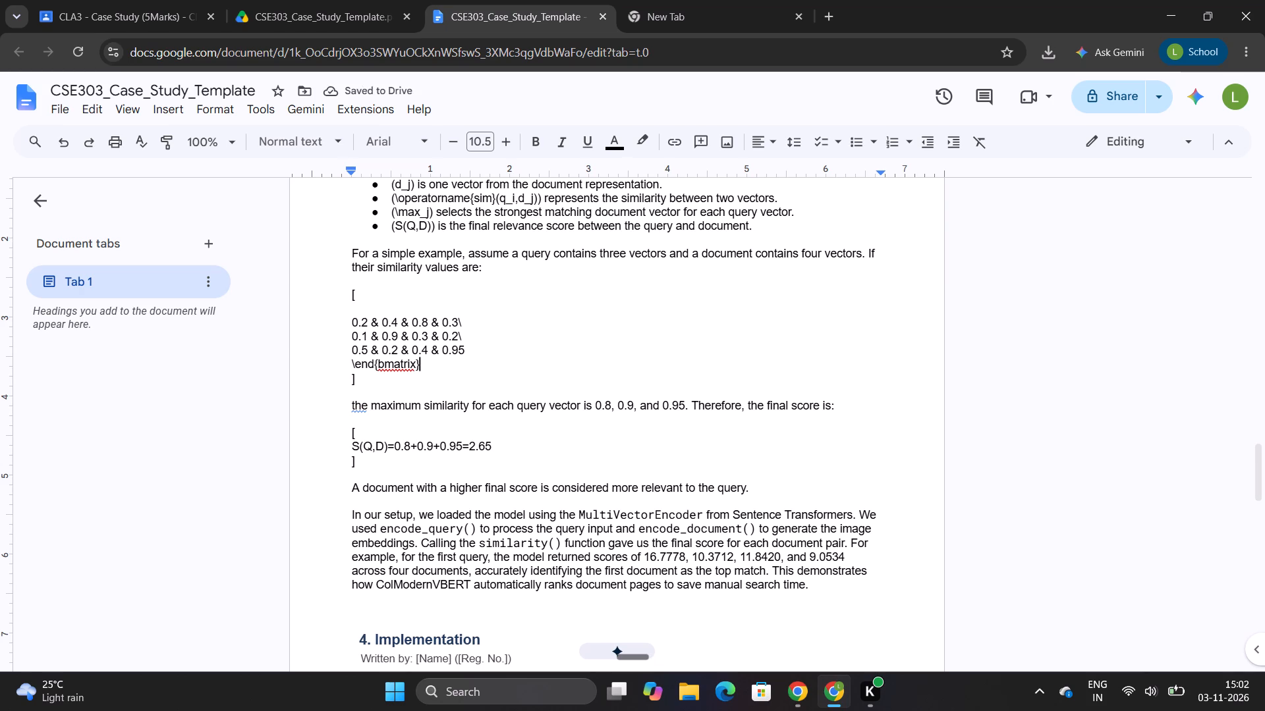
key(BackSpace)
key(BackSpace)
key(BackSpace)
key(BackSpace)
key(BackSpace)
key(BackSpace)
key(BackSpace)
key(BackSpace)
key(BackSpace)
key(BackSpace)
key(BackSpace)
key(BackSpace)
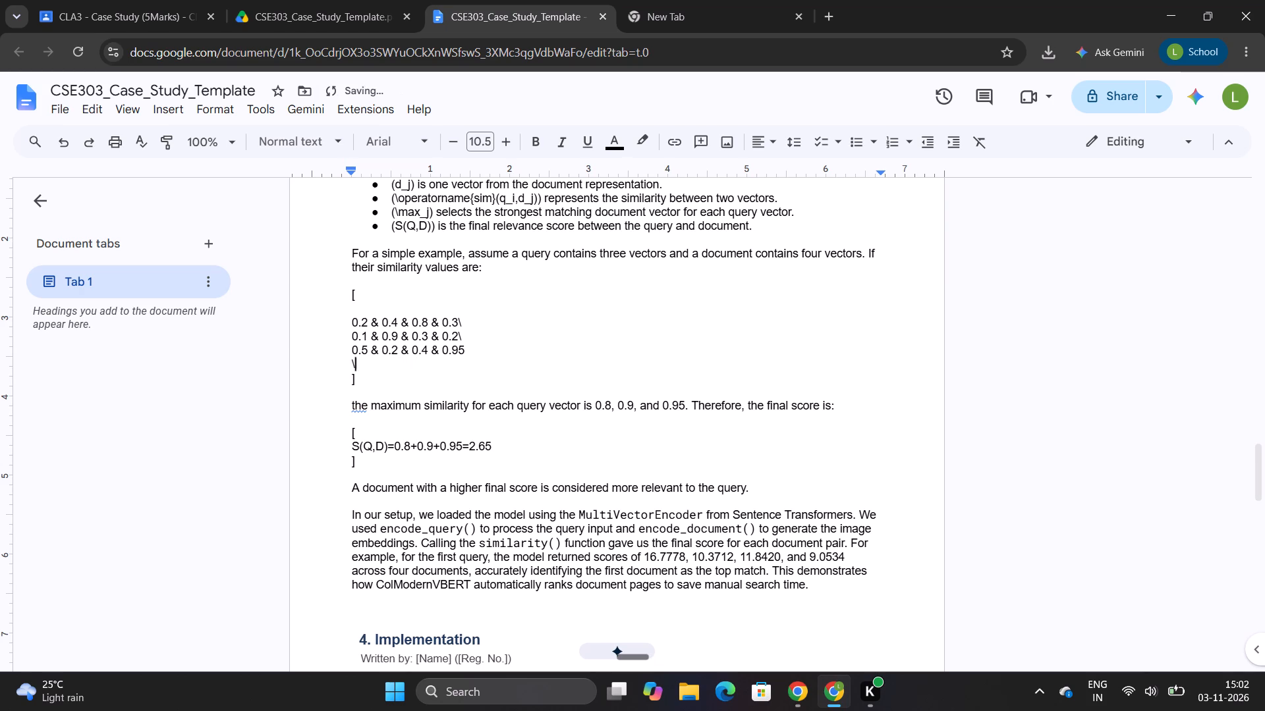
key(BackSpace)
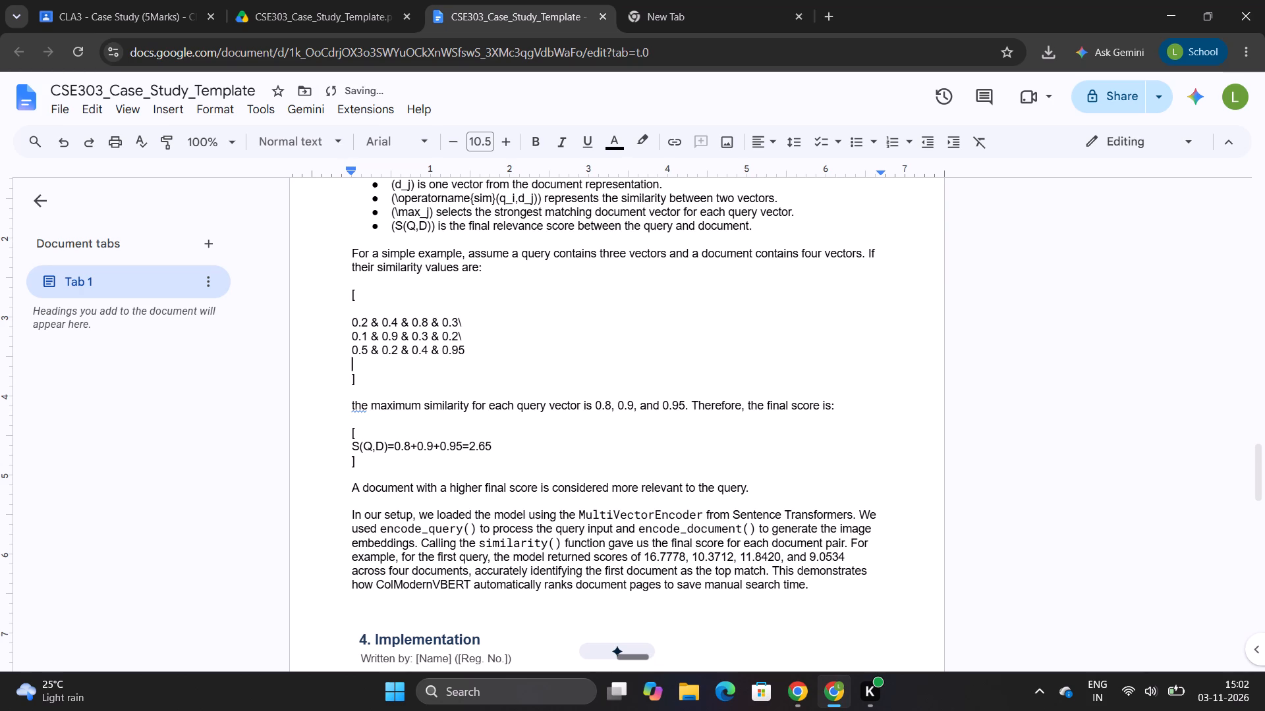
Remove the trailing backslashes from the first two rows of the similarity matrix.
click(470, 334)
key(BackSpace)
key(Up)
key(Right)
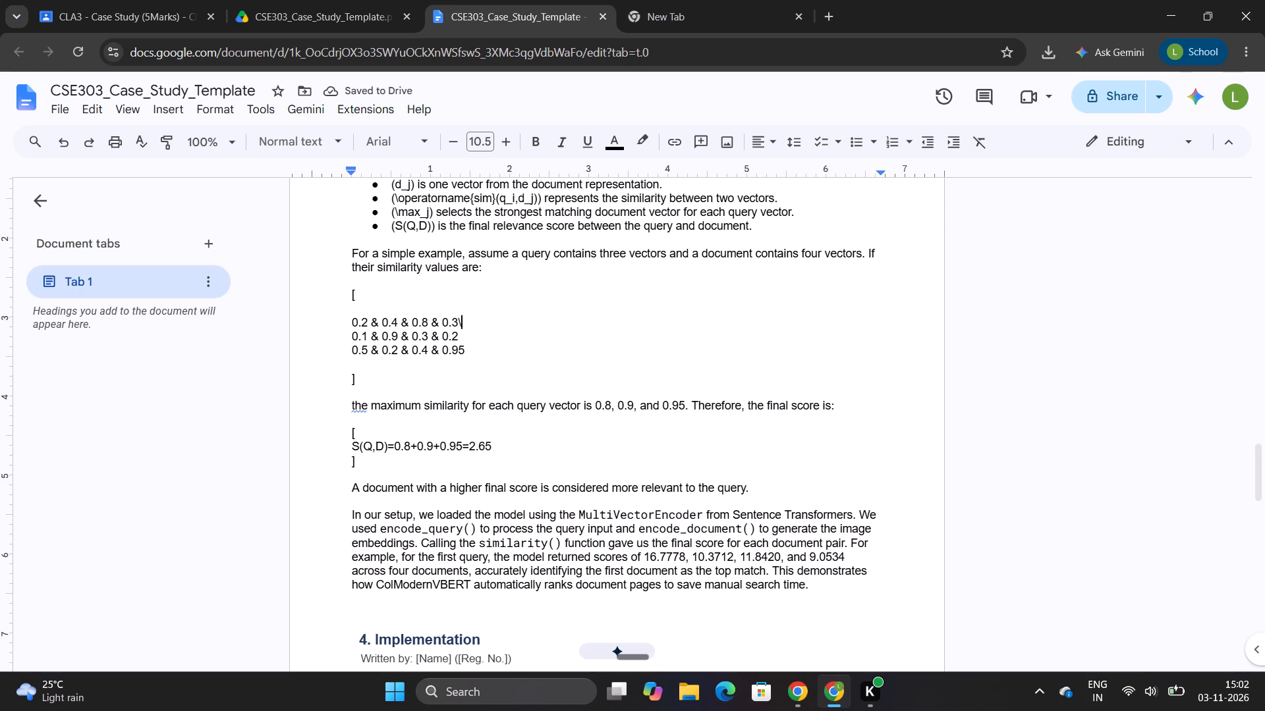
key(BackSpace)
Remove the ampersand before the fourth value in all three rows of the similarity matrix.
key(Down)
key(Down)
key(Left)
key(Left)
key(Left)
key(Left)
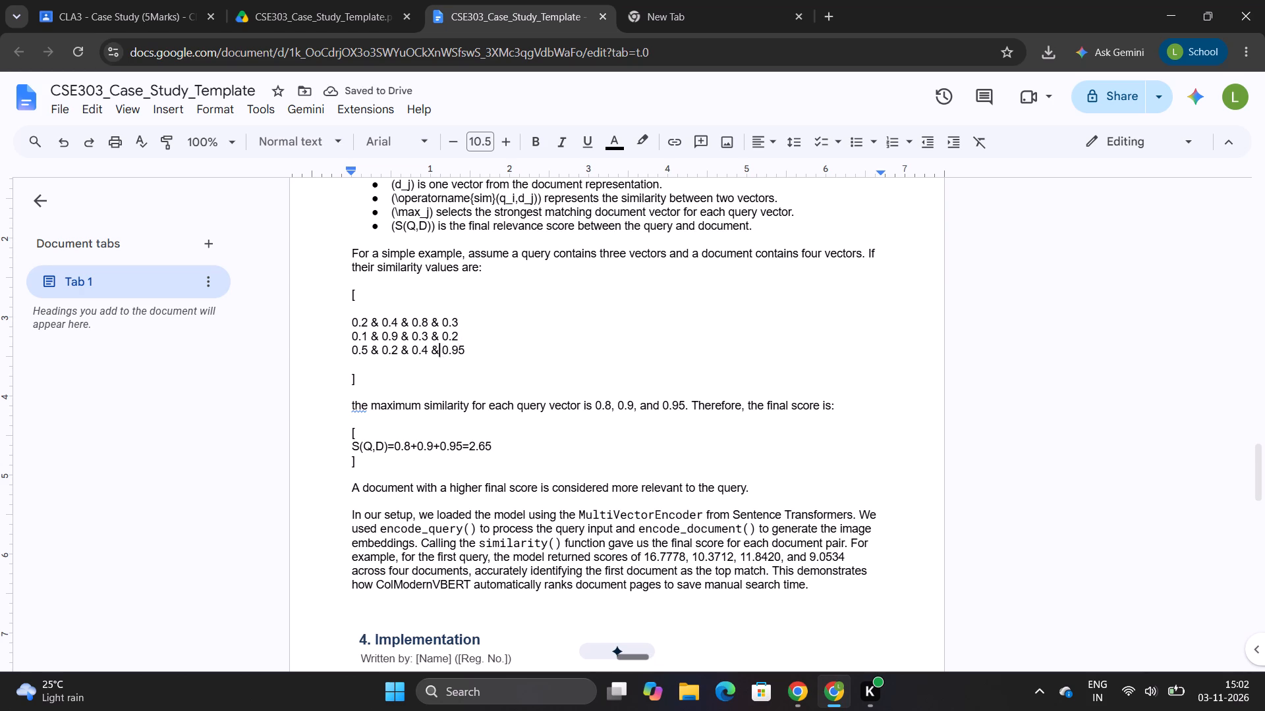
key(BackSpace)
key(Up)
key(Right)
key(BackSpace)
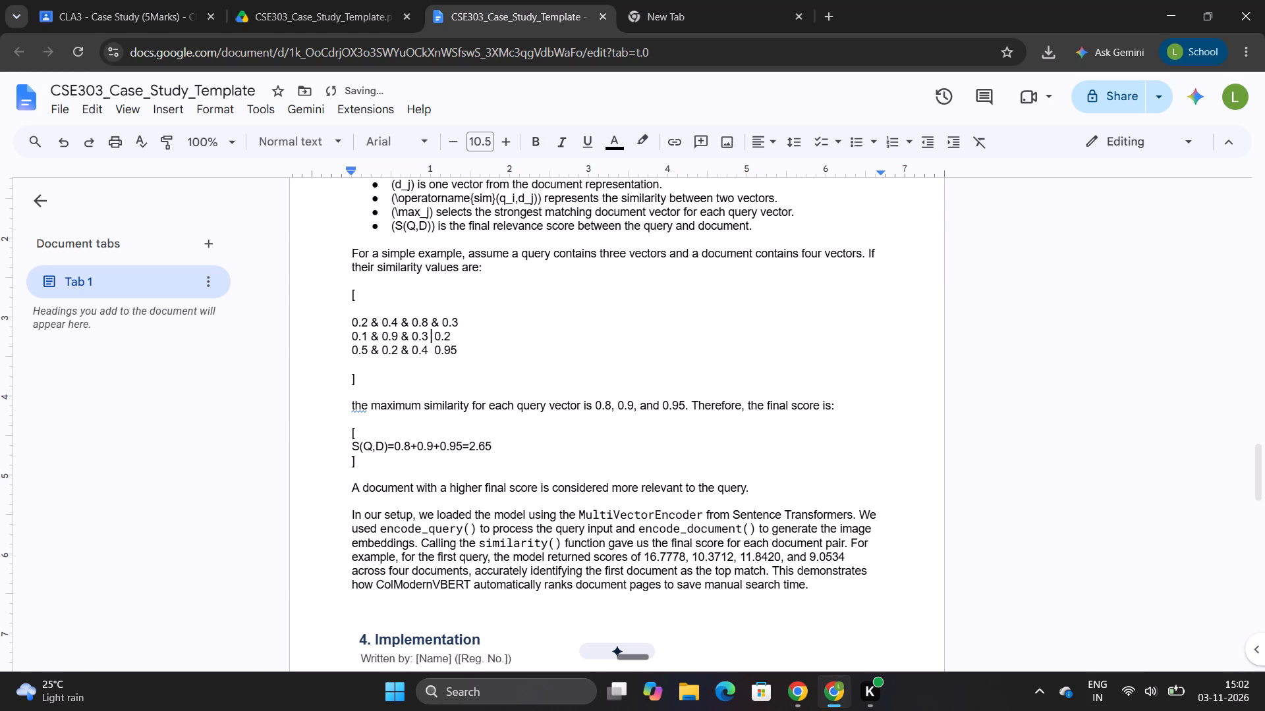
key(Up)
key(Right)
key(BackSpace)
Remove the ampersand between the second and third values in all three matrix rows.
key(Left)
key(Left)
key(Left)
key(Left)
key(Left)
key(BackSpace)
key(Down)
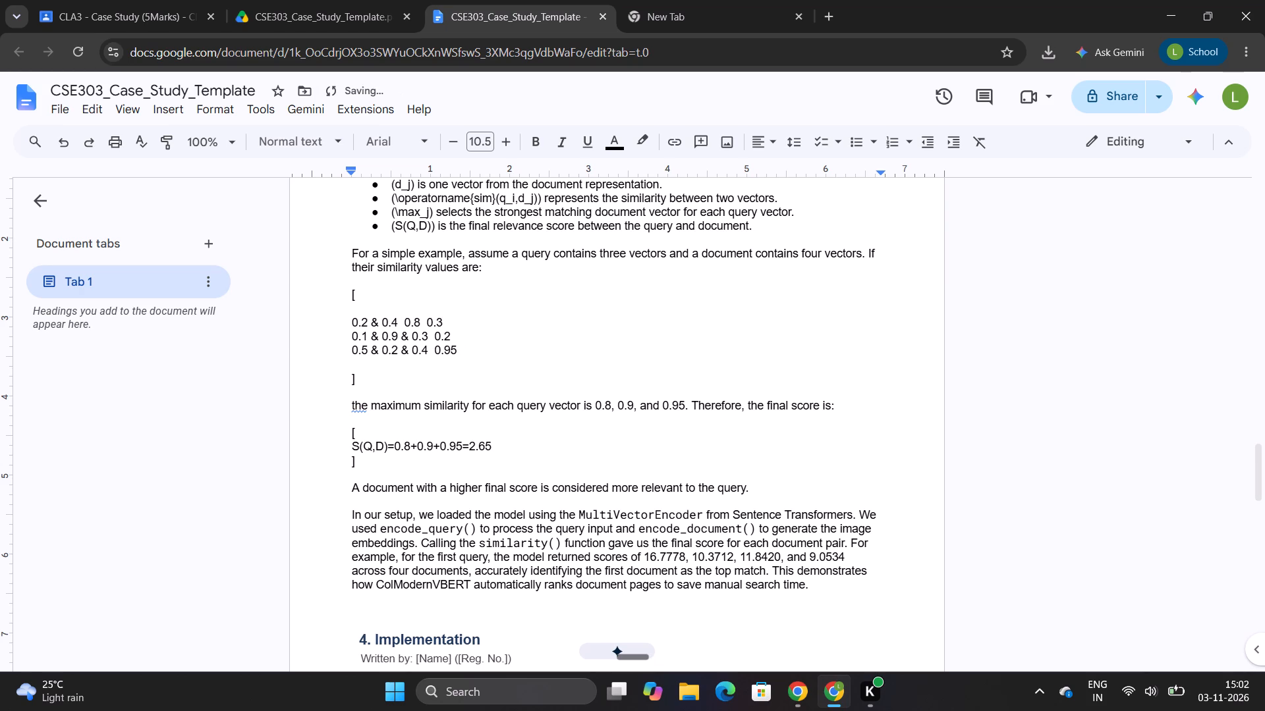
key(Right)
key(BackSpace)
key(Down)
key(Right)
key(BackSpace)
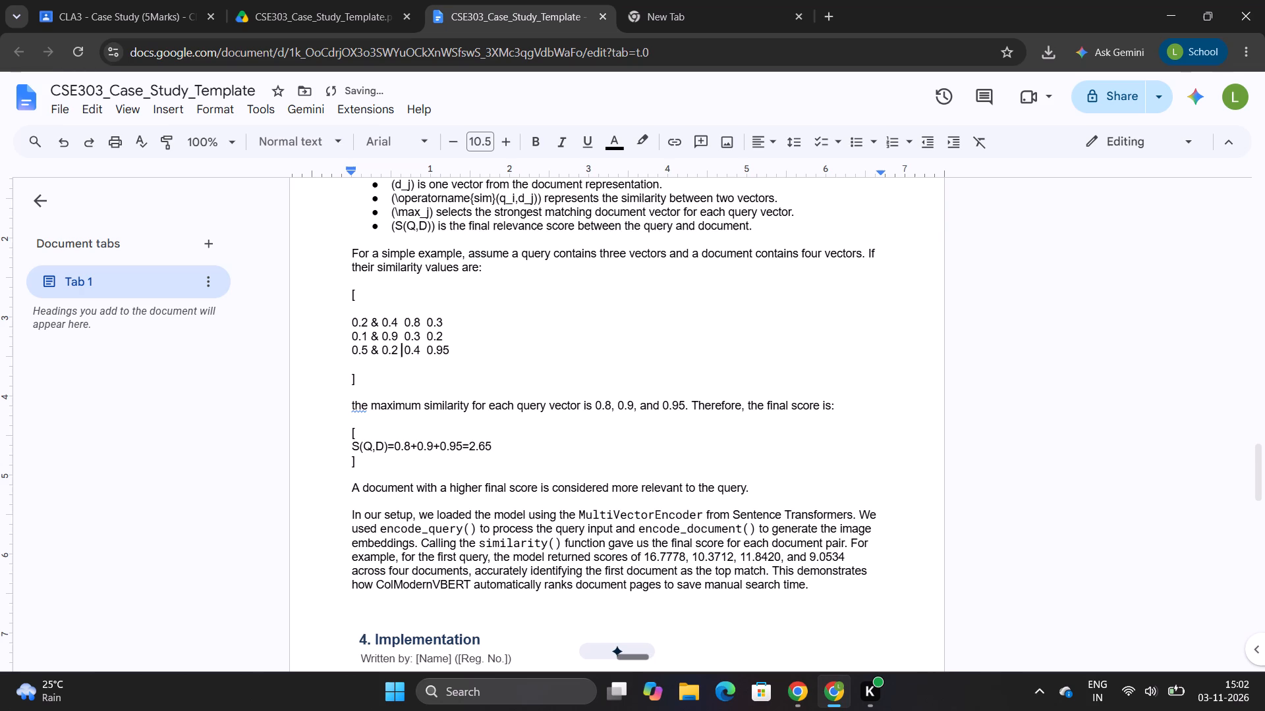
Remove the ampersand between the first and second values in all three matrix rows.
key(Left)
key(Left)
key(Left)
key(Left)
key(Left)
key(BackSpace)
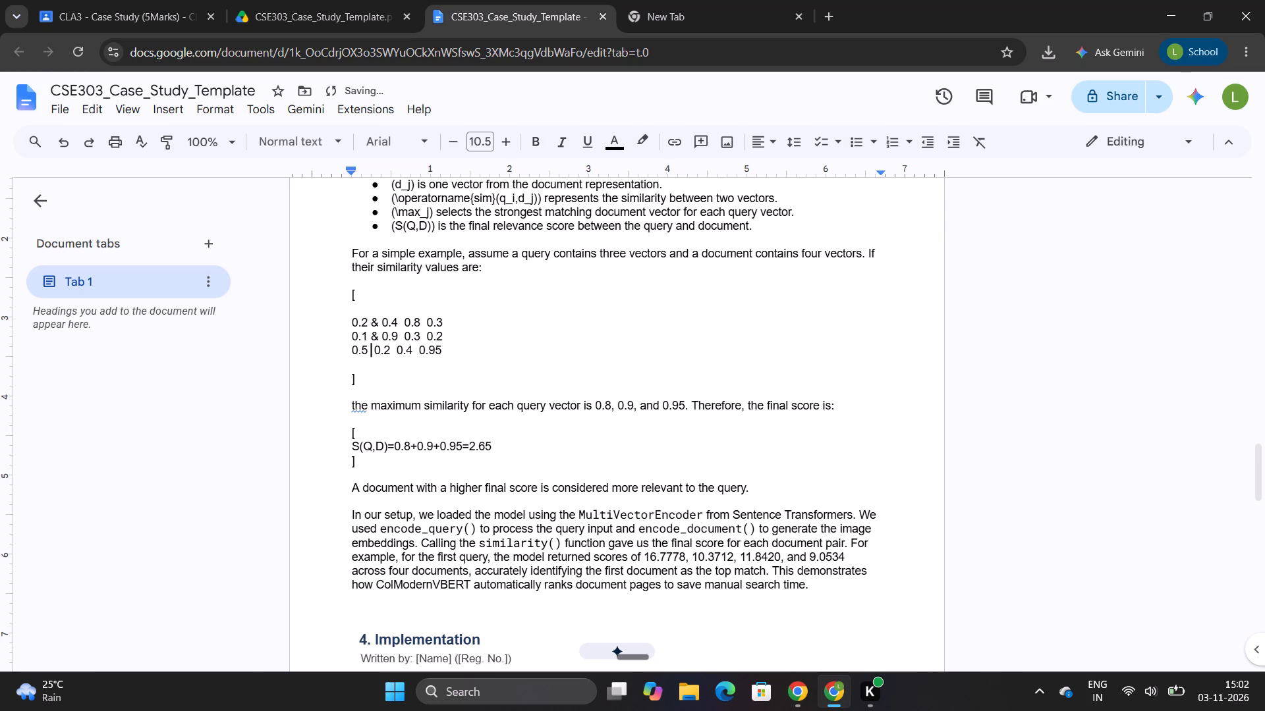
key(Up)
key(Right)
key(BackSpace)
key(Up)
key(Right)
key(BackSpace)
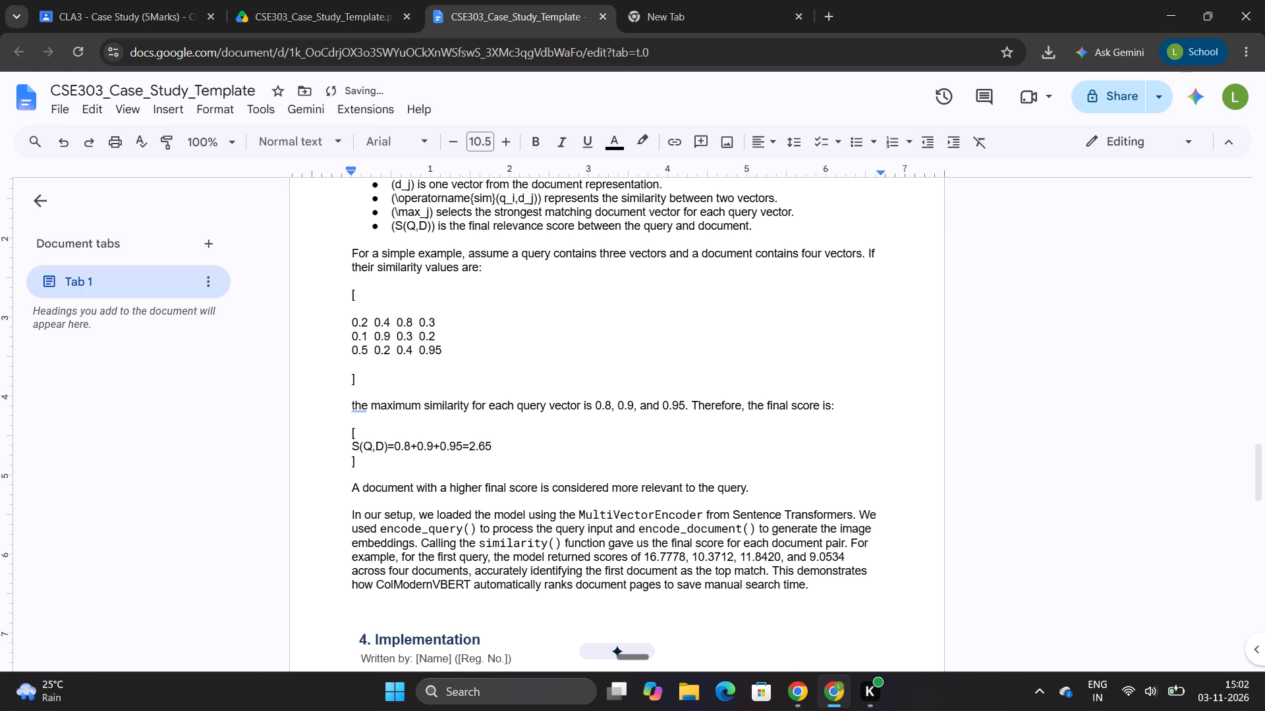
Add one extra space before the second and the third value in every row of the similarity matrix.
key(space)
key(Down)
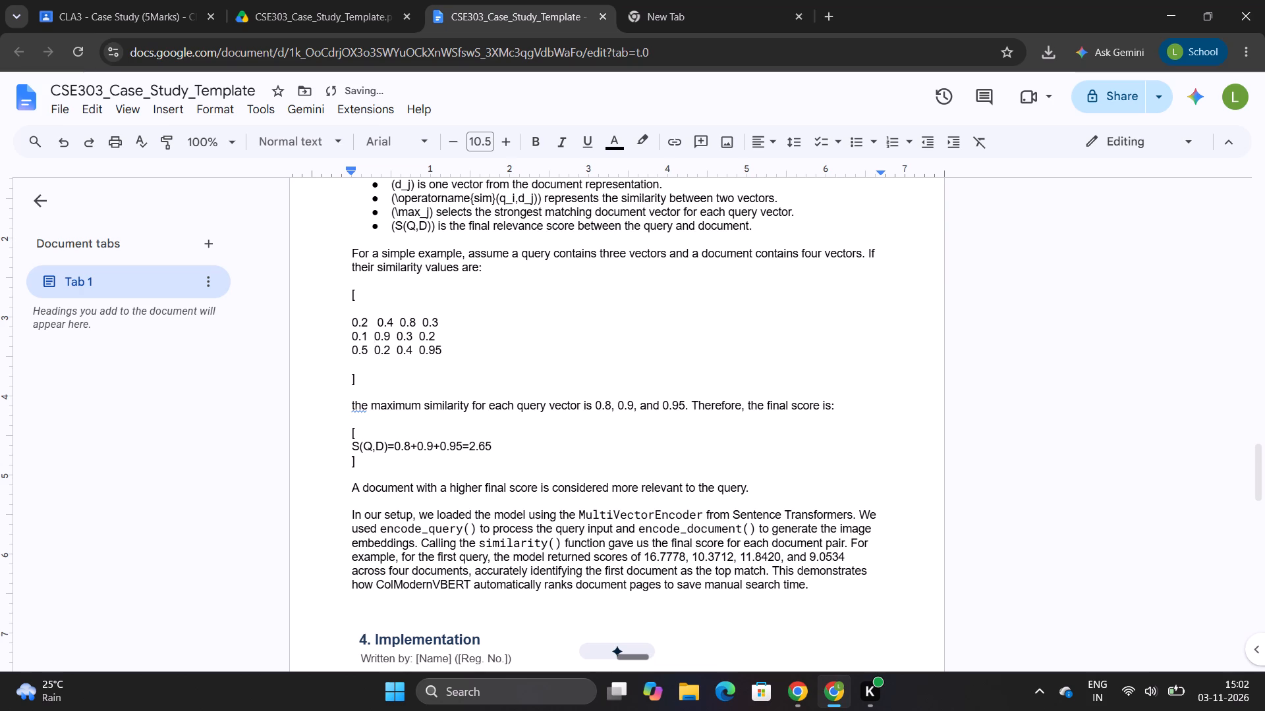
key(space)
key(Down)
key(space)
key(Right)
key(Right)
key(Right)
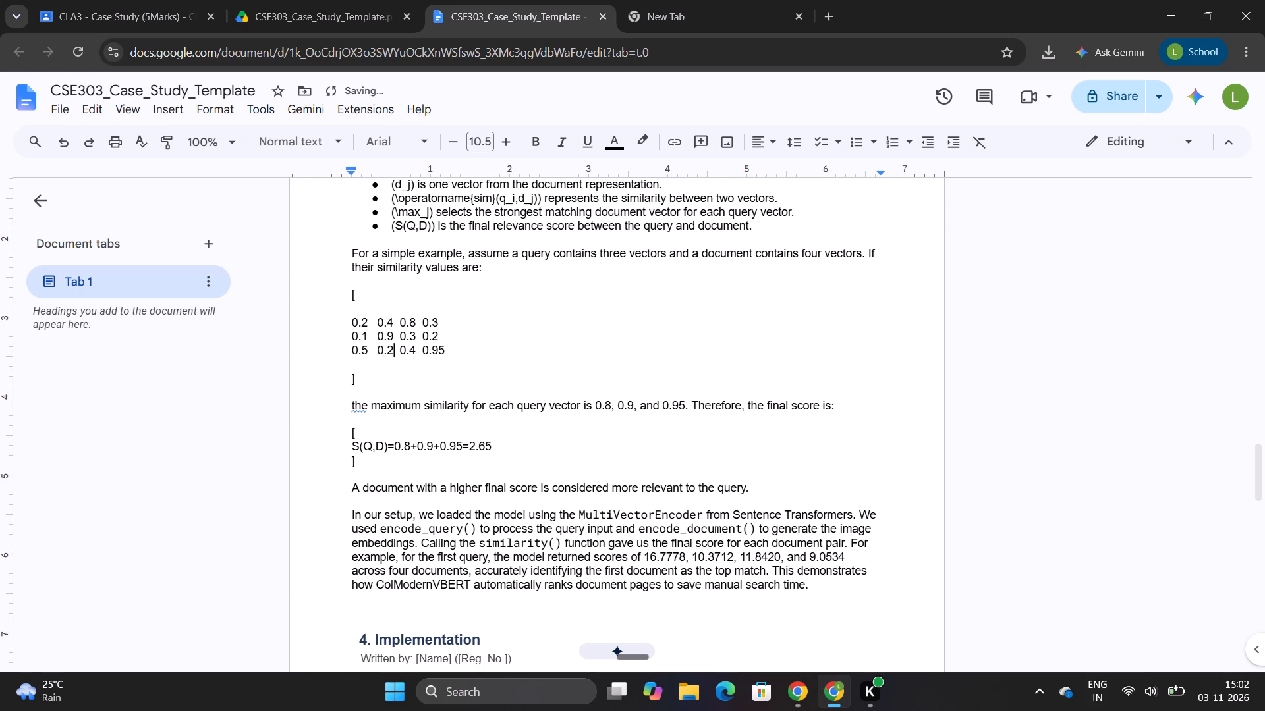
key(Right)
key(Right)
key(space)
key(Up)
key(space)
key(Up)
key(space)
Add one extra space before the fourth value in every row of the similarity matrix.
key(Right)
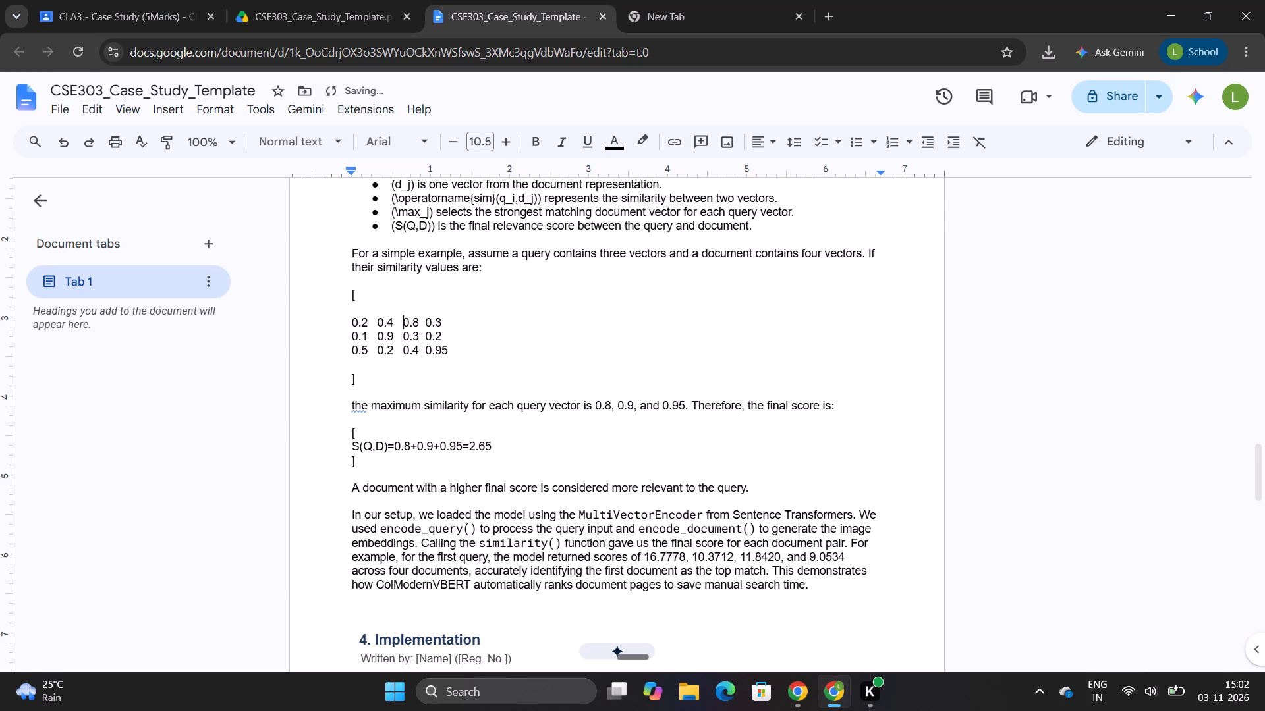
key(Right)
key(Right)
key(Right)
key(Right)
key(space)
key(Down)
key(space)
key(Down)
key(space)
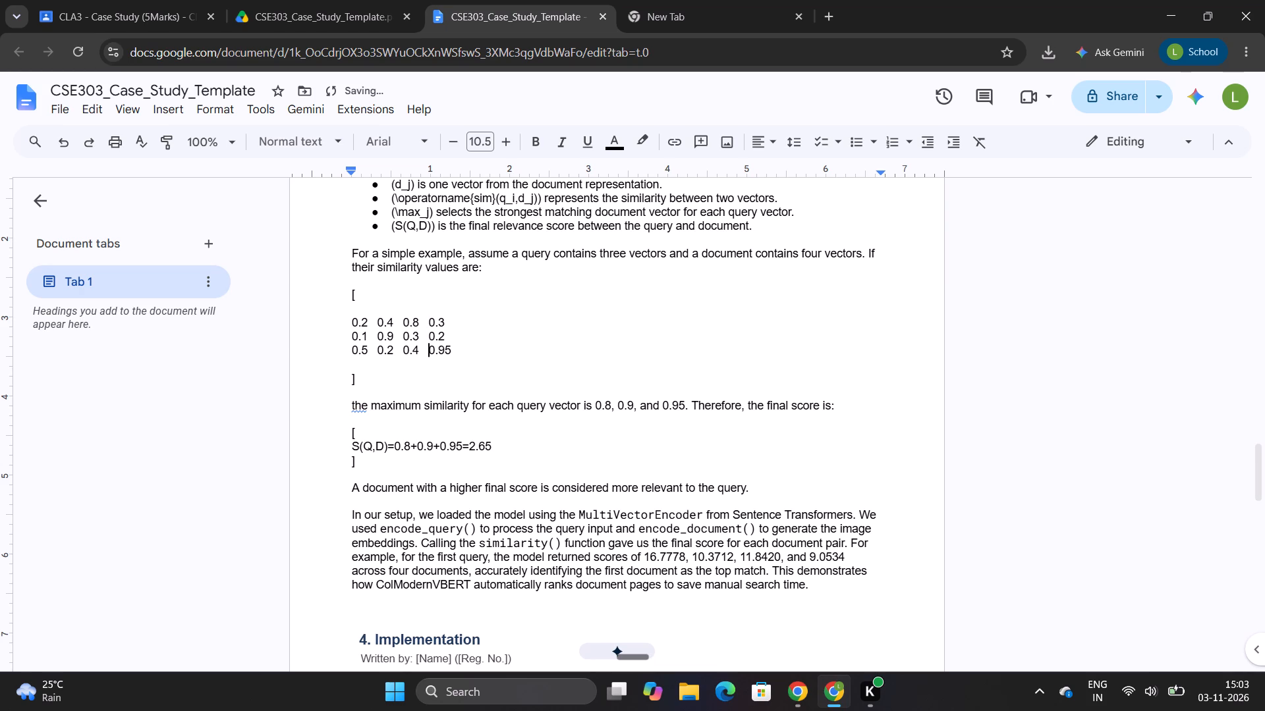
Pull the matrix's brackets inline, with the closing one directly after 0.95 and the opening one directly before the first 0.2.
click(546, 377)
key(Left)
key(space)
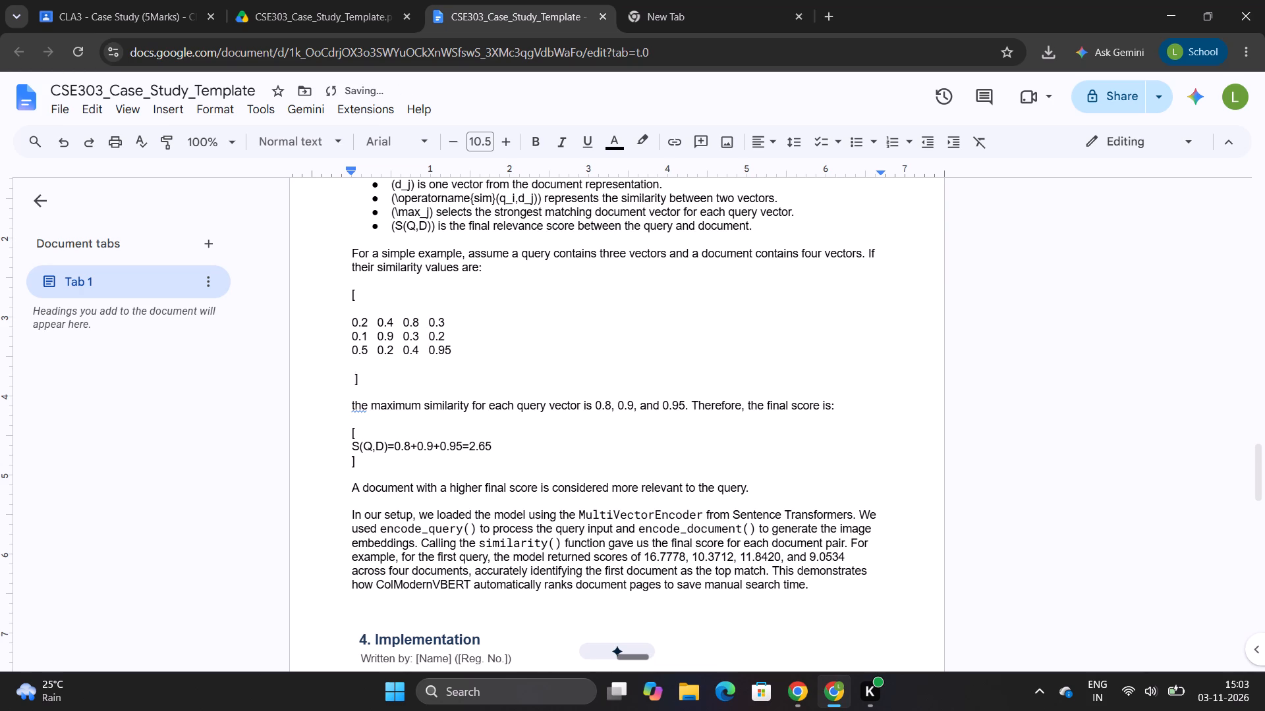
key(BackSpace)
key(BackSpace)
key(BackSpace)
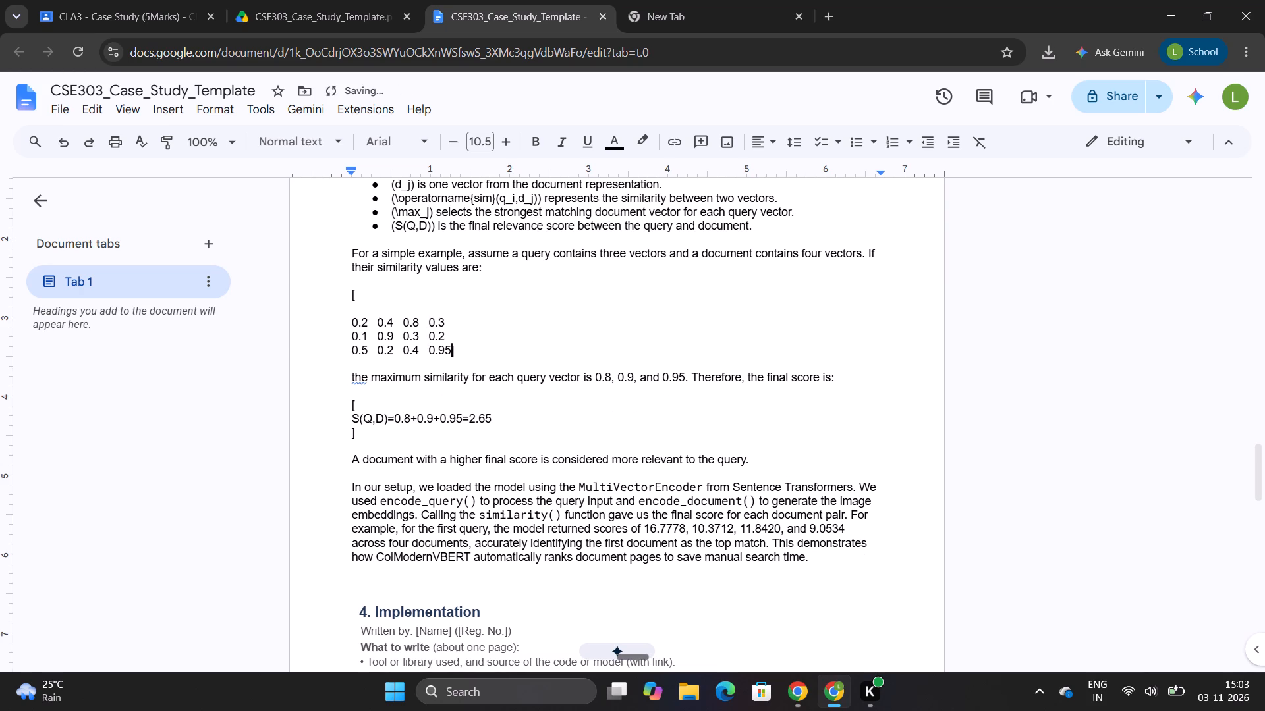
click(352, 320)
key(BackSpace)
key(BackSpace)
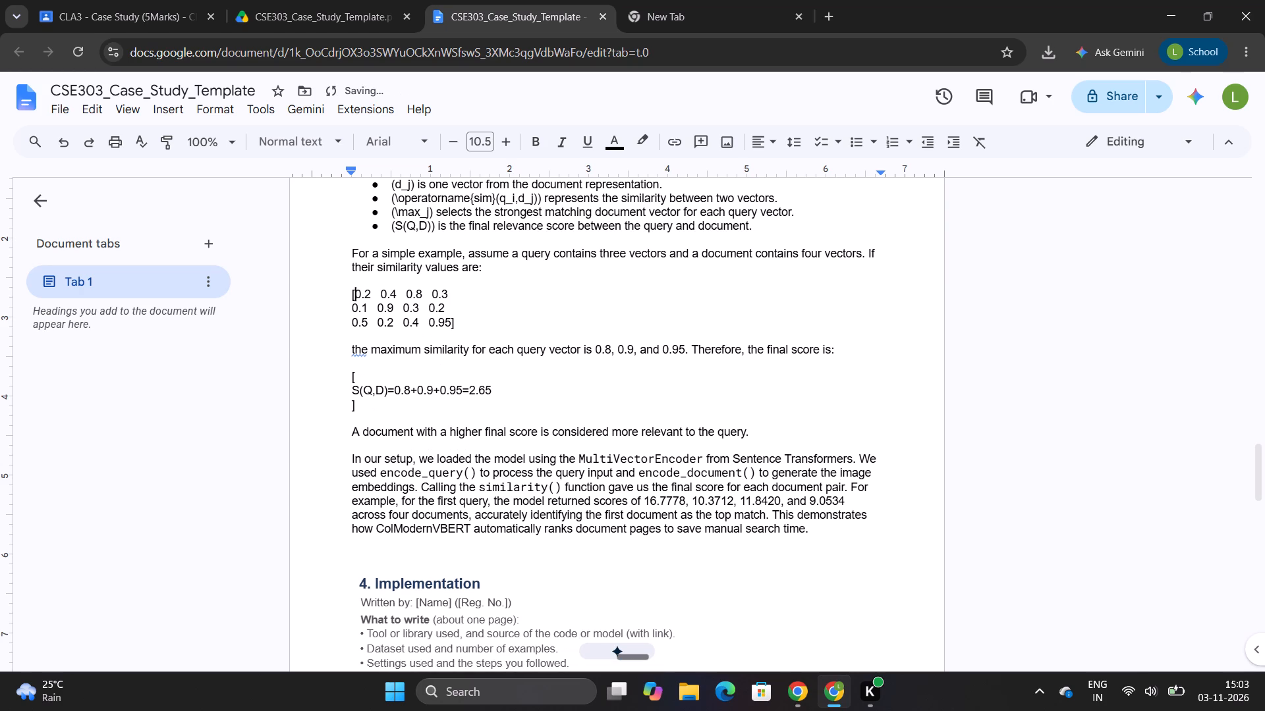
Pull the brackets around S(Q,D)=0.8+0.9+0.95=2.65 onto the equation's own line, with one space inside each bracket.
click(351, 388)
key(BackSpace)
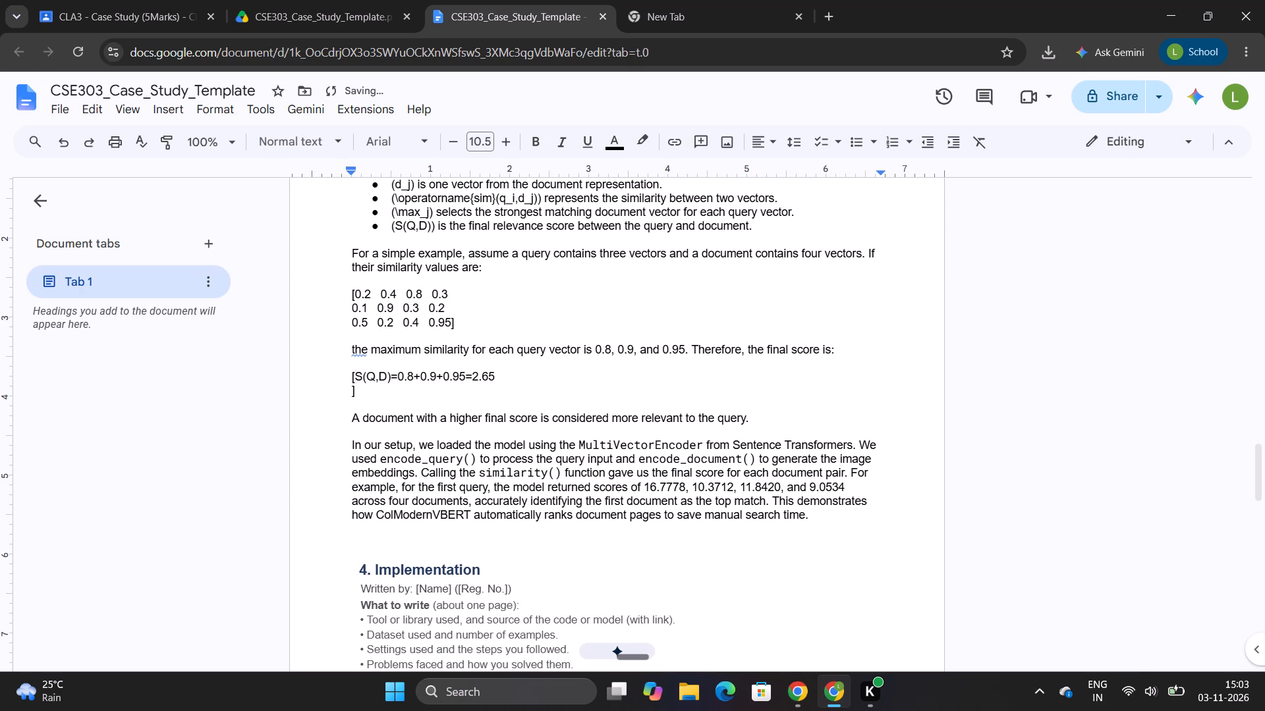
key(space)
key(Down)
key(Left)
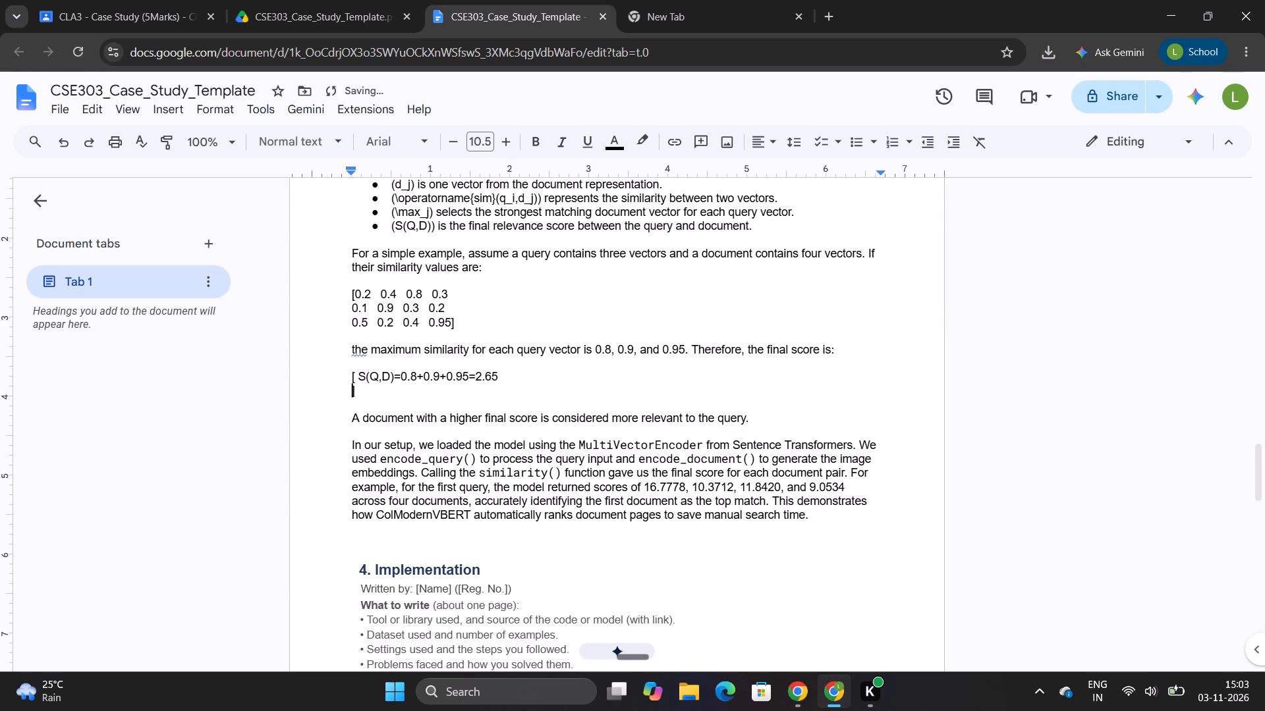
key(BackSpace)
key(space)
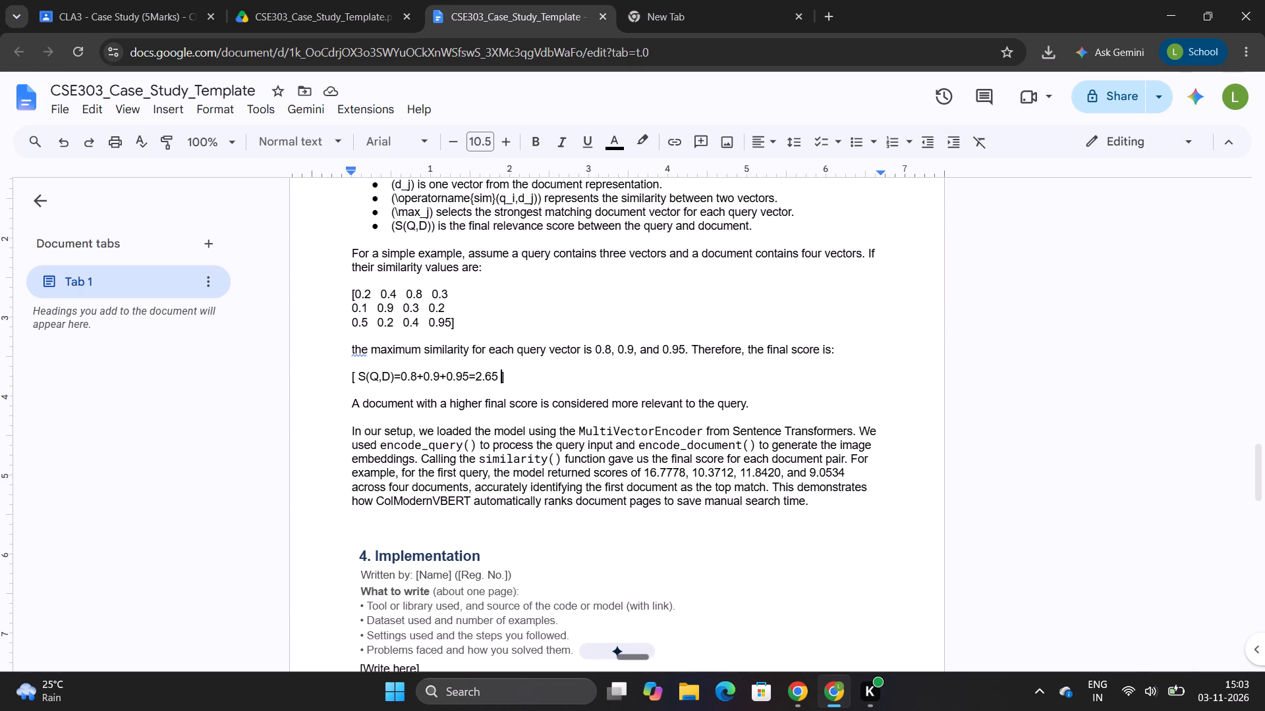
Add a space before and after the equals sign ahead of 2.65 in the final score equation.
scroll(496, 387, down, 1)
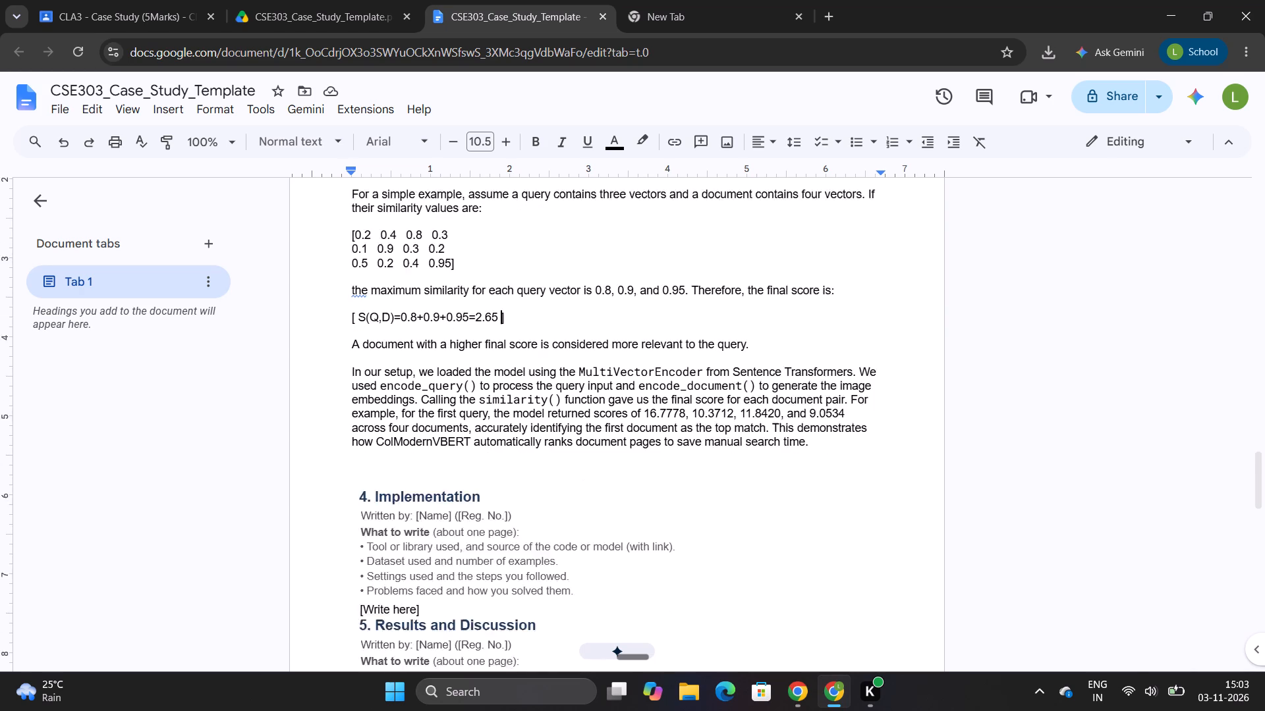
scroll(496, 387, down, 2)
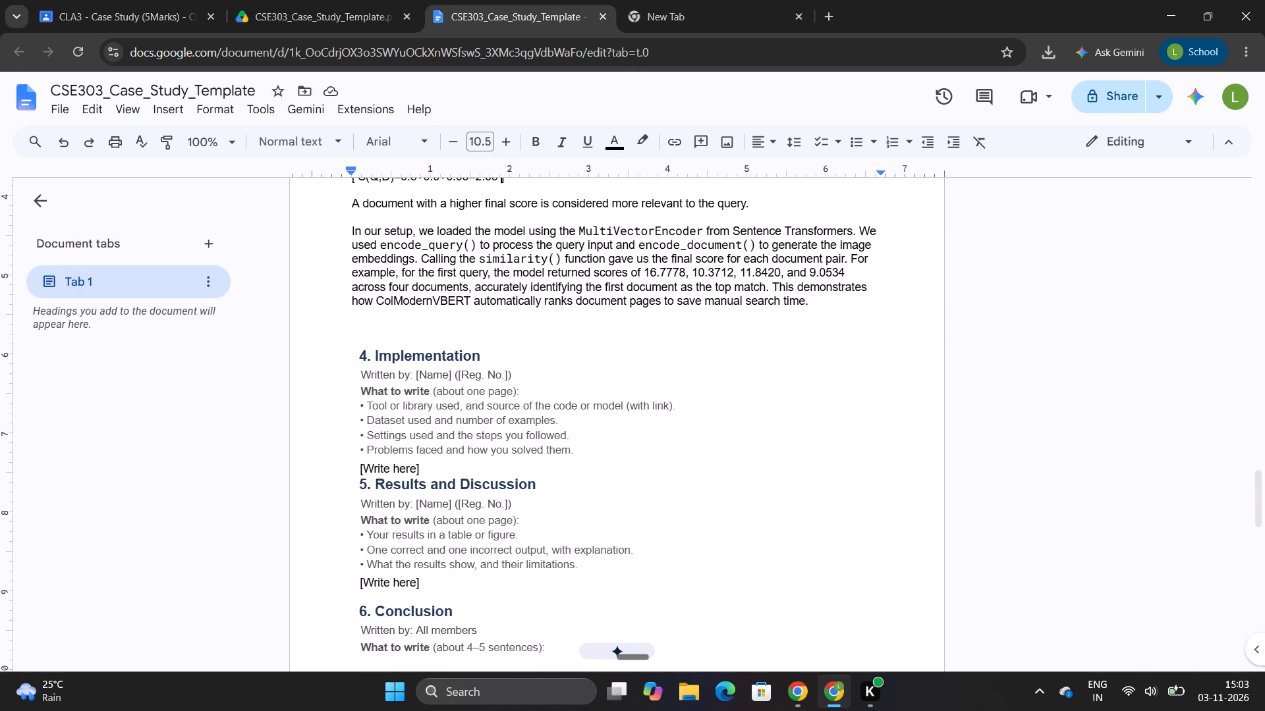
scroll(496, 387, down, 2)
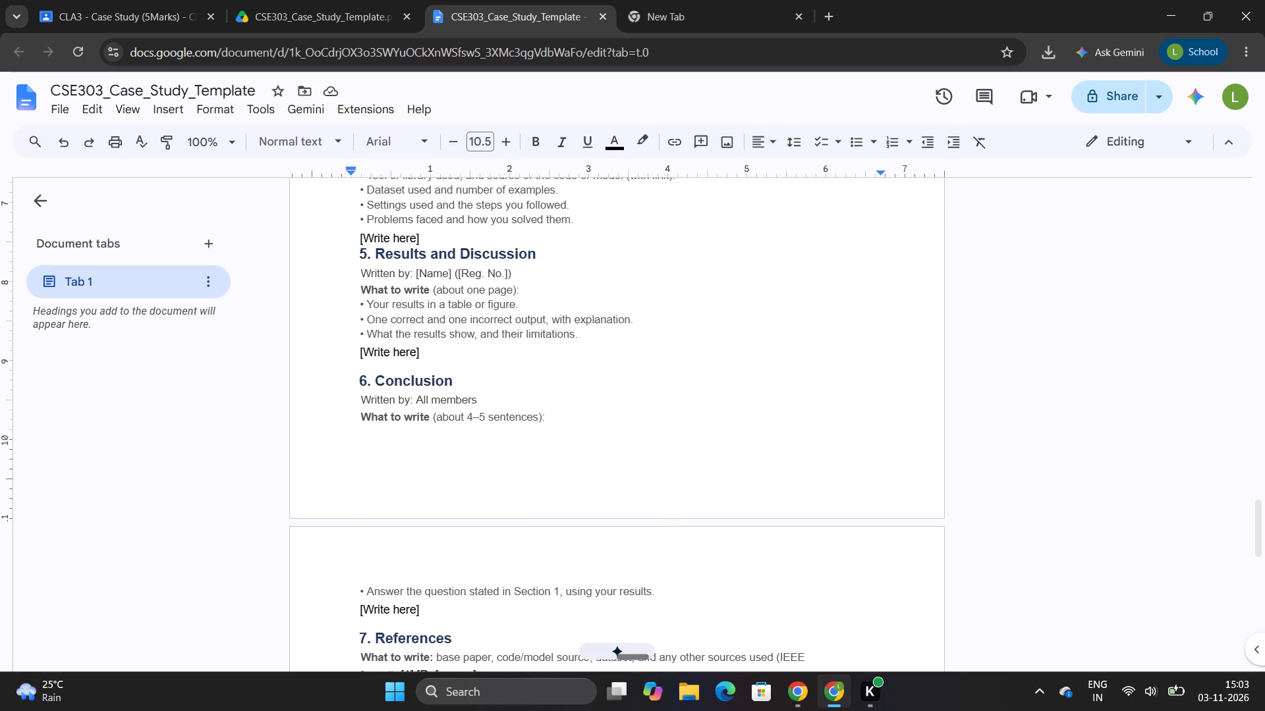
scroll(496, 387, up, 3)
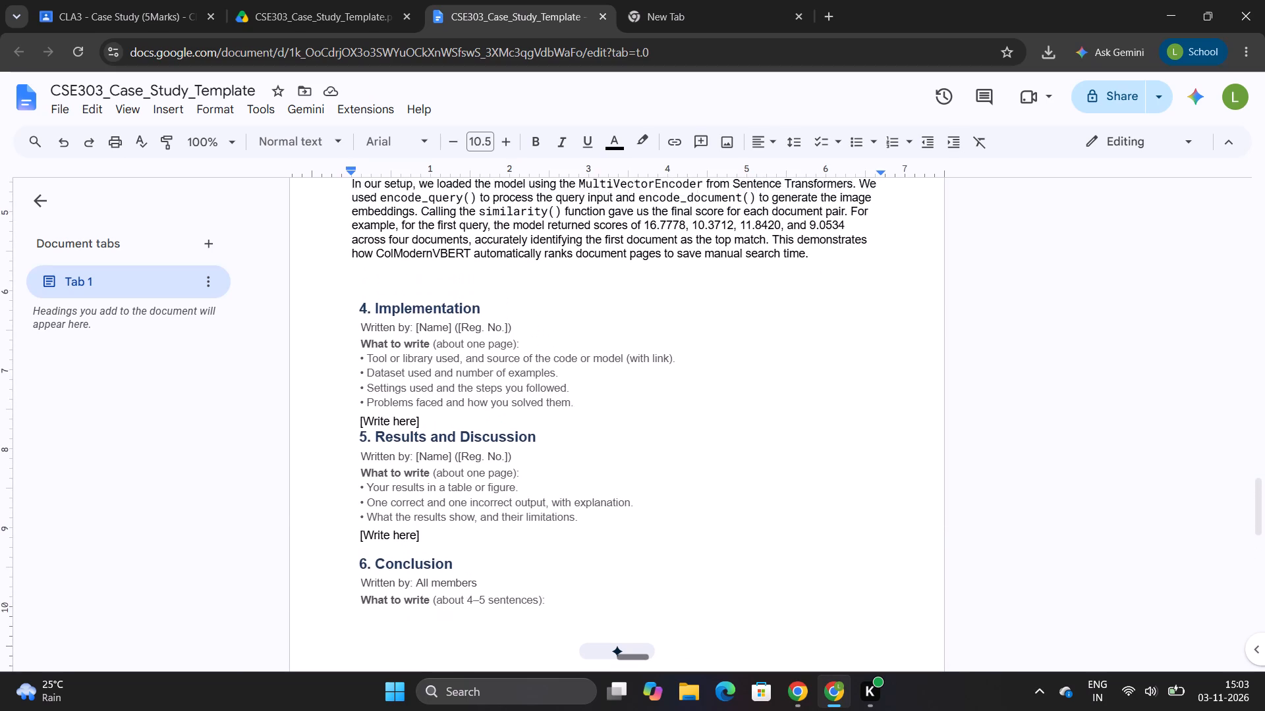
scroll(496, 387, up, 2)
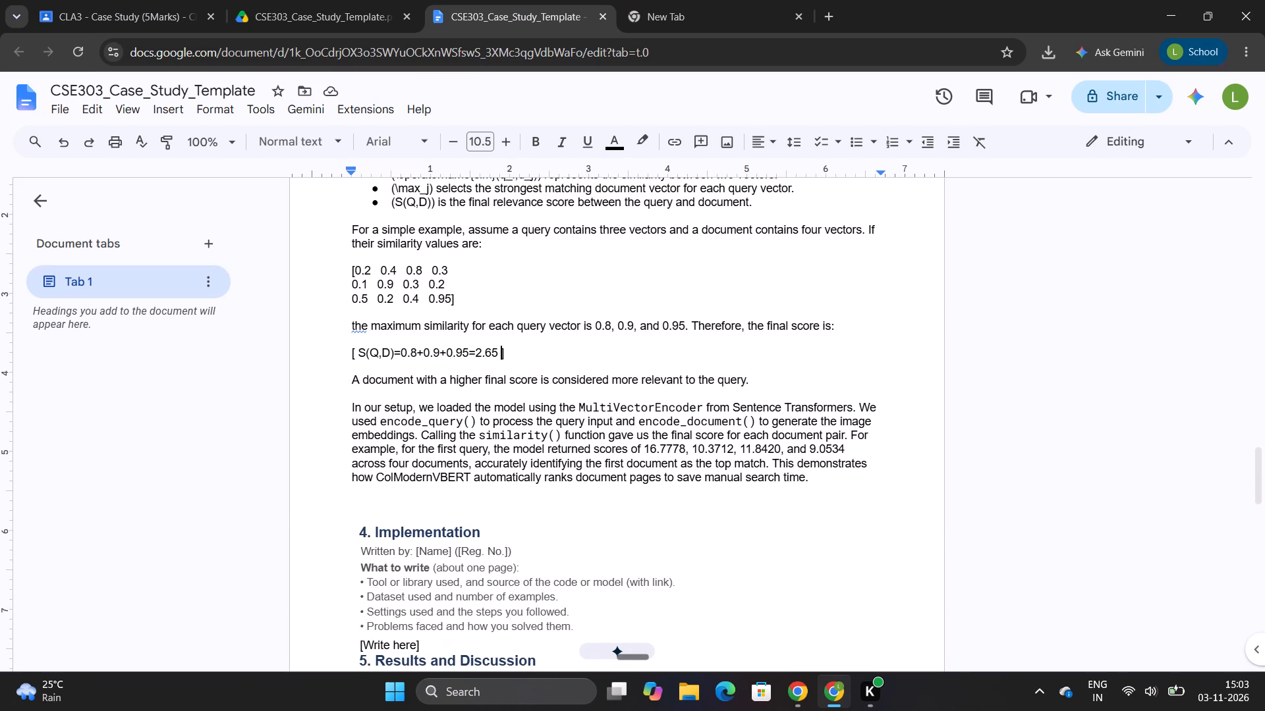
click(468, 356)
key(space)
key(Right)
key(space)
Add a space before and after both plus signs in the final score equation, making it 0.8 + 0.9 + 0.95.
key(Left)
key(Left)
key(Left)
key(Left)
key(Left)
key(Left)
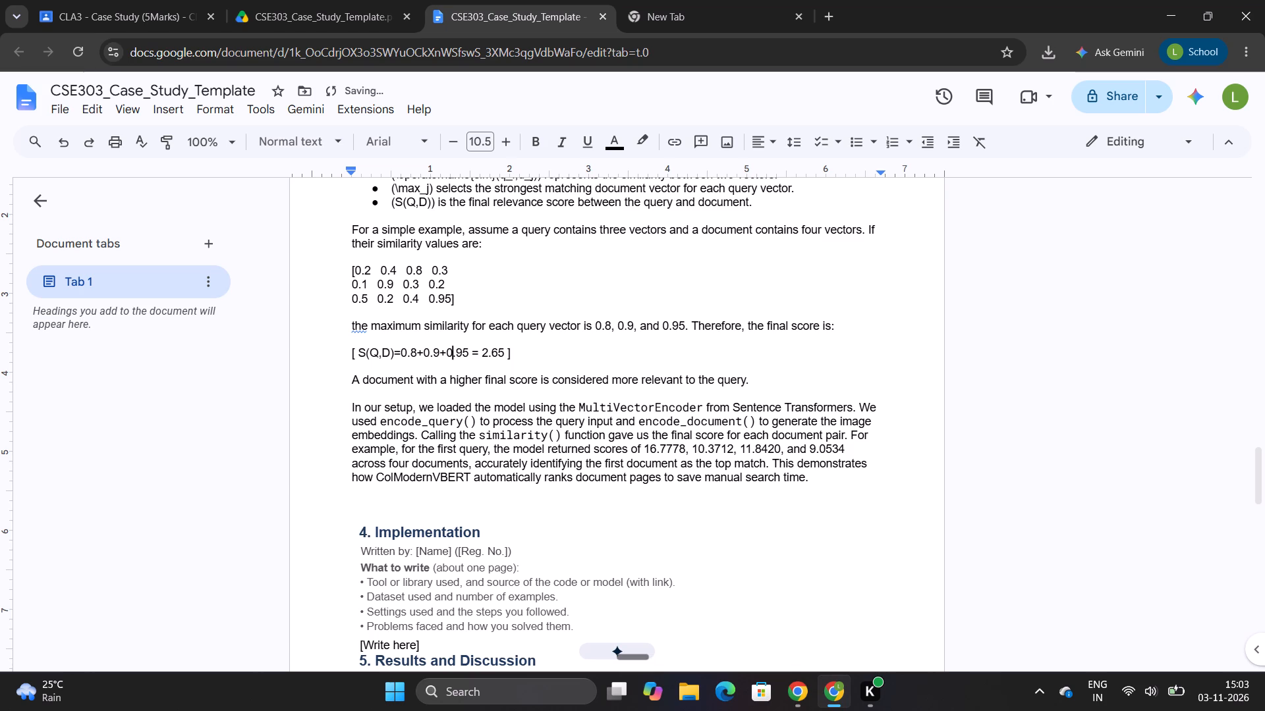
key(Left)
key(space)
key(Left)
key(space)
key(Right)
key(BackSpace)
key(Left)
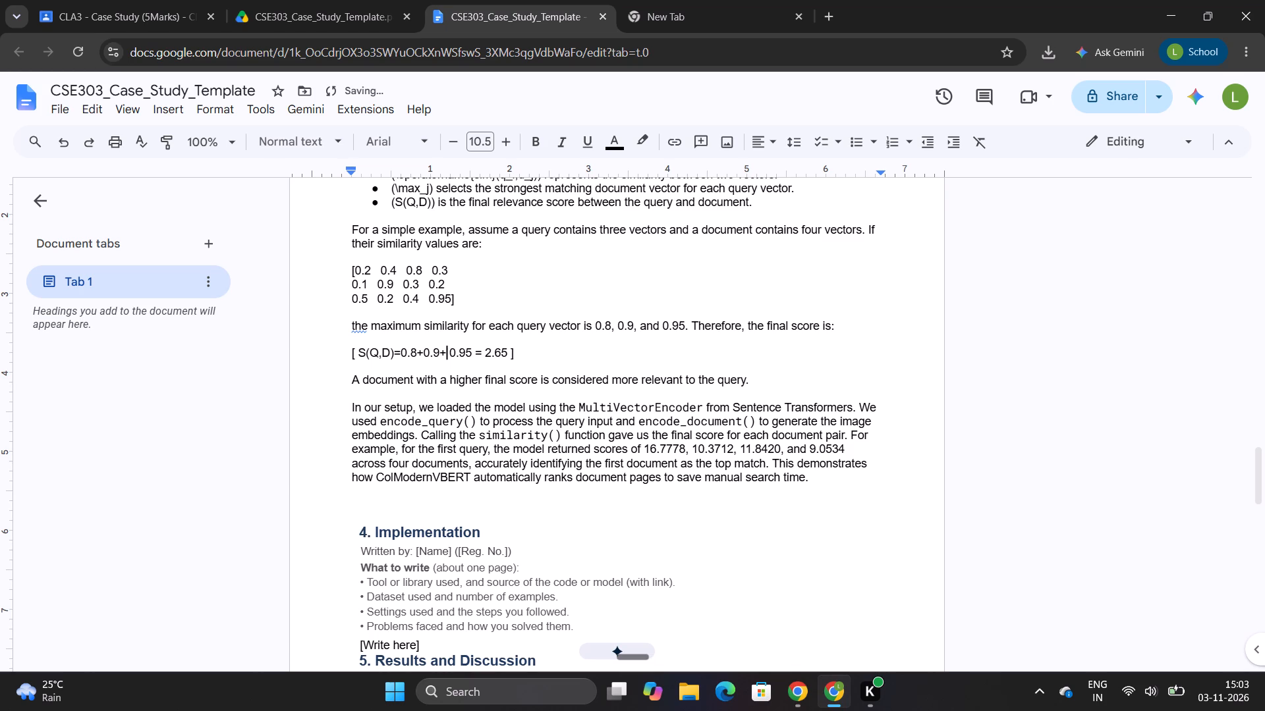
key(Left)
key(space)
key(Left)
key(Left)
key(Left)
key(Left)
key(Left)
key(Right)
key(space)
key(Left)
key(Left)
key(space)
Add a space before and after the equals sign following S(Q,D) in the final score equation.
key(Left)
key(Left)
key(Left)
key(Left)
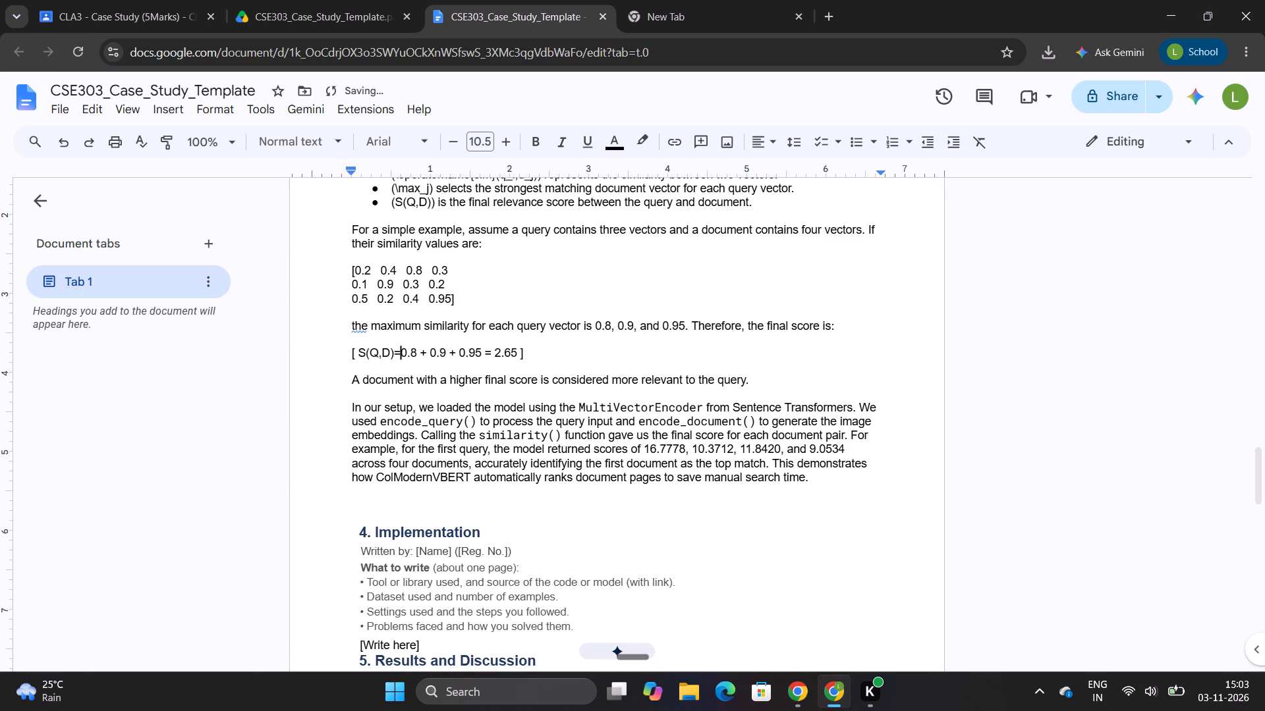
key(space)
key(Left)
key(Left)
key(space)
key(Left)
key(Left)
key(Right)
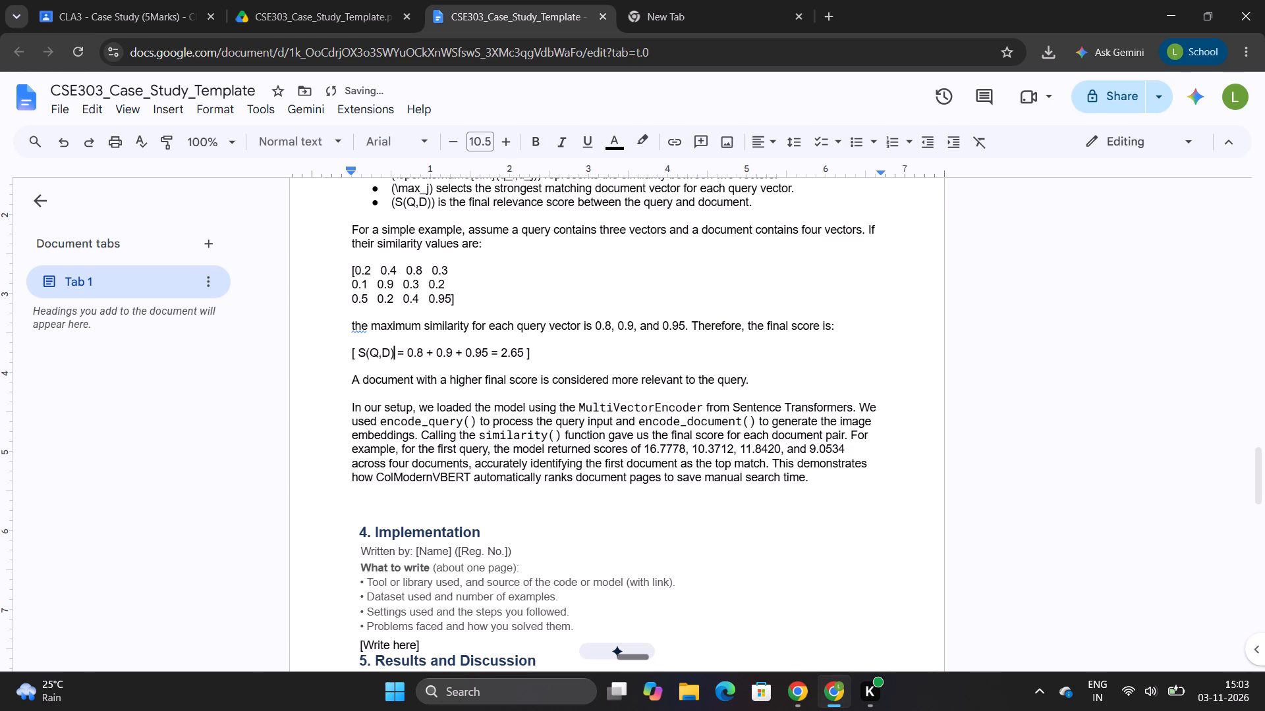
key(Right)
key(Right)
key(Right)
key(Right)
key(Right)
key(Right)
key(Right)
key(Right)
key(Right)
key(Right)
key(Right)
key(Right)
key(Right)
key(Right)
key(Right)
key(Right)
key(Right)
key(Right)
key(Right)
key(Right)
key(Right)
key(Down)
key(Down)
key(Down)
scroll(573, 276, up, 3)
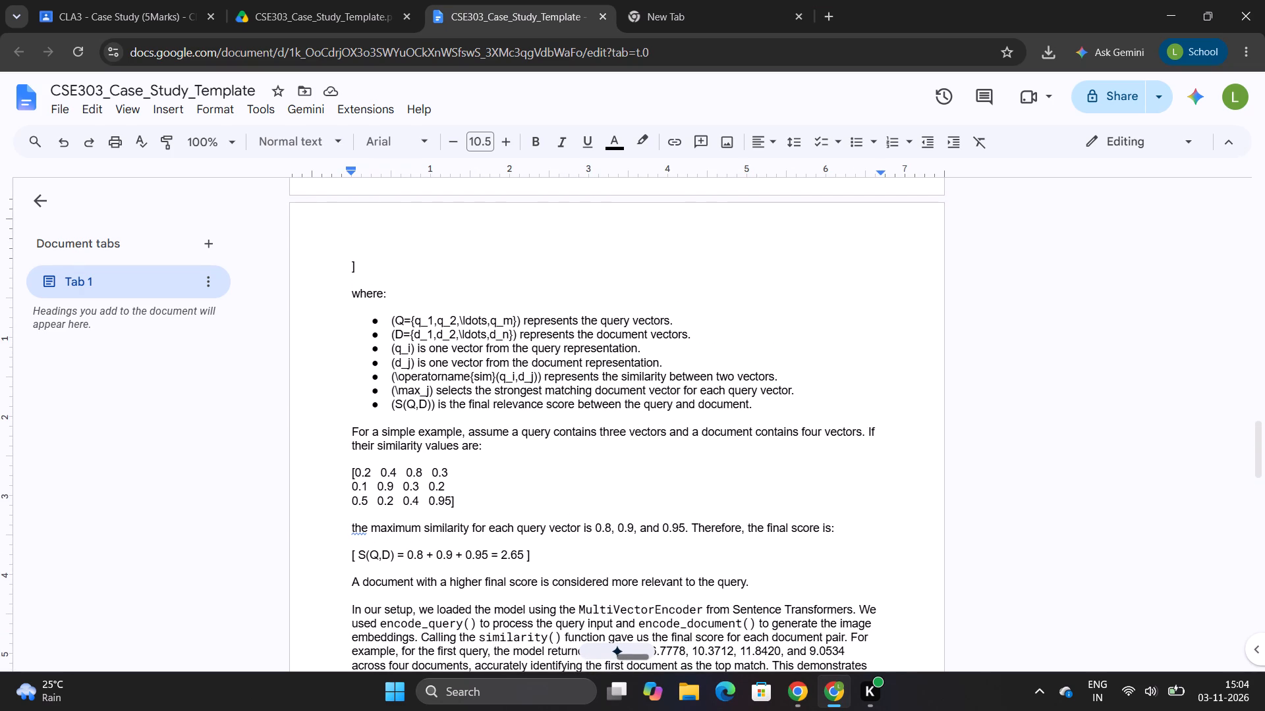
scroll(573, 276, up, 3)
scroll(573, 276, down, 1)
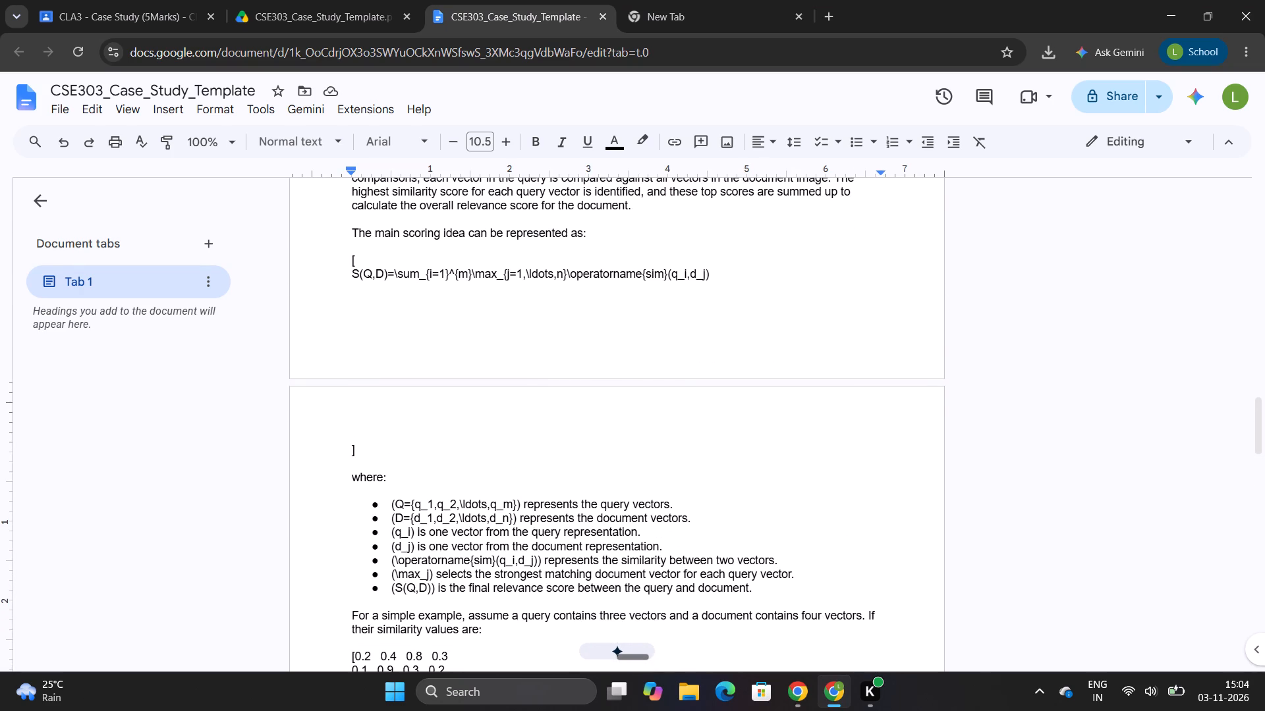
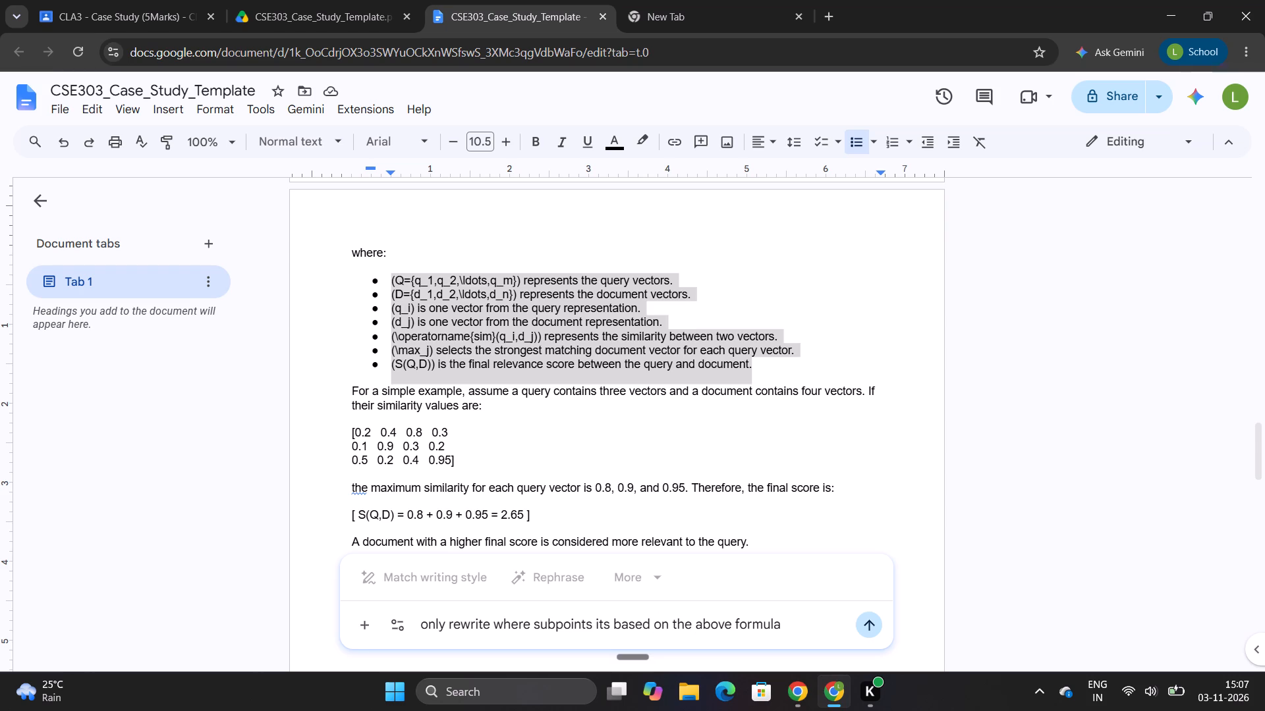
key(Return)
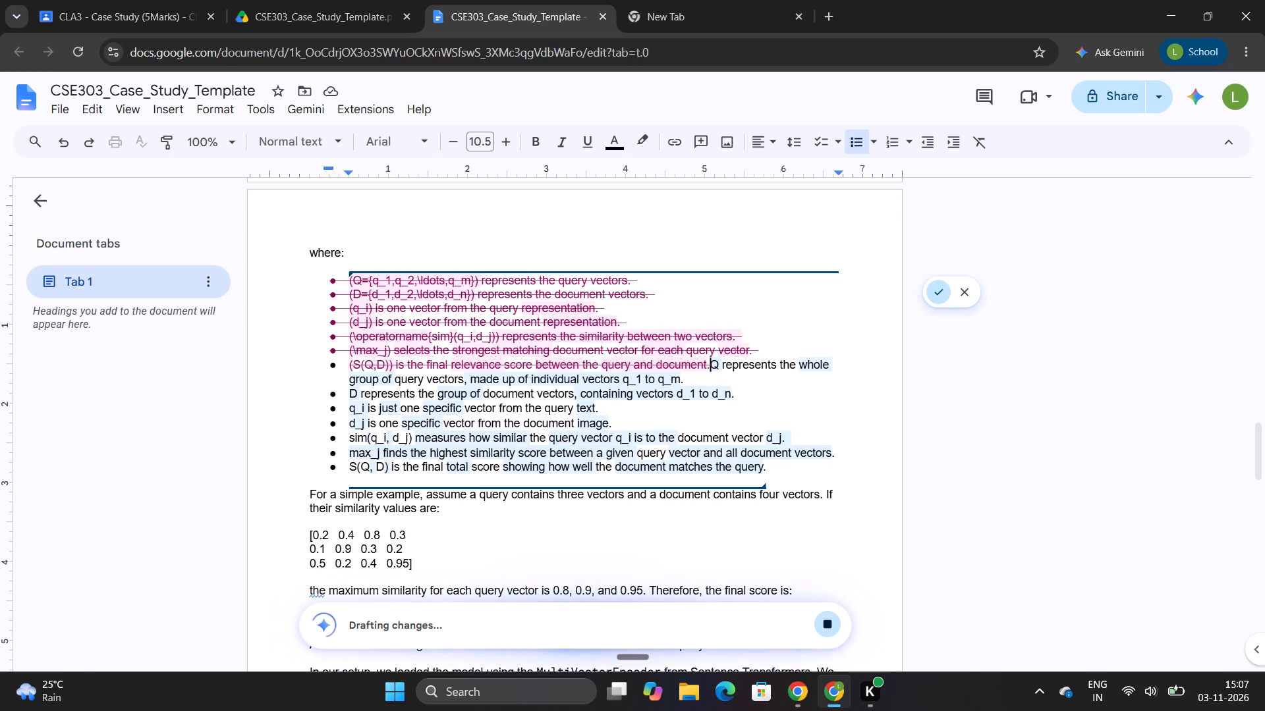
click(930, 298)
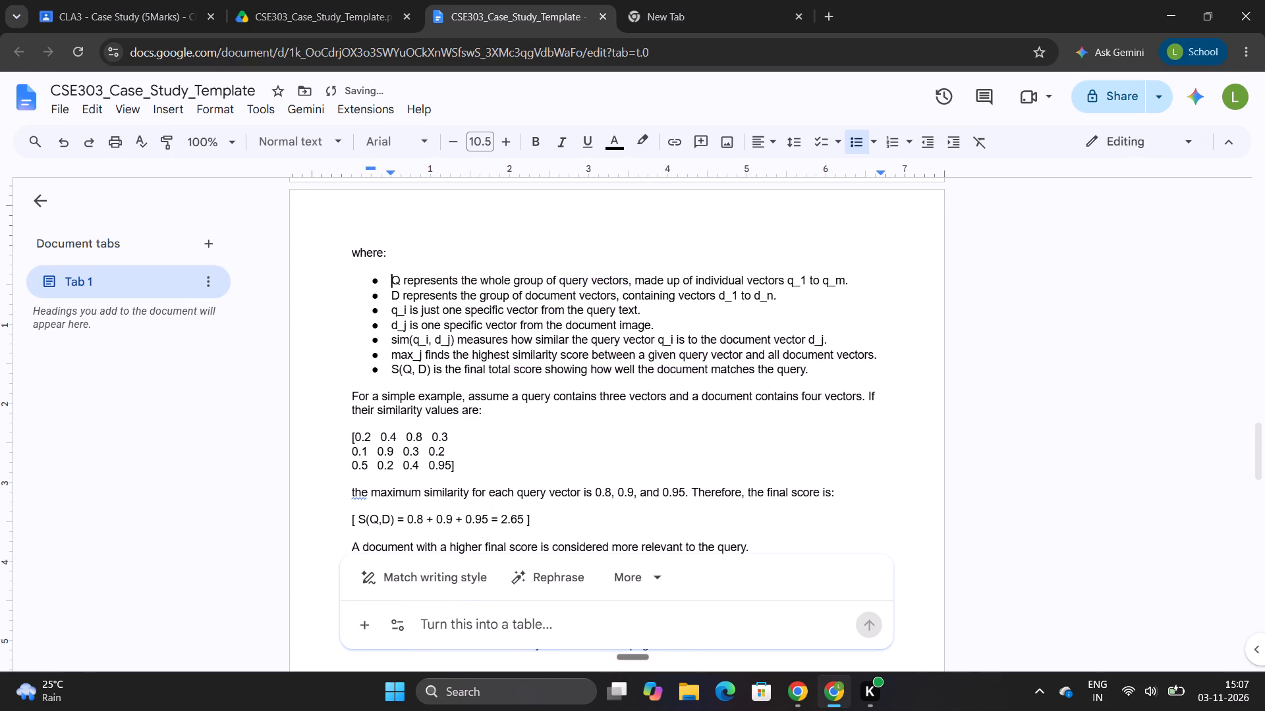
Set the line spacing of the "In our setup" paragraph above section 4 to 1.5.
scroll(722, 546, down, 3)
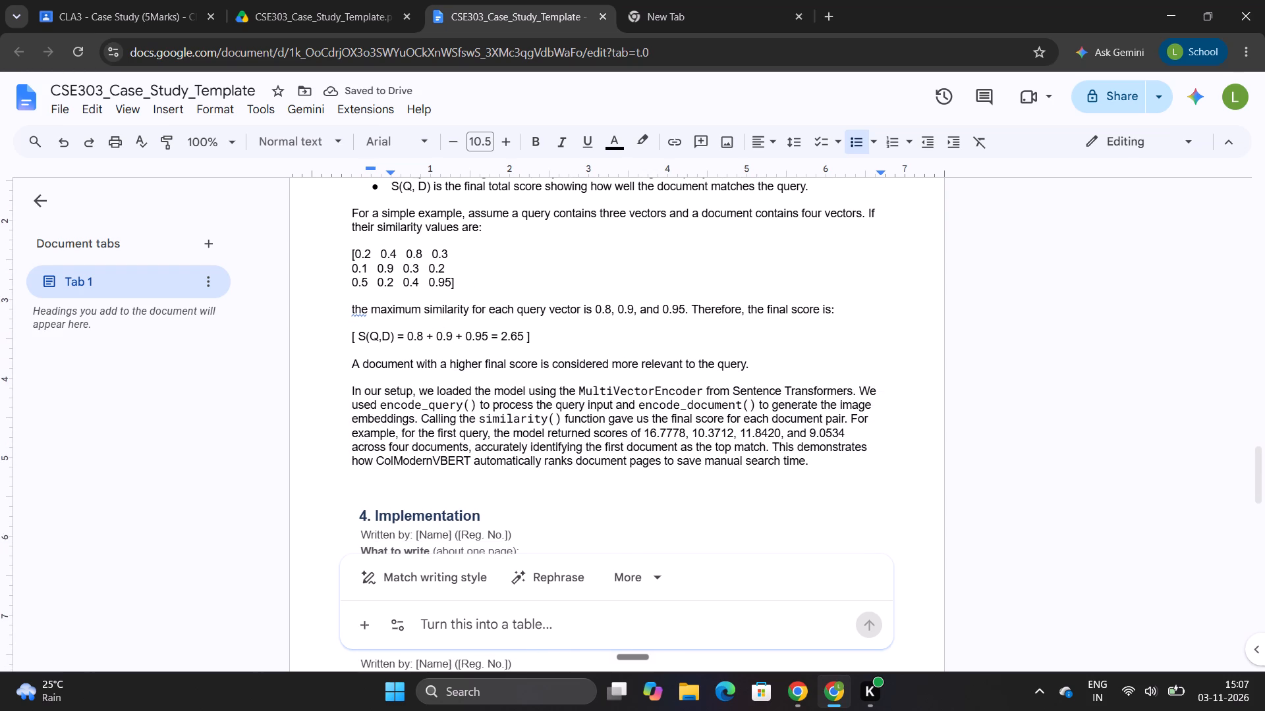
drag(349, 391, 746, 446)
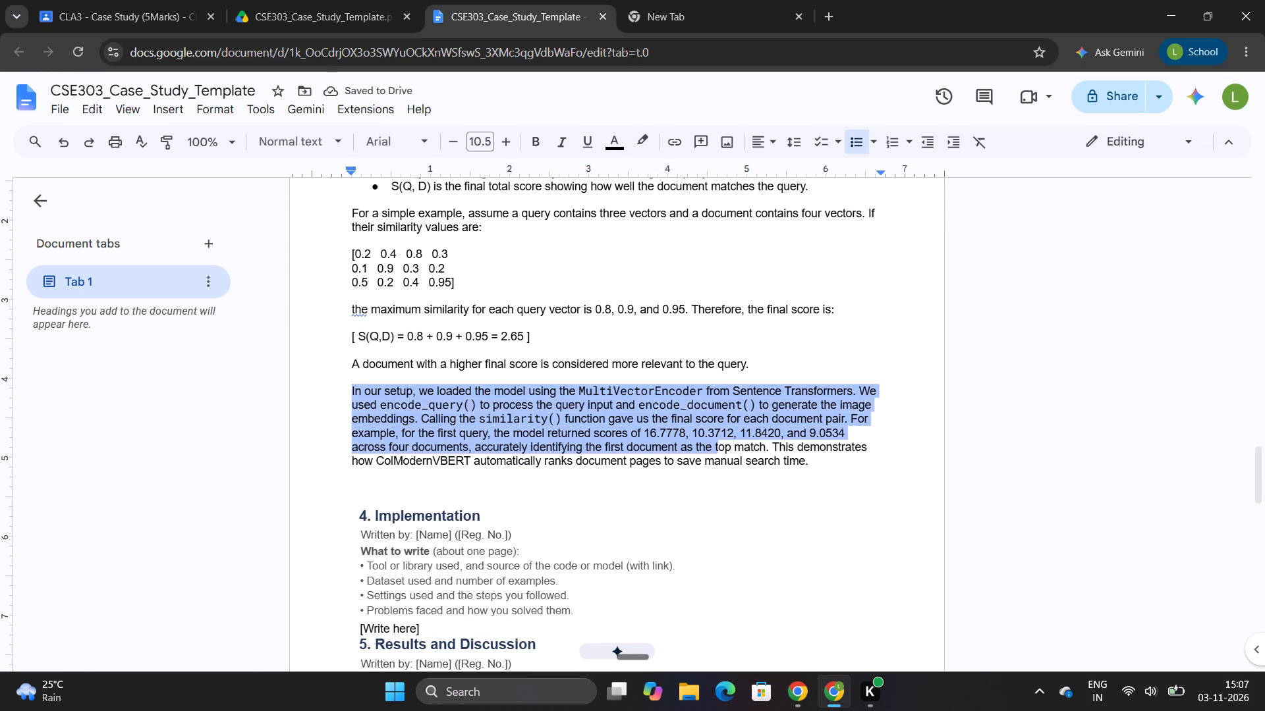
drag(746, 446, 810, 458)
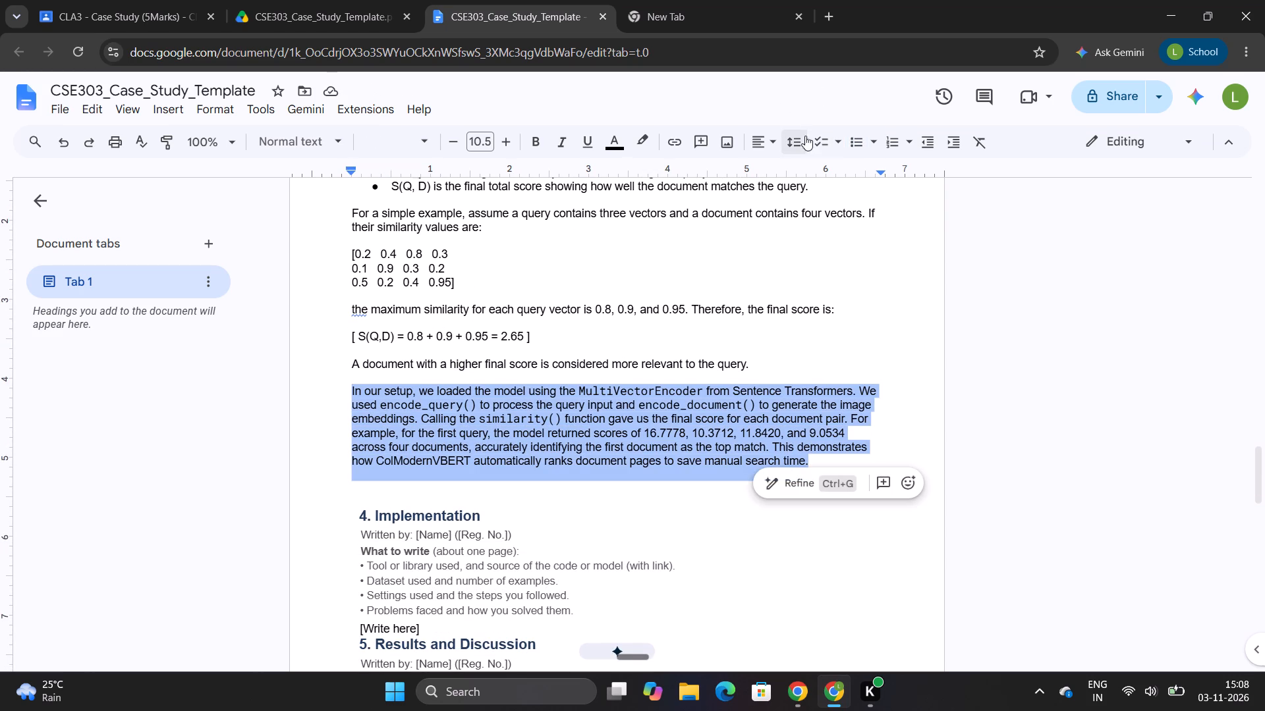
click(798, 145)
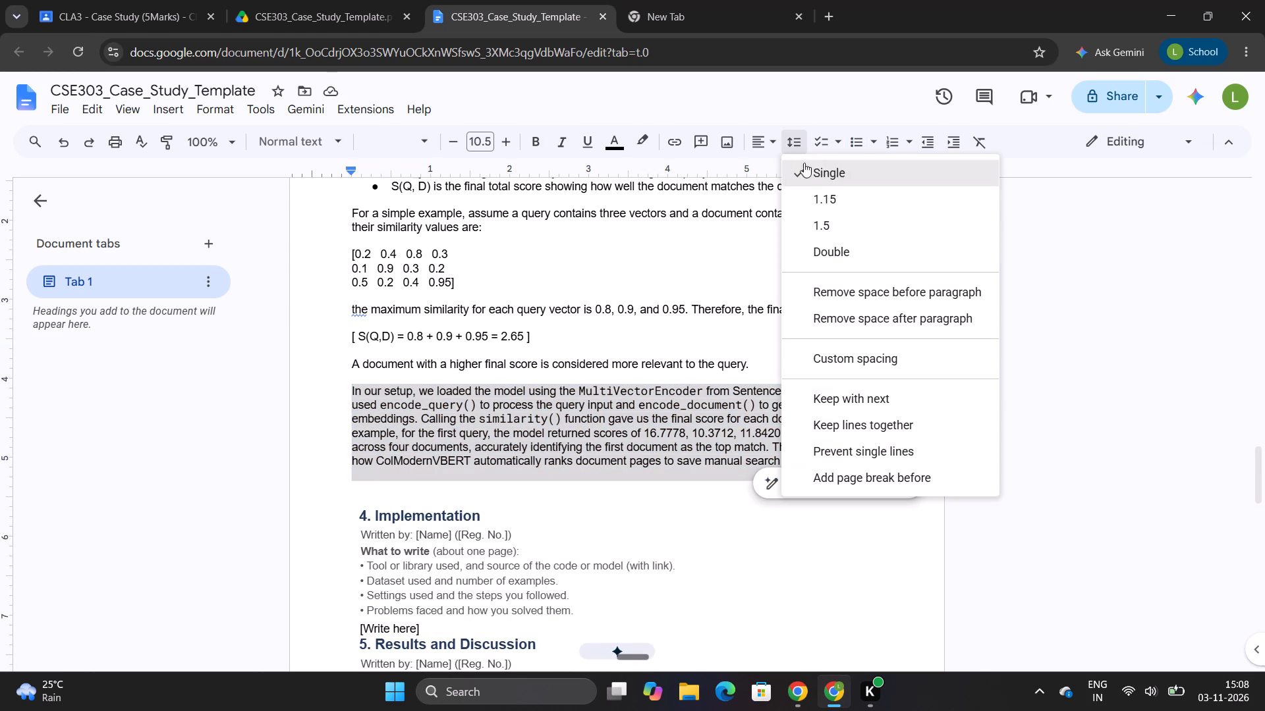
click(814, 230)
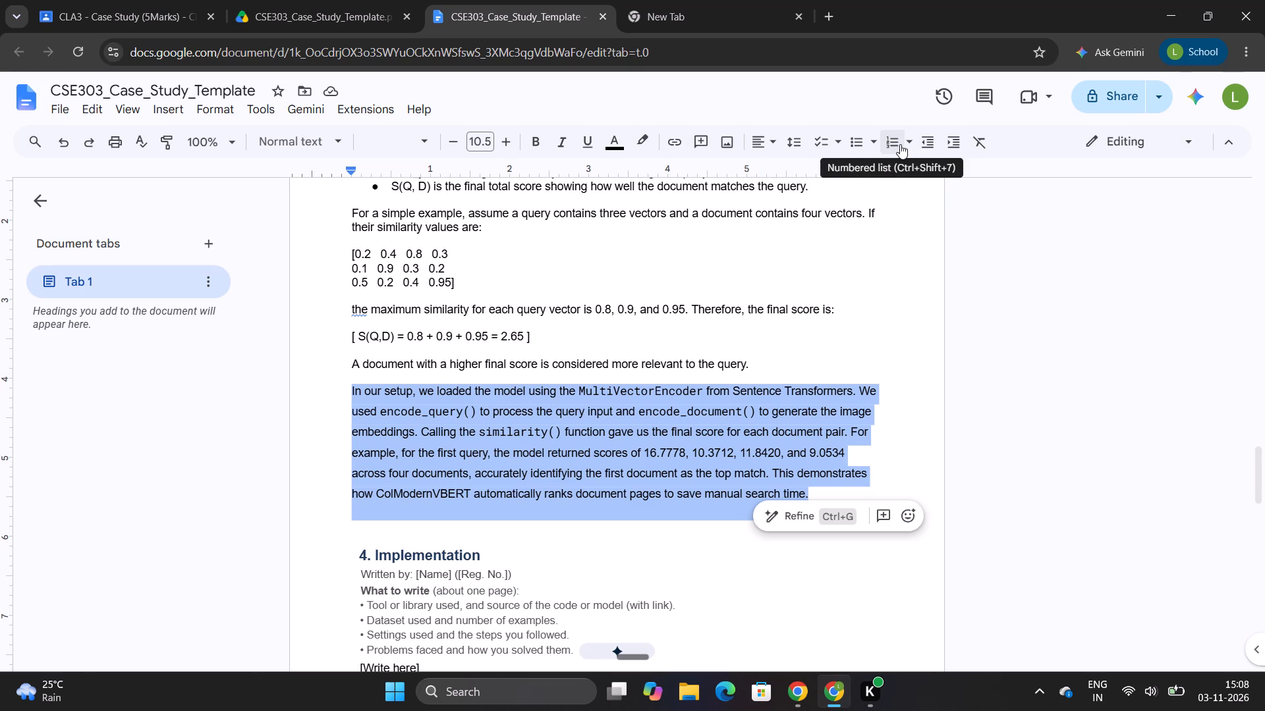
Set the line spacing of the "In our setup" paragraph to 1.15.
click(996, 396)
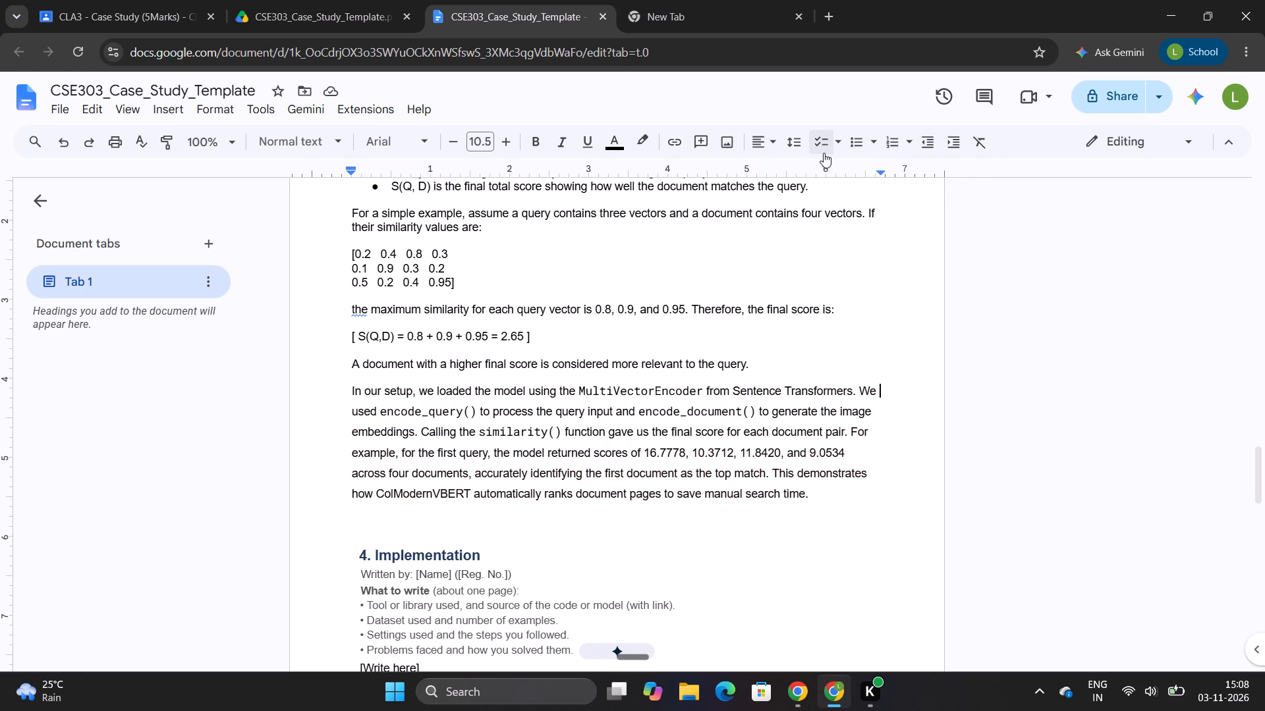
click(802, 144)
click(808, 196)
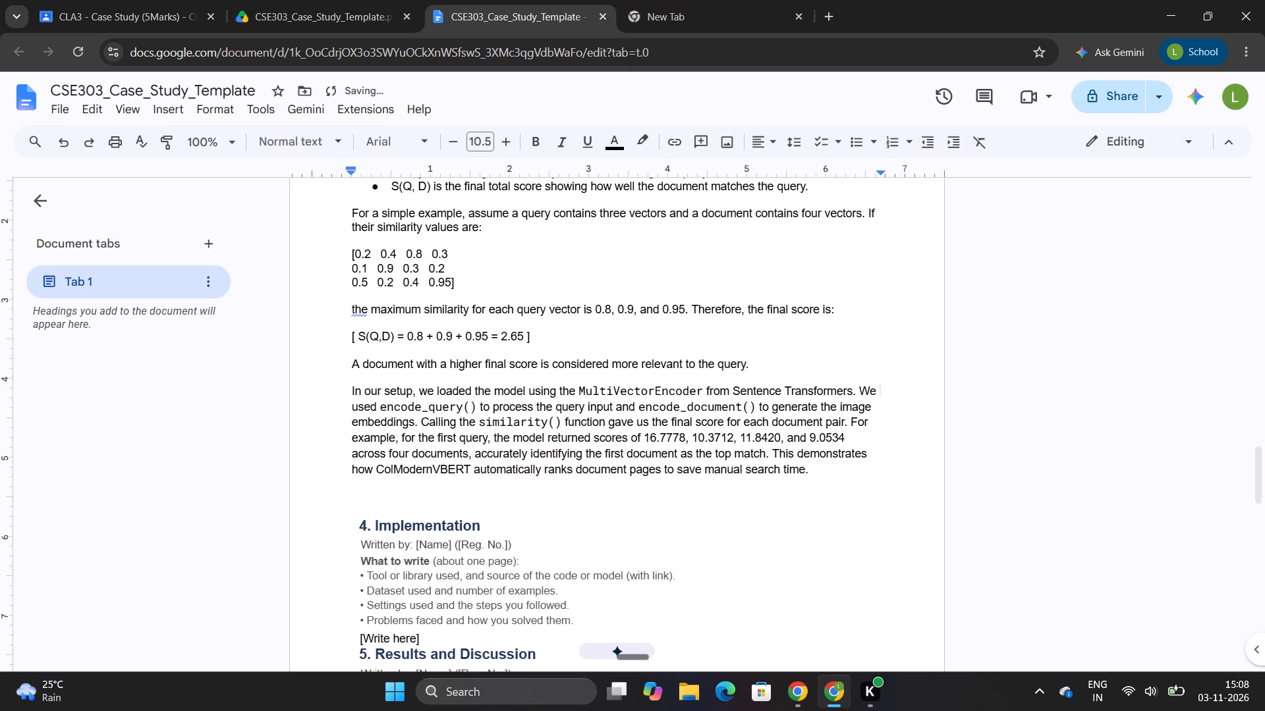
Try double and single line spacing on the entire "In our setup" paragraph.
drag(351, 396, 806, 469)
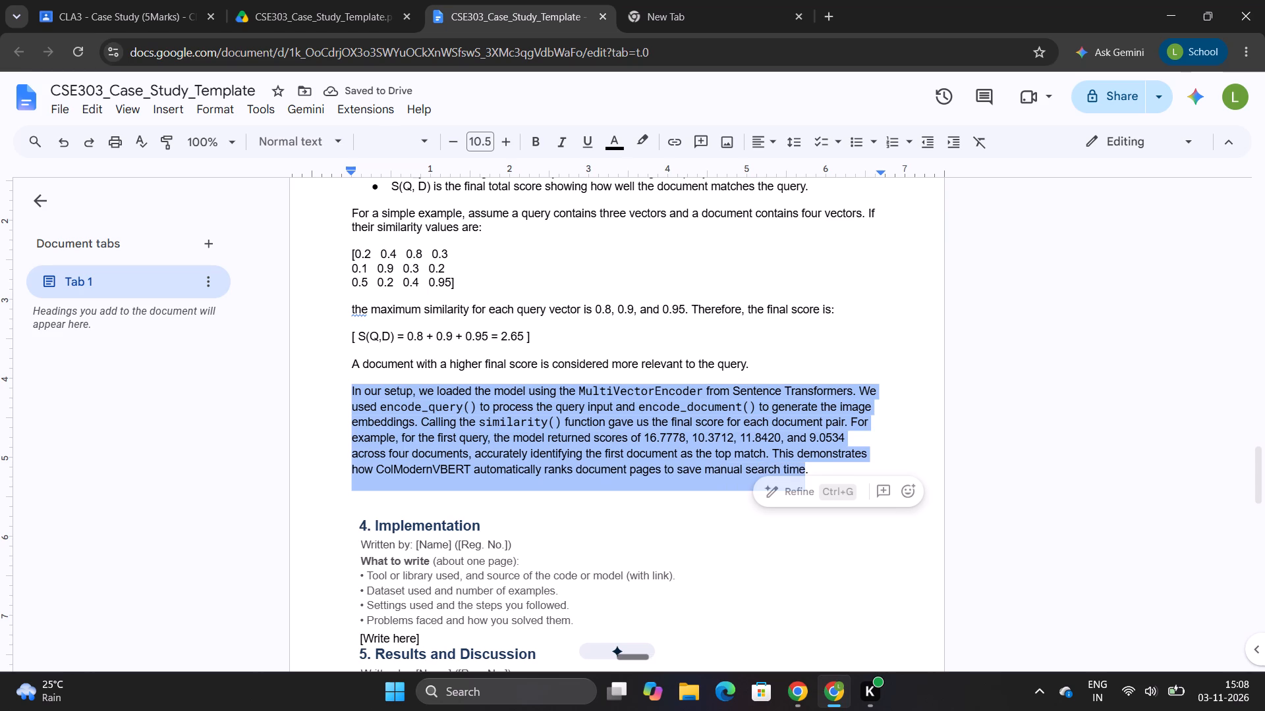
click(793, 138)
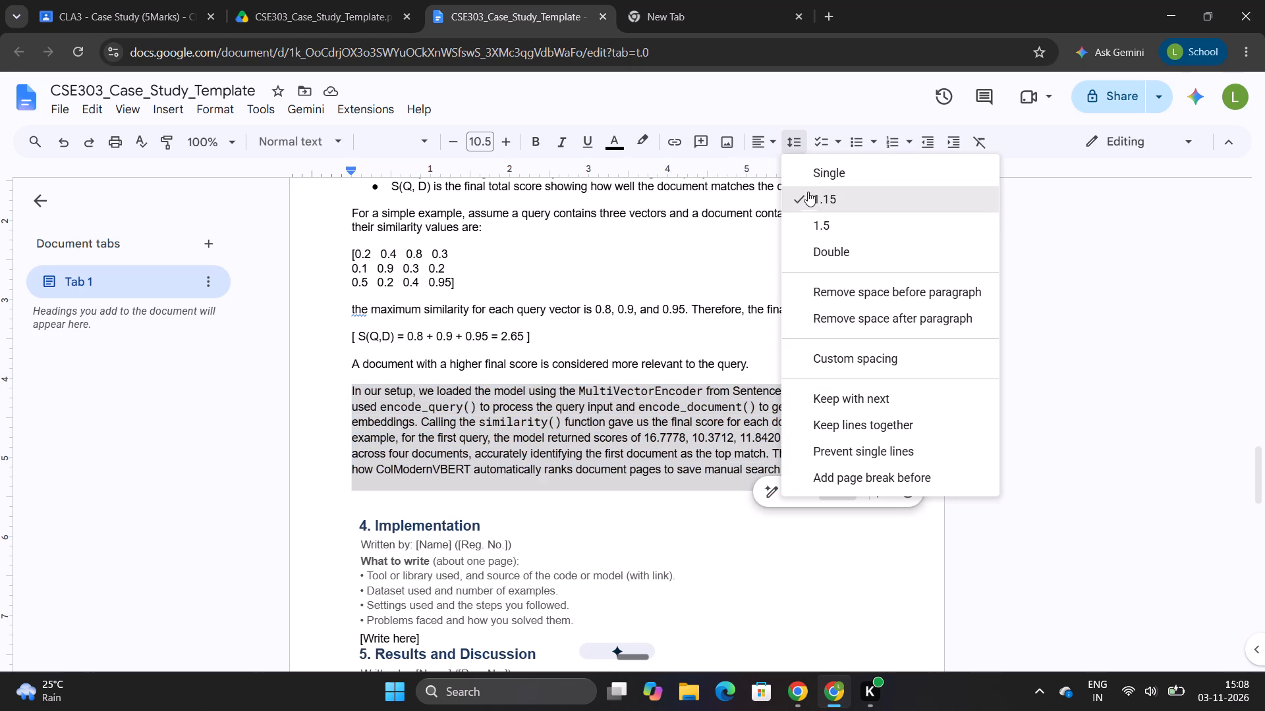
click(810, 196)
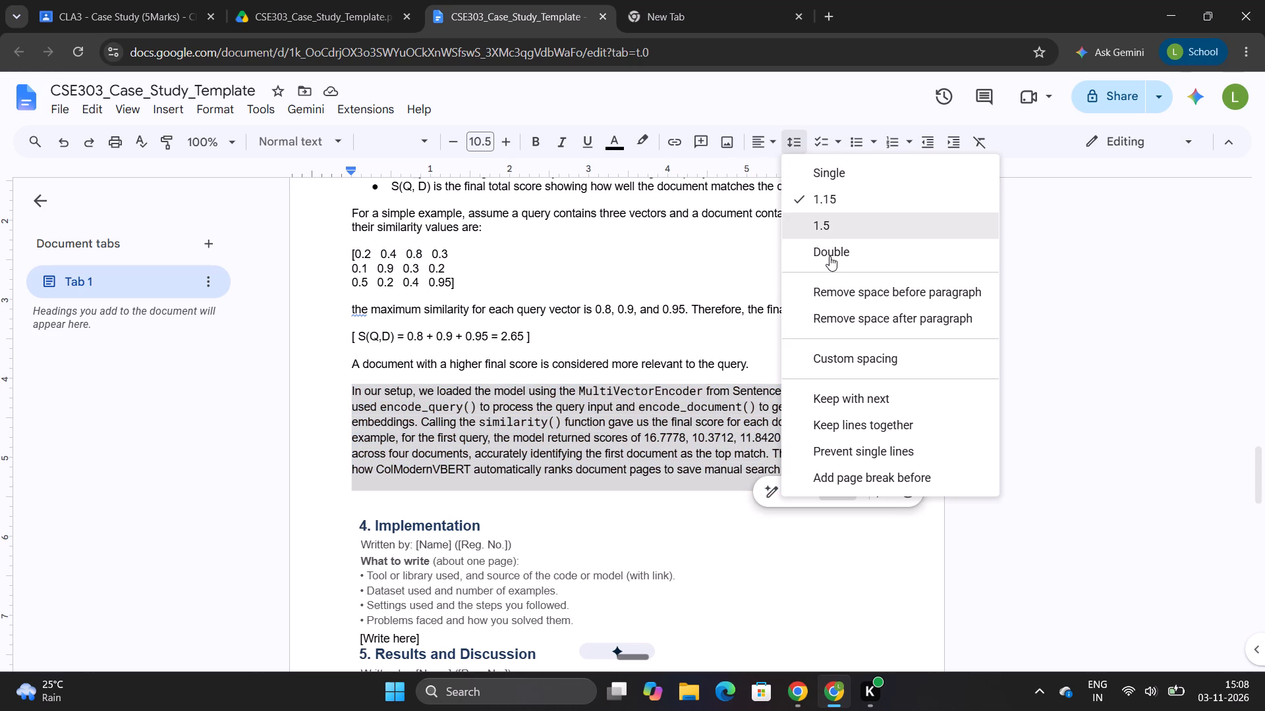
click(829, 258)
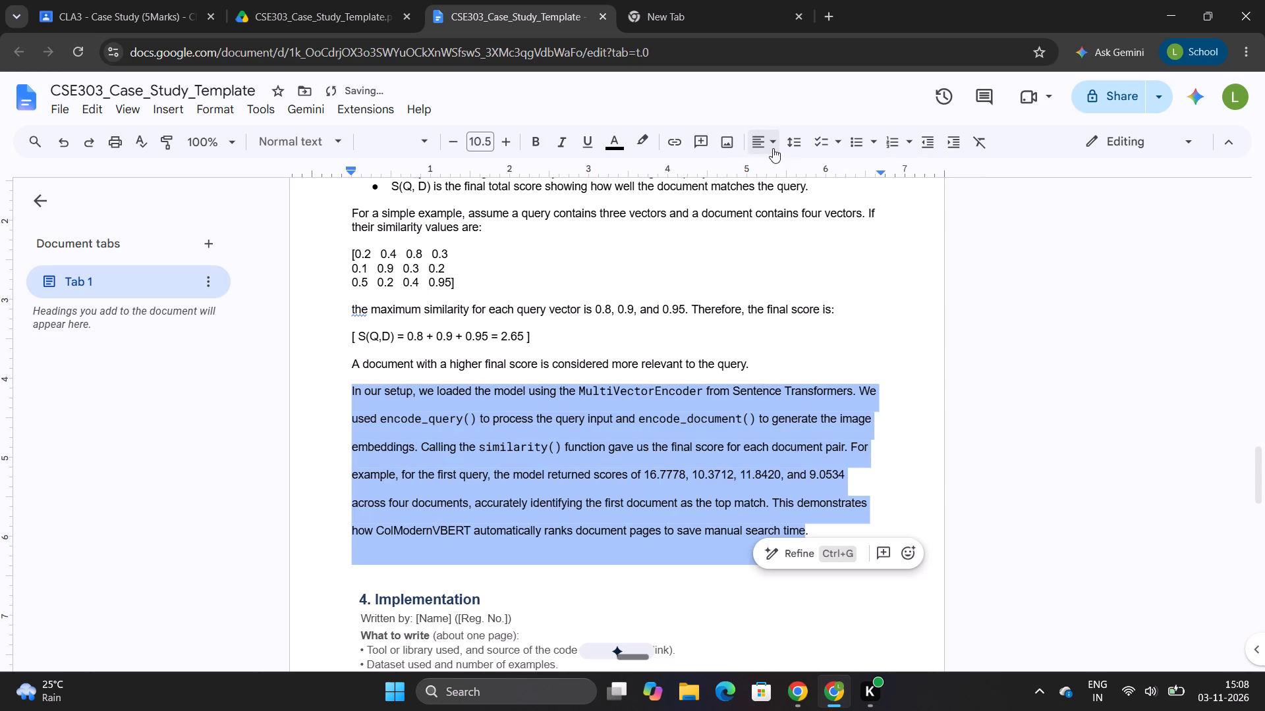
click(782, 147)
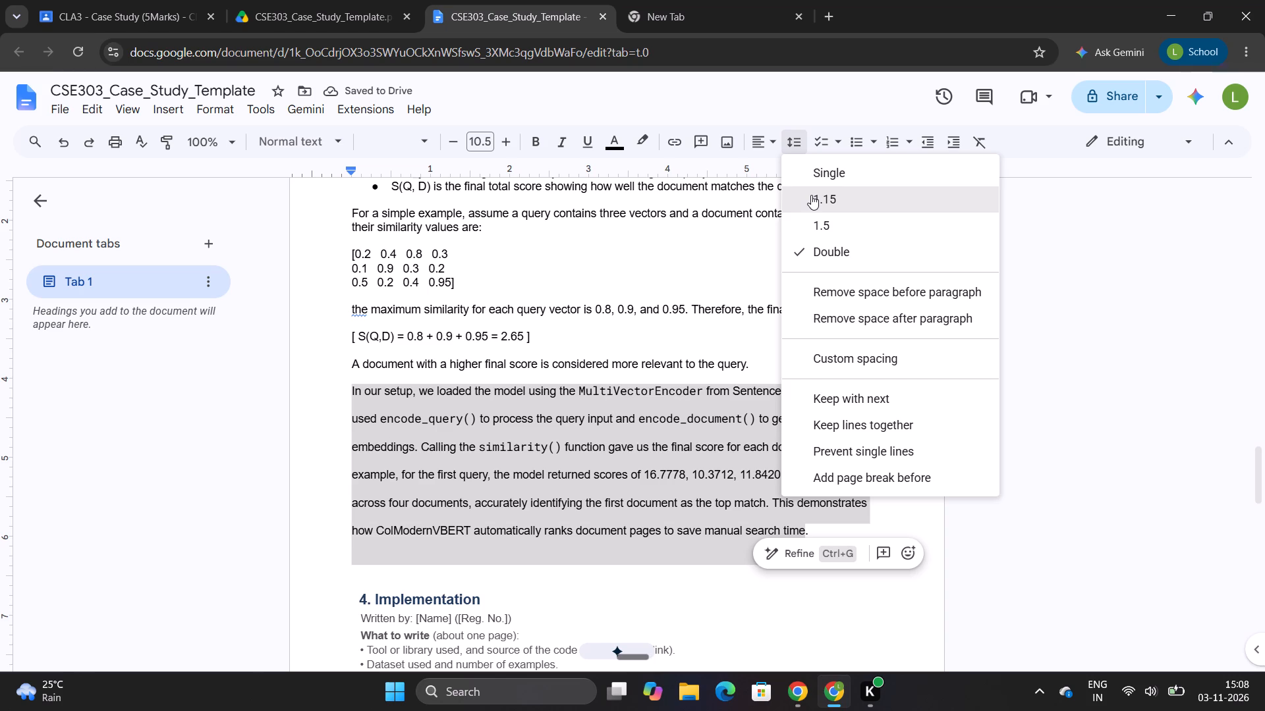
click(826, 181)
Set the still-selected "In our setup" paragraph back to 1.15 line spacing.
drag(804, 142, 806, 162)
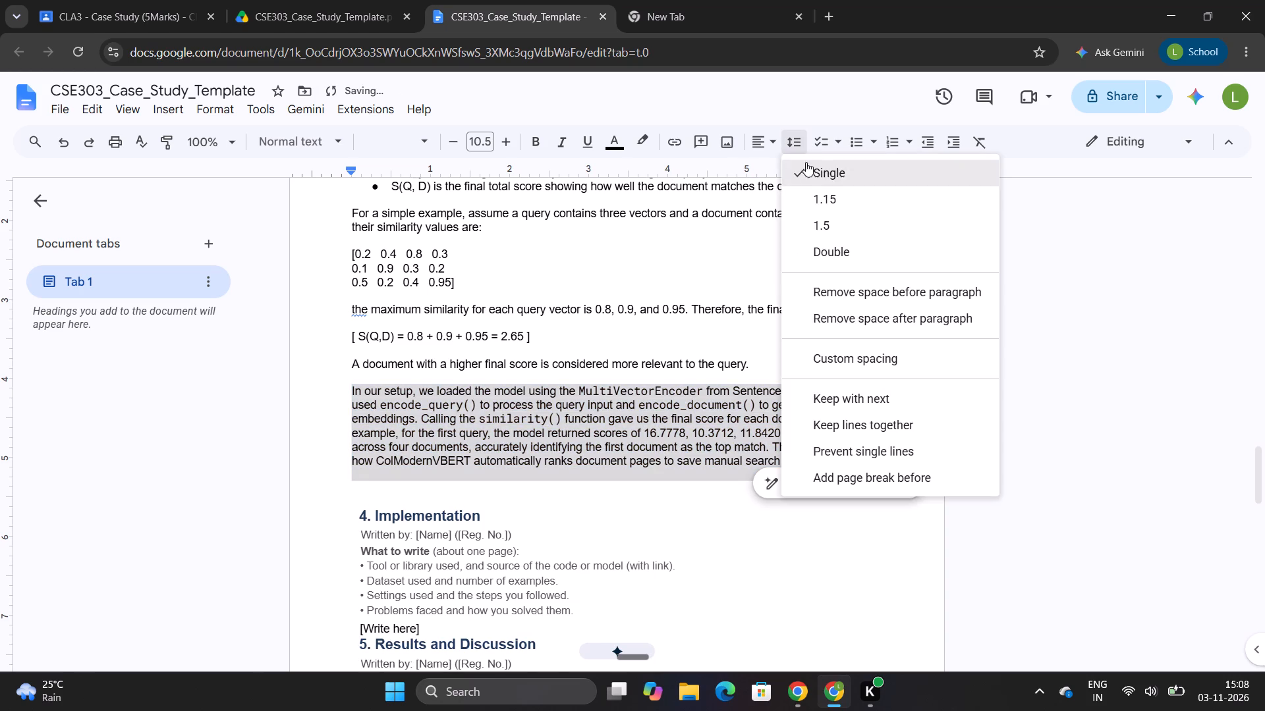
drag(806, 162, 820, 197)
click(820, 197)
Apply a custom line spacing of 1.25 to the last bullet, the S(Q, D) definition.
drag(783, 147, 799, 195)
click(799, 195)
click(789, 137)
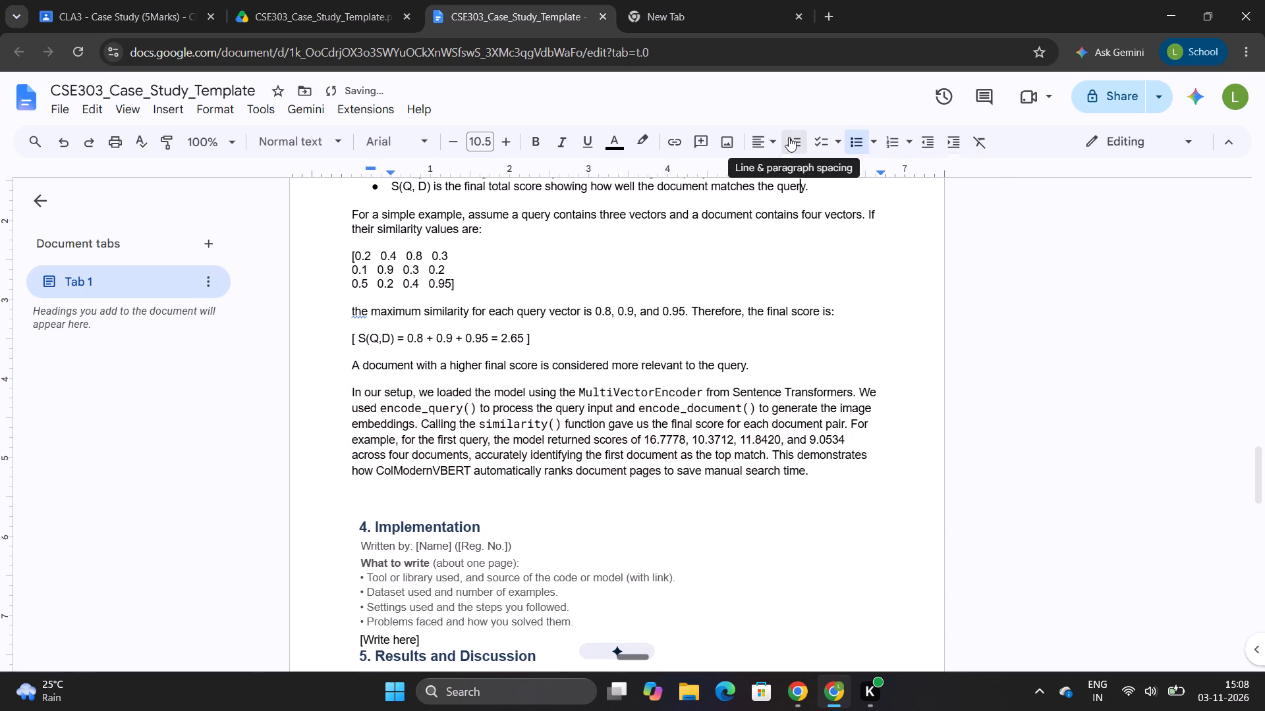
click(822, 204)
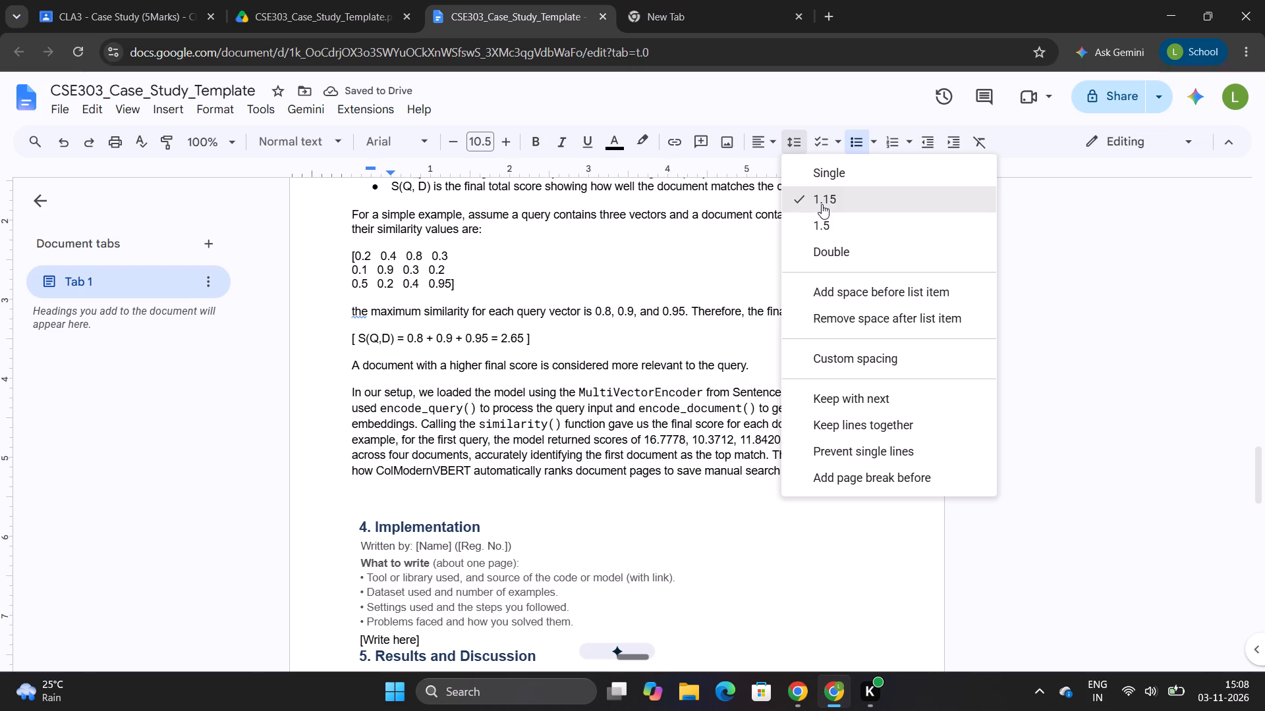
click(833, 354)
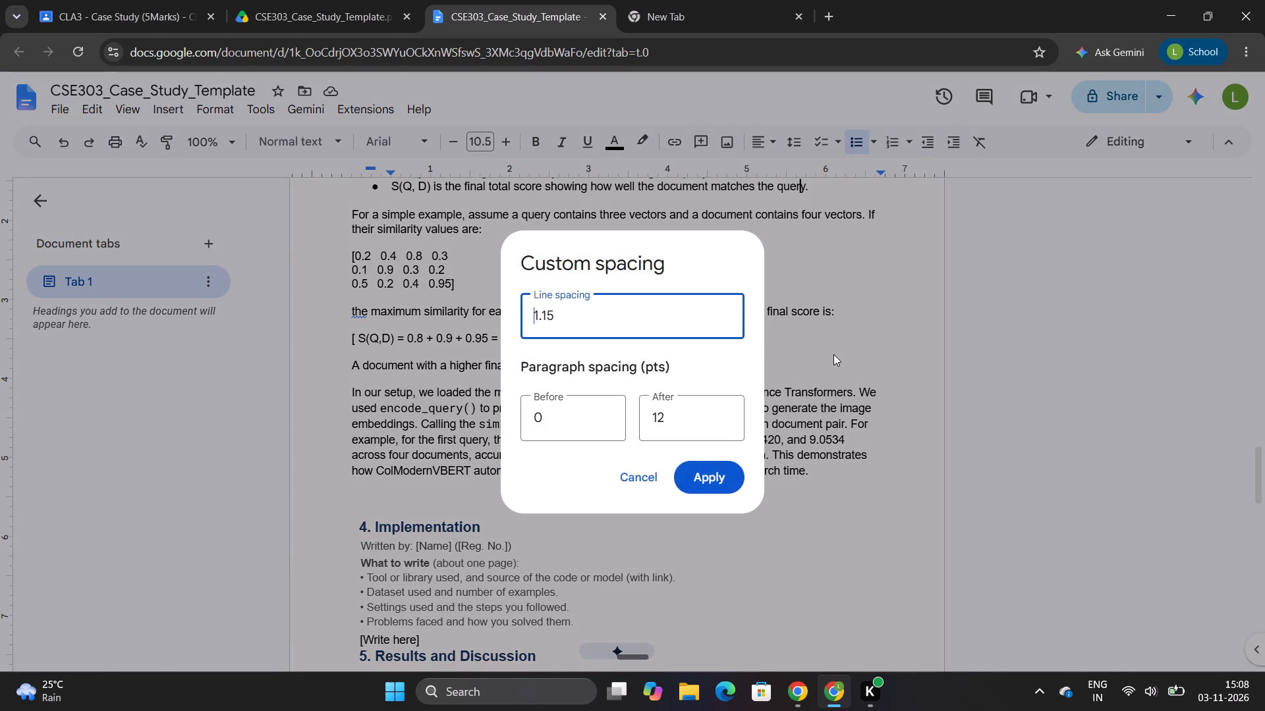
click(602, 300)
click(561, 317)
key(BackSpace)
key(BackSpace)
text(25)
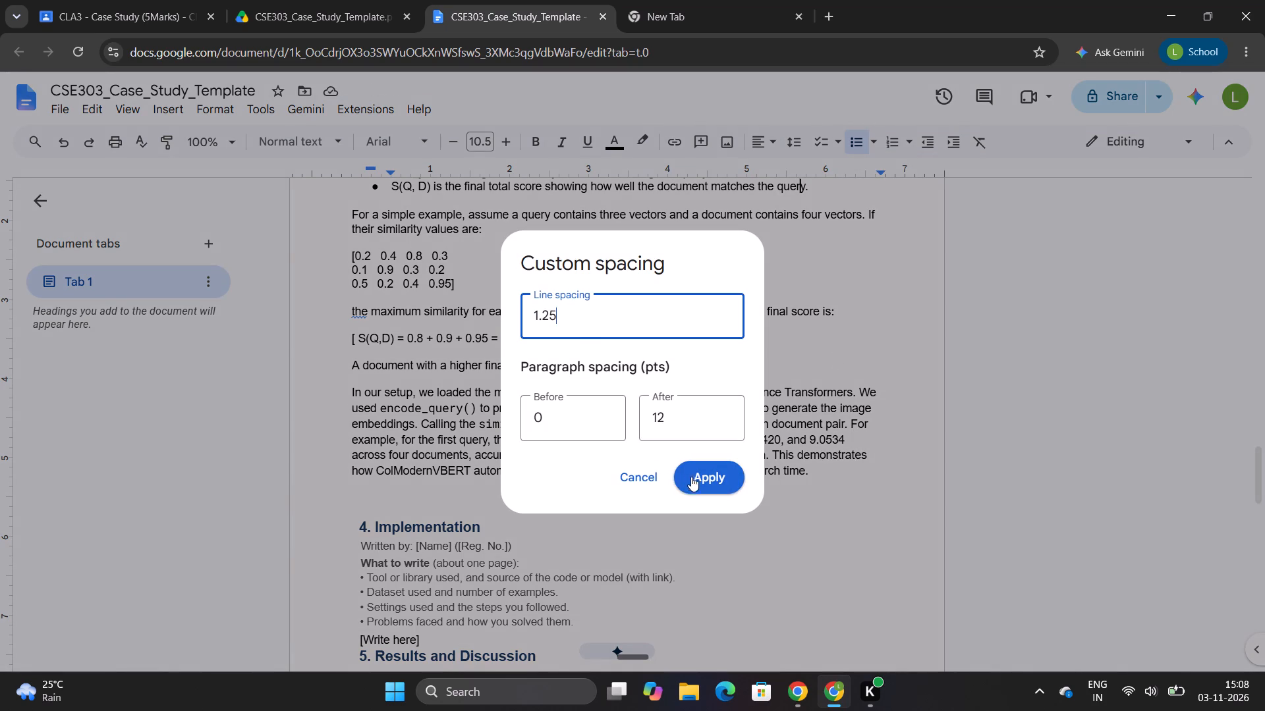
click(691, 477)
Set the line spacing of the "where:" line and all its bulleted symbol definitions to 1.15.
scroll(691, 477, up, 1)
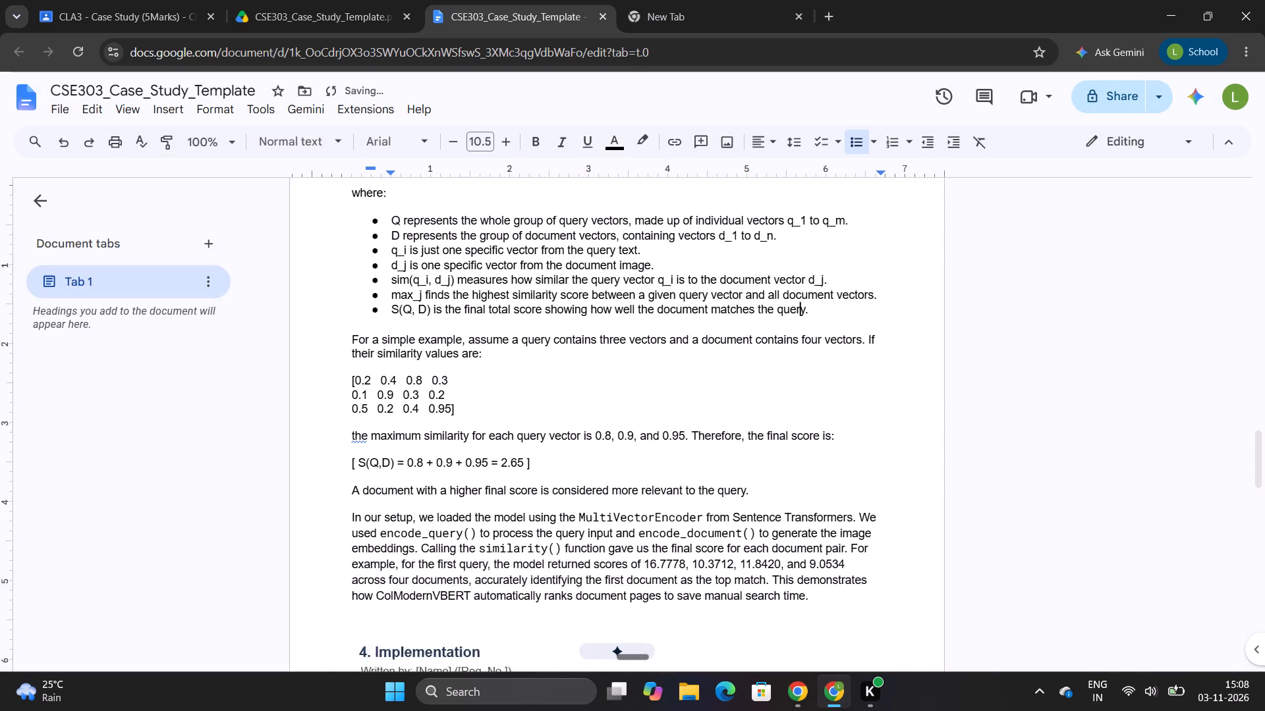
scroll(691, 477, up, 2)
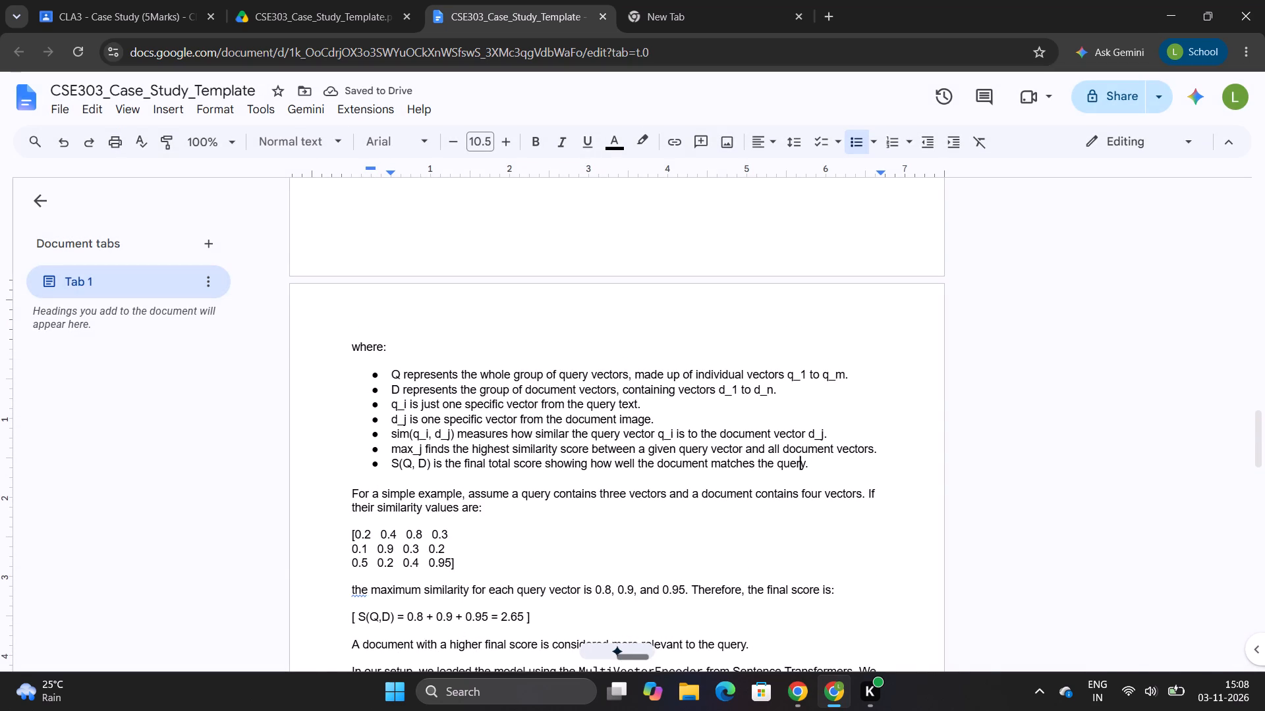
drag(388, 367, 804, 470)
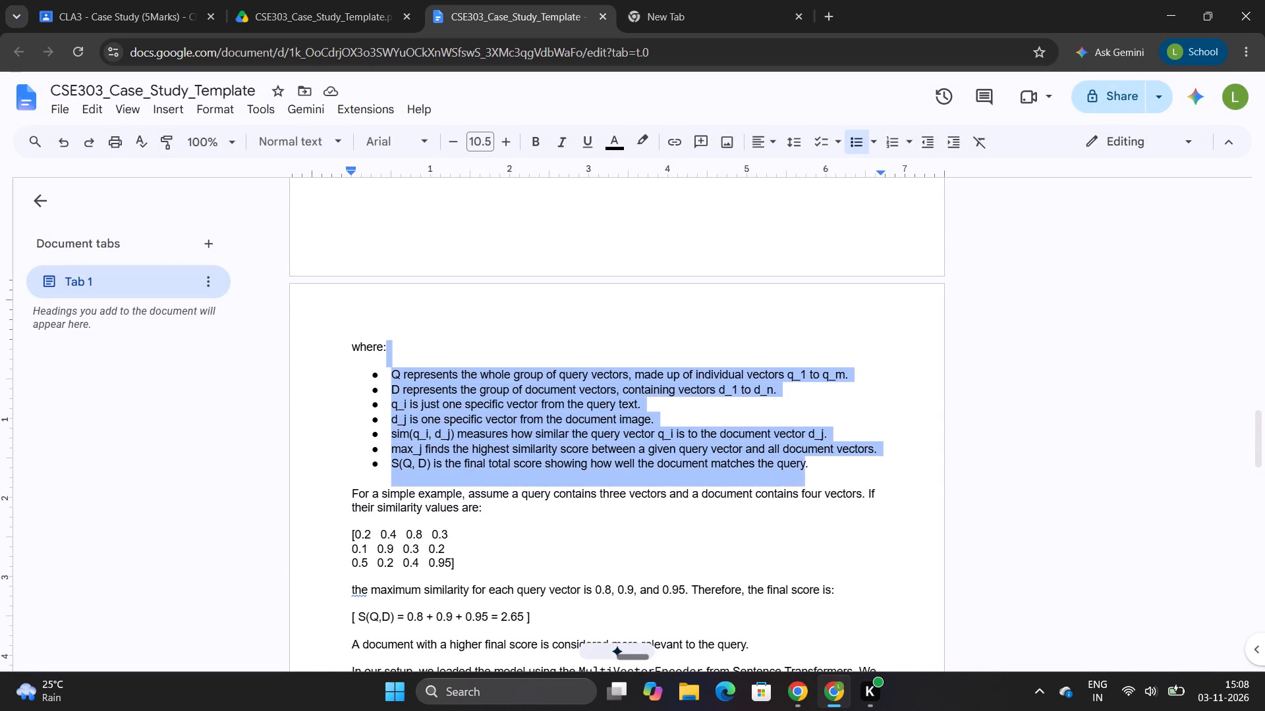
drag(804, 470, 810, 470)
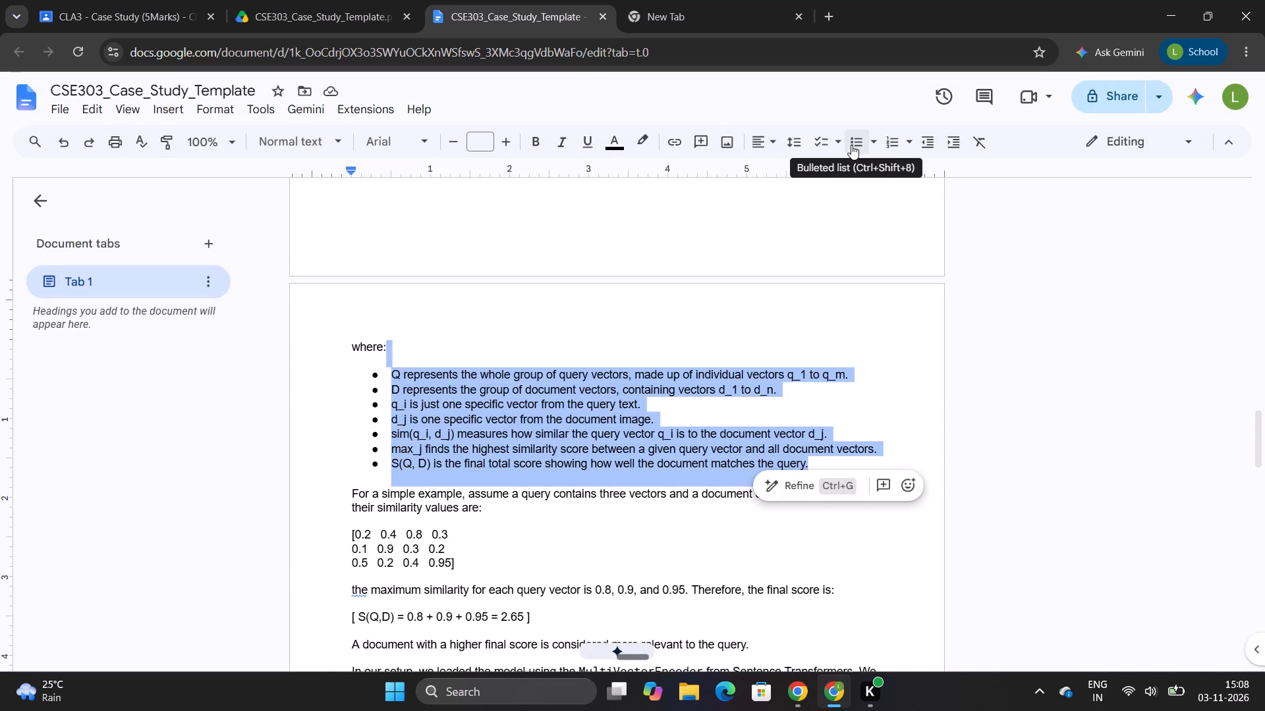
click(806, 142)
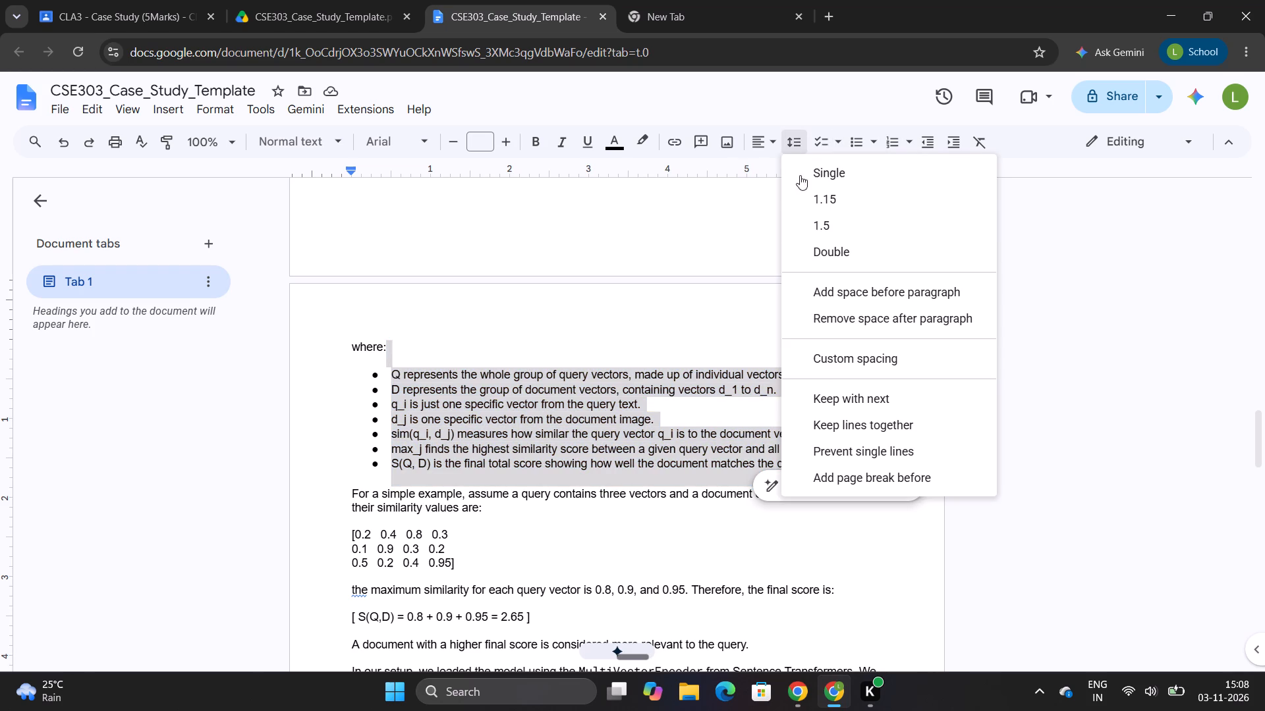
click(841, 203)
click(530, 364)
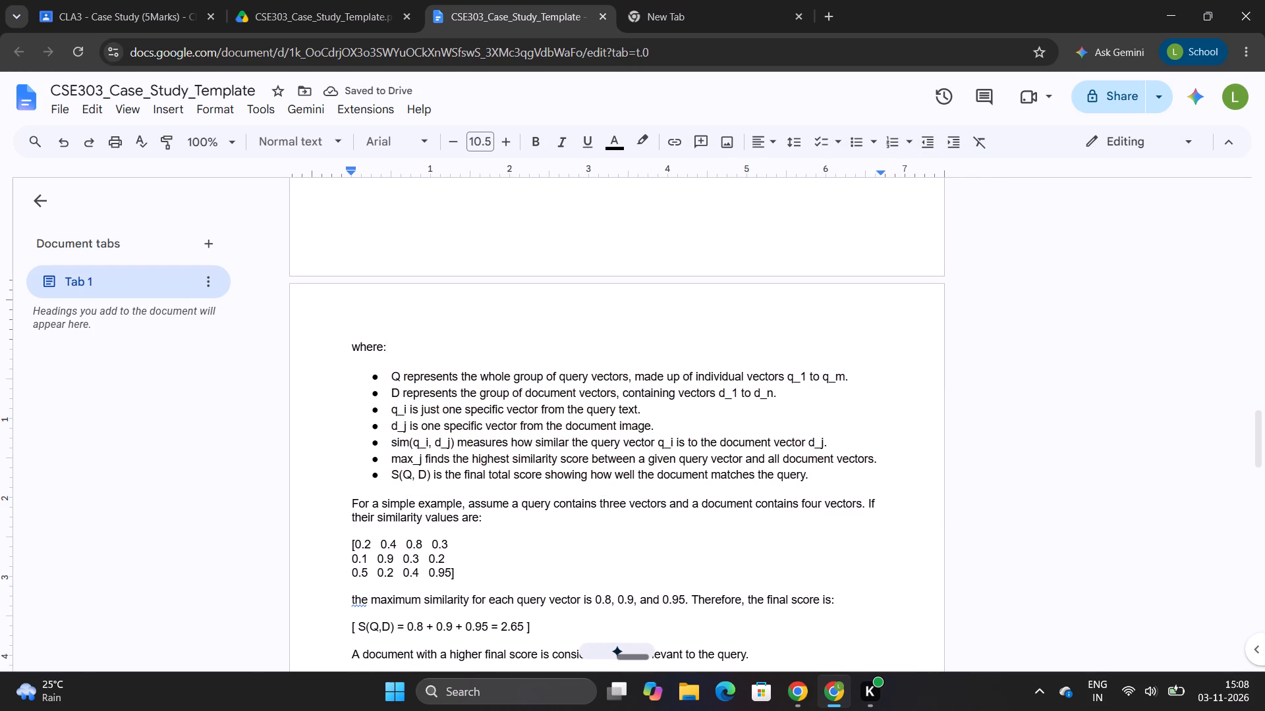
Set the line spacing of the "For a simple example" paragraph above the similarity matrix to 1.15.
drag(351, 503, 485, 514)
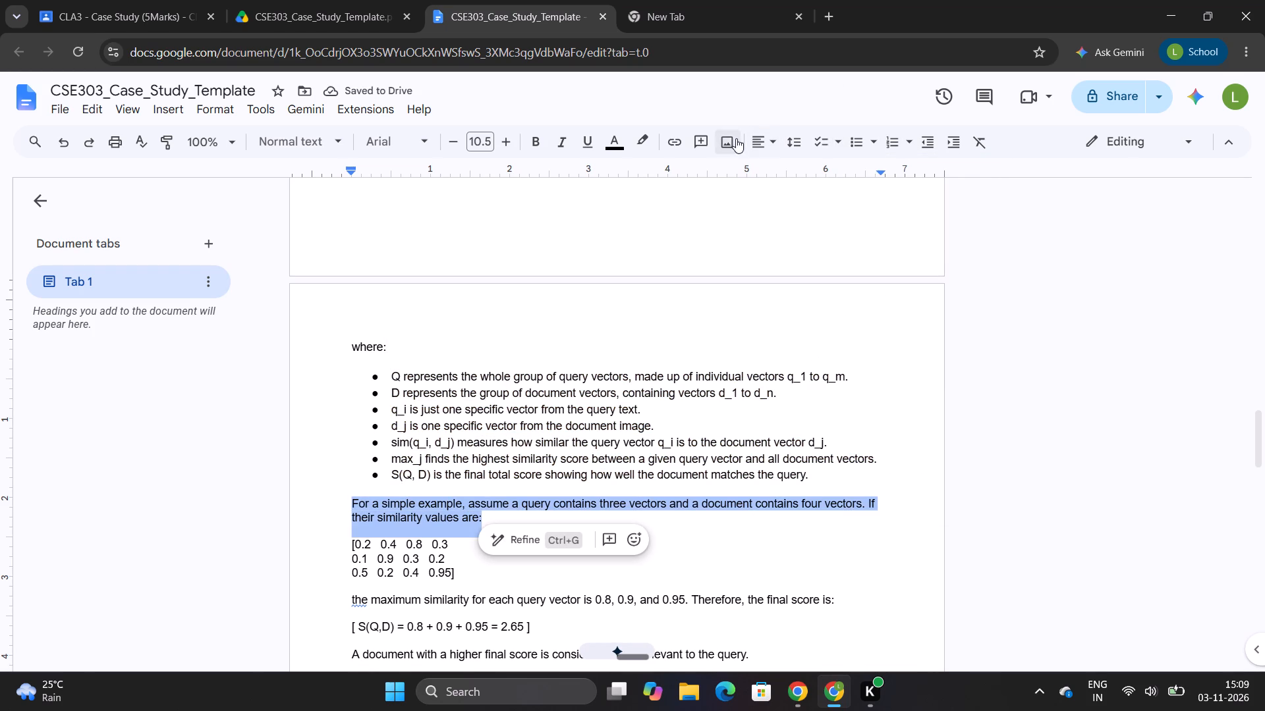
click(795, 136)
click(808, 193)
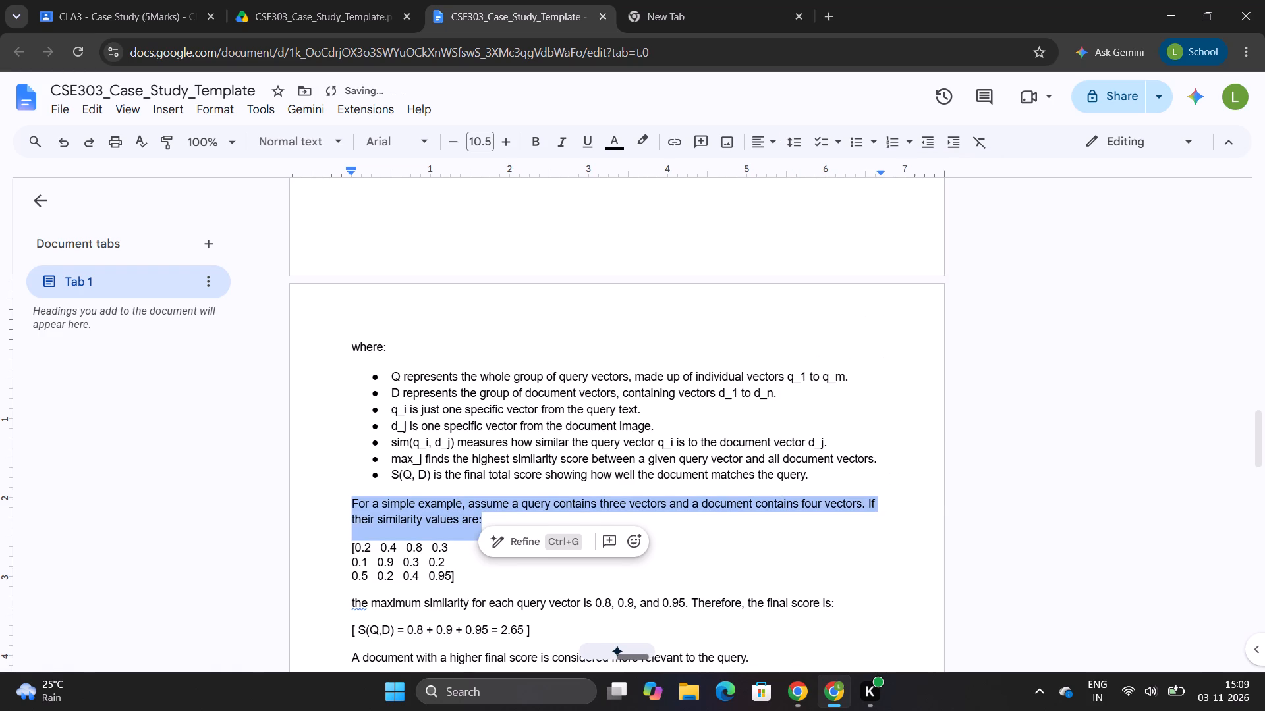
click(721, 514)
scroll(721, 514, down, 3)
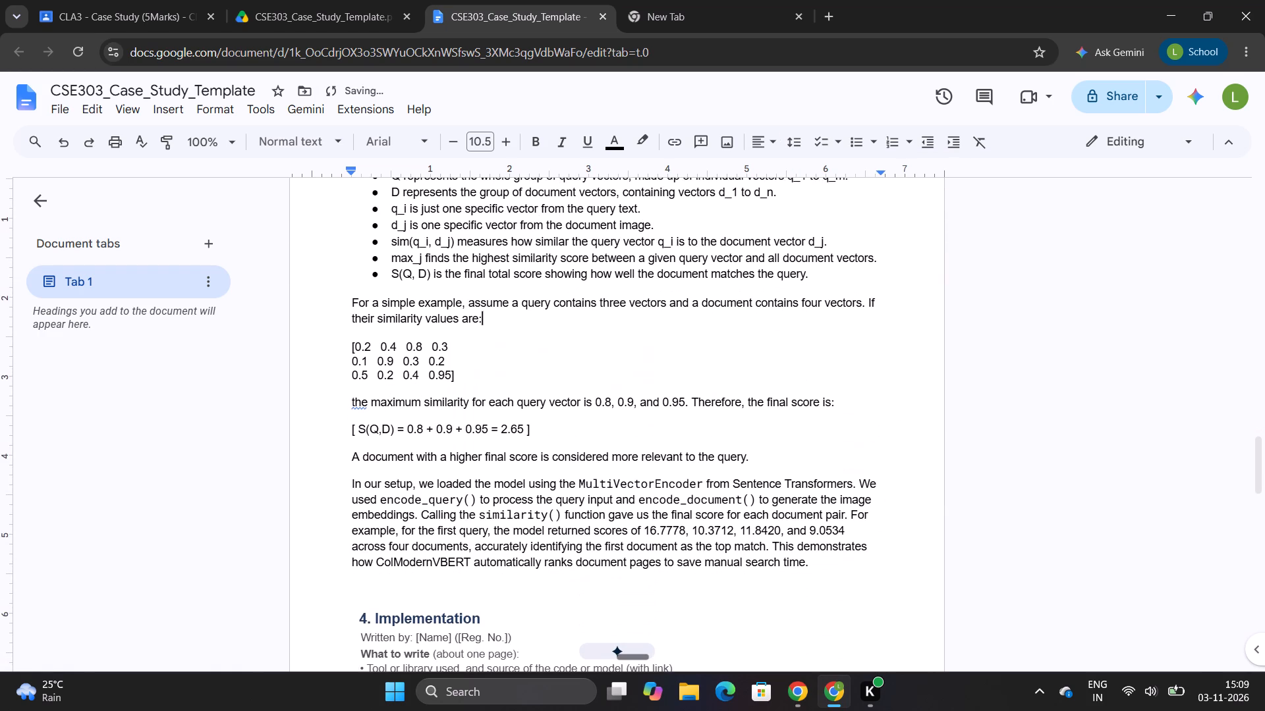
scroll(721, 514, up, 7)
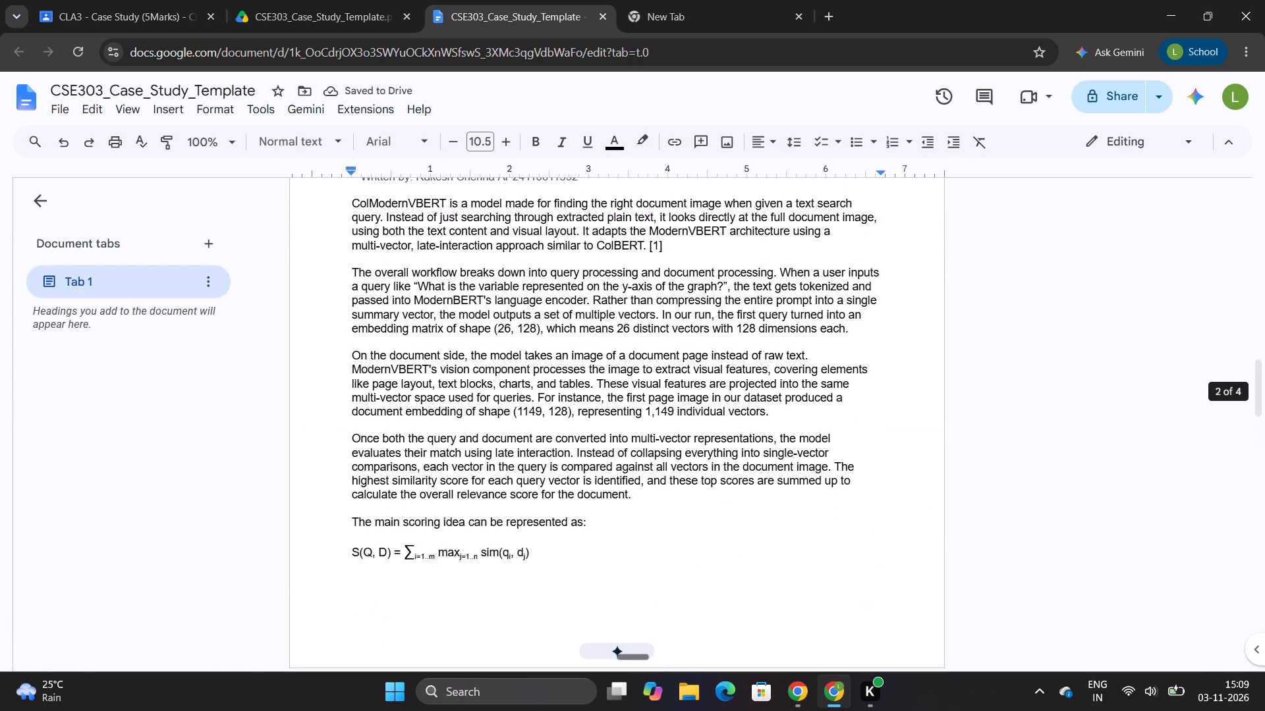
Set the line spacing of the Method / Model Explanation text, from its first paragraph through "The main scoring idea" line, to 1.15.
scroll(721, 514, up, 1)
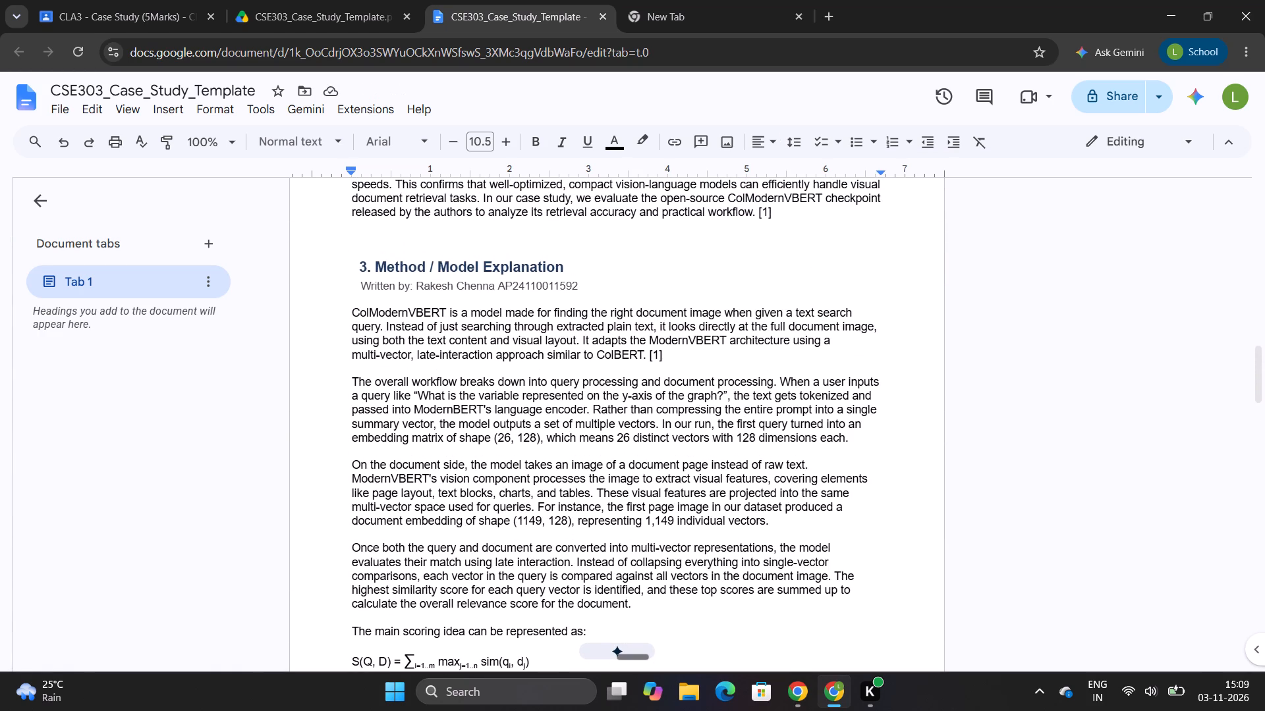
drag(351, 310, 581, 202)
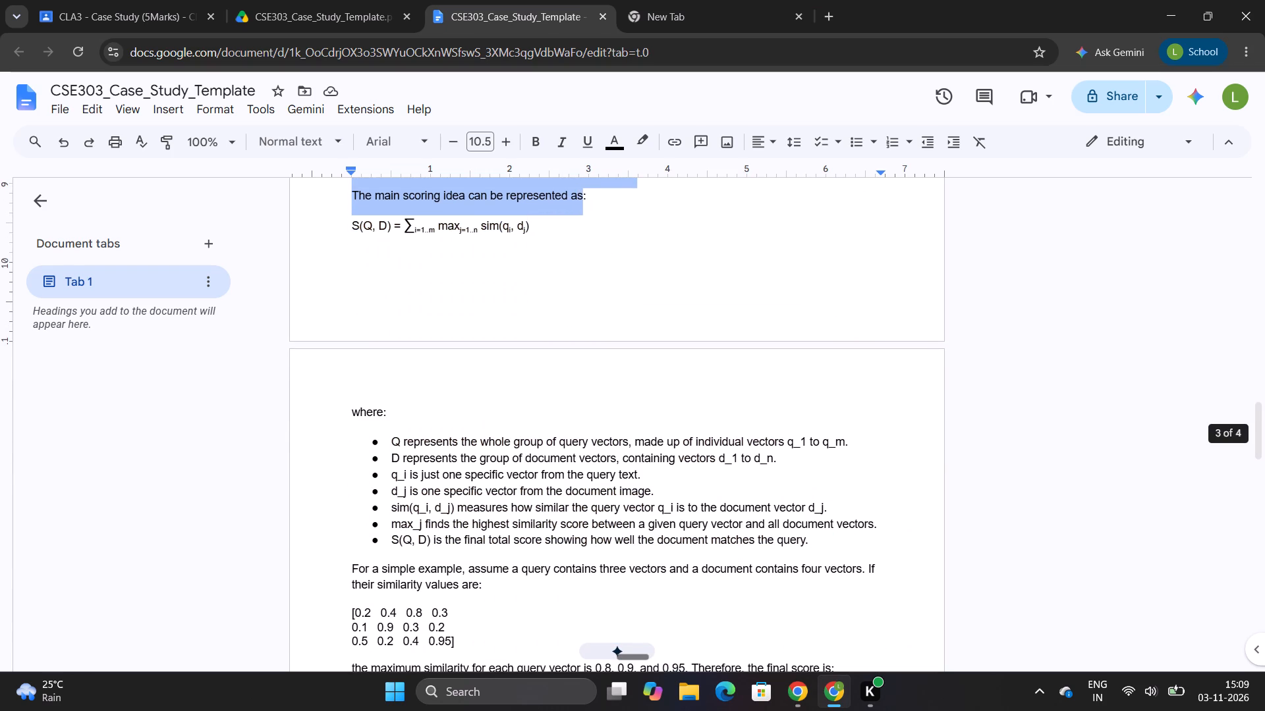
drag(581, 202, 584, 201)
click(789, 148)
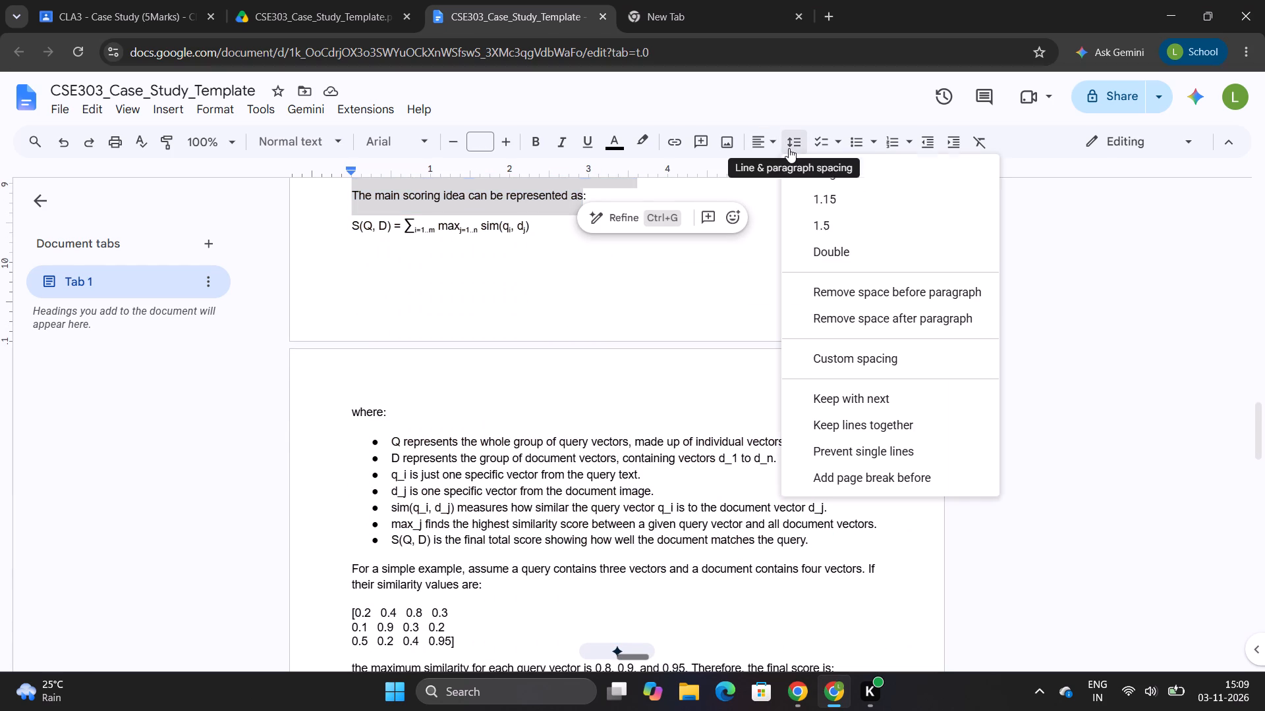
click(808, 207)
click(779, 313)
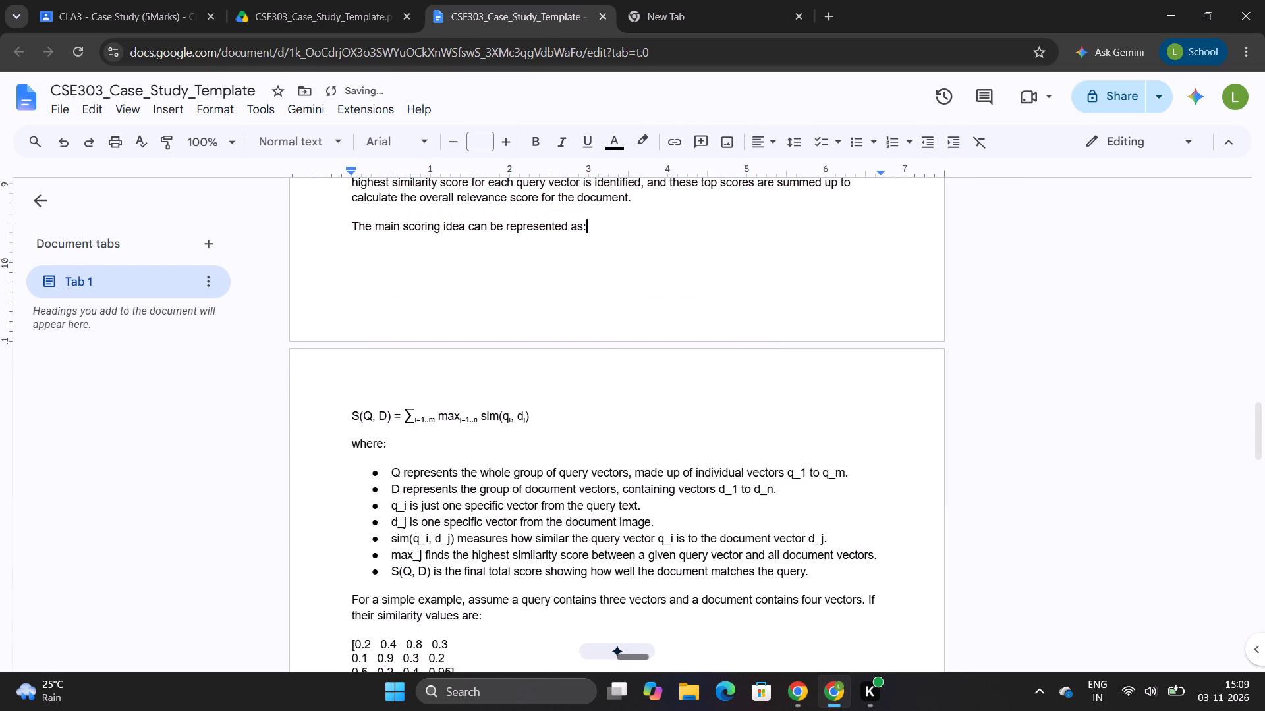
Set the line spacing of the three body paragraphs under "2. Base Paper Summary" to 1.15.
scroll(779, 313, up, 8)
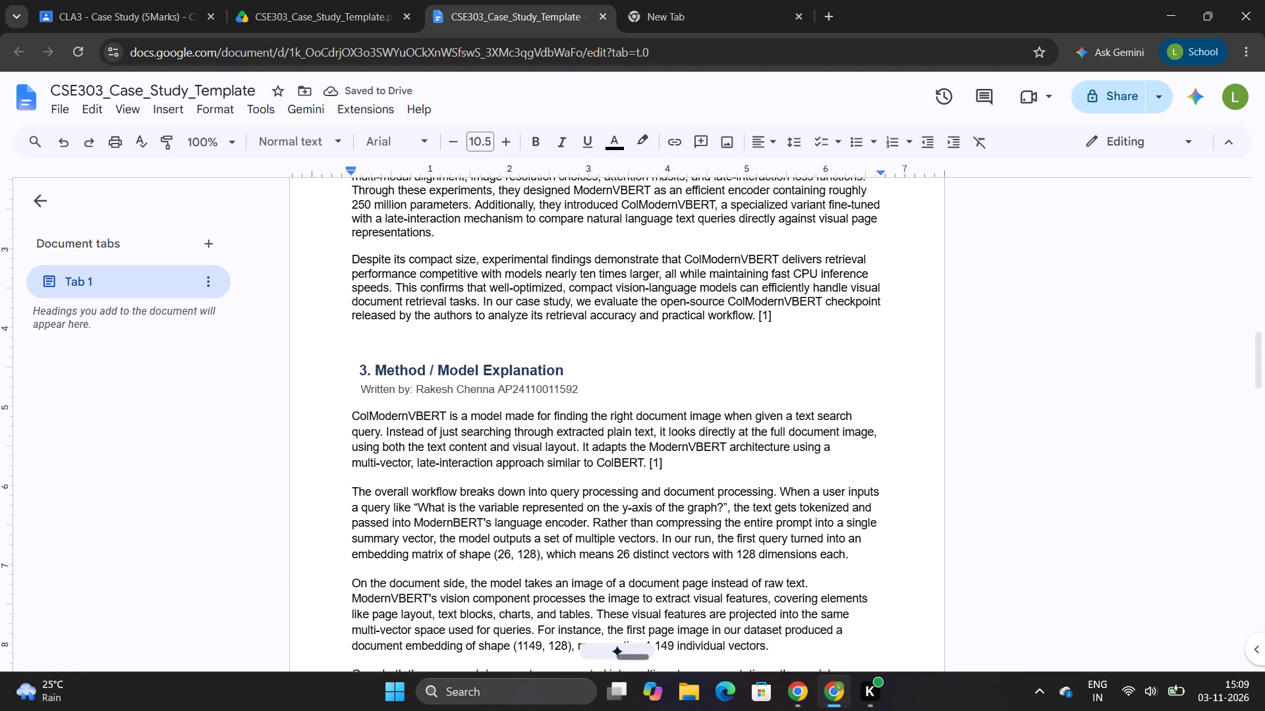
scroll(779, 313, up, 3)
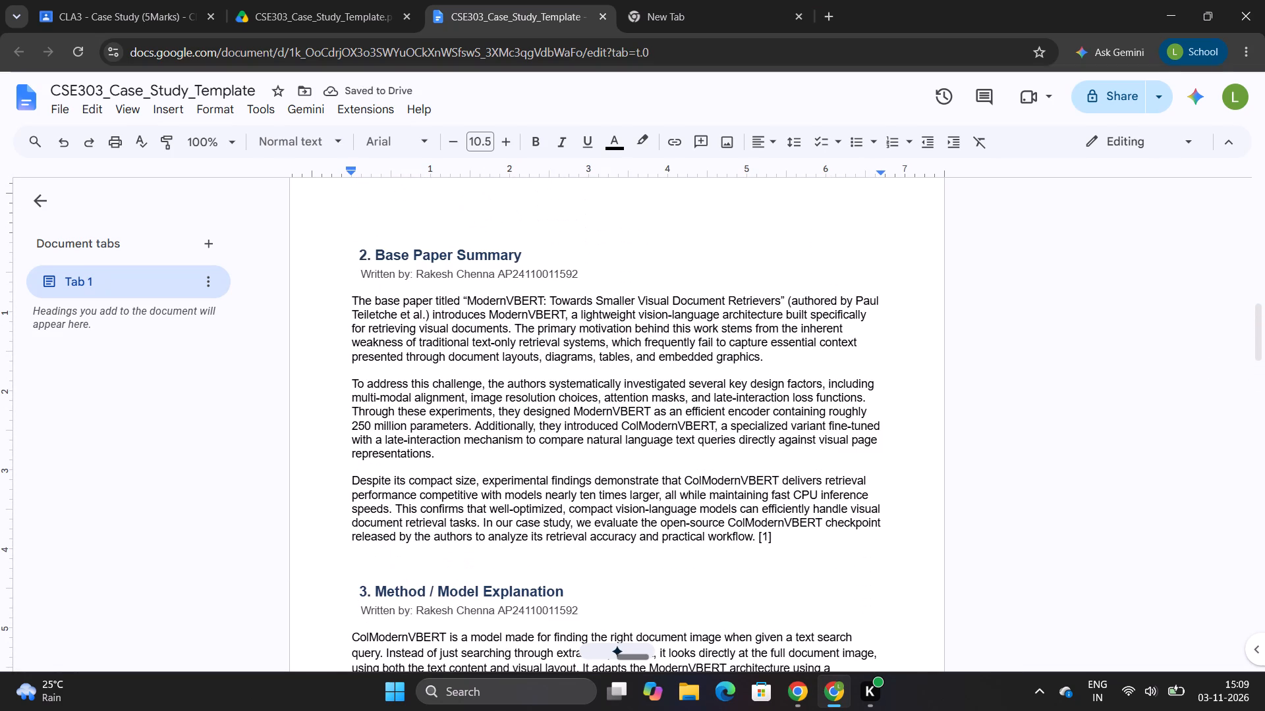
drag(351, 296, 779, 548)
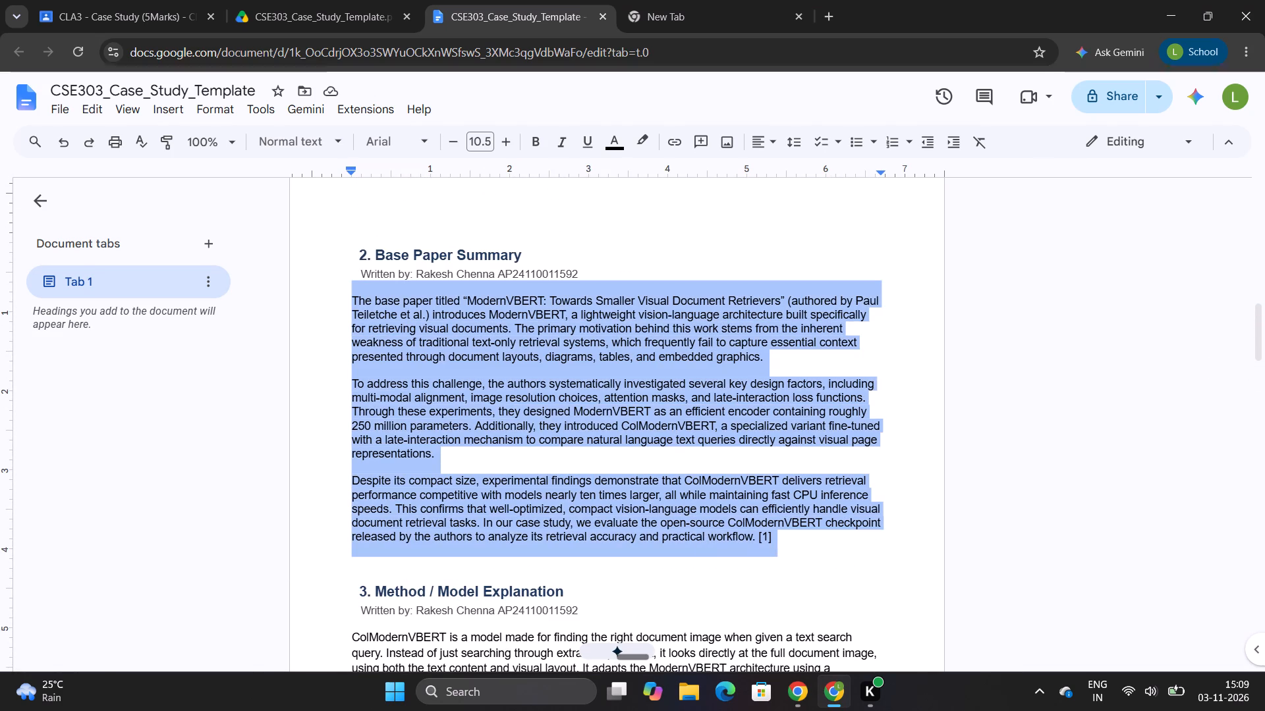
drag(779, 548, 778, 546)
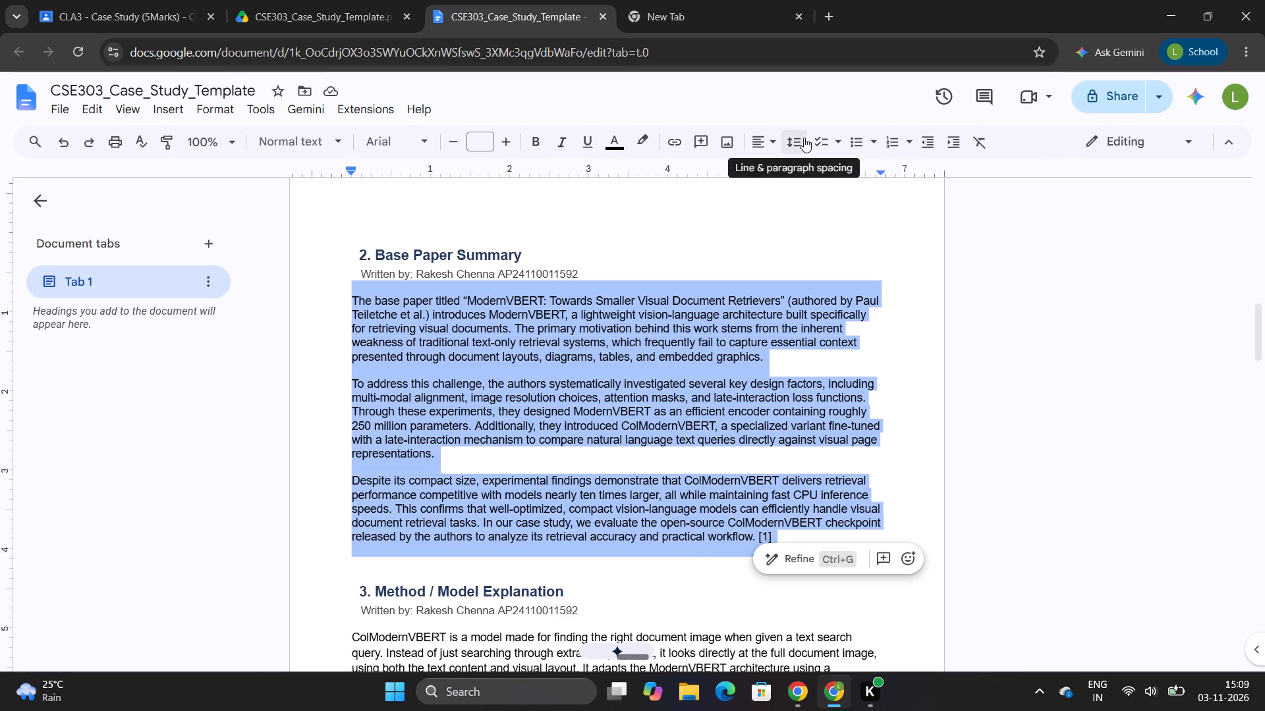
click(794, 140)
click(811, 195)
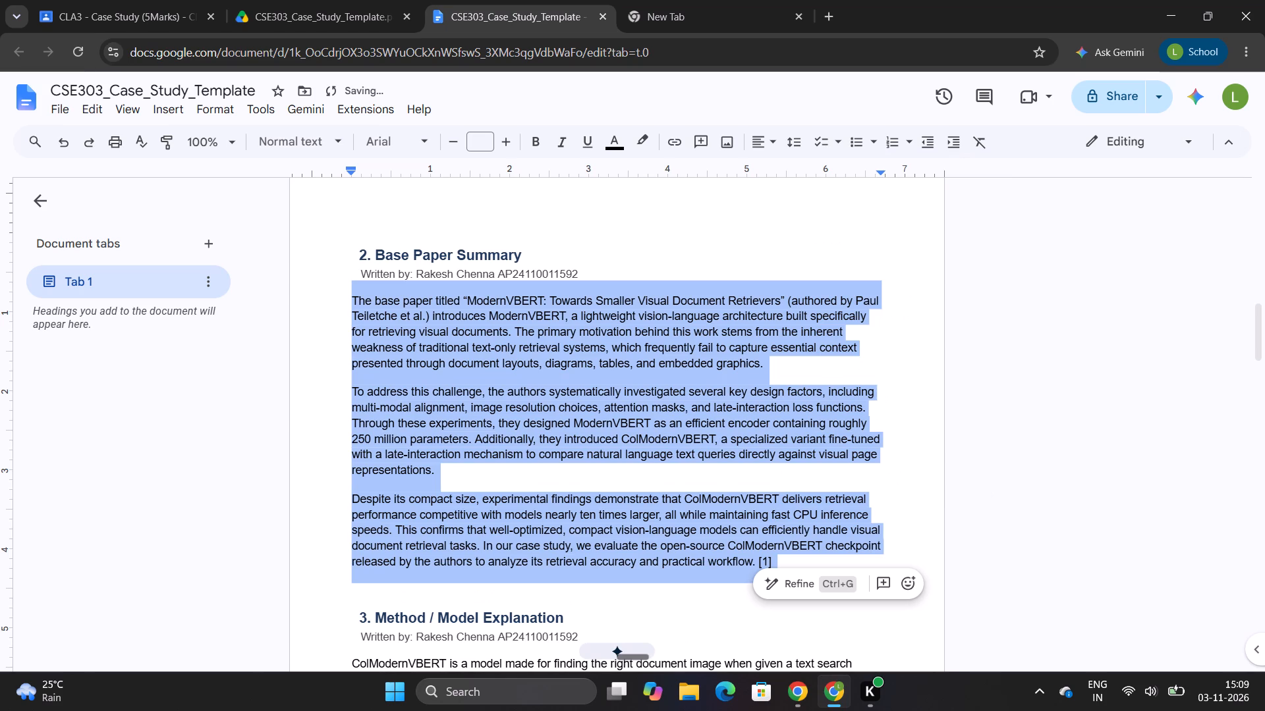
click(677, 367)
Set the line spacing of the three body paragraphs under "1. Introduction and Problem Statement" to 1.15.
scroll(677, 367, up, 6)
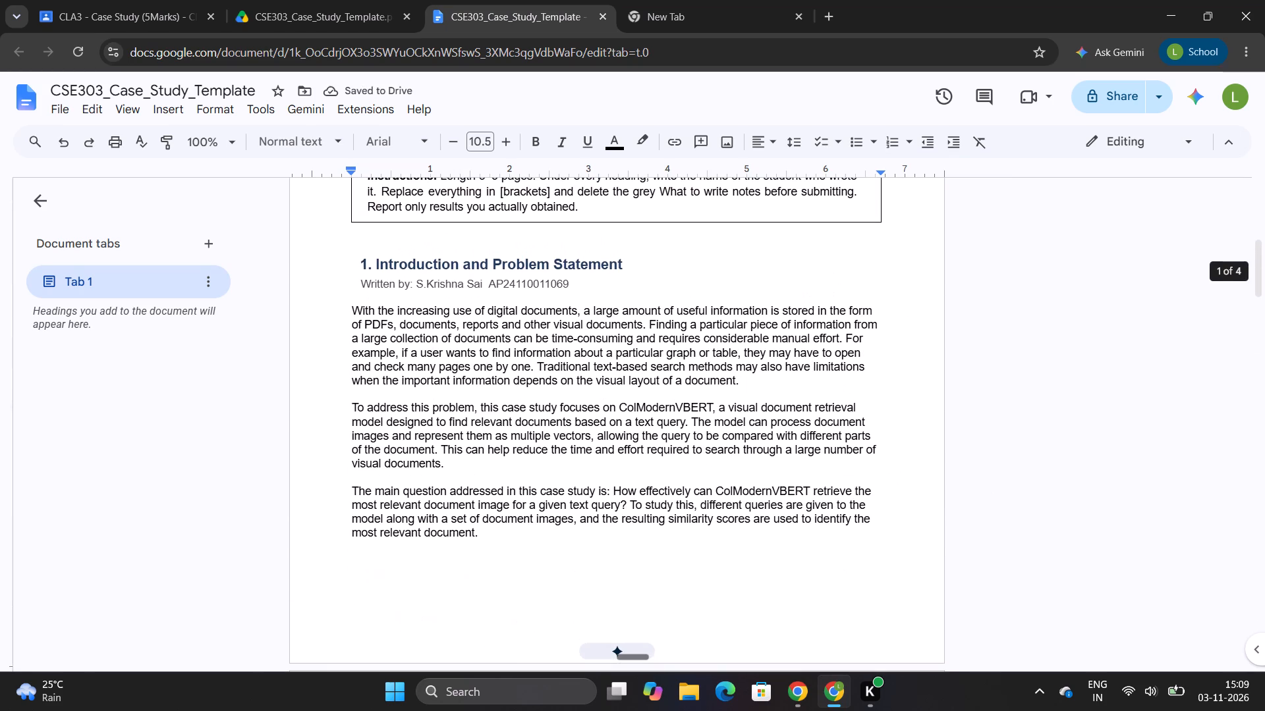
drag(351, 308, 497, 503)
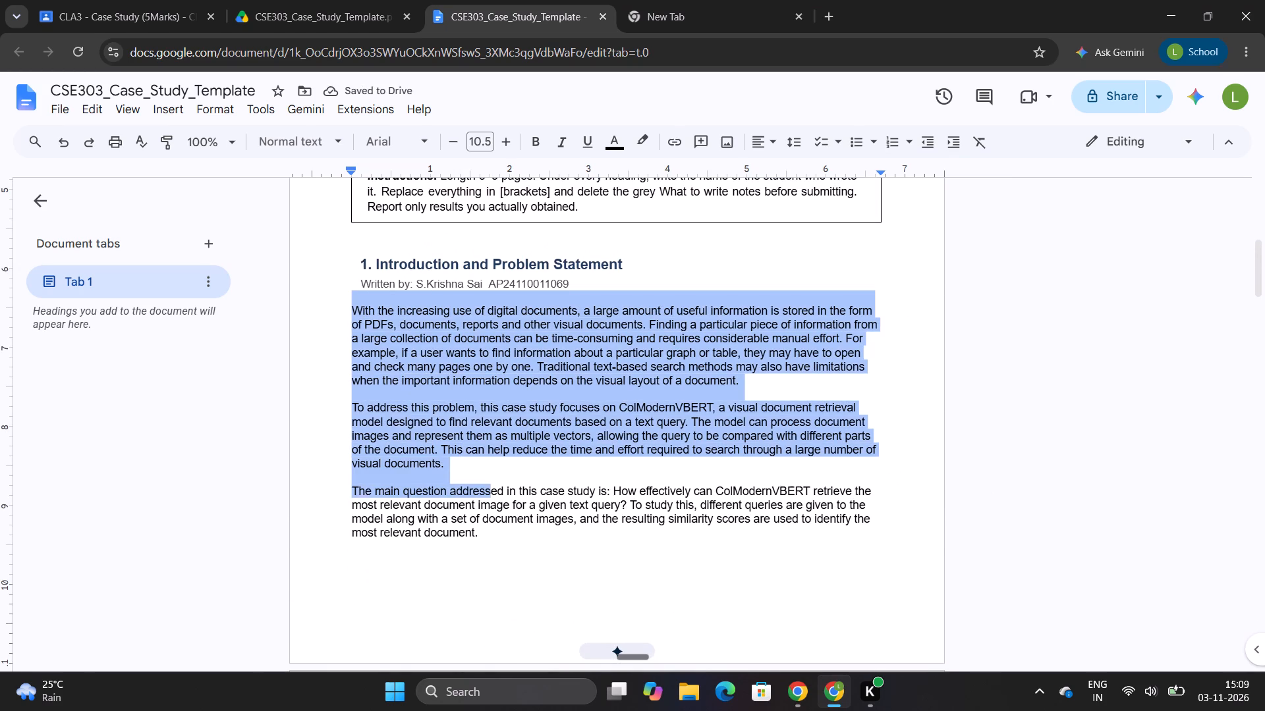
drag(497, 503, 478, 533)
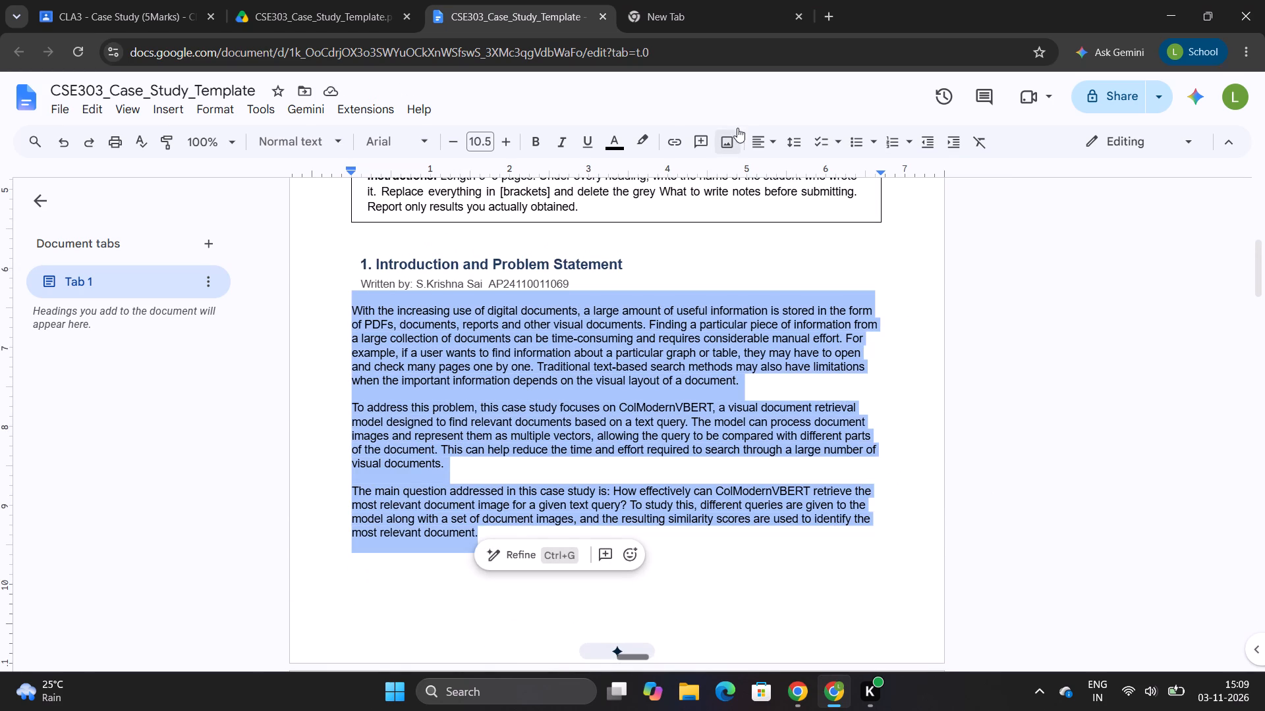
click(791, 144)
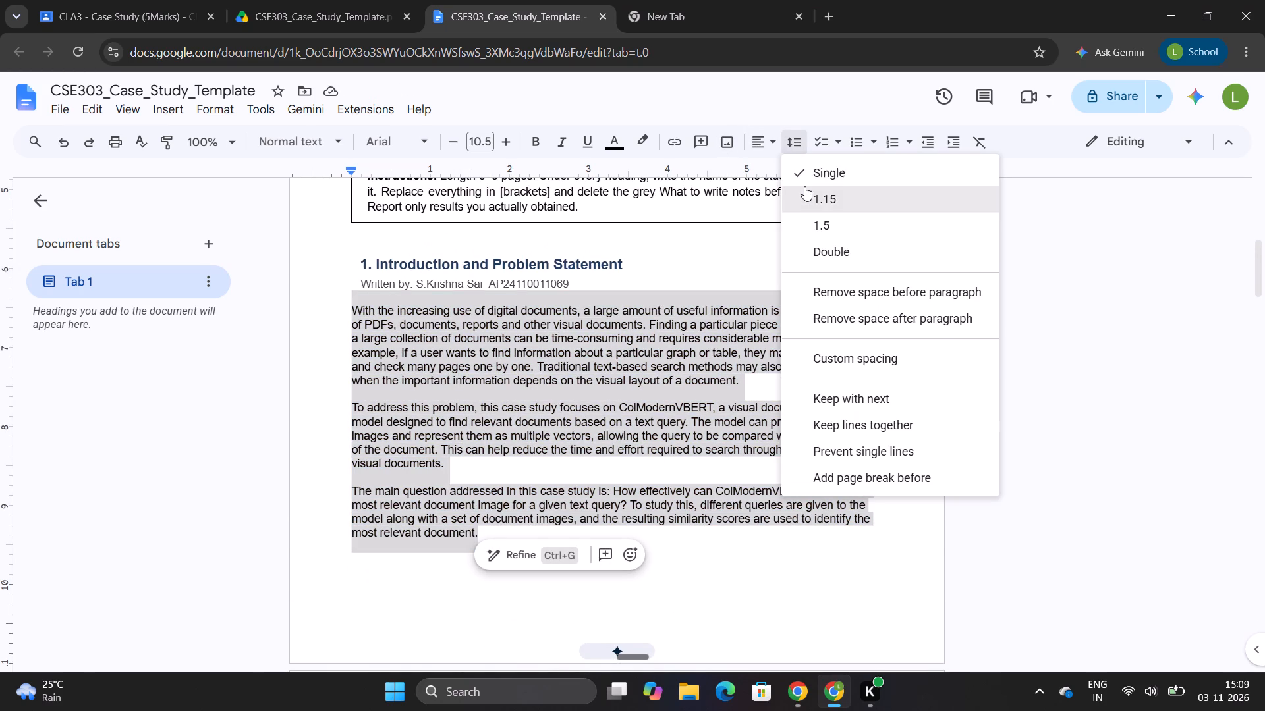
click(804, 186)
click(741, 325)
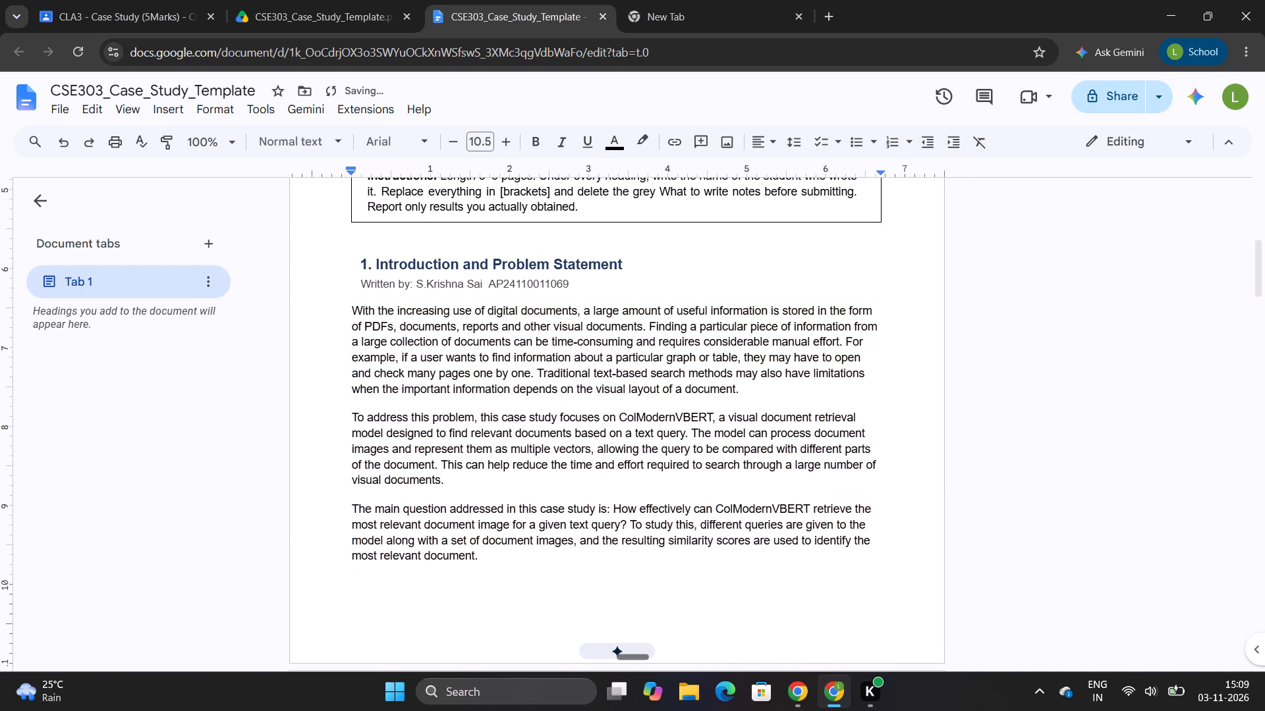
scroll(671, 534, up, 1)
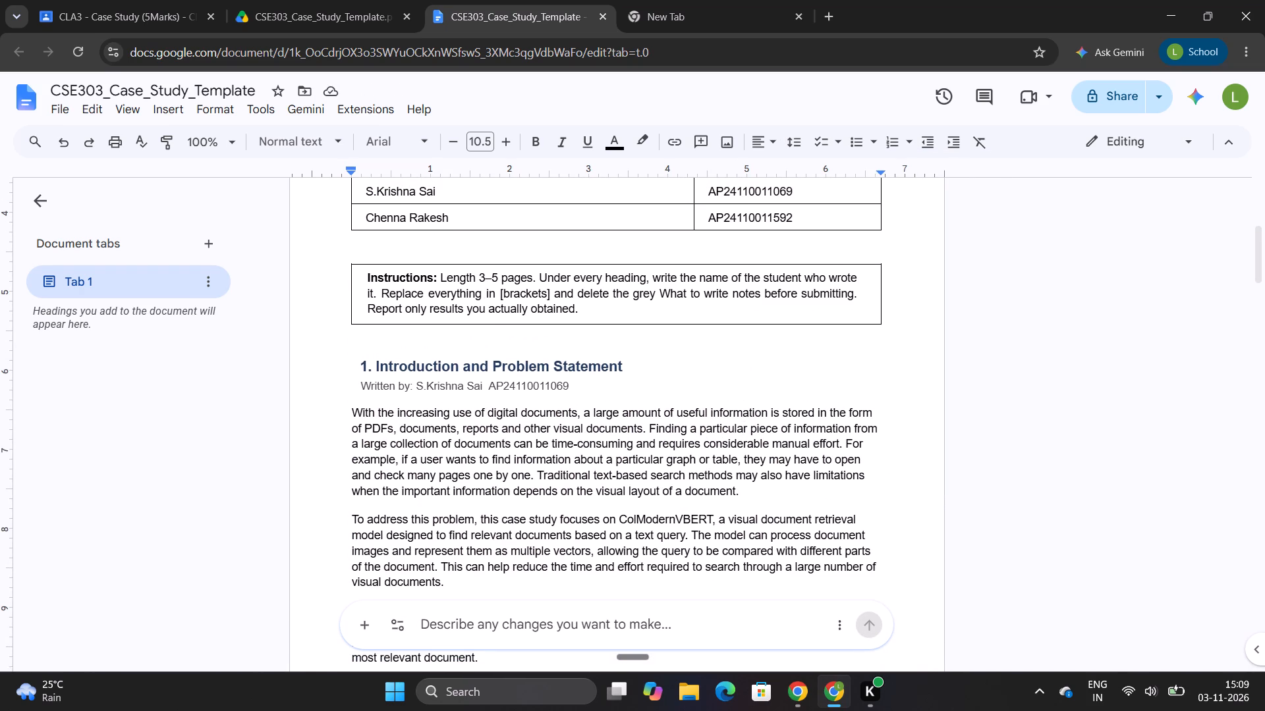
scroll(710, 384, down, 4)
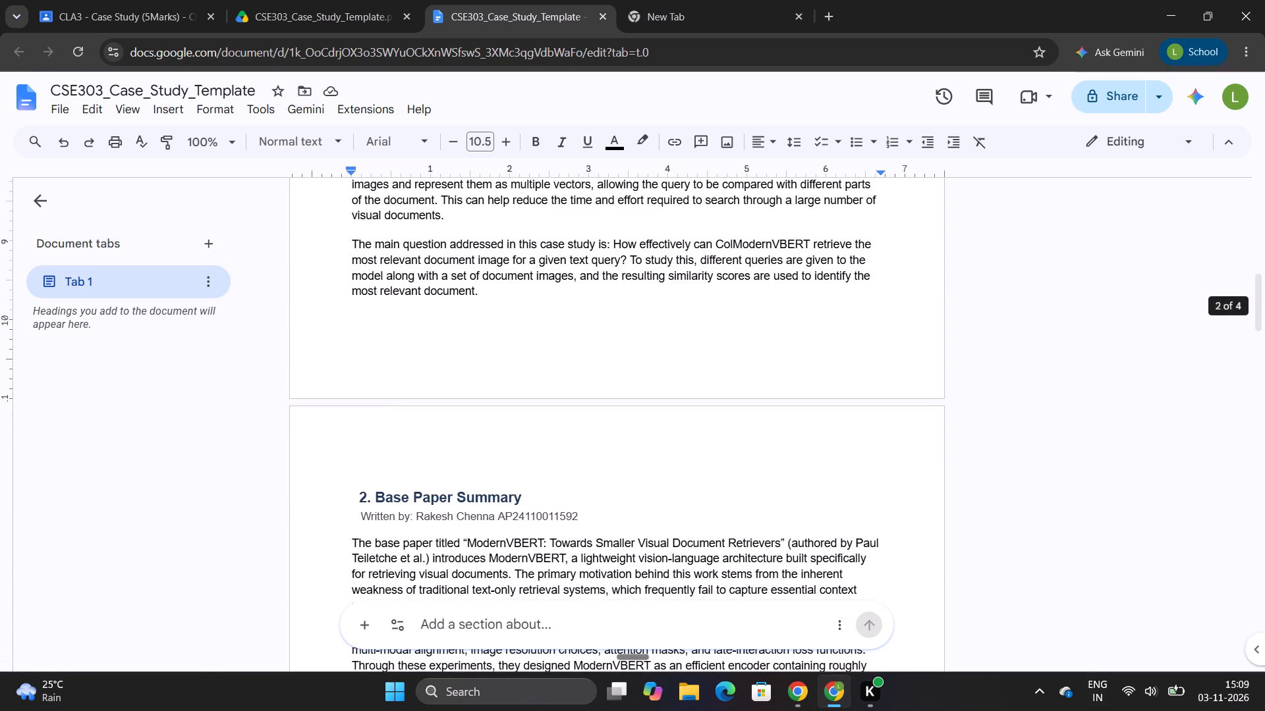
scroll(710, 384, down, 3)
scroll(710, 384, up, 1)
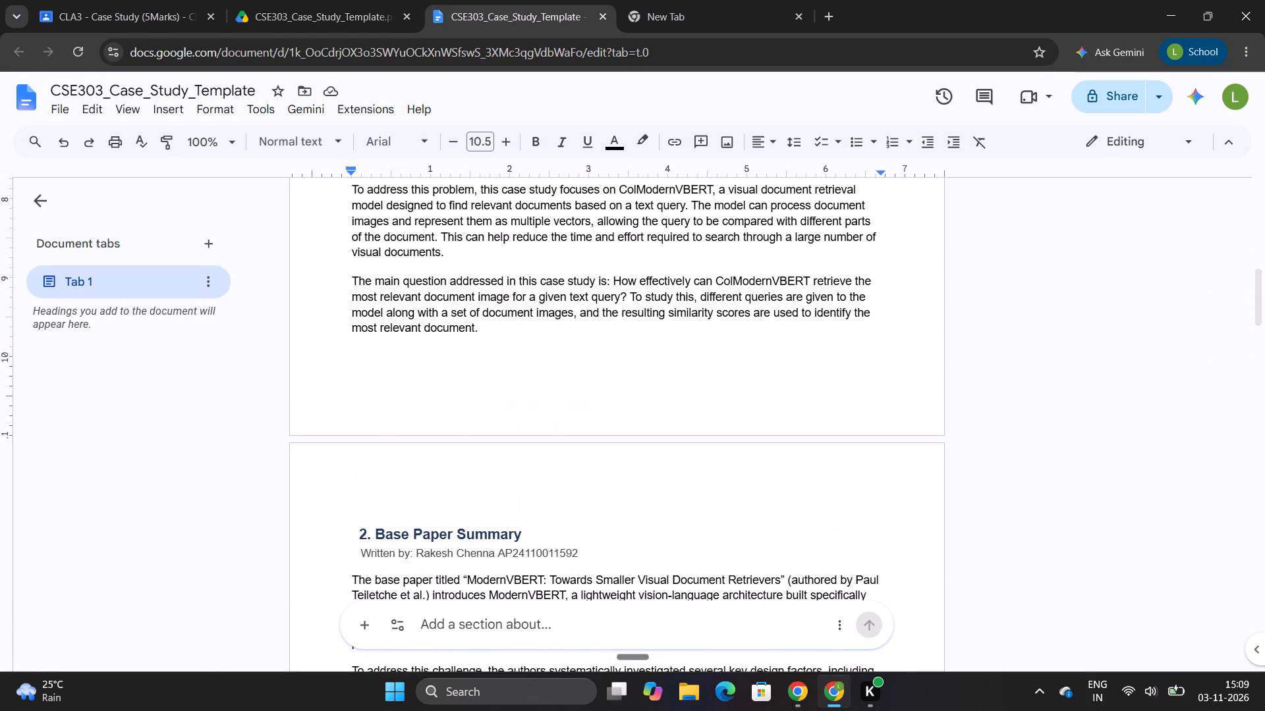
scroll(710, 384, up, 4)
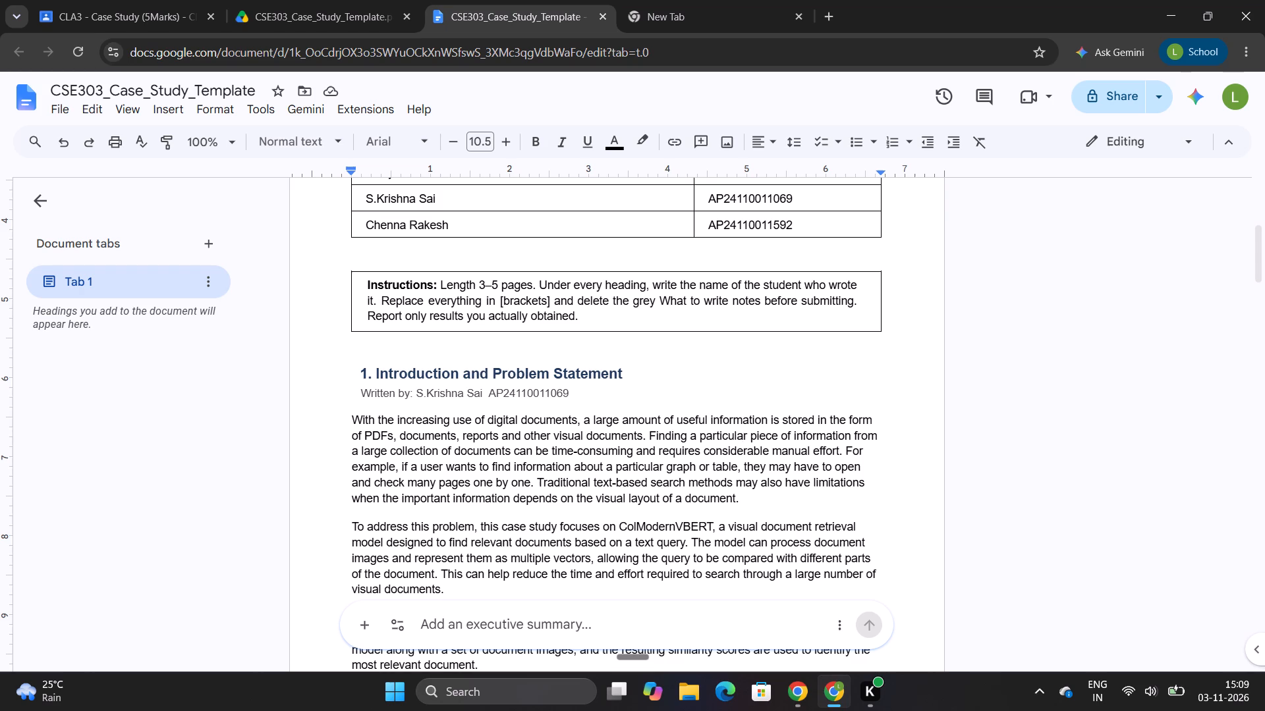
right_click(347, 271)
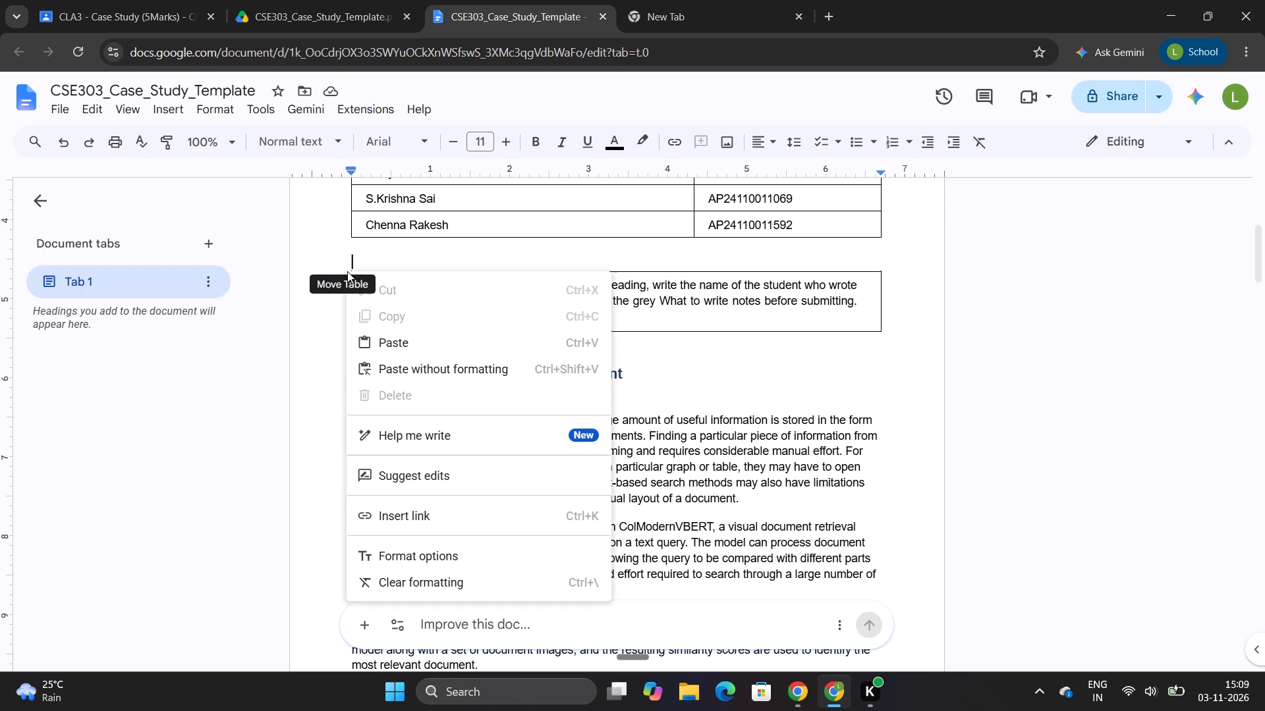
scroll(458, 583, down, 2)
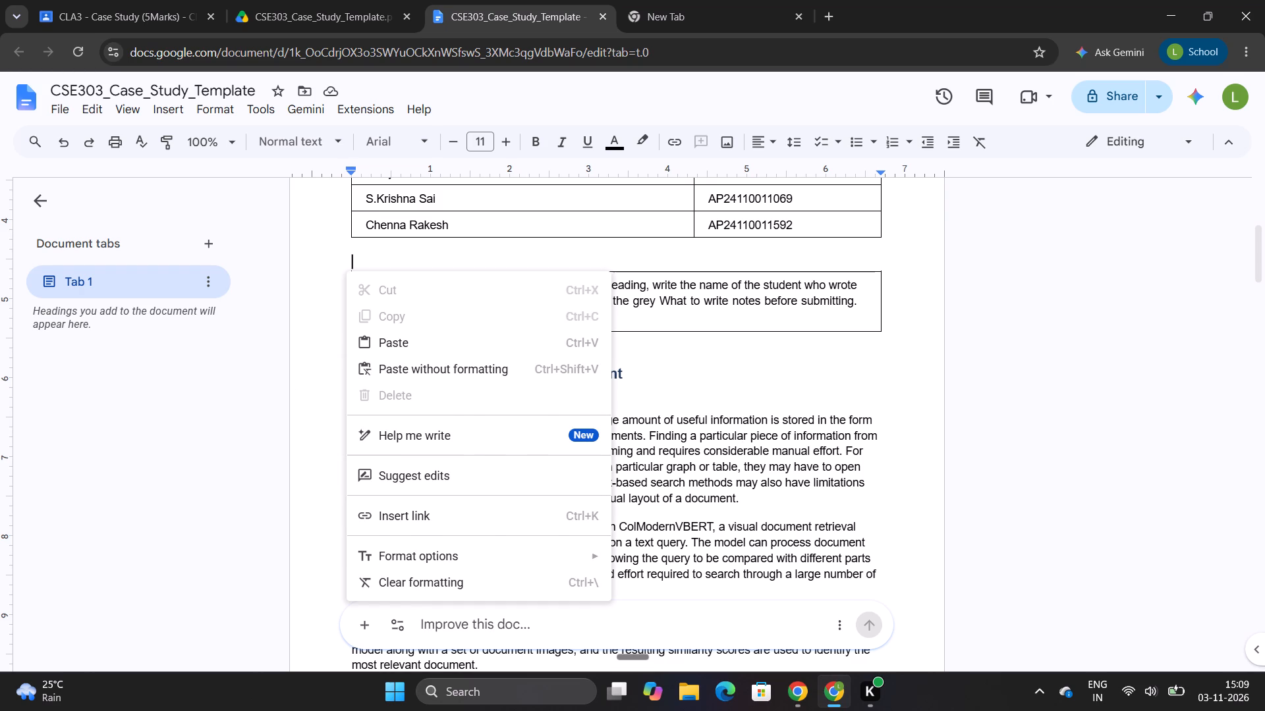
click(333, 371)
Clear the Instructions text below the Team Members table and delete the bordered table that held it.
drag(593, 317, 481, 300)
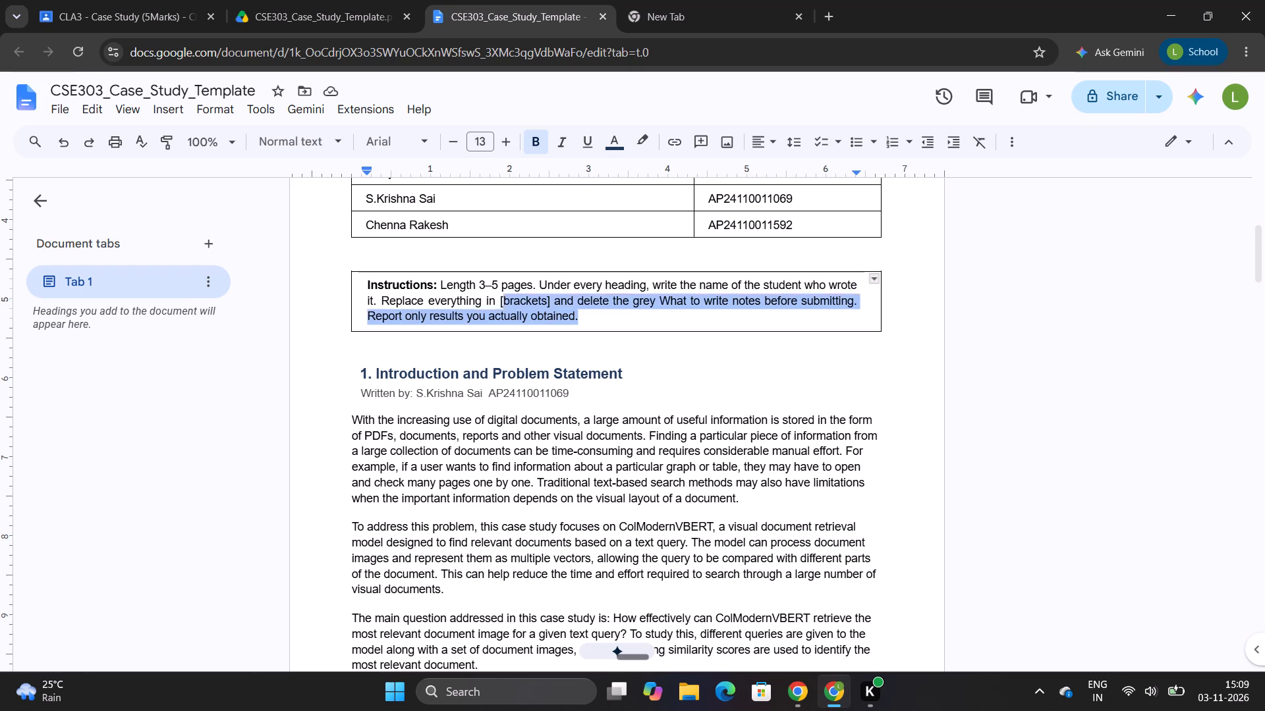
drag(481, 300, 368, 283)
key(BackSpace)
key(BackSpace)
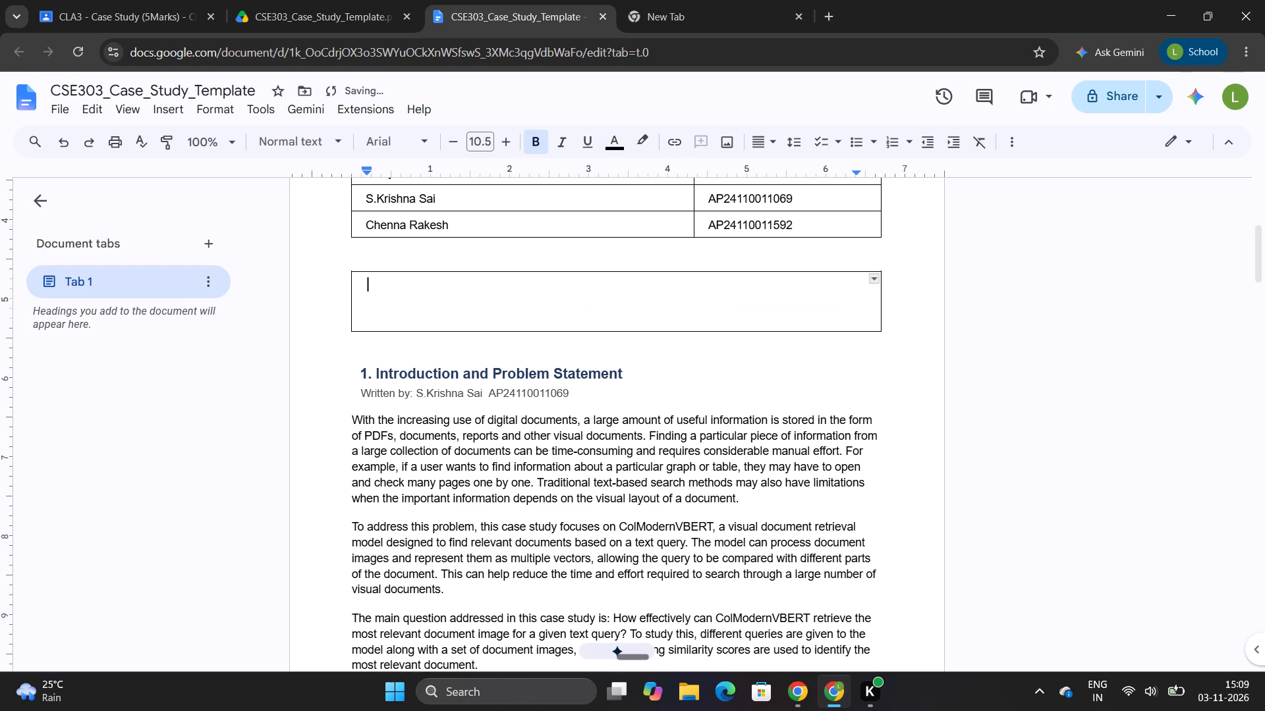
right_click(757, 273)
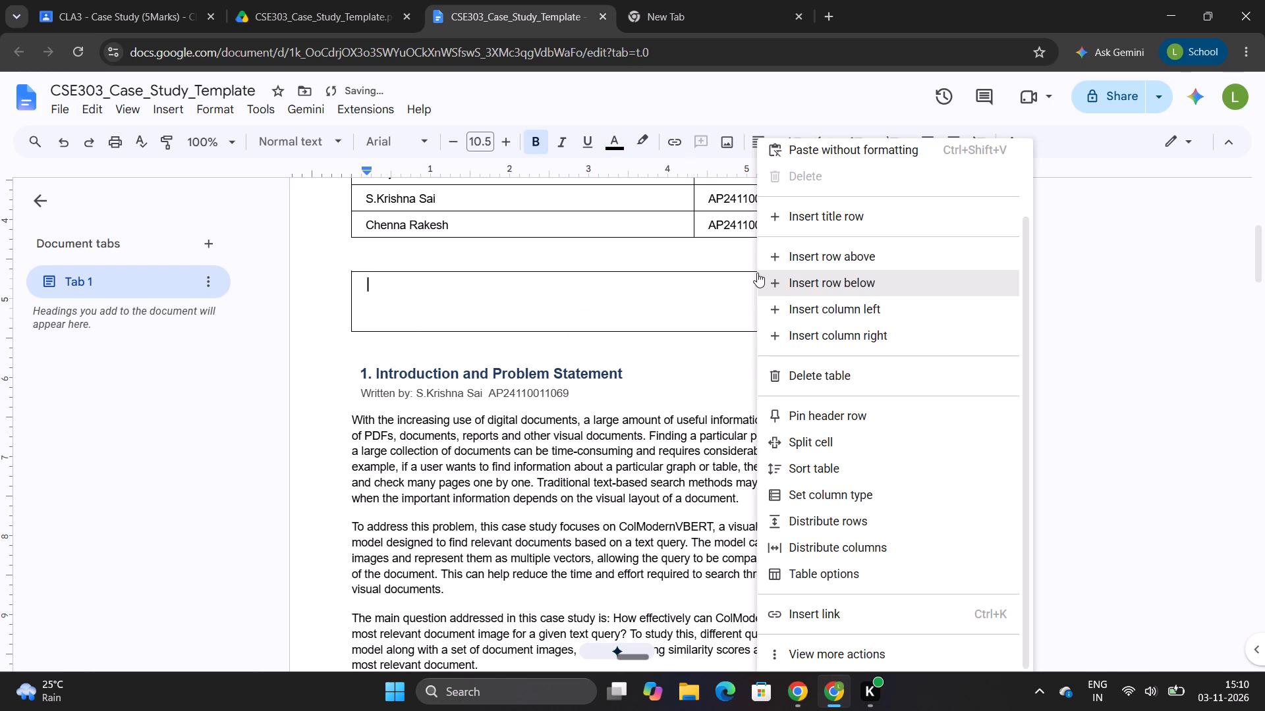
click(820, 375)
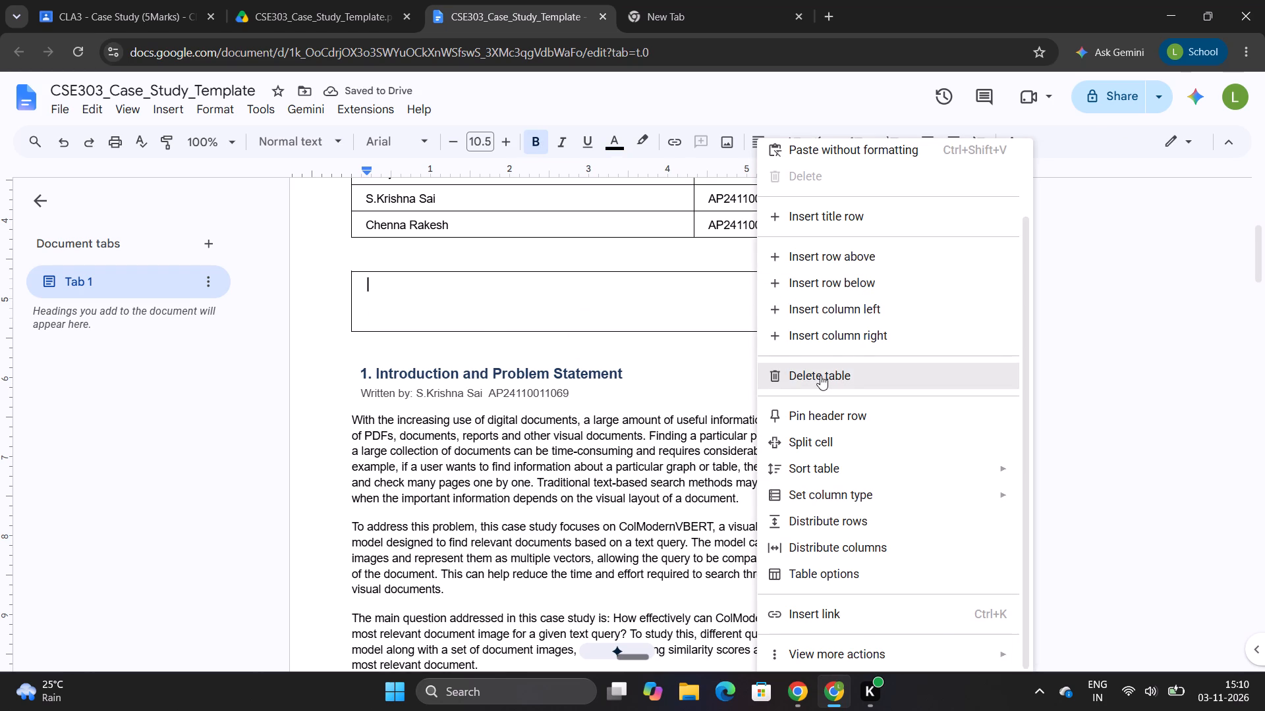
Remove the indent of the "1. Introduction and Problem Statement" heading and the surplus blank line above it.
click(348, 311)
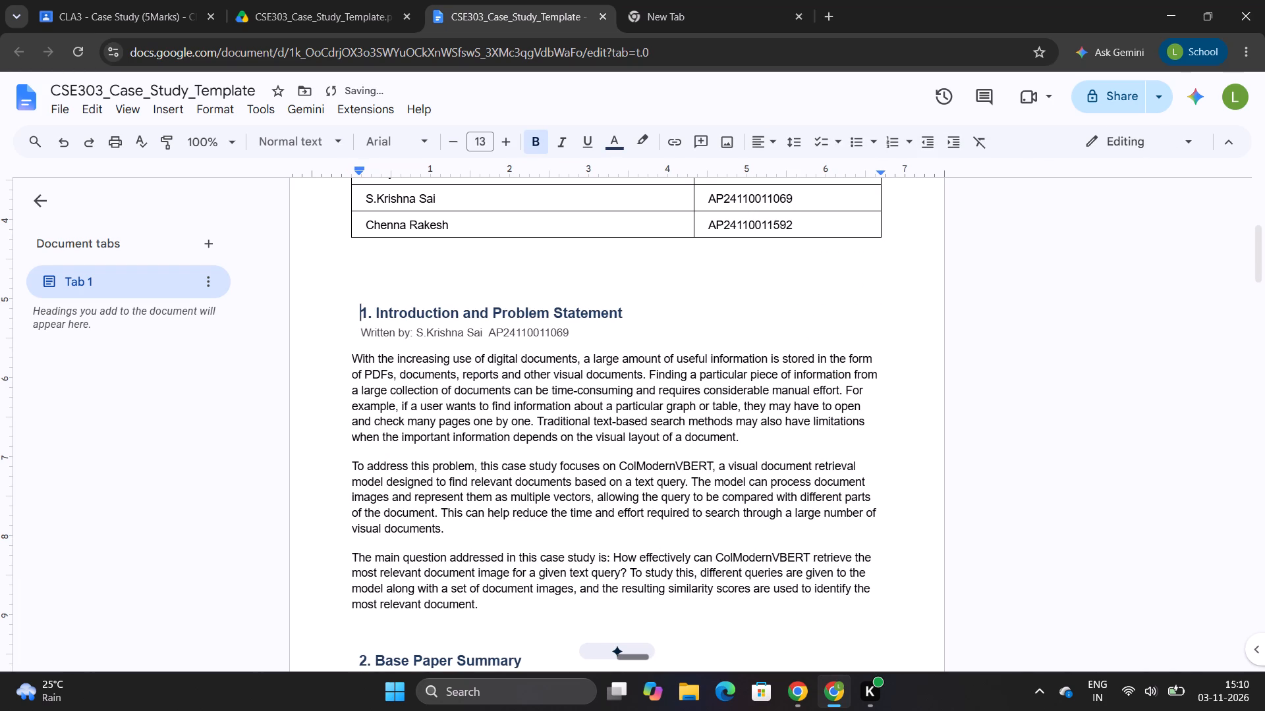
key(BackSpace)
key(Left)
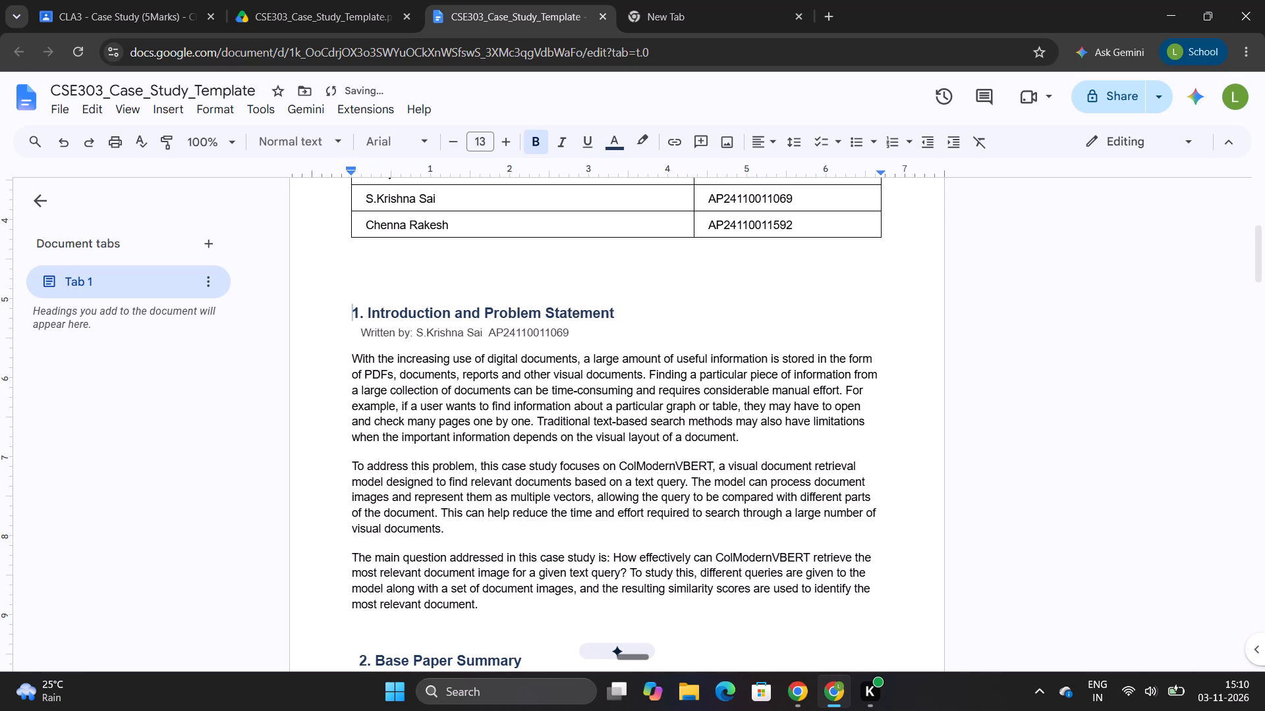
key(BackSpace)
key(BackSpace)
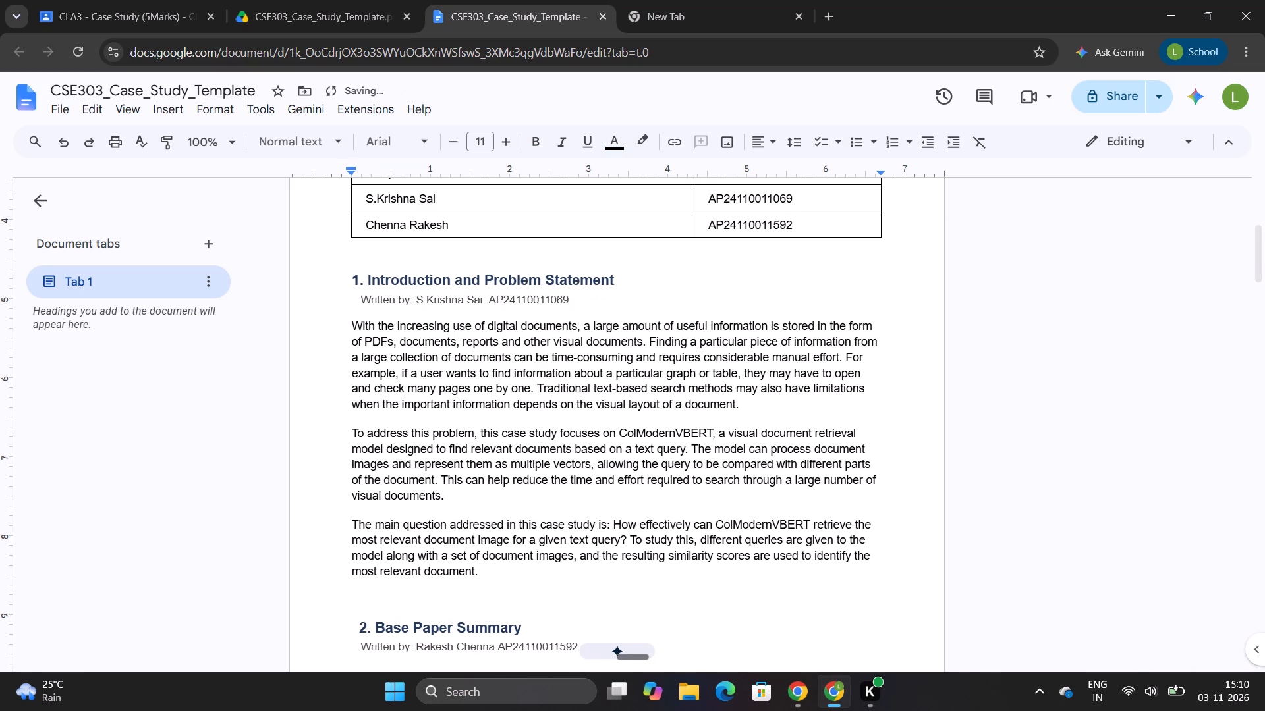
Insert four blank lines between the Team Members table and the section 1 heading, pushing the Base Paper Summary heading onto the next page.
scroll(296, 513, down, 4)
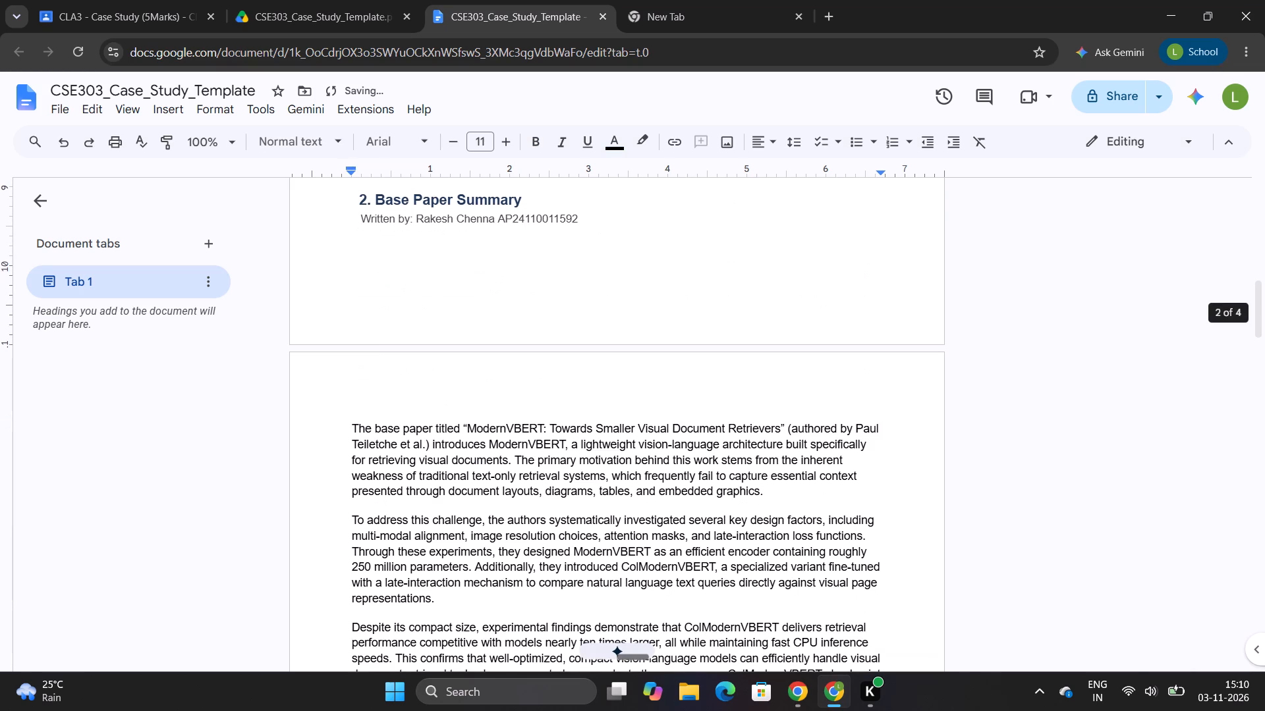
scroll(354, 392, up, 2)
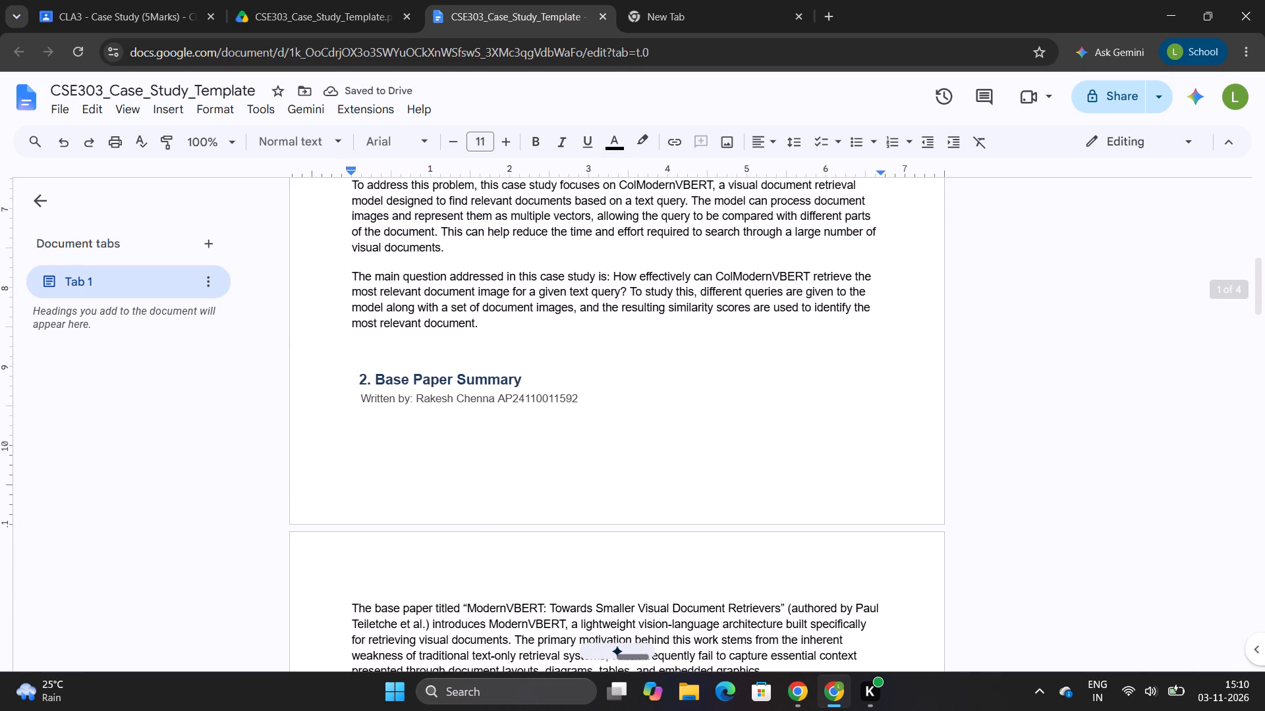
scroll(362, 302, up, 3)
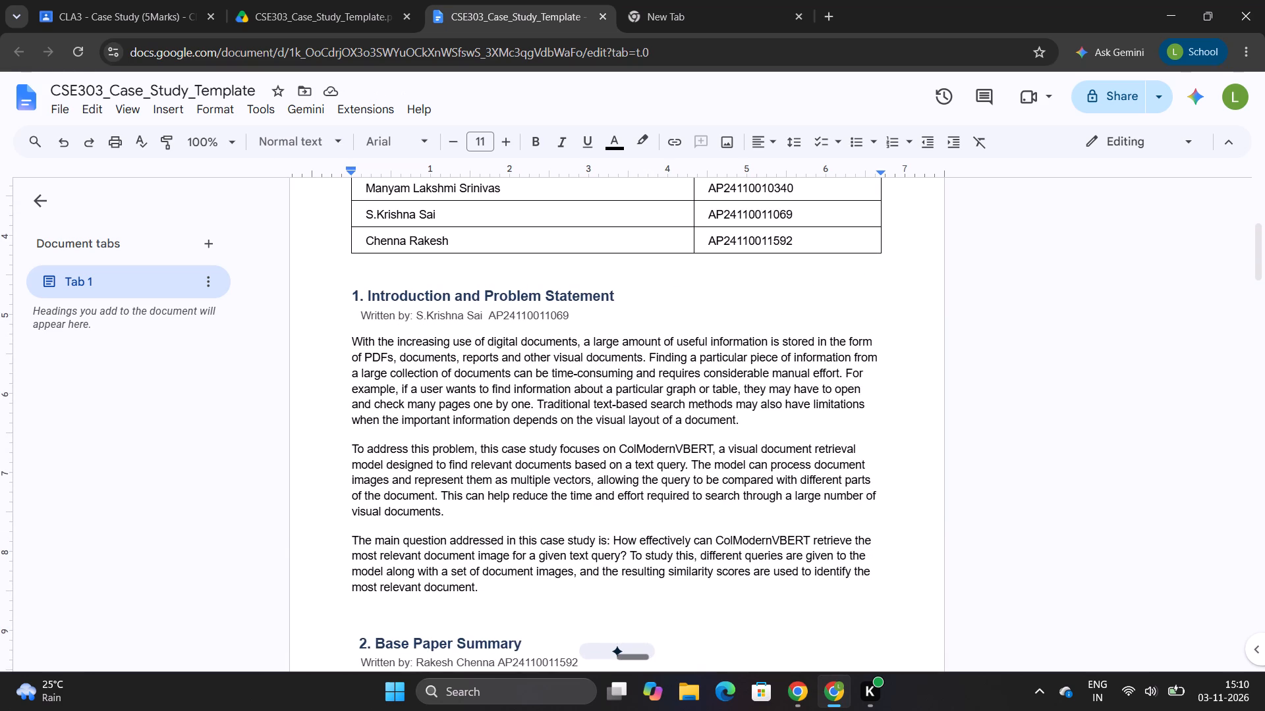
key(Return)
key(Return)
scroll(351, 300, down, 1)
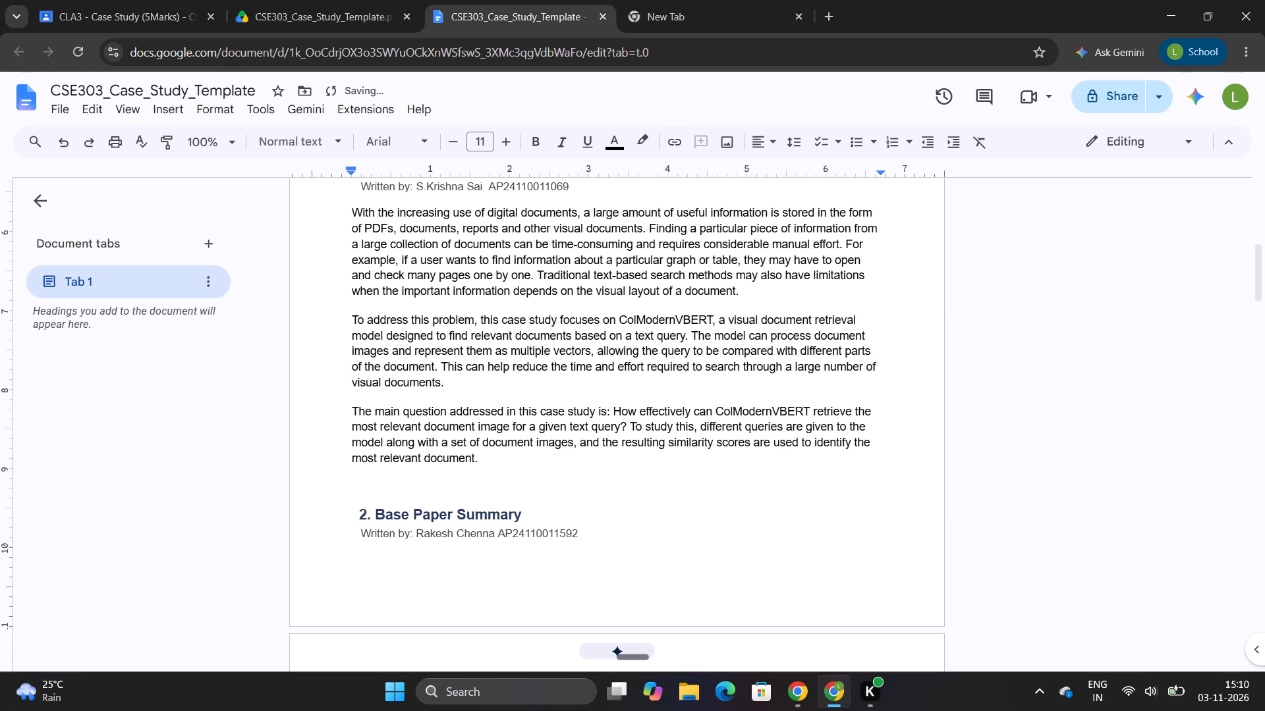
scroll(351, 300, down, 1)
key(Return)
key(Return)
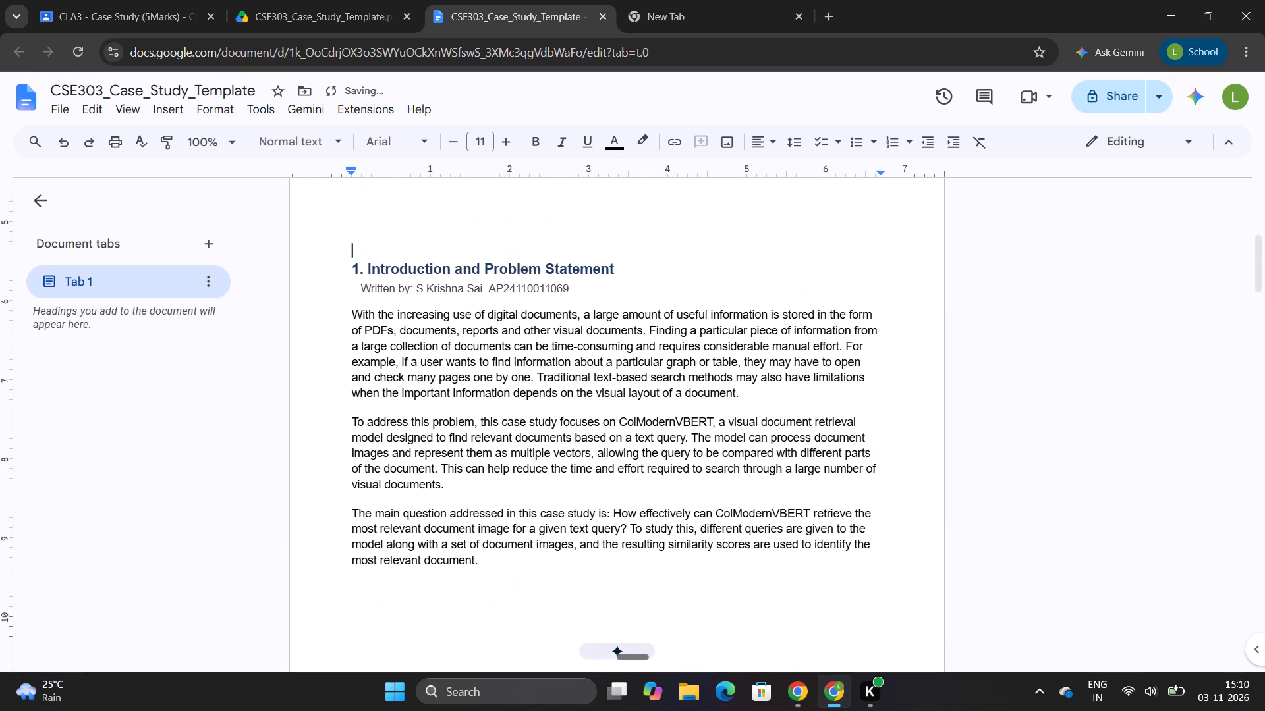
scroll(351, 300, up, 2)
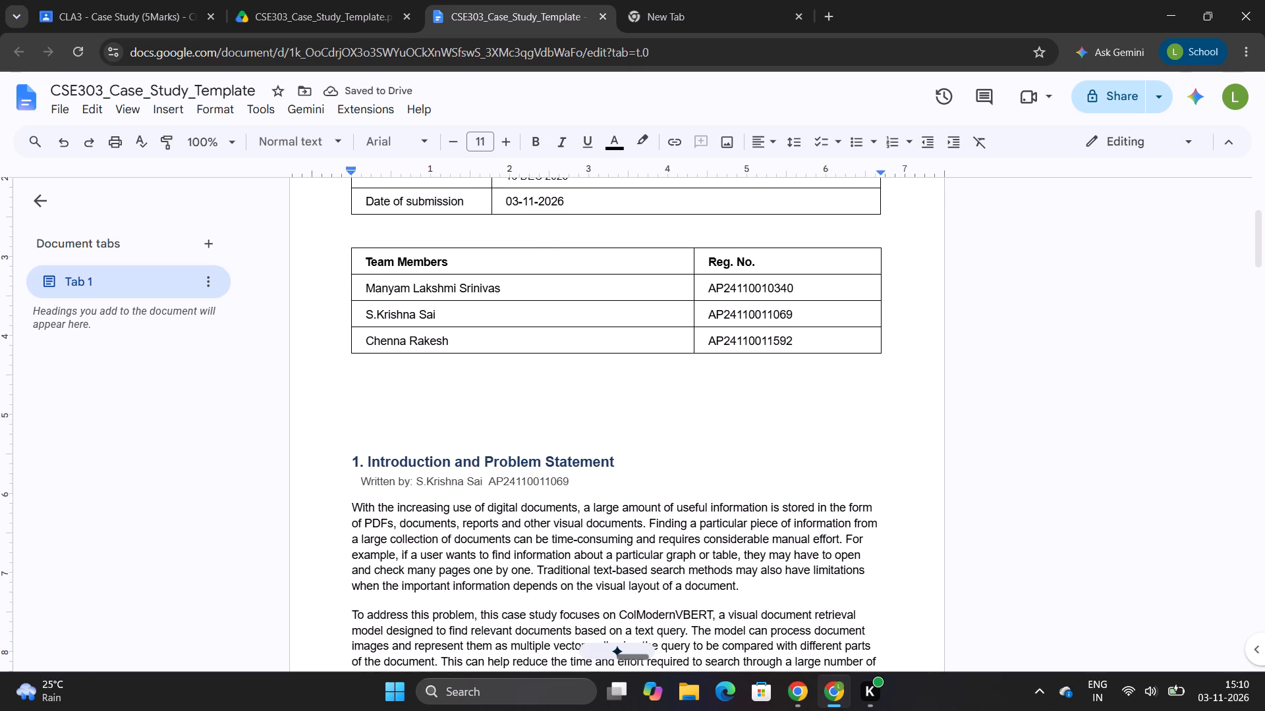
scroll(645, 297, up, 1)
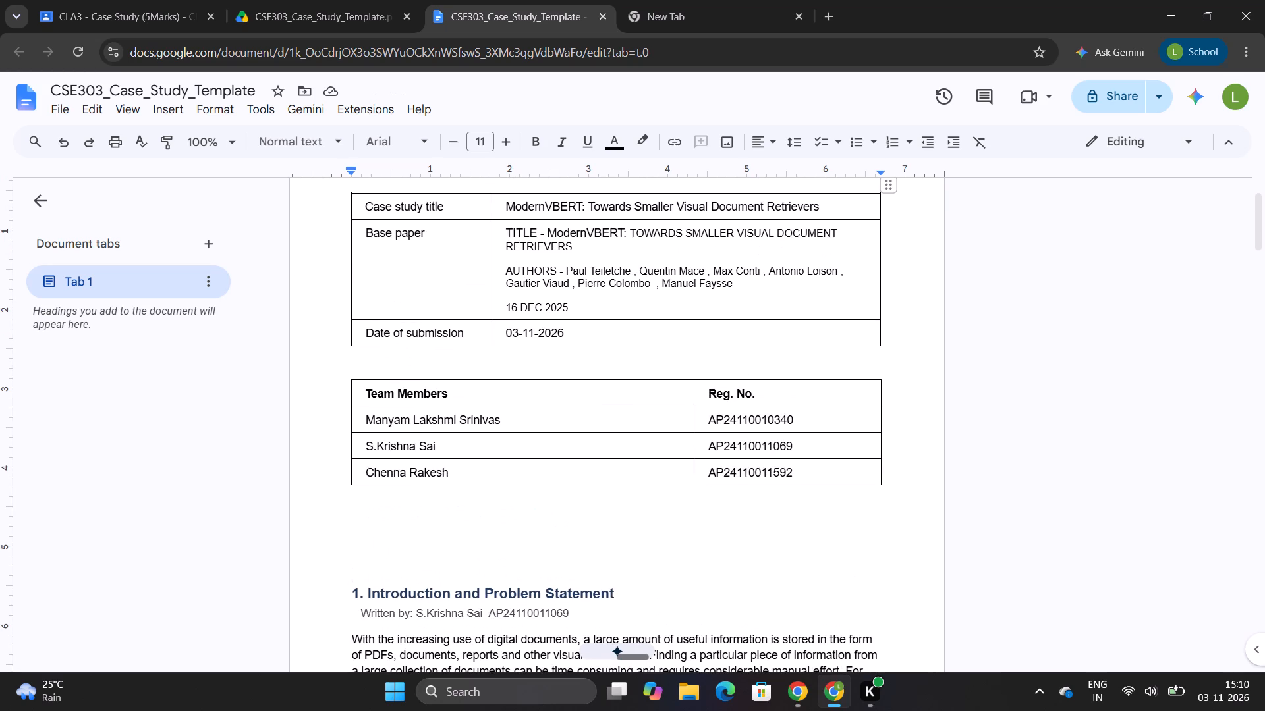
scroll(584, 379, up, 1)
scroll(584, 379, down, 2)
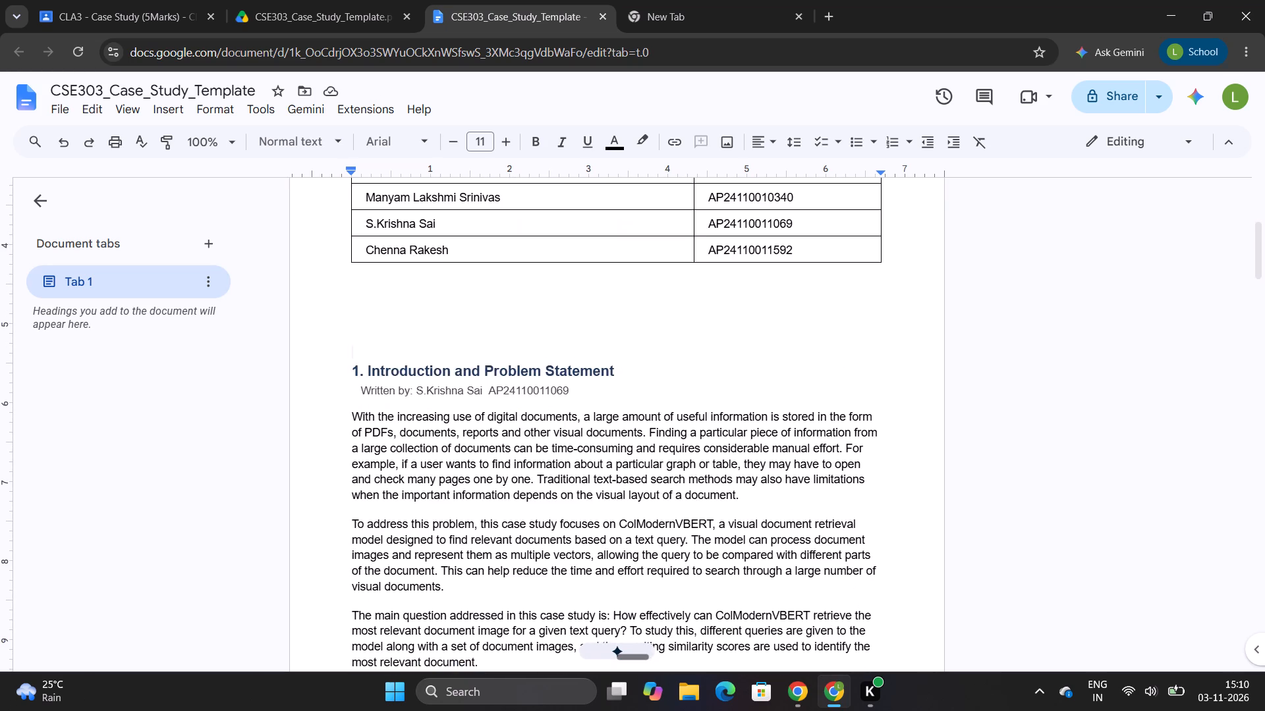
Review the rest of the case study from the Base Paper Summary to the end, checking which sections still hold template placeholders.
scroll(584, 379, down, 8)
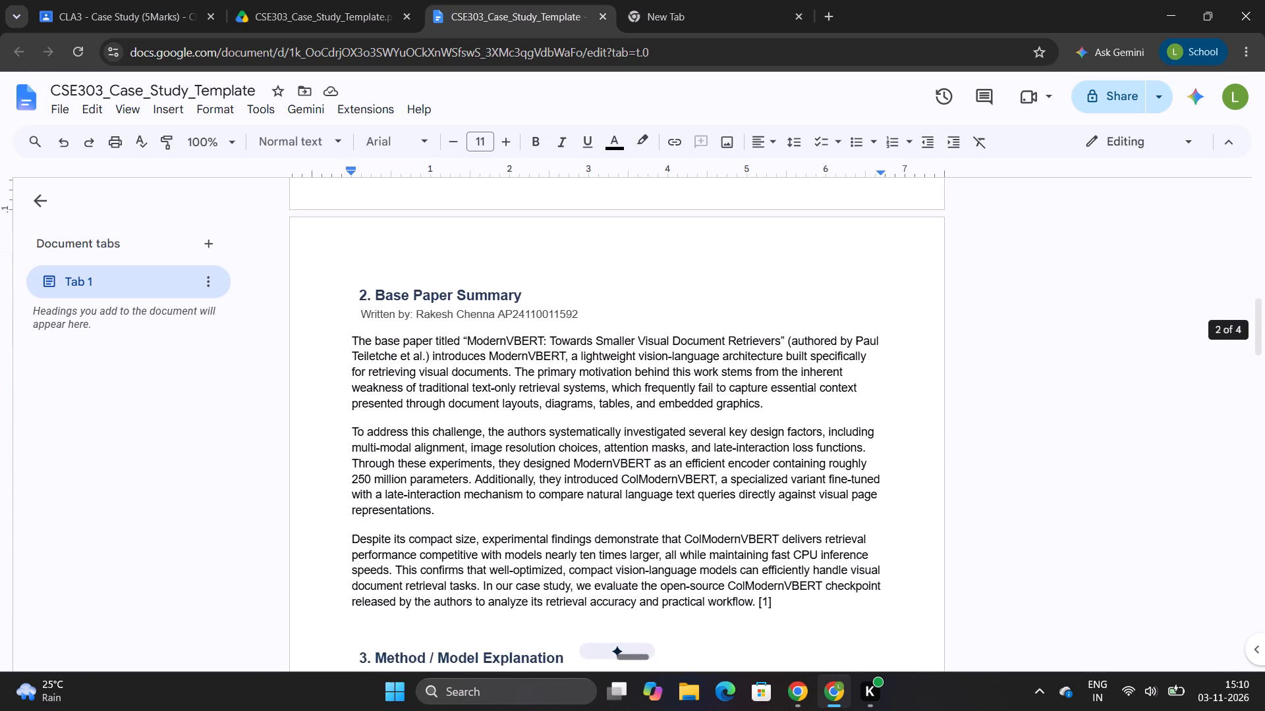
scroll(584, 379, down, 10)
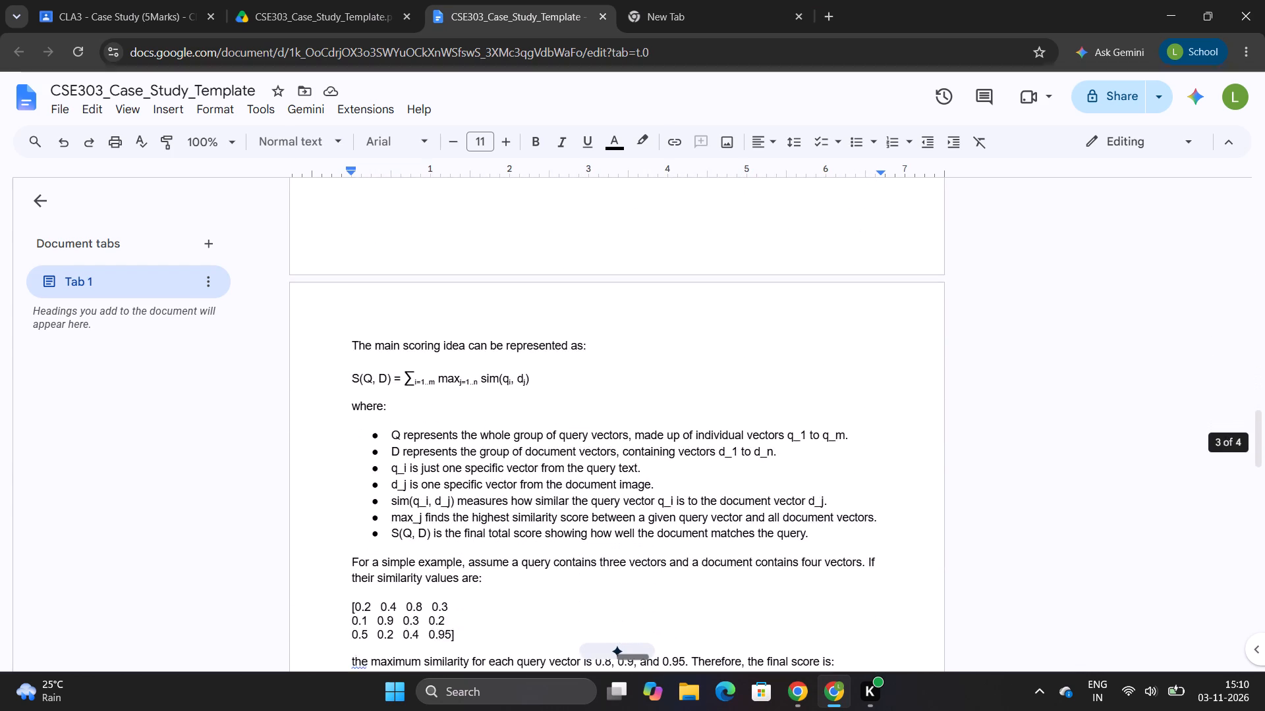
scroll(584, 379, down, 11)
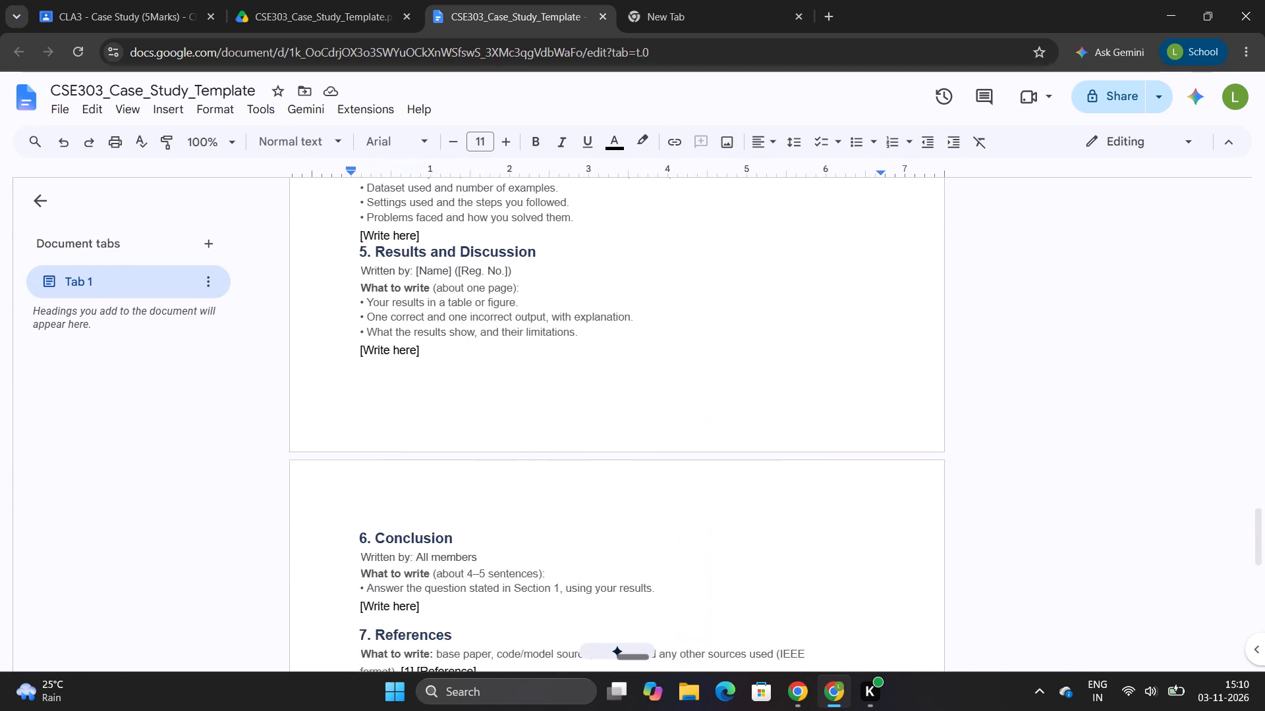
scroll(584, 379, down, 11)
scroll(584, 379, up, 2)
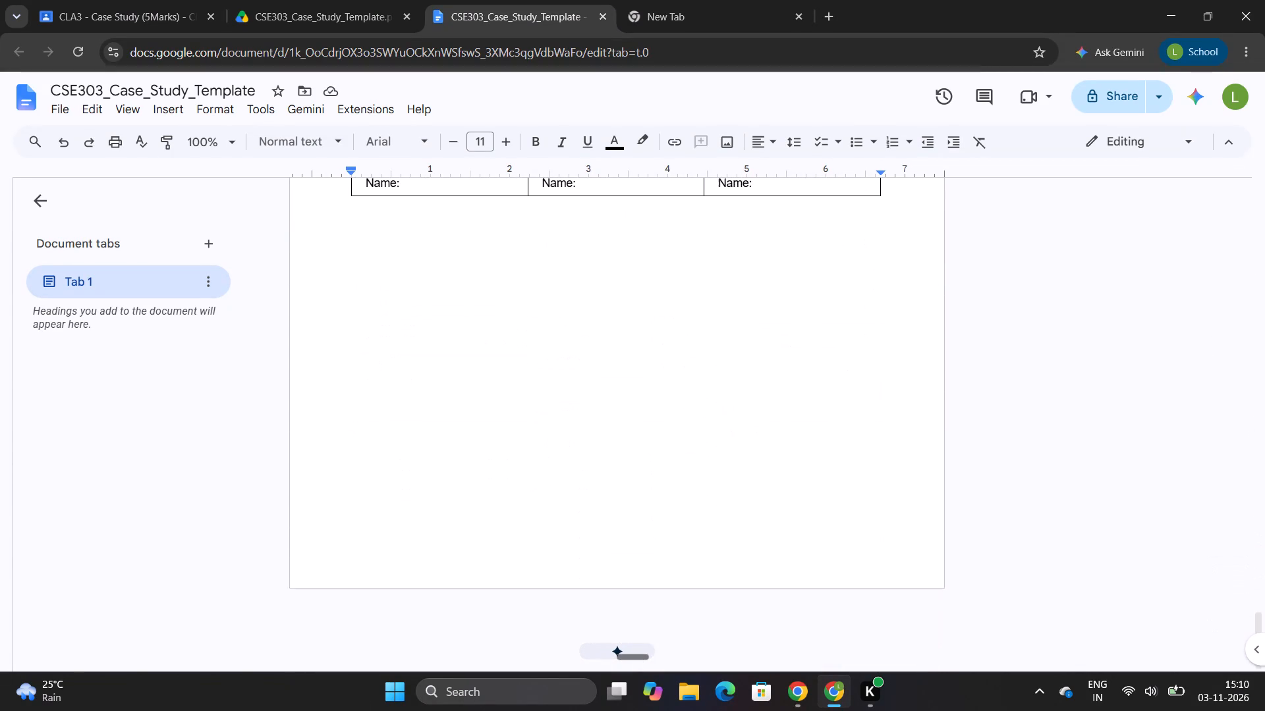
scroll(584, 379, up, 6)
scroll(584, 379, down, 4)
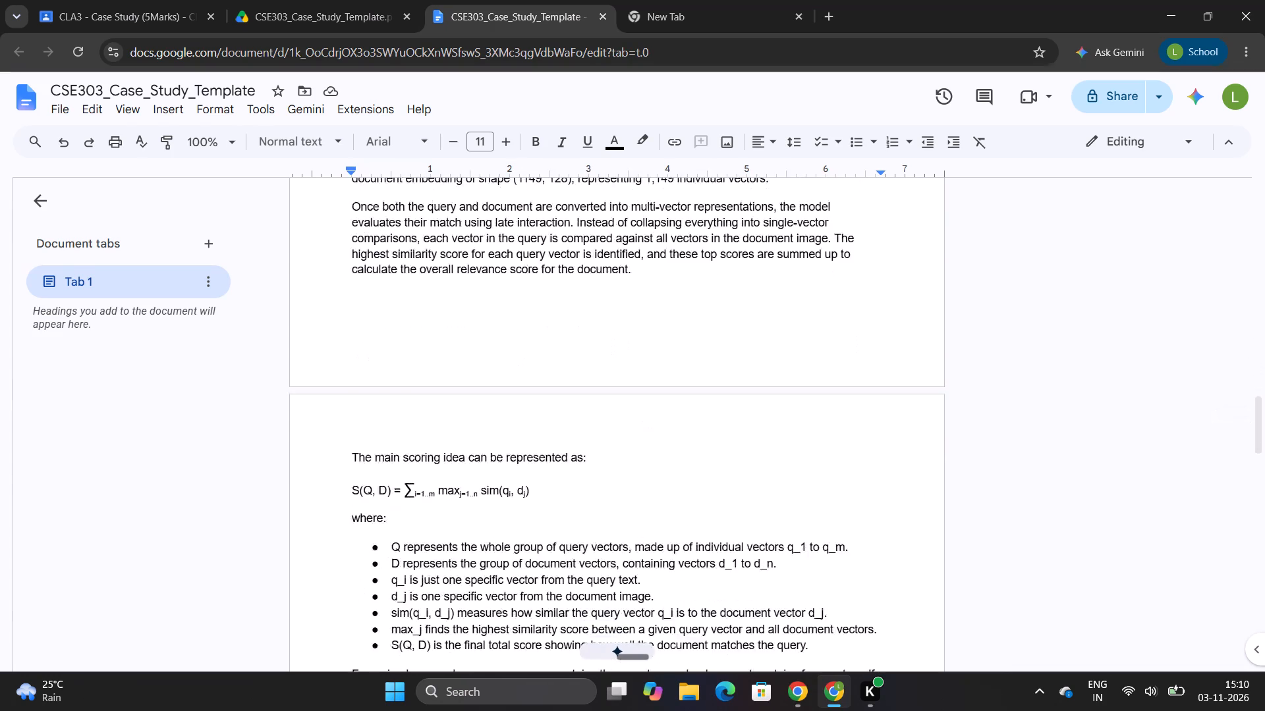
scroll(584, 379, down, 9)
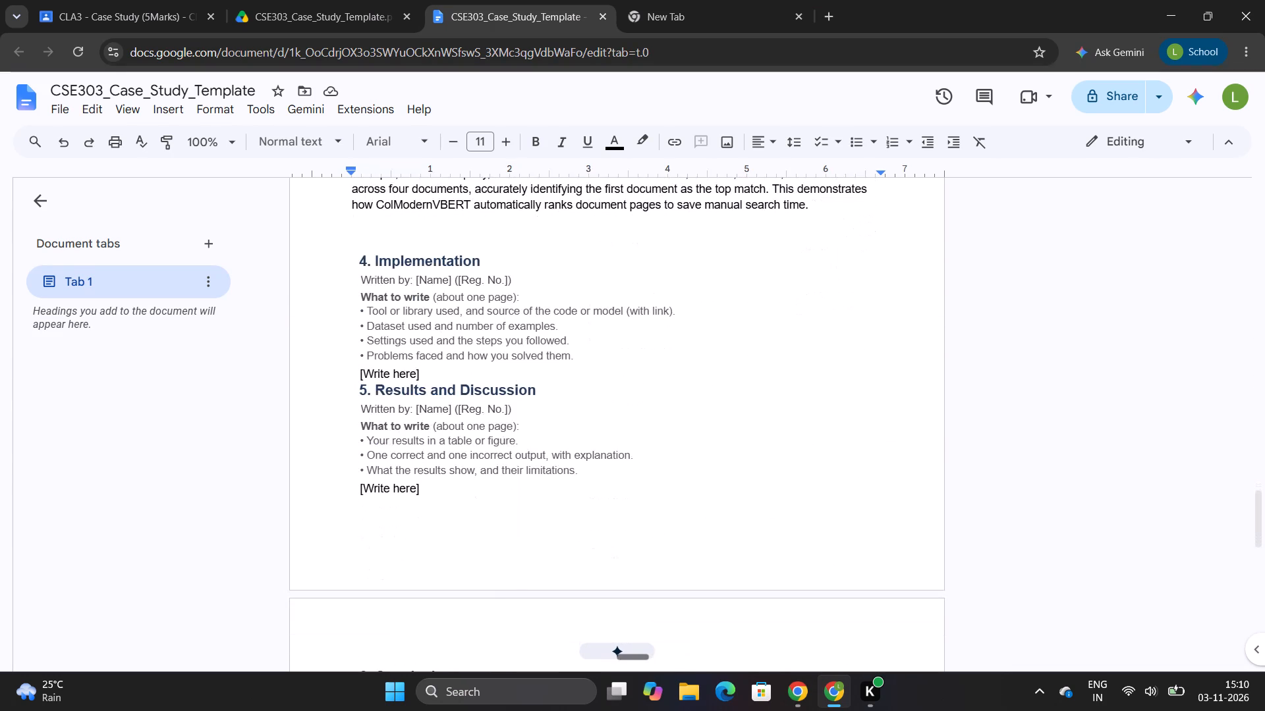
scroll(584, 379, down, 1)
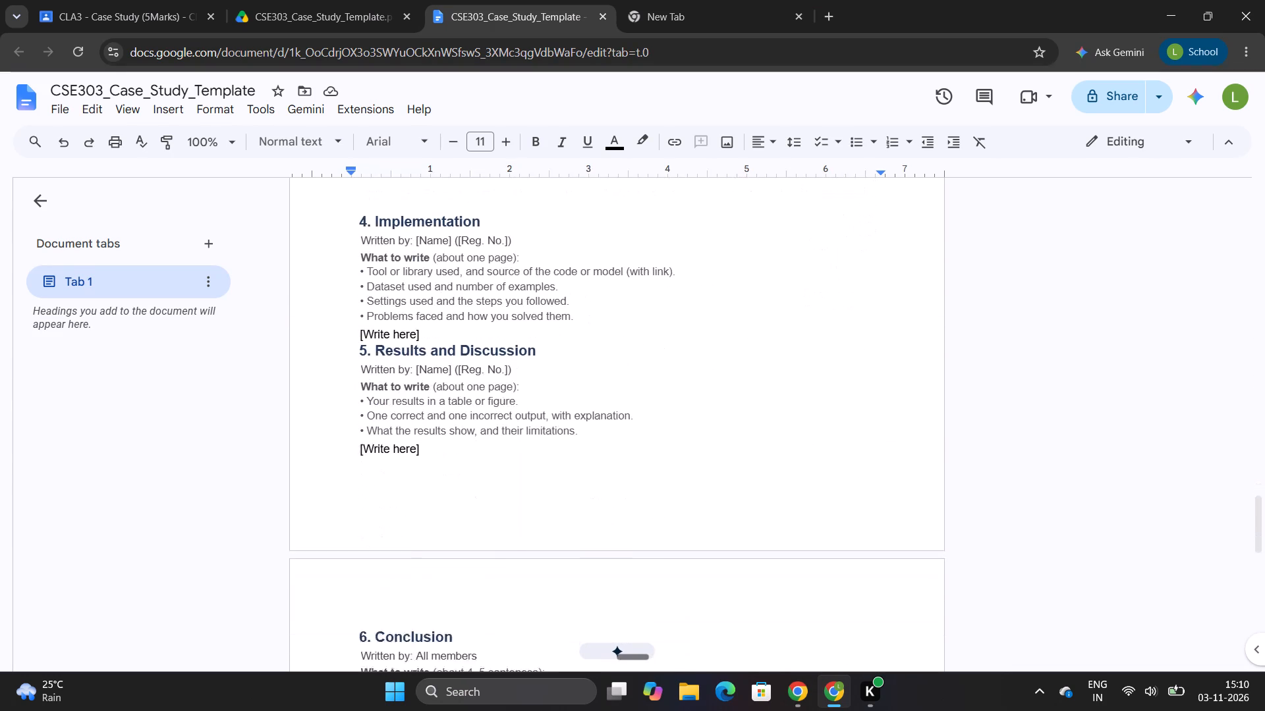
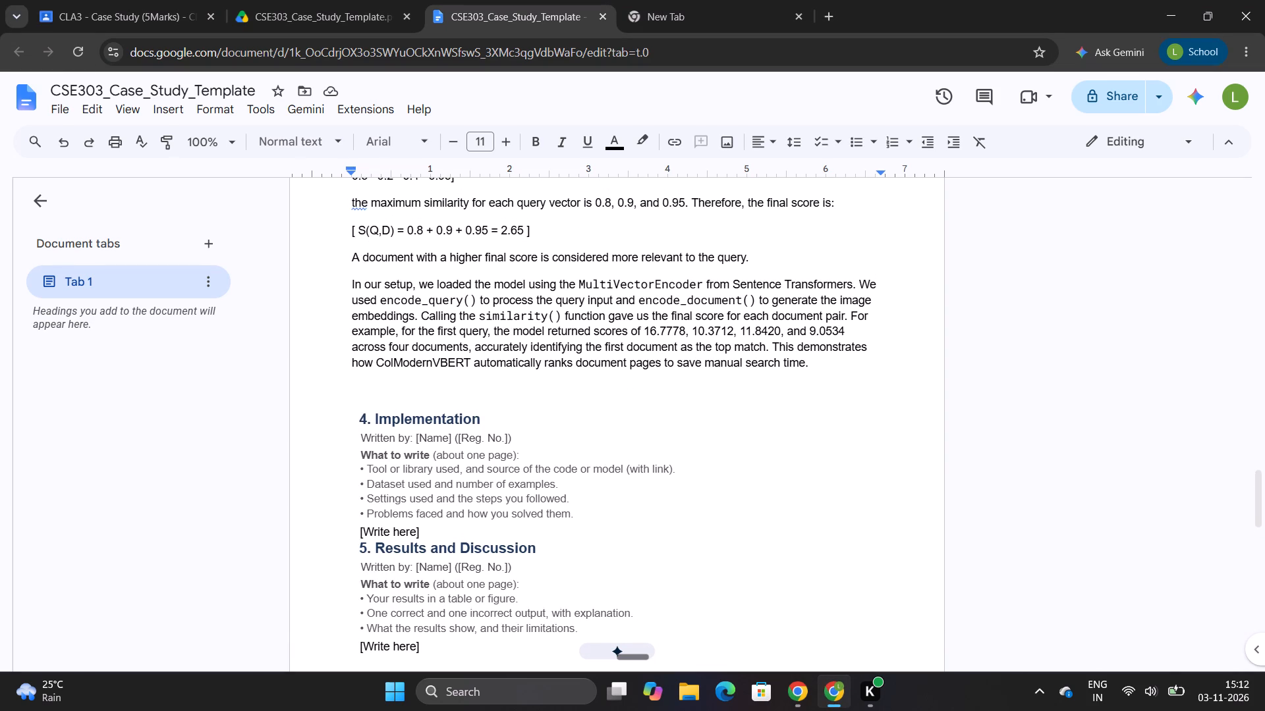
click(514, 434)
key(BackSpace)
key(BackSpace)
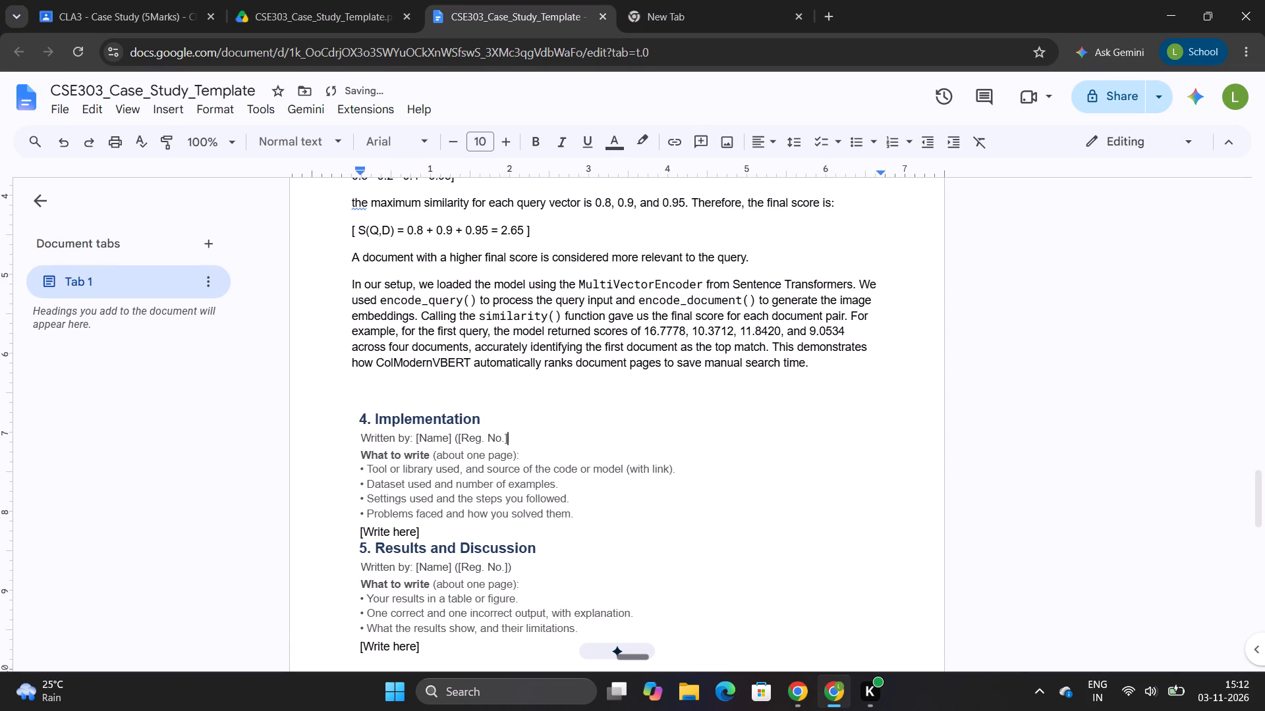
key(BackSpace)
key(BackSpace)
key(BackSpace)
key(BackSpace)
key(BackSpace)
key(BackSpace)
key(BackSpace)
key(BackSpace)
key(BackSpace)
key(BackSpace)
key(BackSpace)
key(BackSpace)
key(BackSpace)
key(BackSpace)
key(BackSpace)
key(BackSpace)
key(BackSpace)
key(BackSpace)
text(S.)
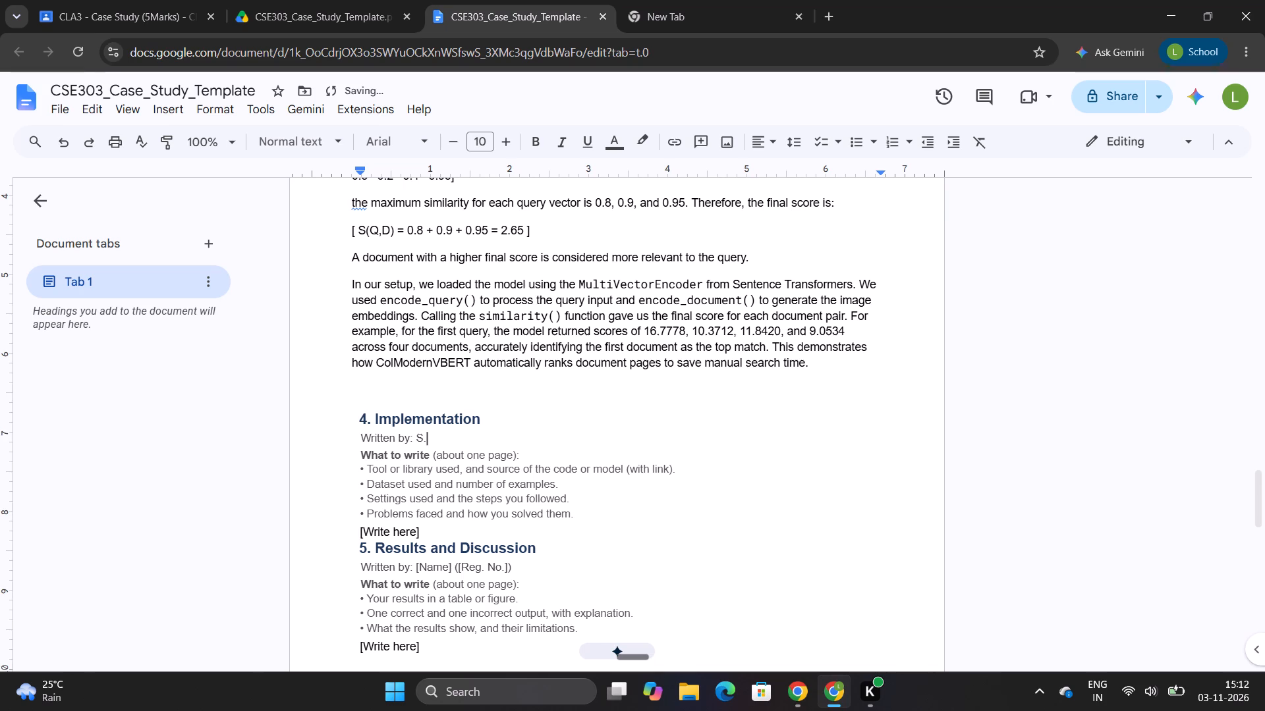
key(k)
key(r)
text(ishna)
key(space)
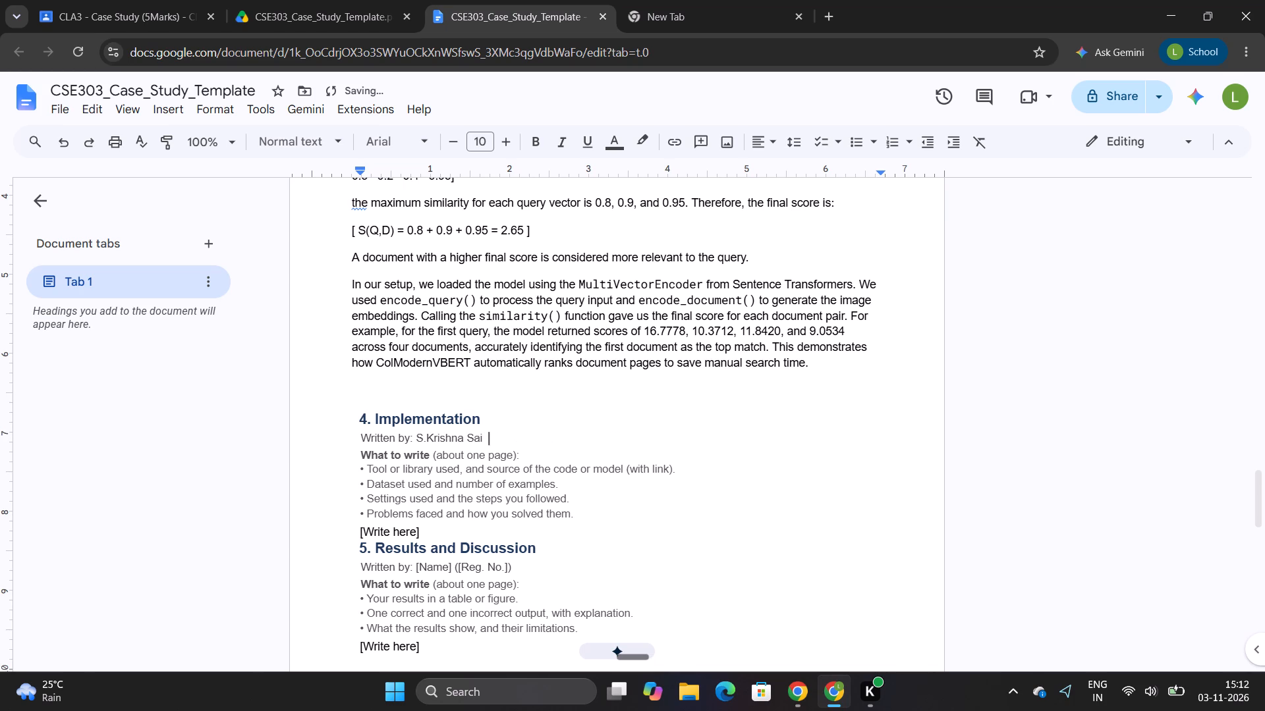
Add the second team member's registration number after the name in section 4's "Written by" line, consulting the Team Members table.
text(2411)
scroll(514, 434, up, 8)
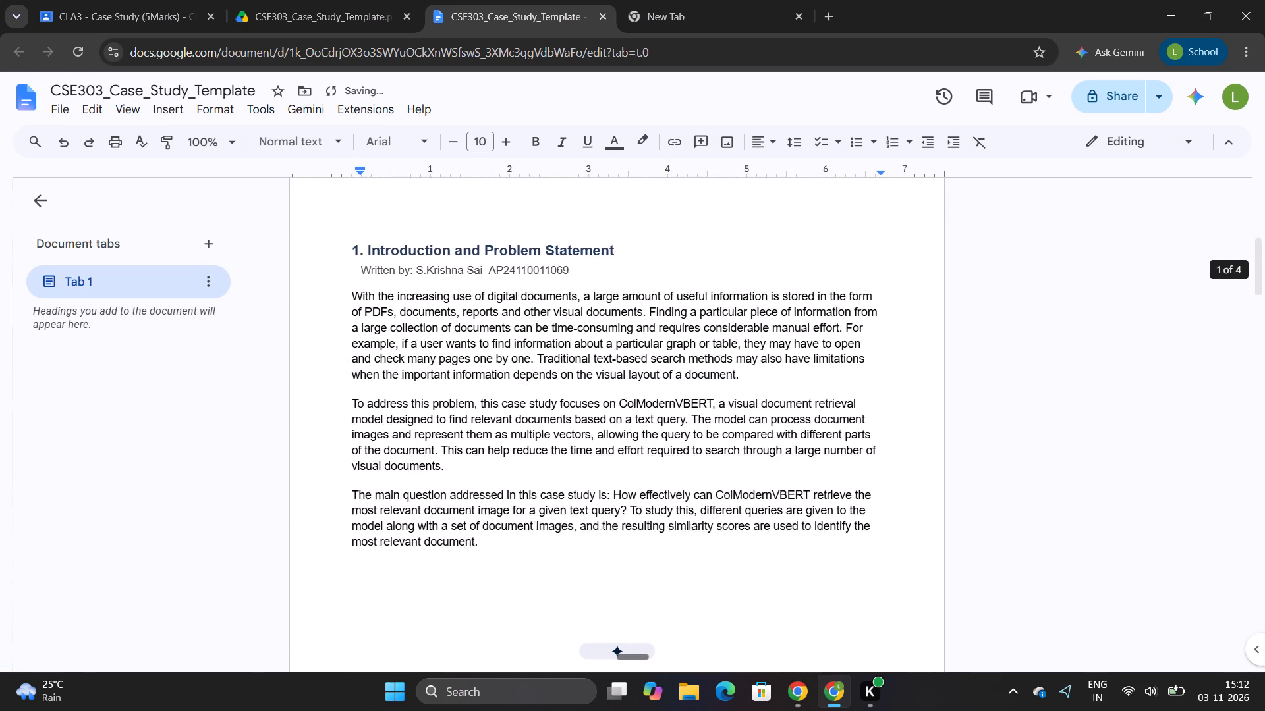
scroll(514, 434, up, 4)
scroll(514, 434, down, 1)
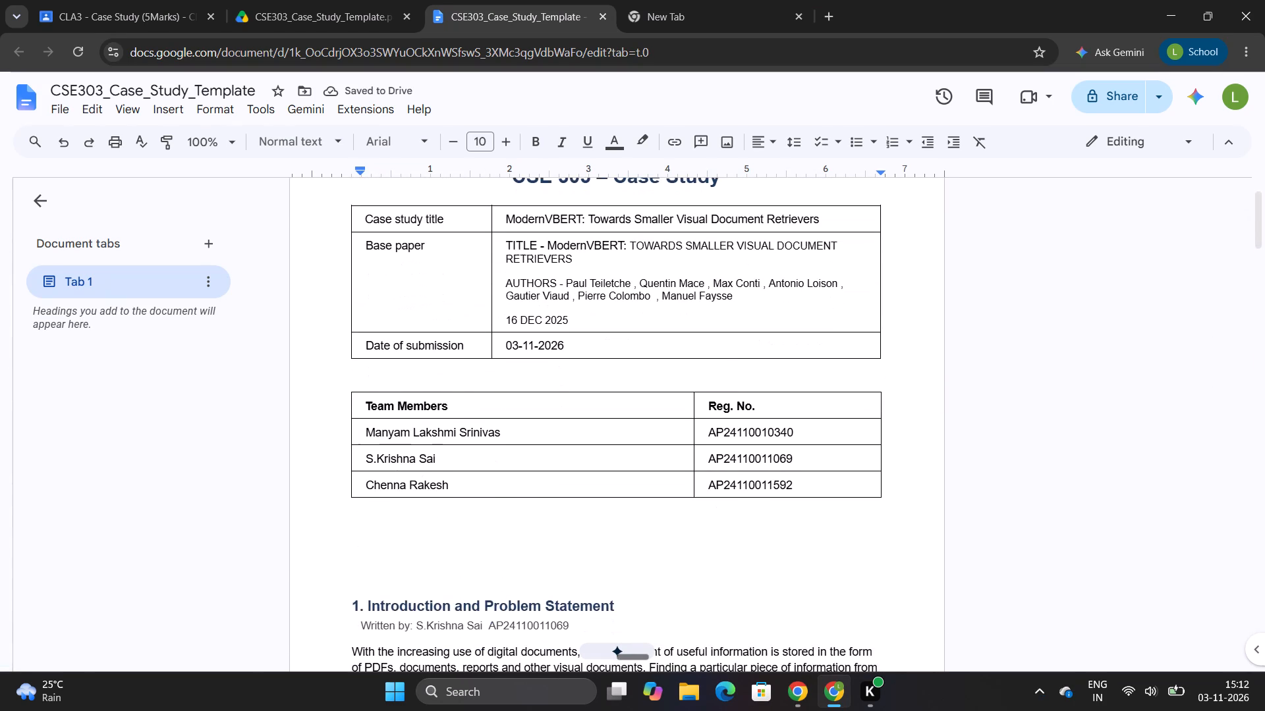
scroll(514, 434, down, 1)
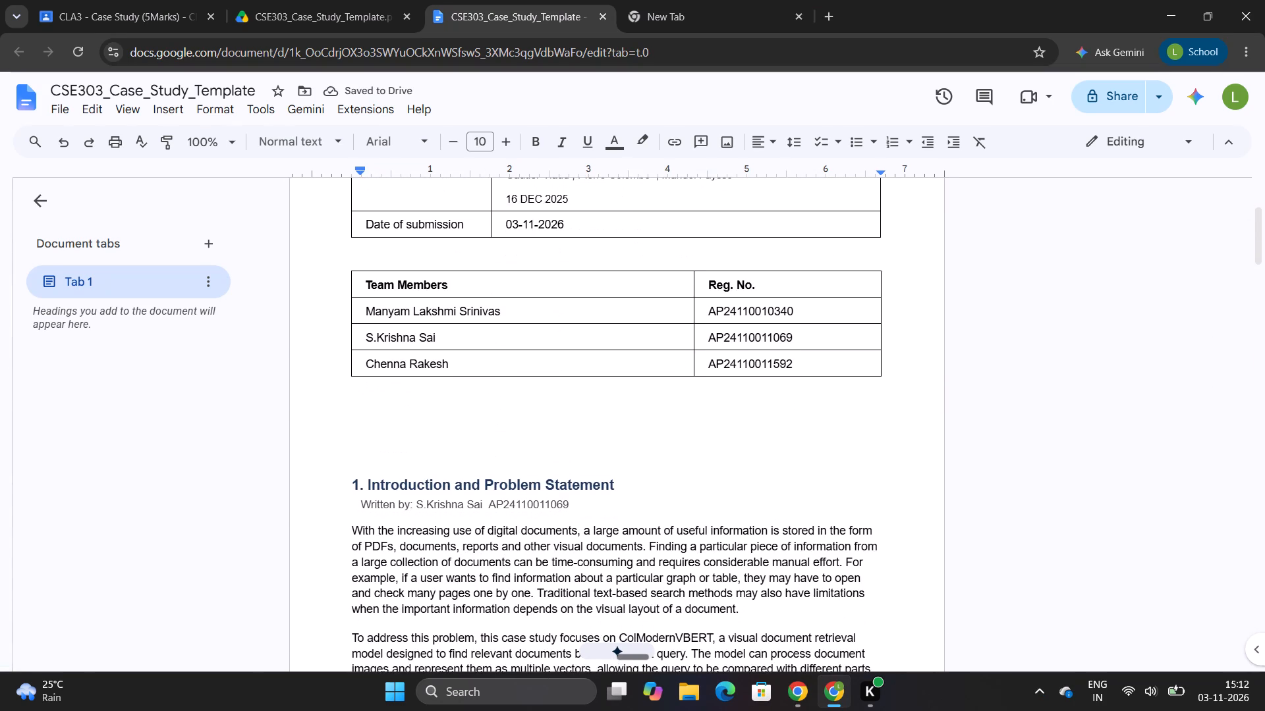
scroll(514, 434, down, 10)
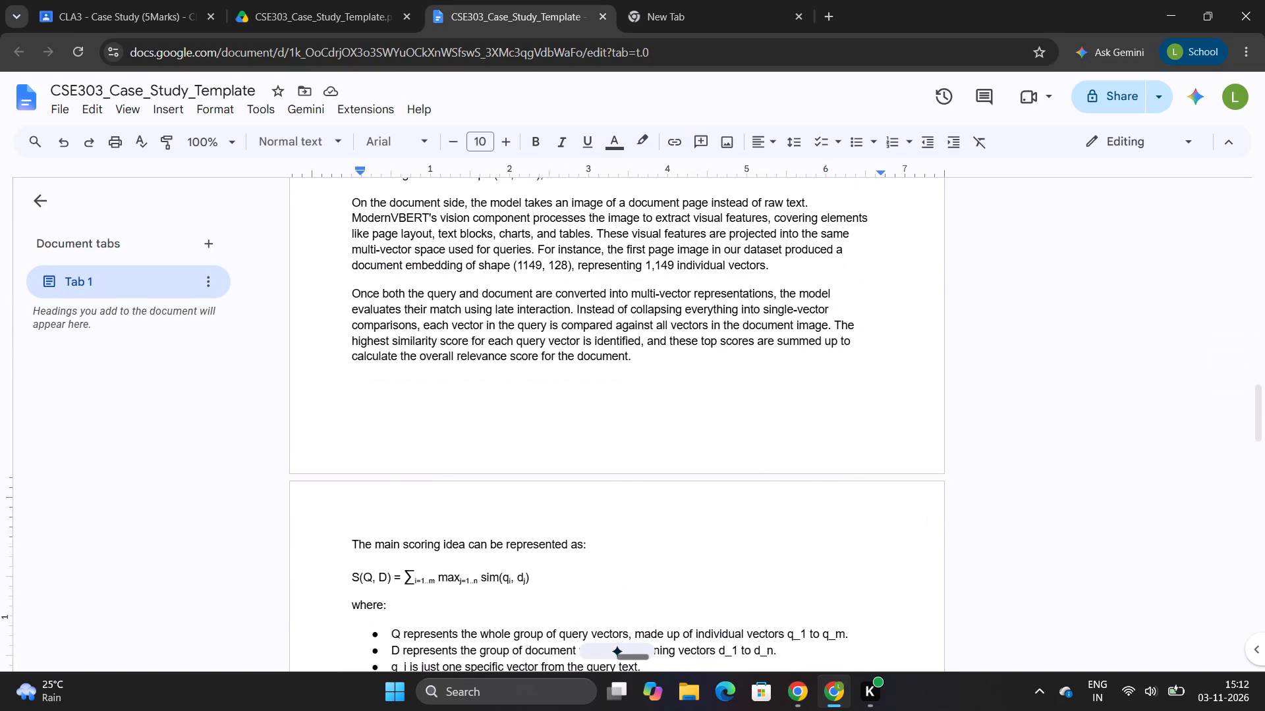
scroll(514, 434, down, 7)
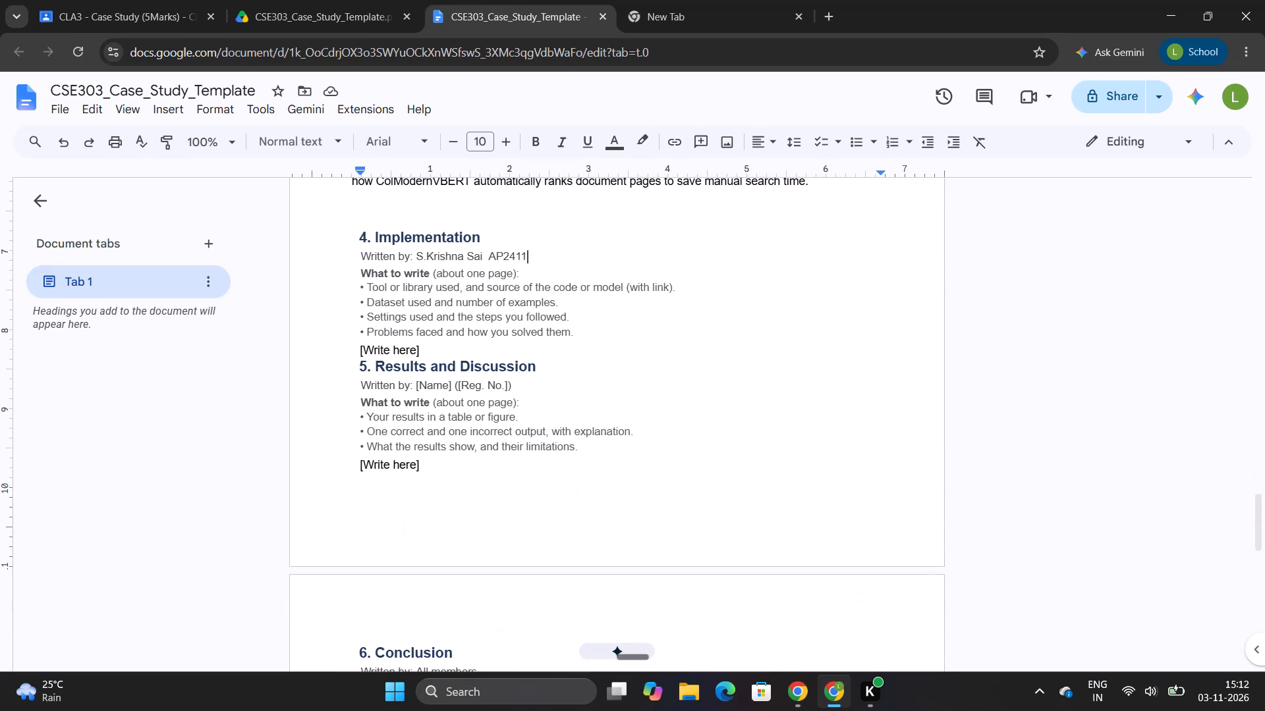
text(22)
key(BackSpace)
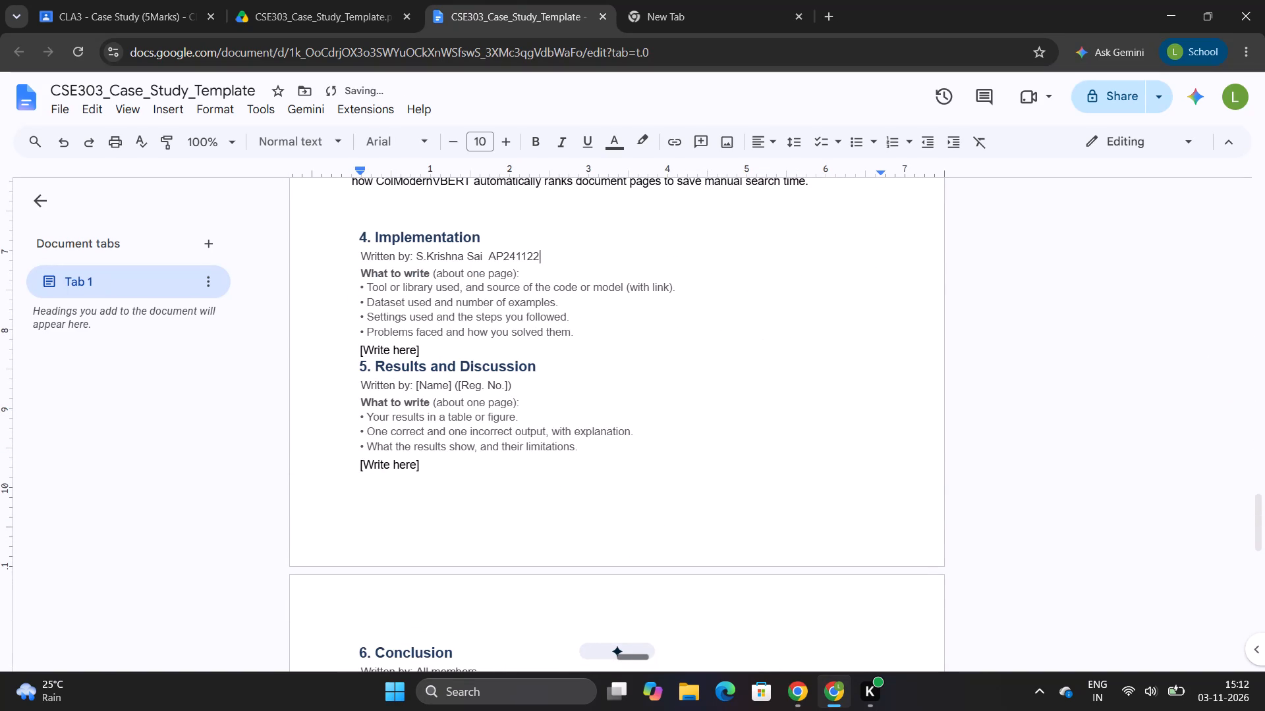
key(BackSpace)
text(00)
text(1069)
Replace section 4's "What to write" guidance and "[Write here]" placeholder with the copied Implementation text.
scroll(514, 434, up, 18)
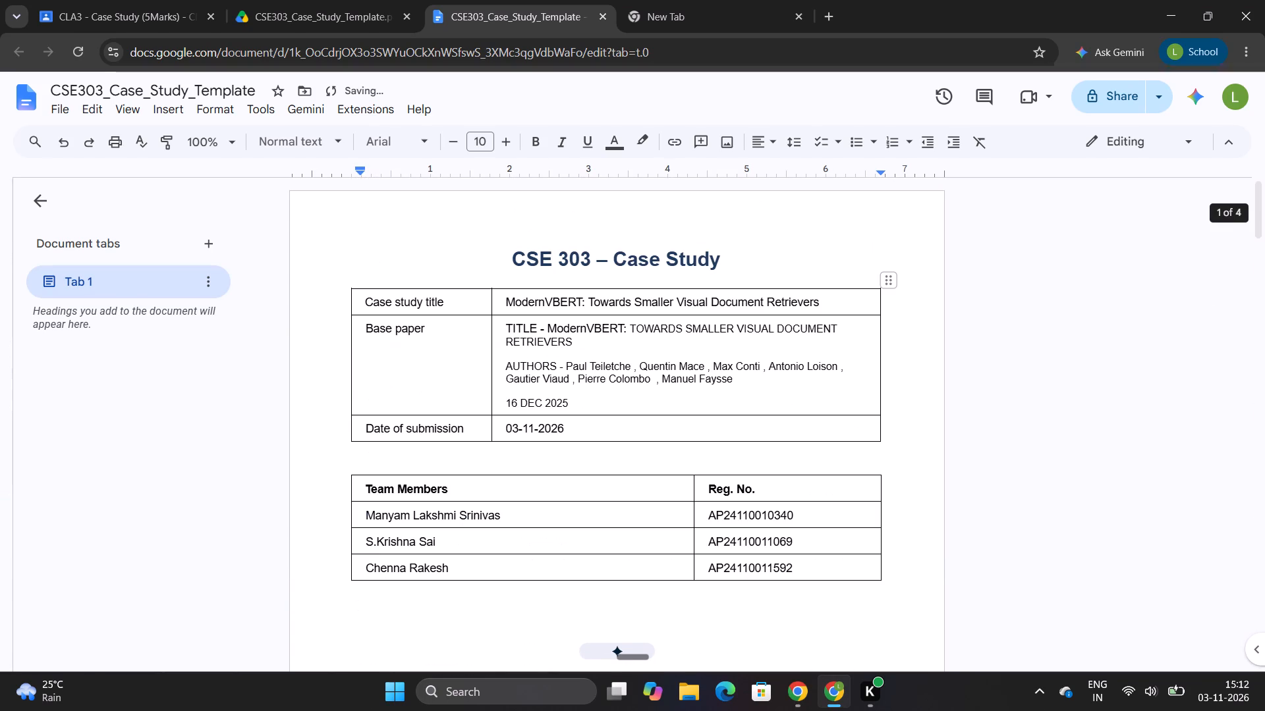
scroll(514, 434, down, 13)
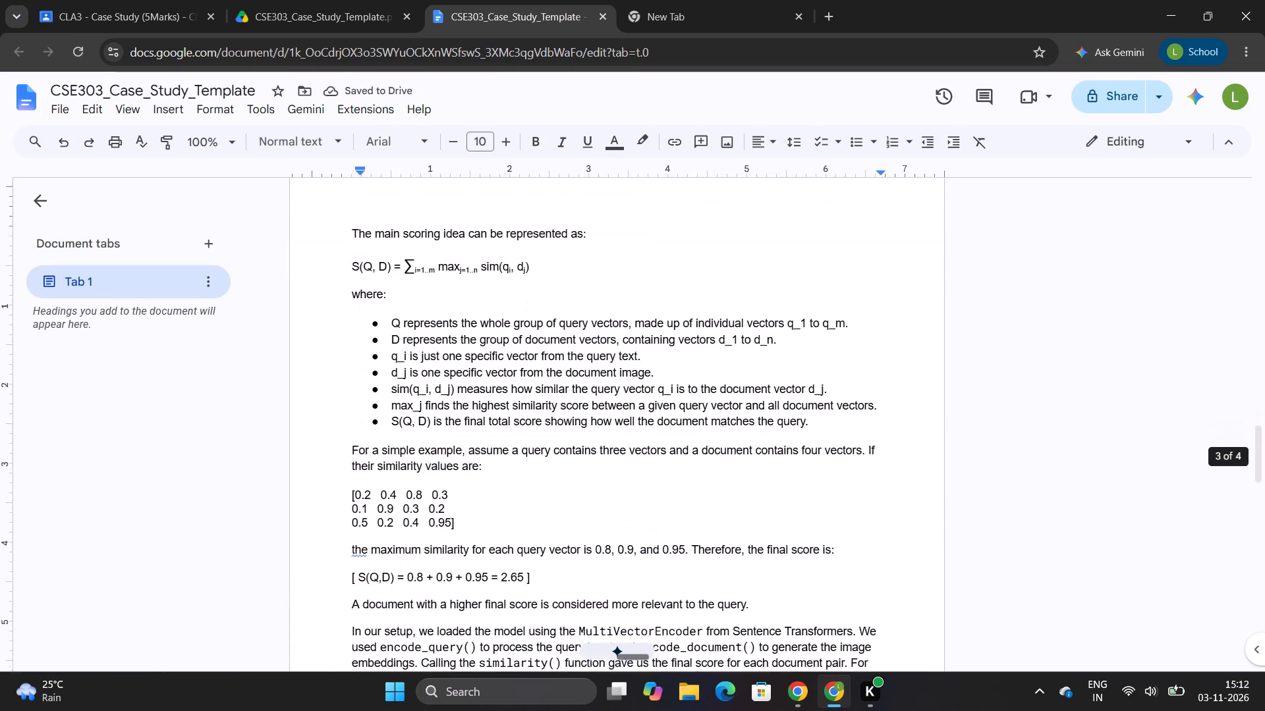
scroll(514, 434, down, 5)
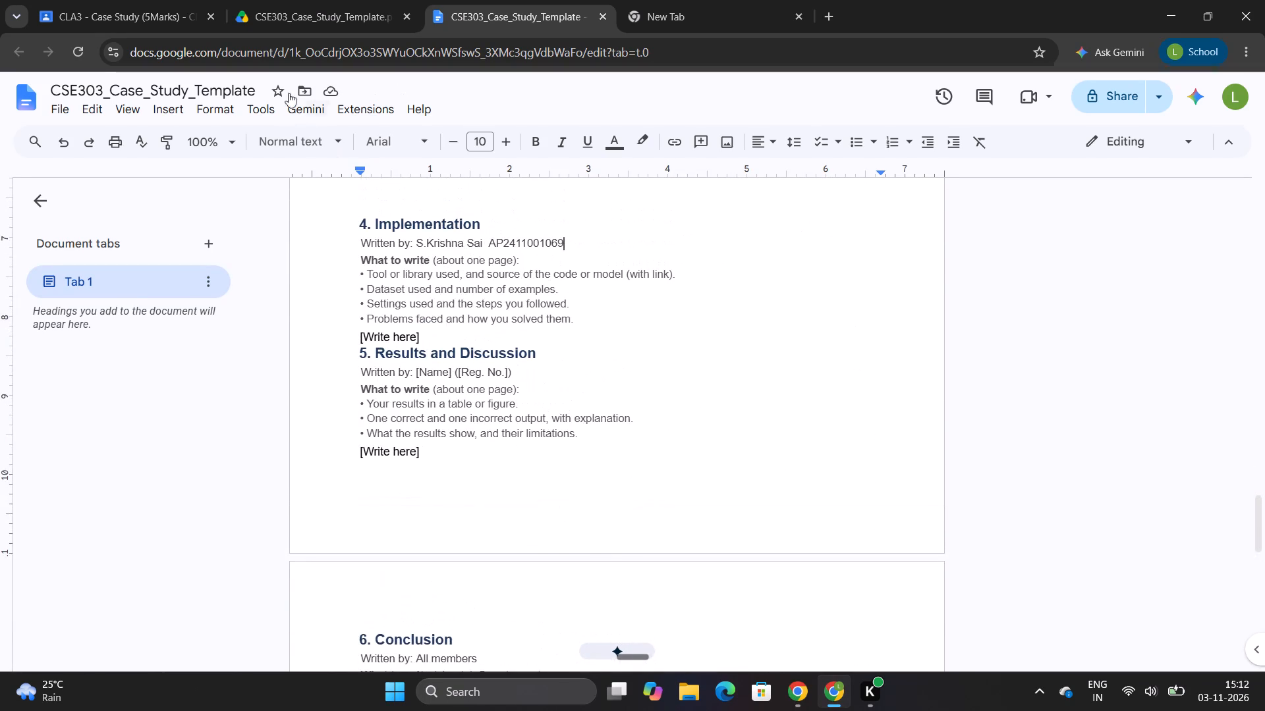
drag(360, 263, 471, 319)
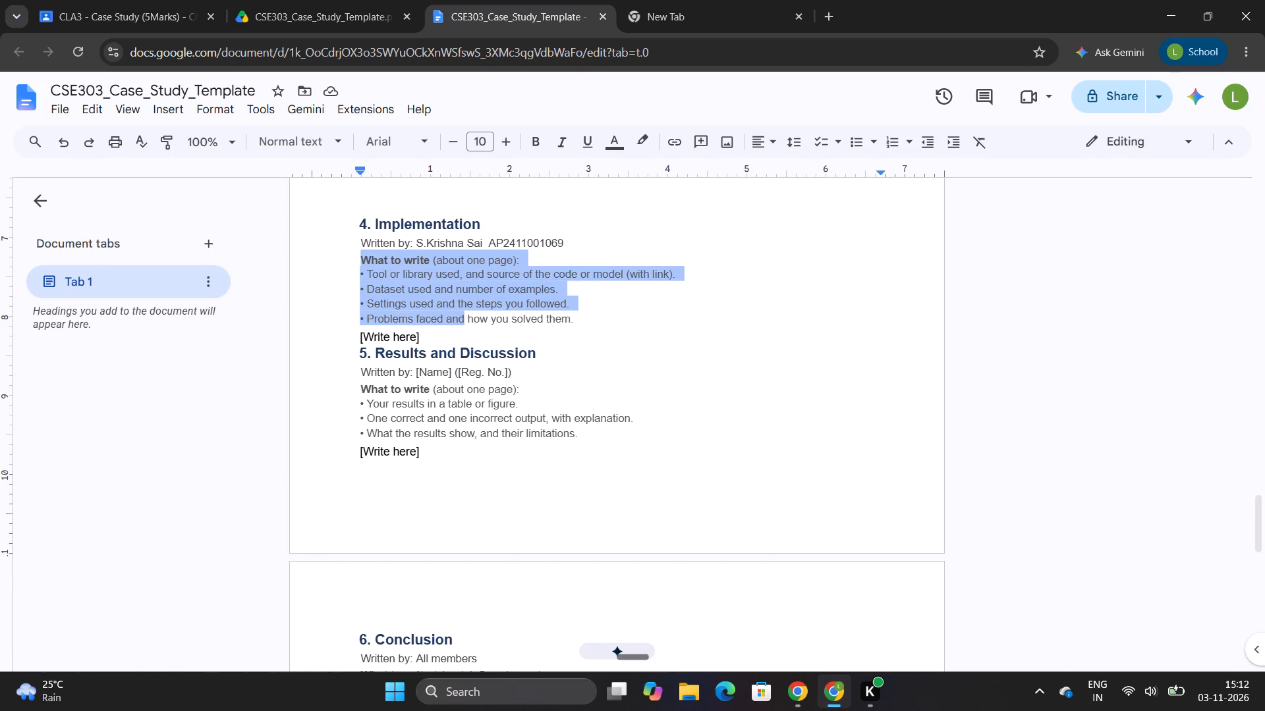
drag(471, 319, 571, 330)
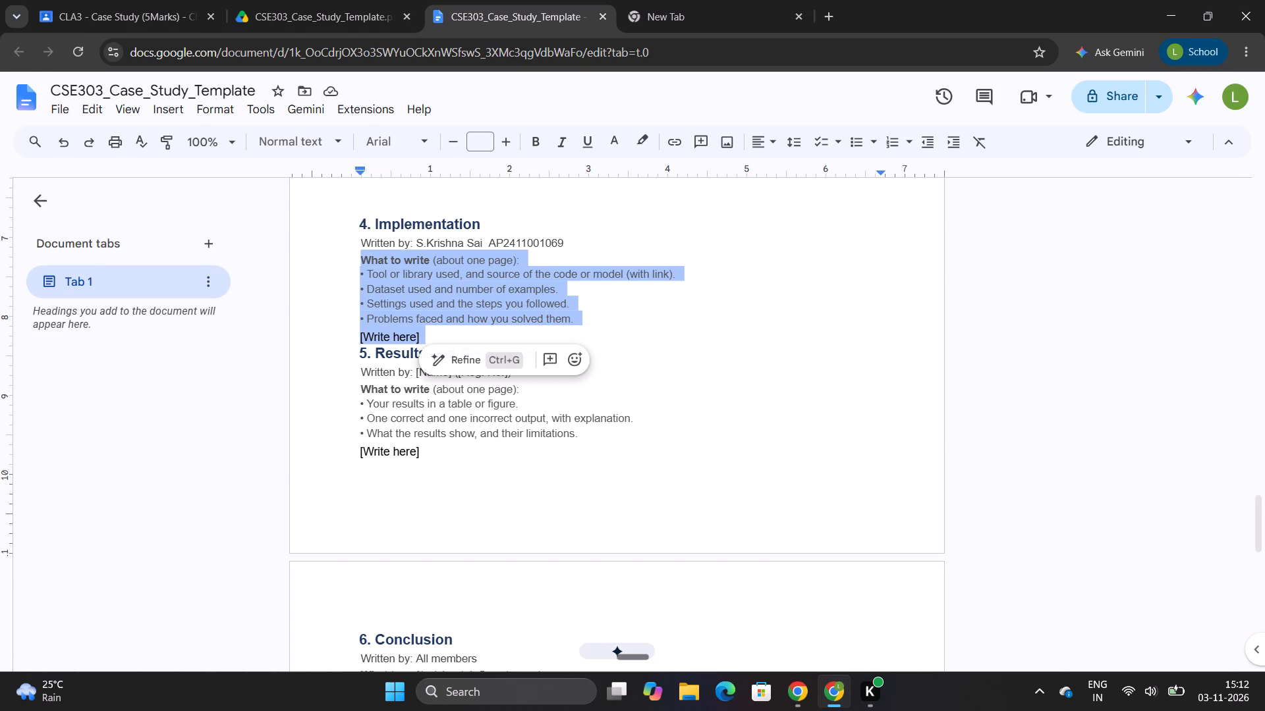
key(ctrl+v)
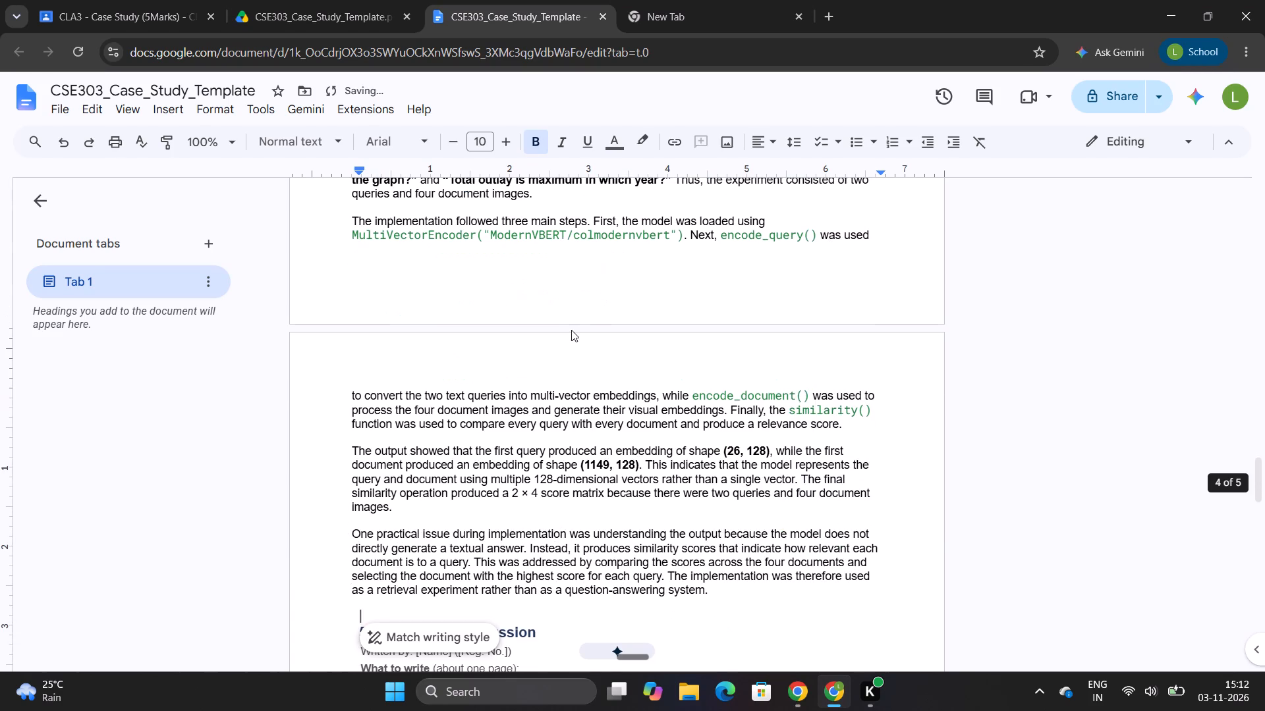
Make all the pasted Implementation paragraphs black and remove their bold formatting, leaving the section headings as they are.
scroll(571, 330, up, 4)
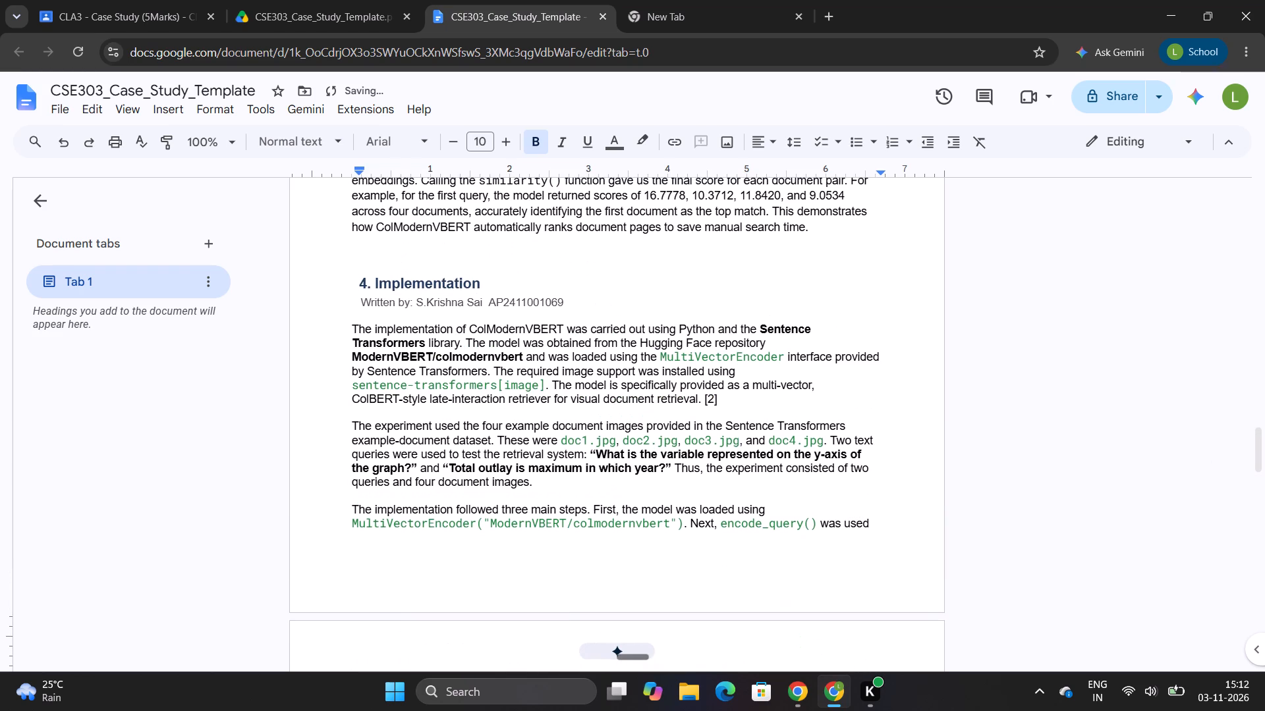
drag(352, 327, 701, 625)
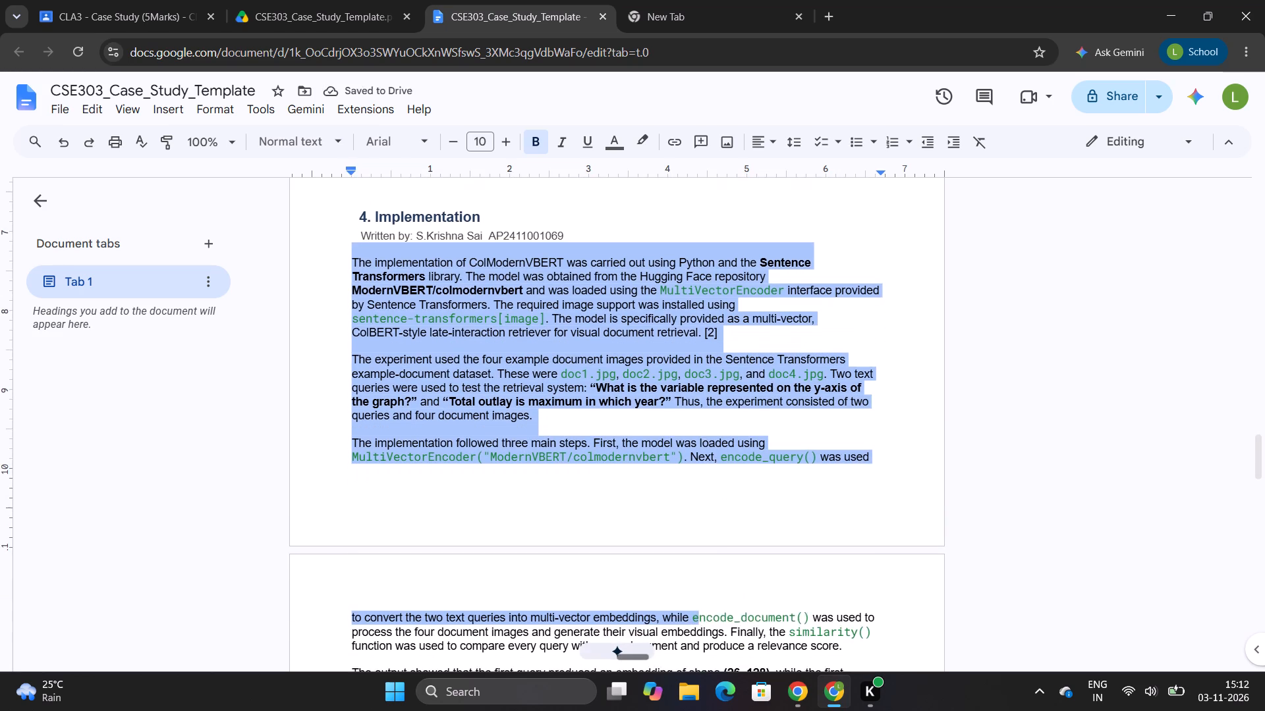
drag(701, 625, 572, 410)
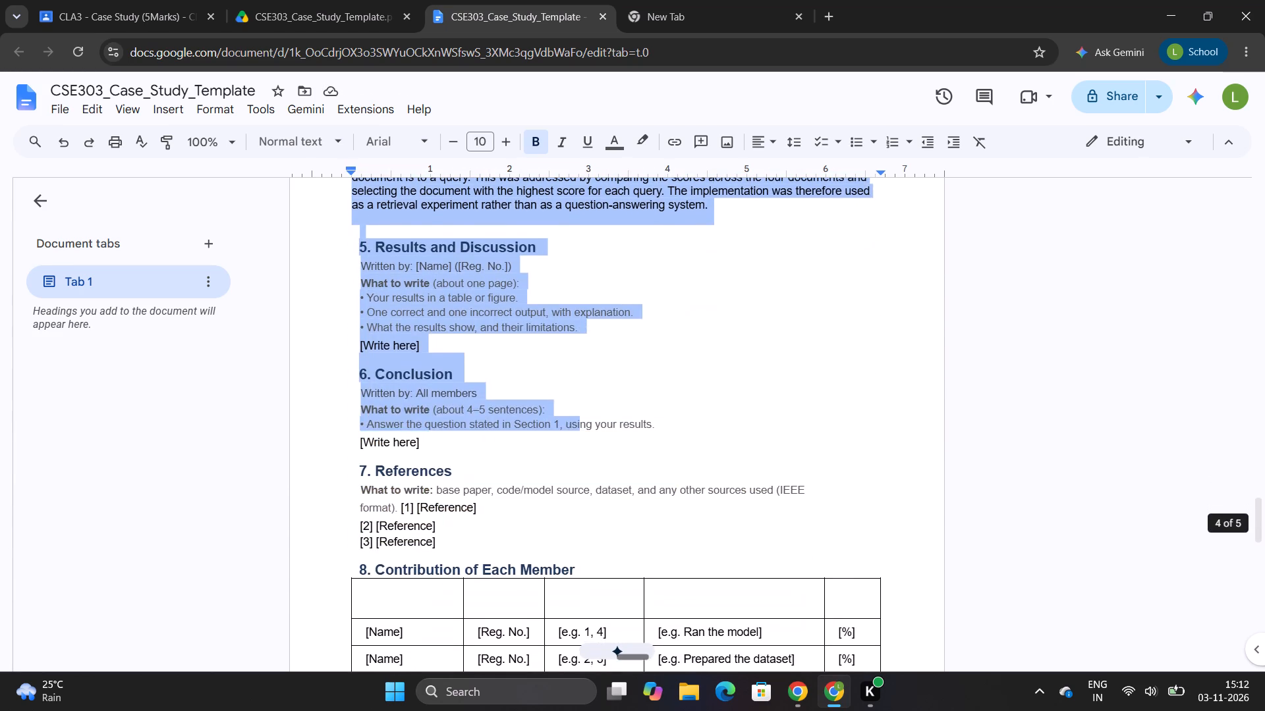
drag(572, 410, 703, 213)
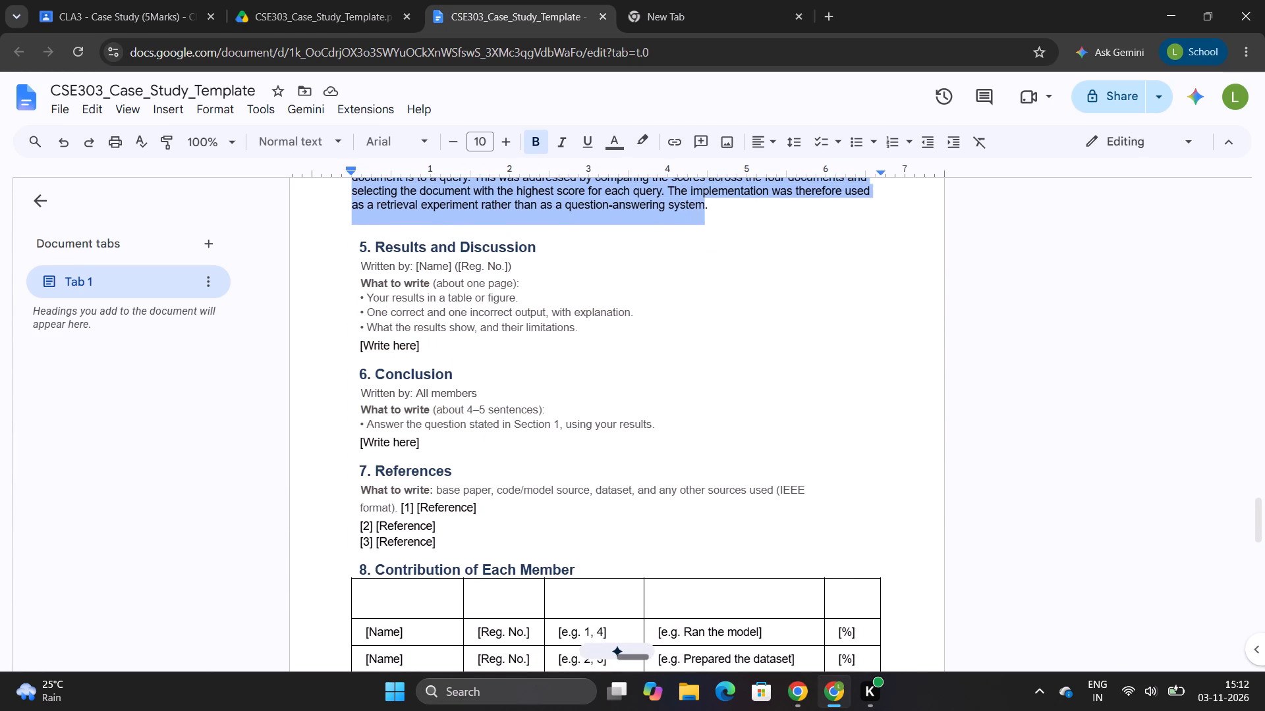
drag(703, 213, 710, 211)
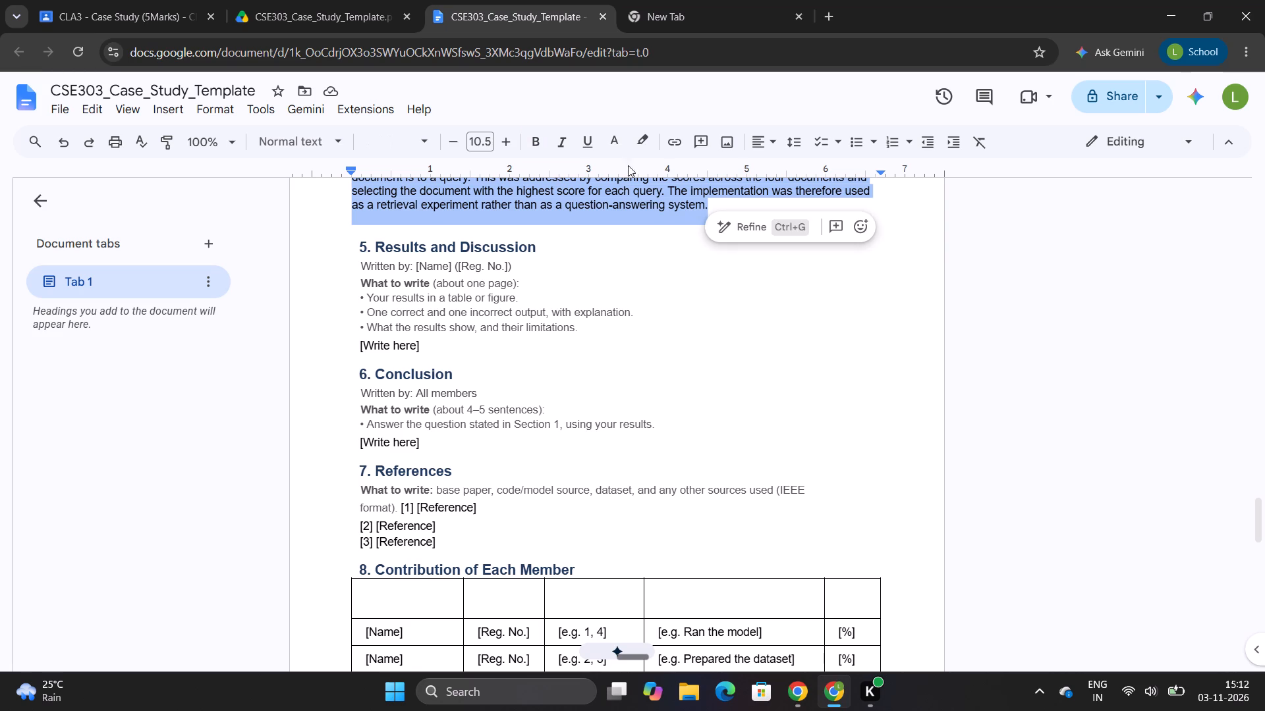
click(609, 137)
click(615, 170)
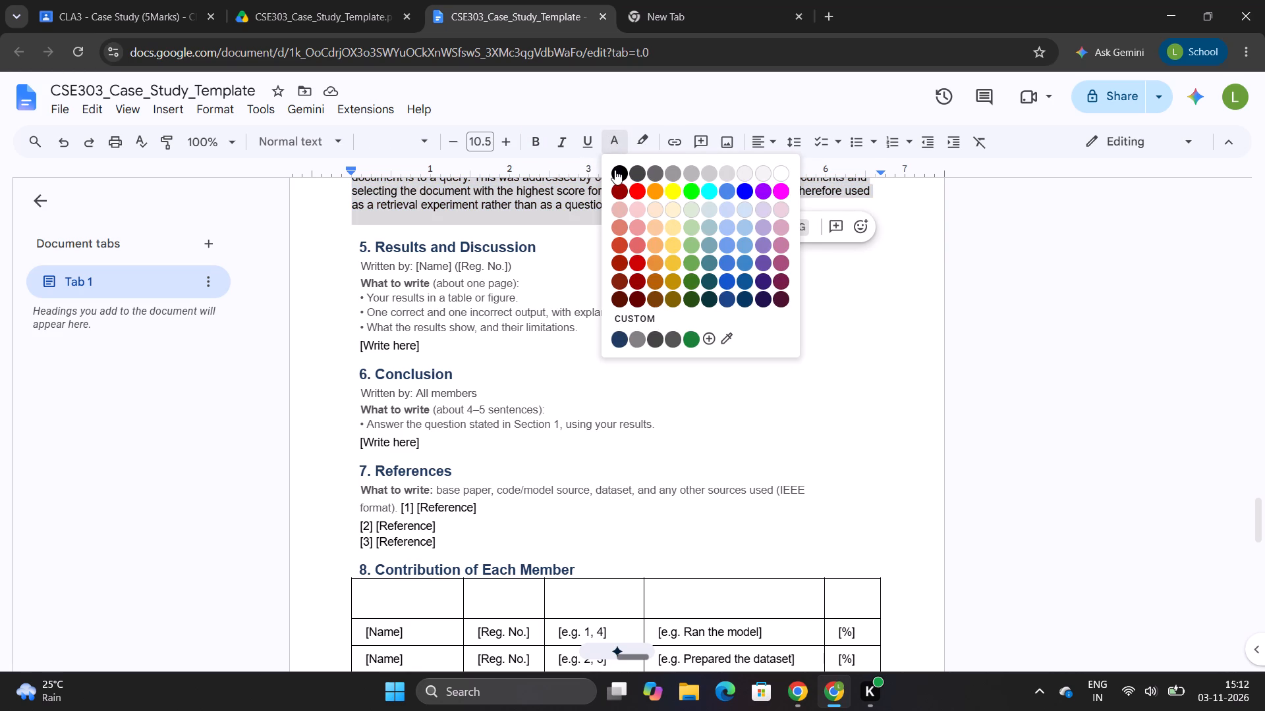
click(536, 145)
click(536, 145)
click(610, 244)
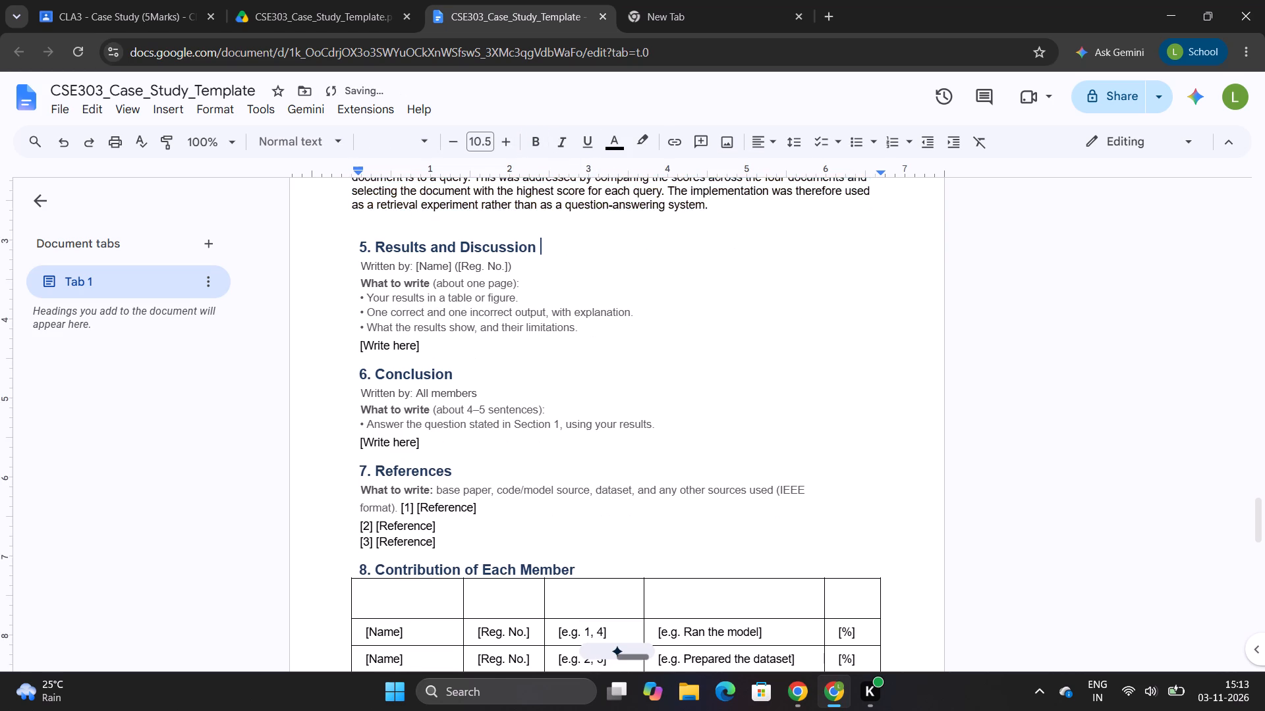
scroll(610, 244, up, 7)
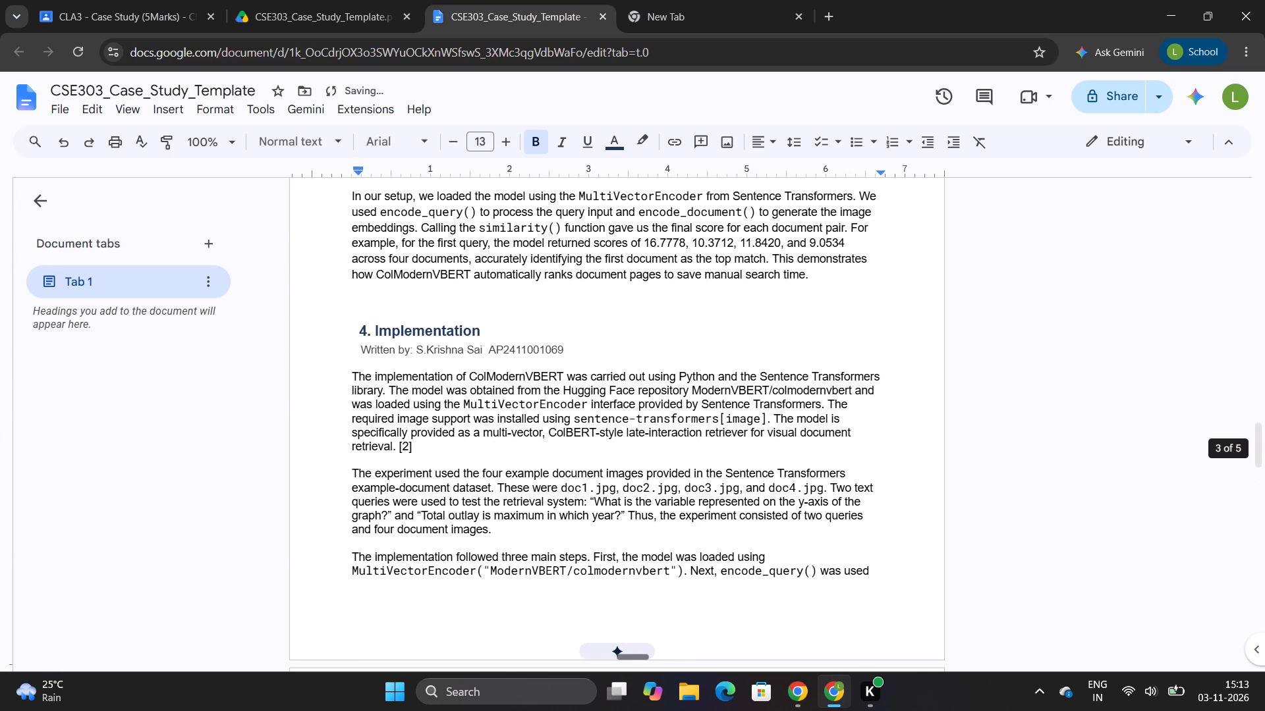
Select all the Implementation paragraphs in section 4 and ask Gemini to "humanize the text".
drag(352, 371, 590, 581)
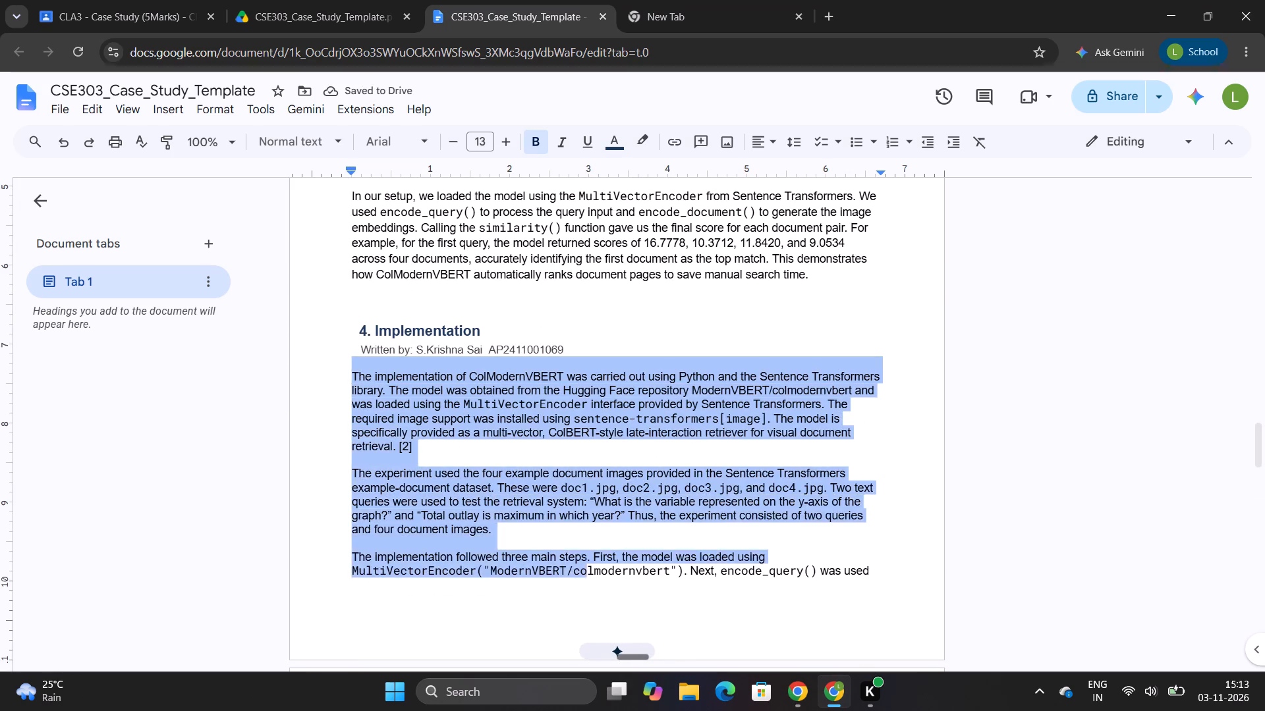
drag(590, 581, 716, 573)
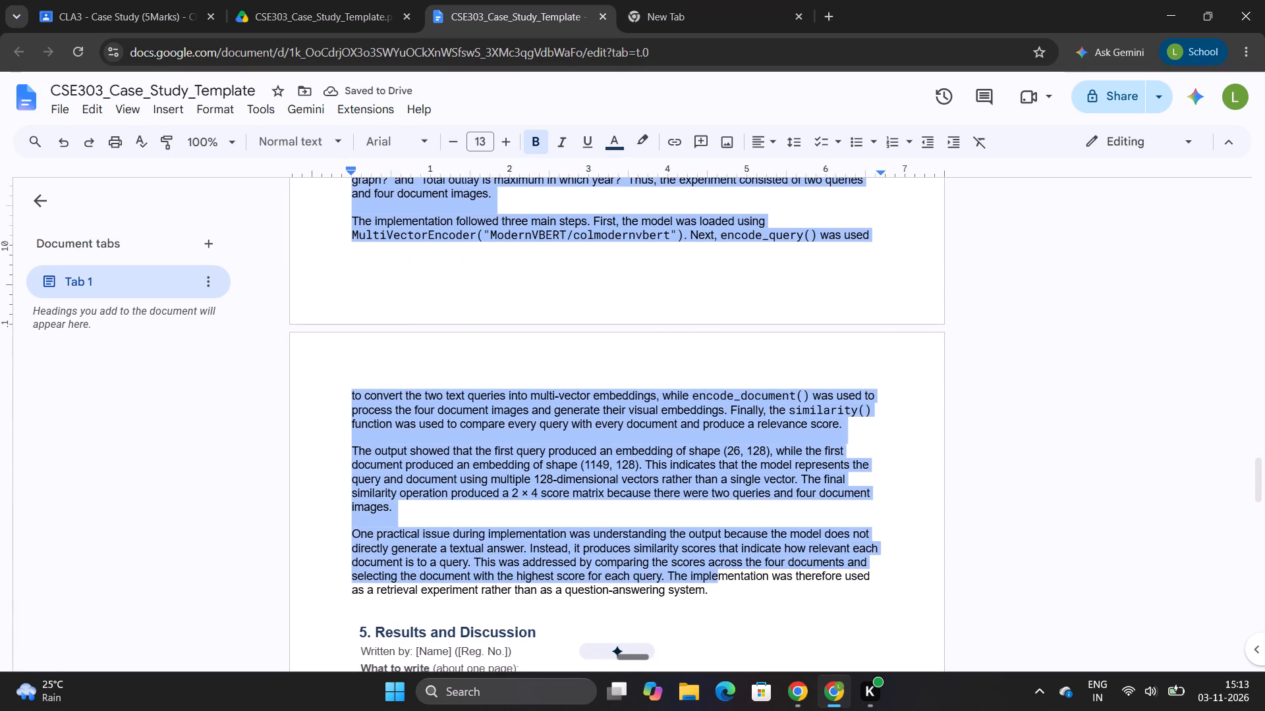
drag(716, 573, 708, 589)
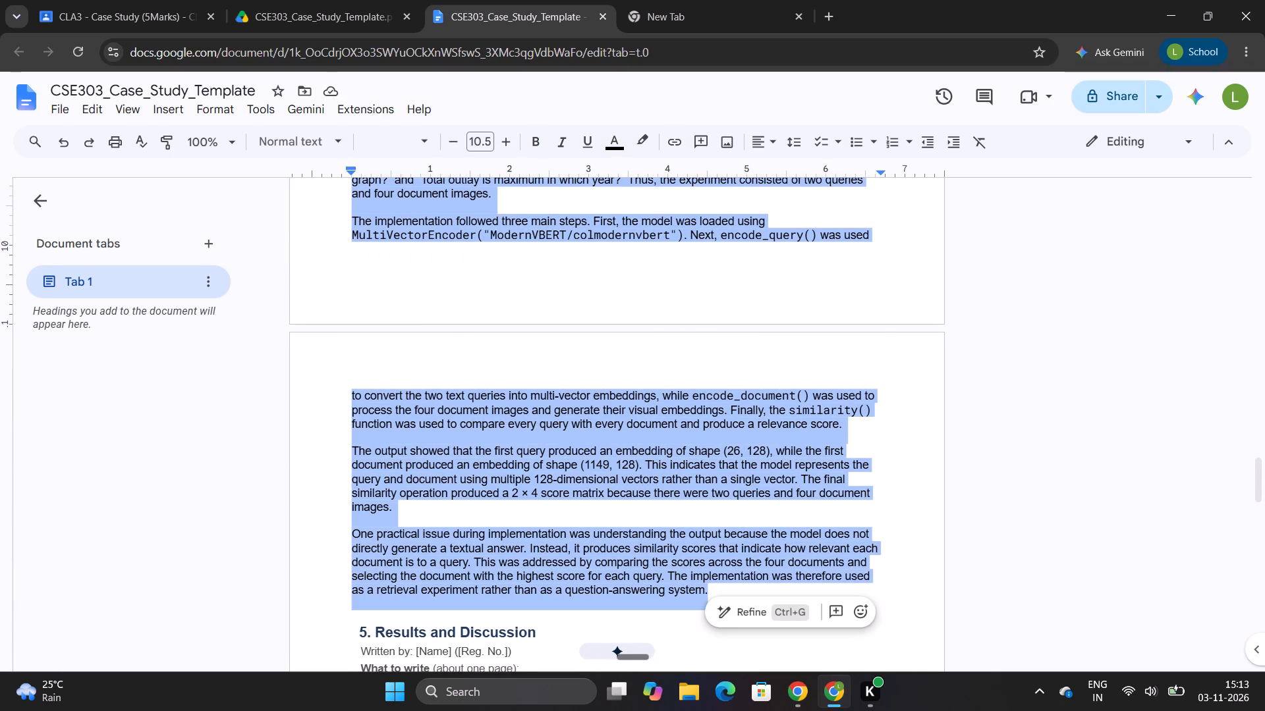
click(721, 609)
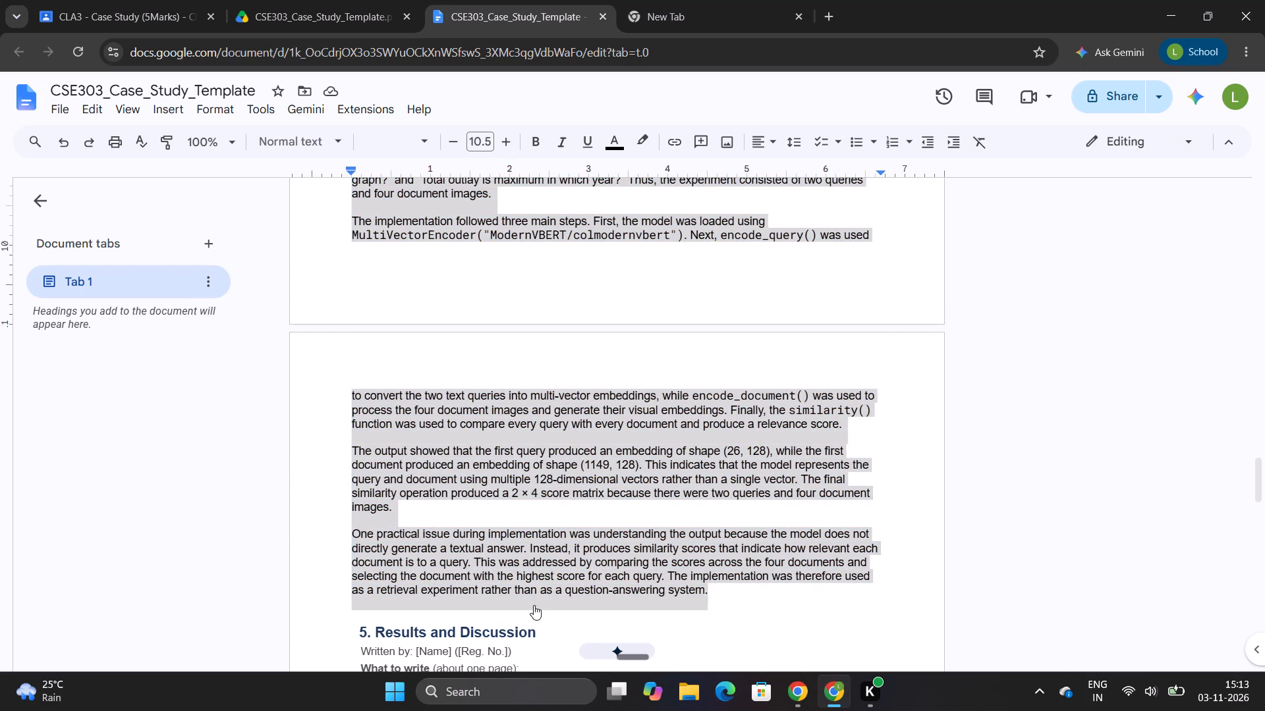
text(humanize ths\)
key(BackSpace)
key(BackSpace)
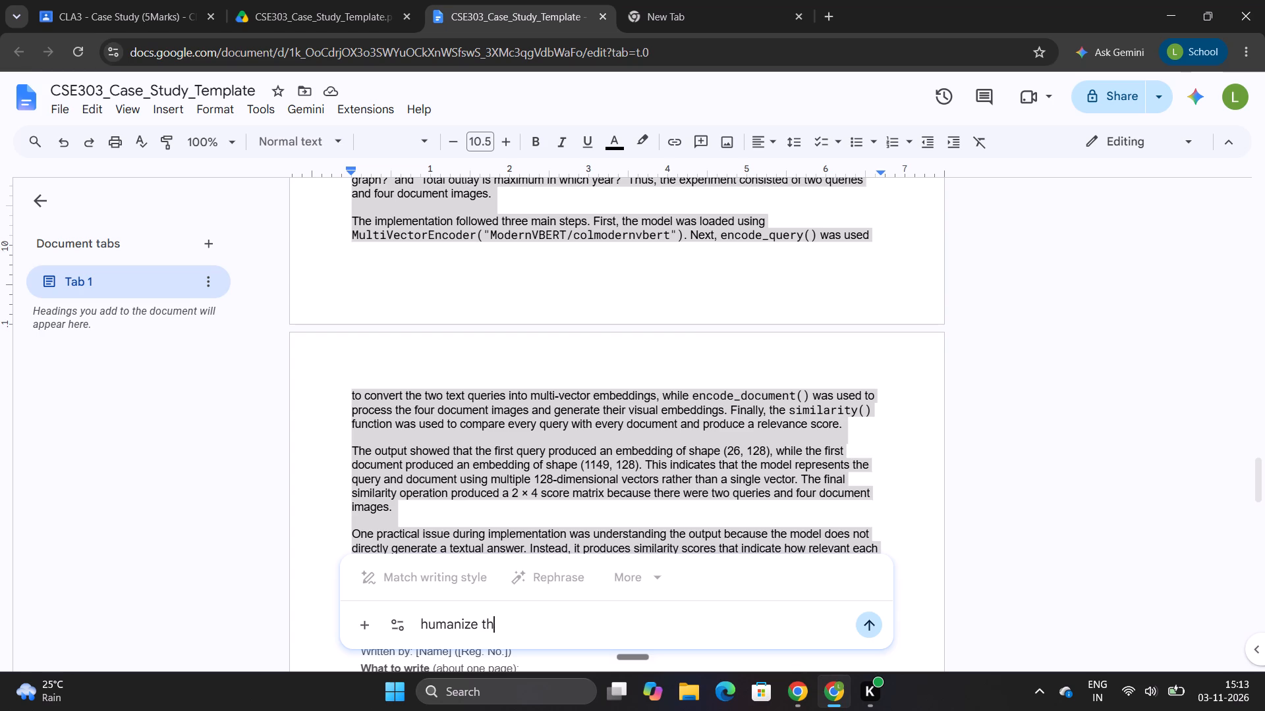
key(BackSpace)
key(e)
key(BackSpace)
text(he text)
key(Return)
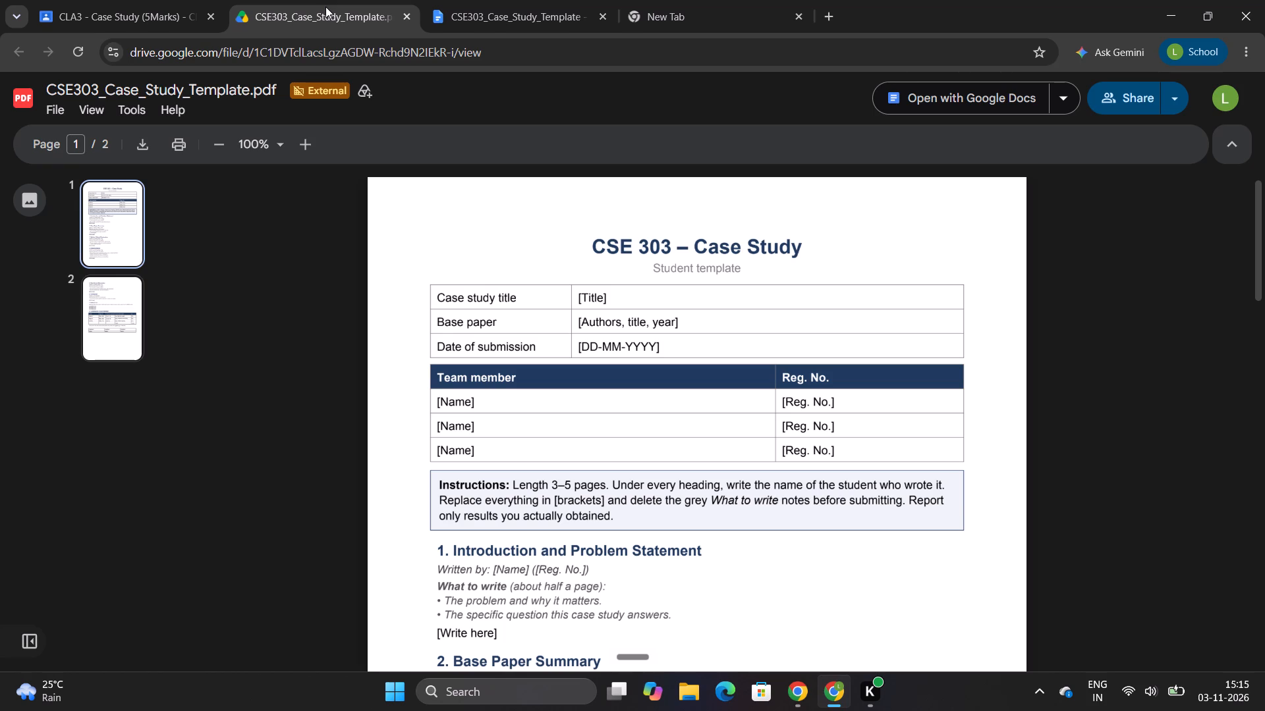
scroll(325, 7, down, 3)
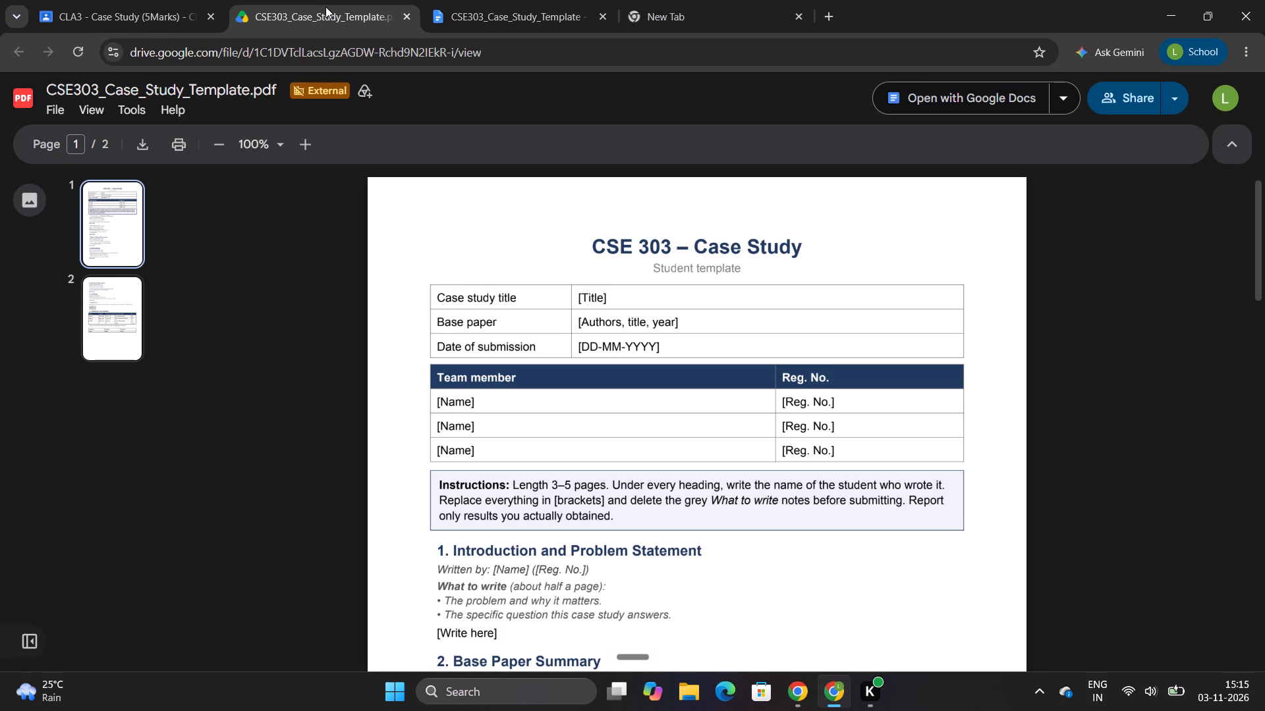
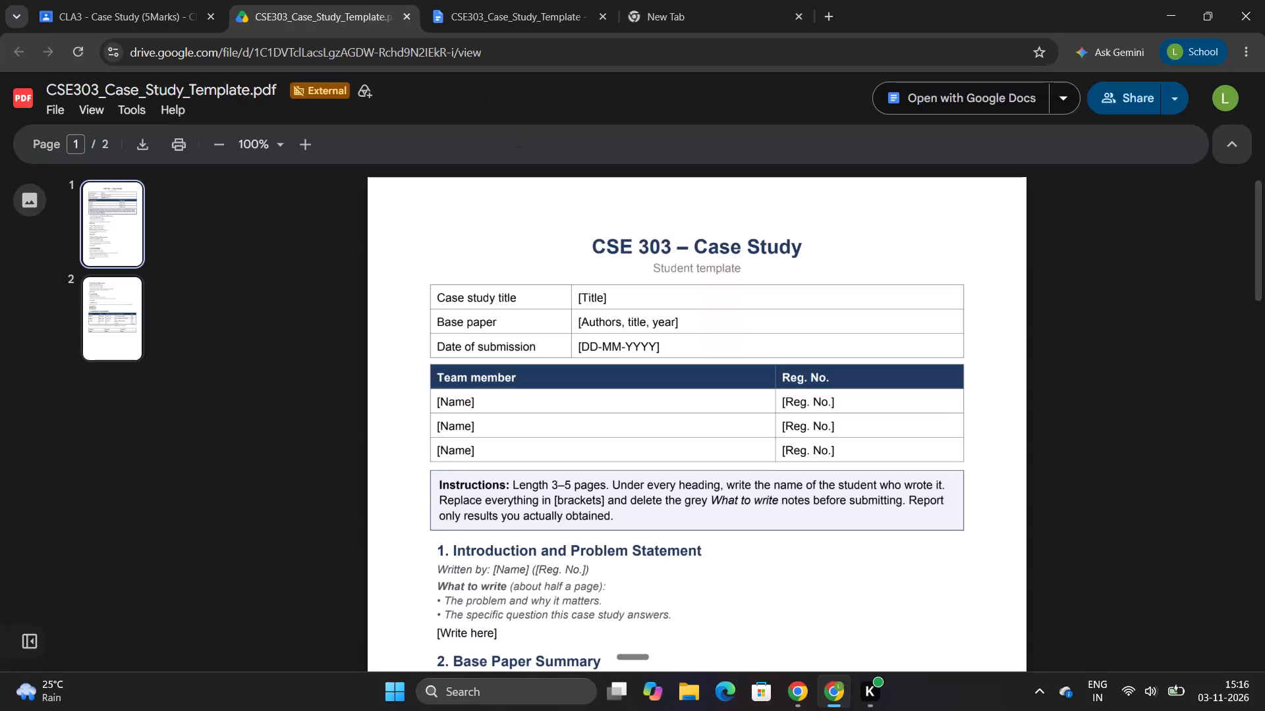
Read through the template PDF's section guidance, focusing on Results and Discussion, Conclusion, References and the contribution table.
scroll(639, 382, down, 5)
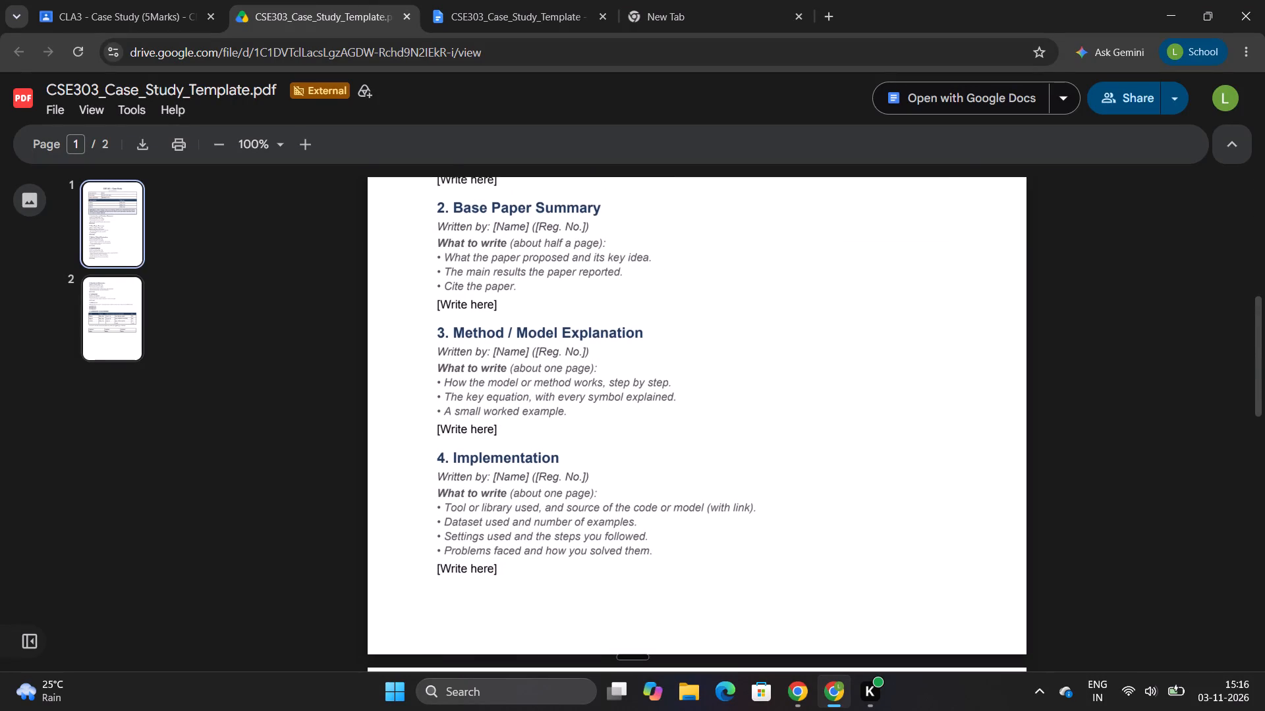
scroll(639, 382, down, 6)
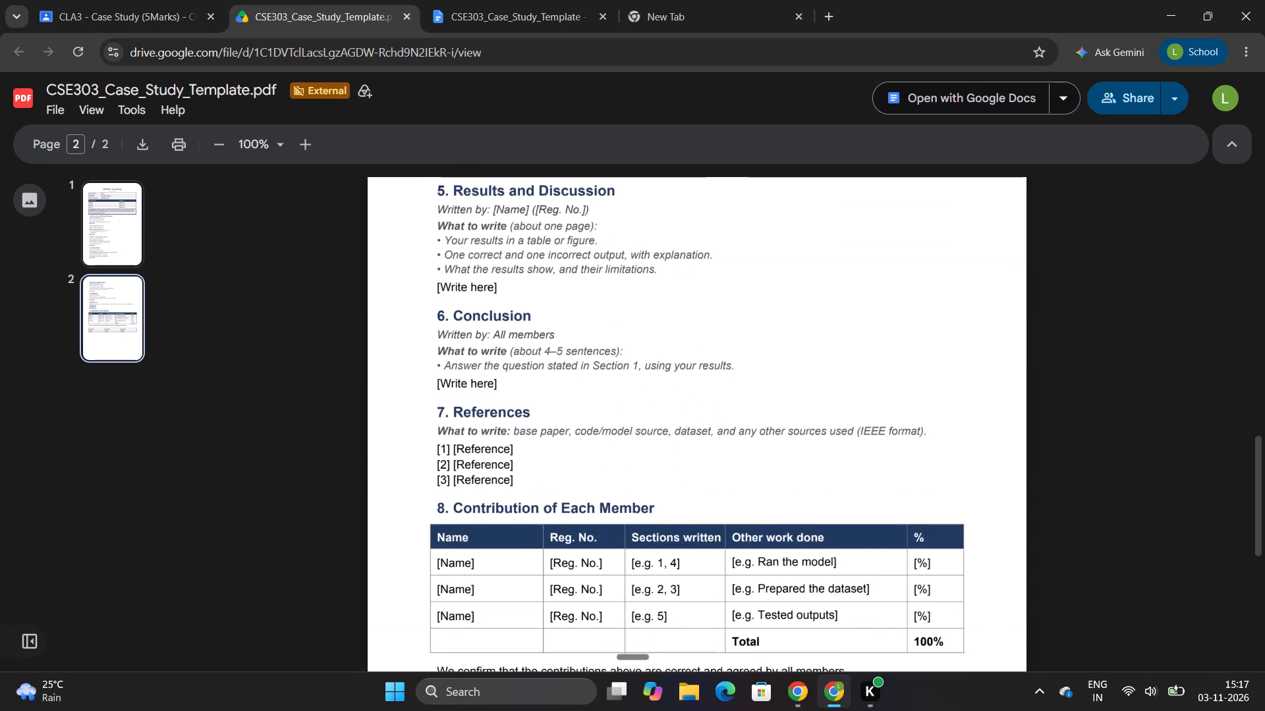
scroll(639, 382, down, 1)
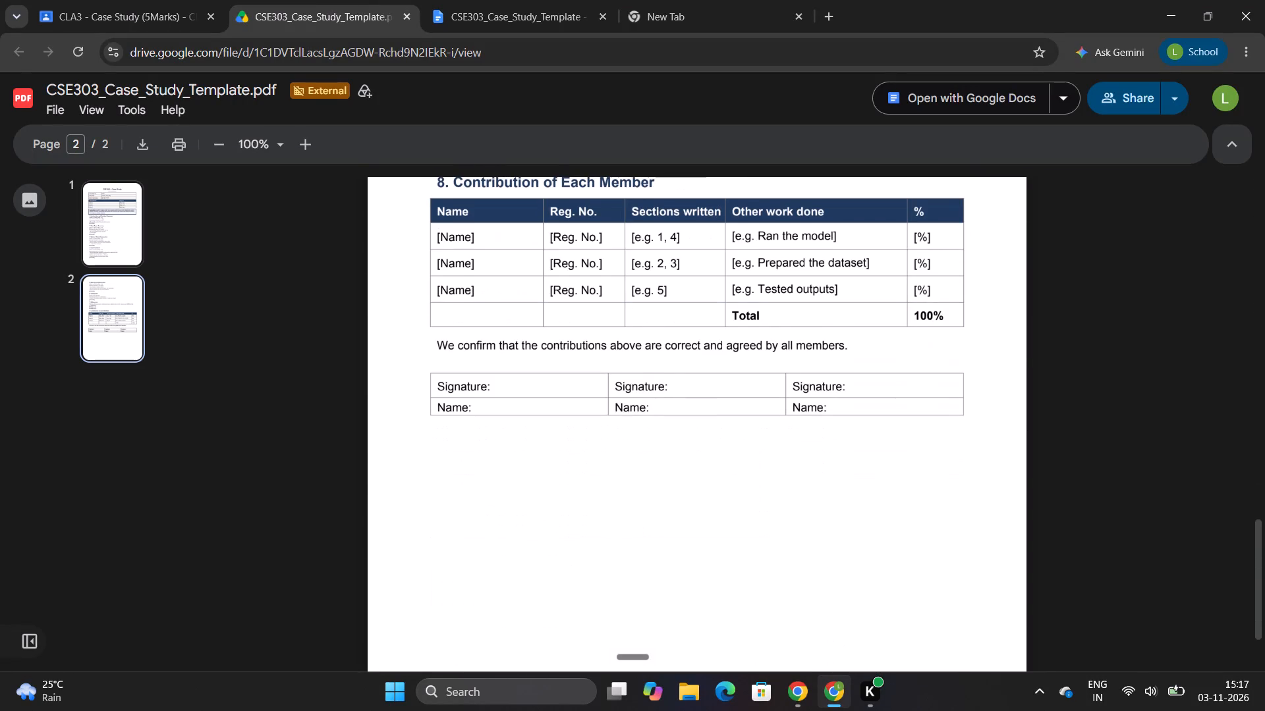
scroll(639, 382, down, 1)
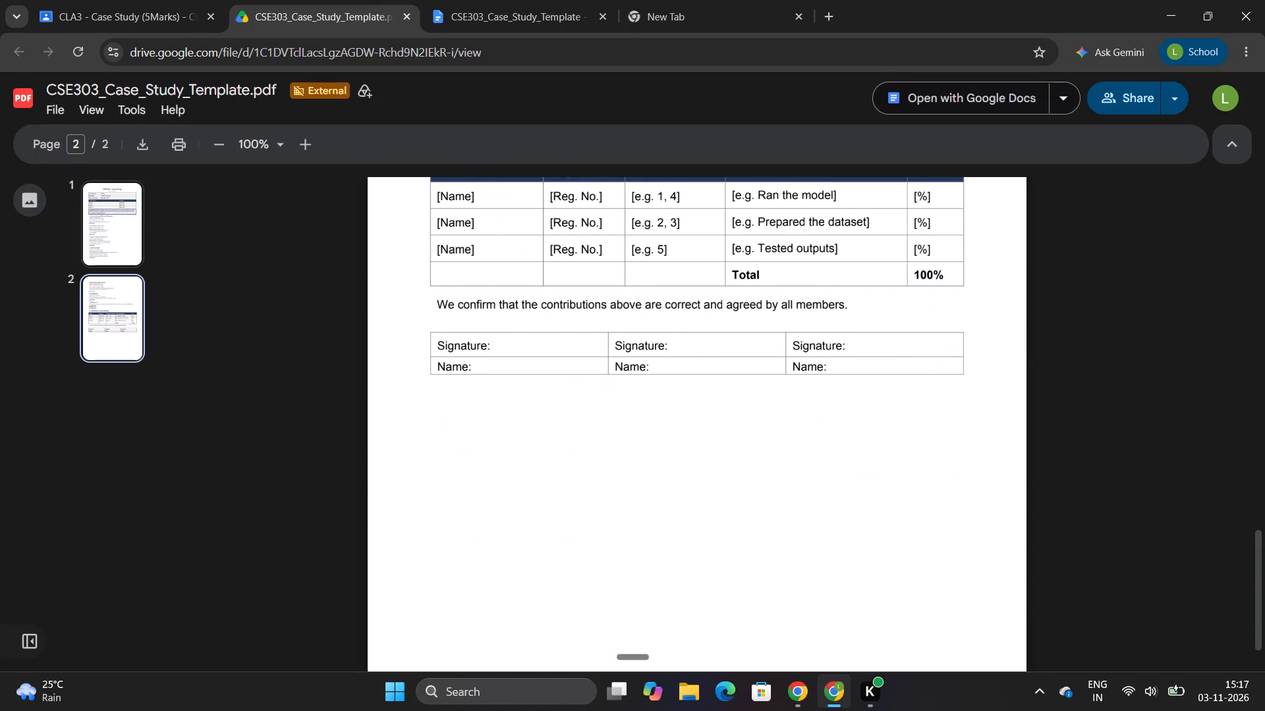
scroll(639, 382, down, 1)
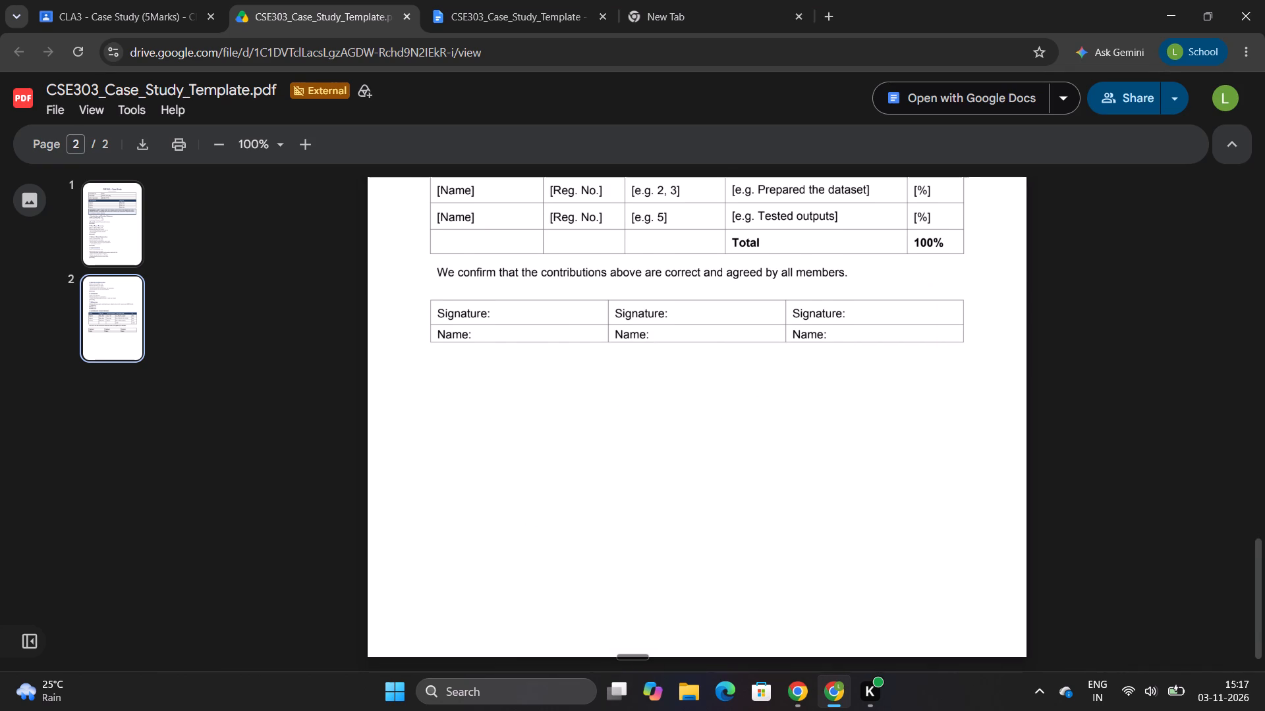
scroll(639, 382, down, 2)
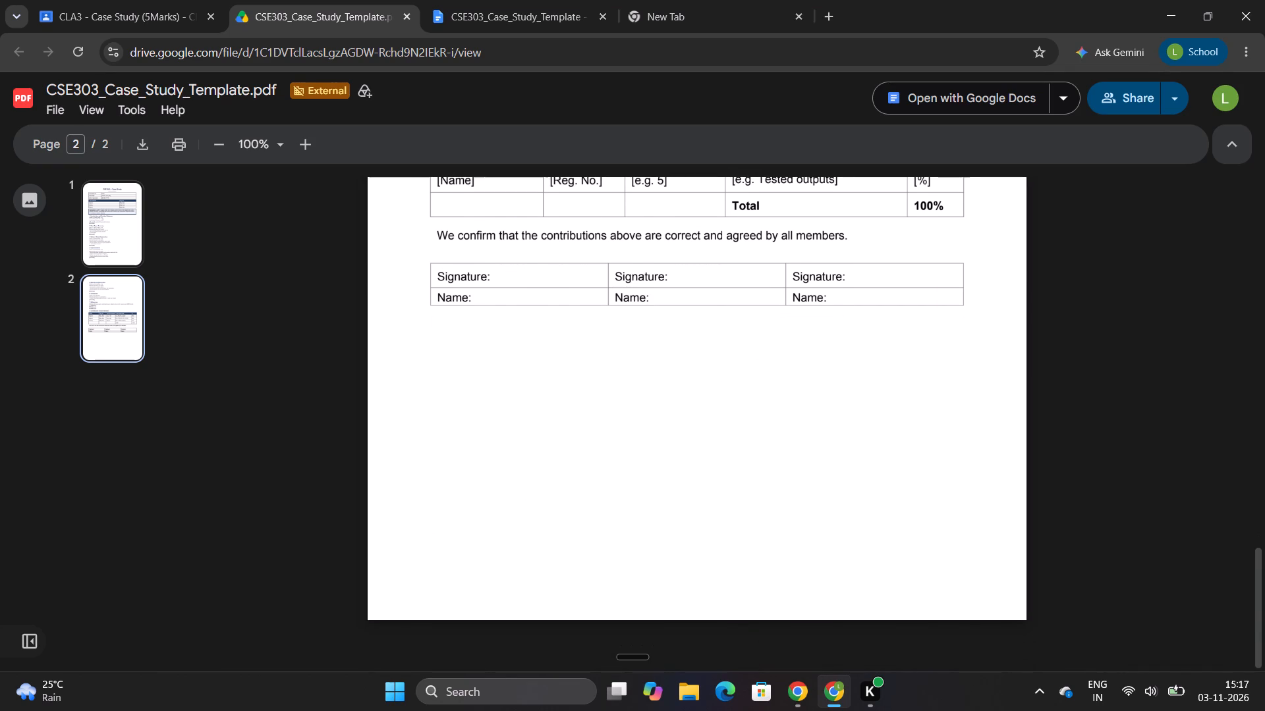
scroll(639, 382, up, 6)
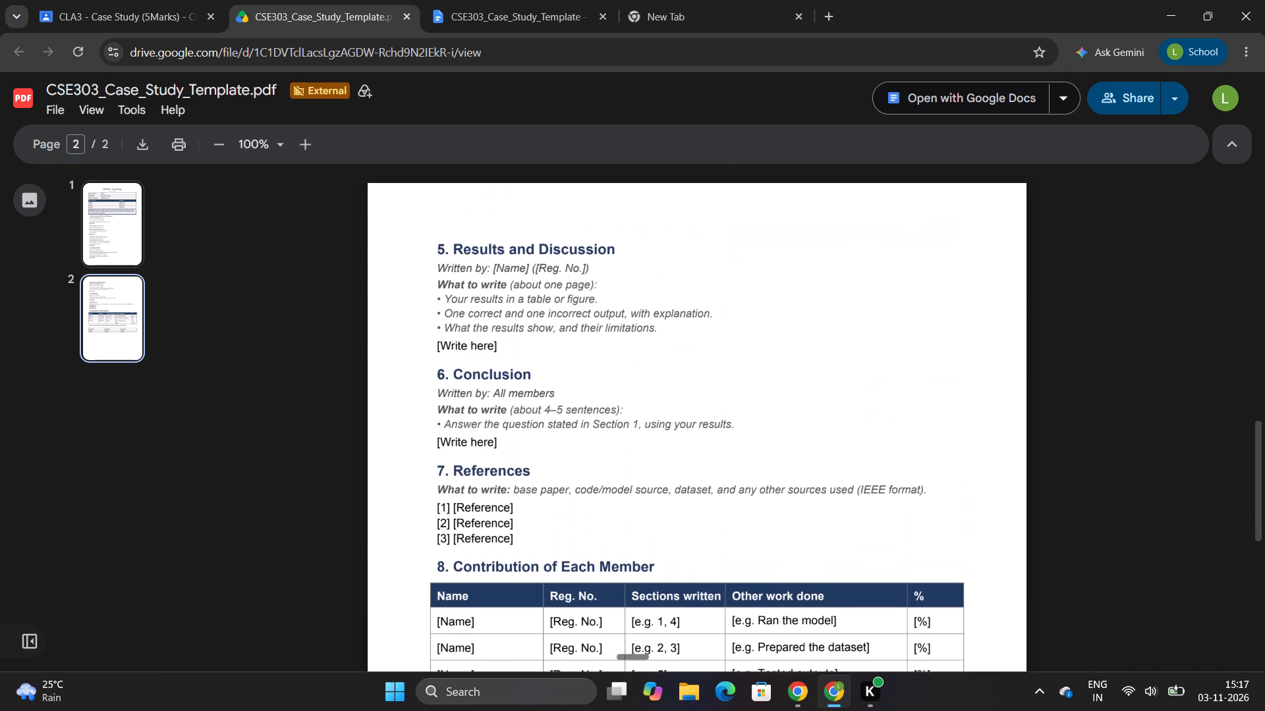
scroll(639, 382, up, 1)
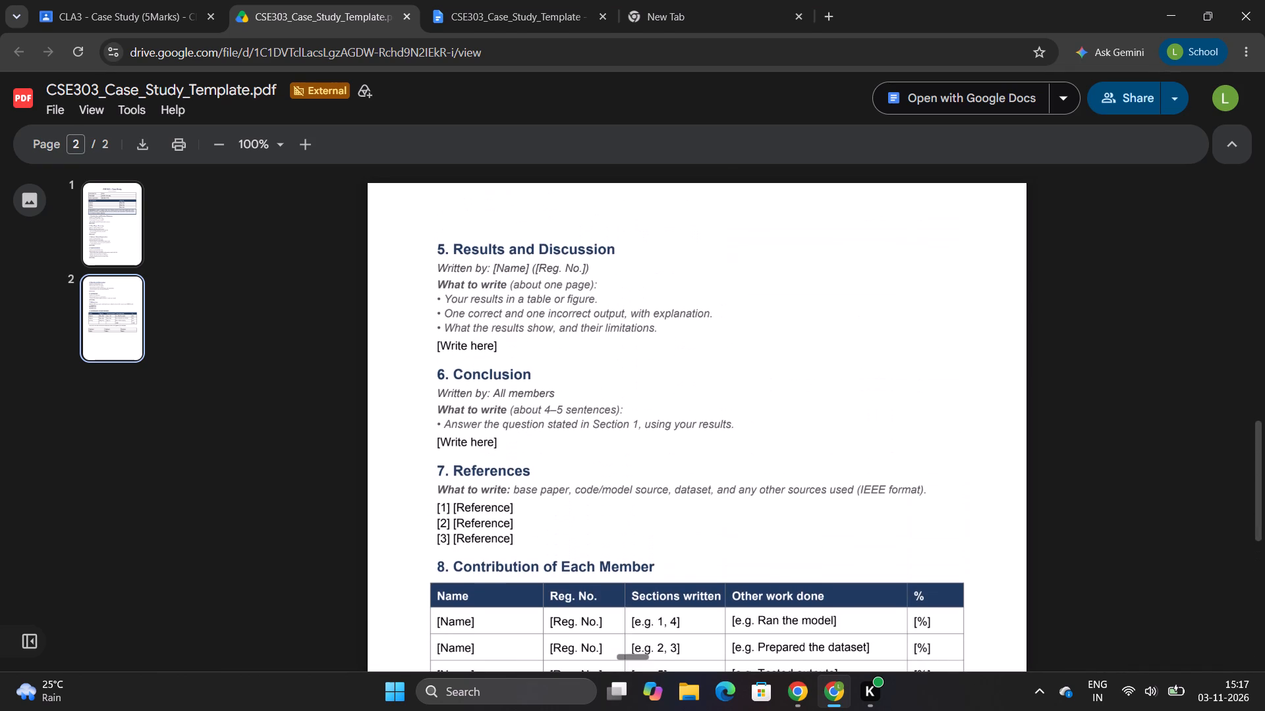
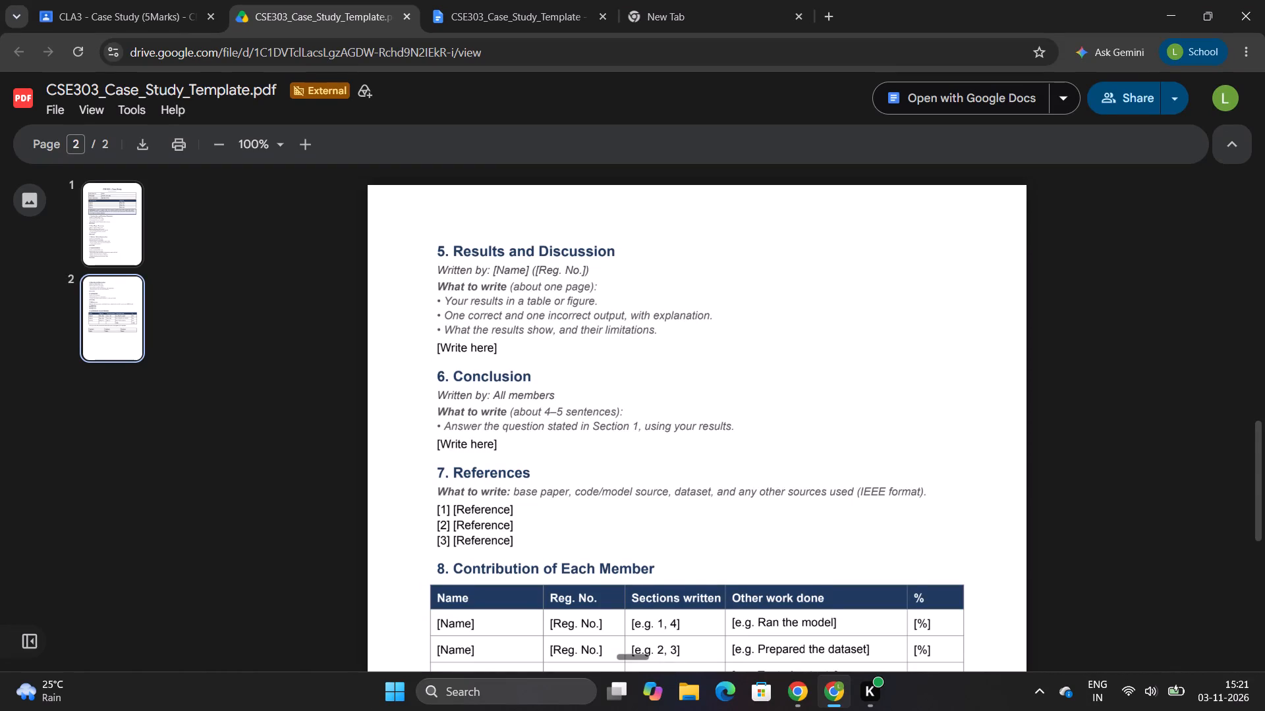
Reread the template PDF's writing guidance for the Implementation, Results and Discussion, and Conclusion sections.
scroll(629, 452, down, 4)
scroll(629, 452, up, 4)
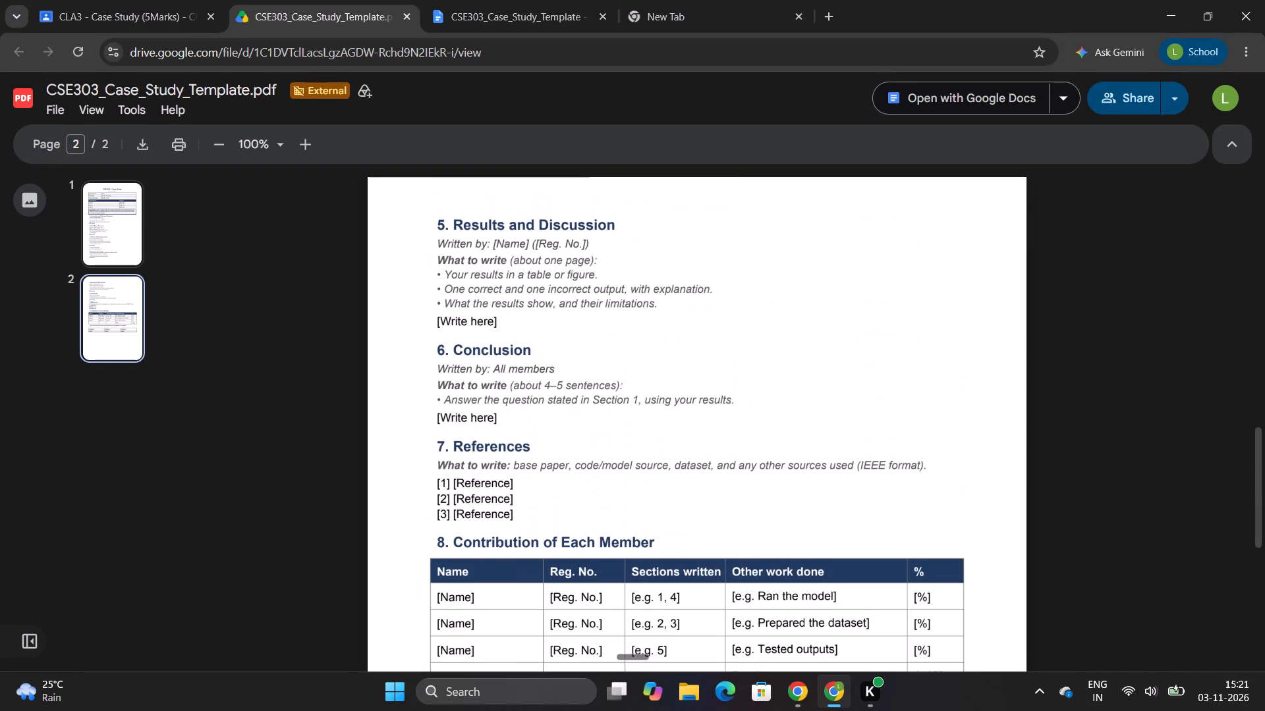
scroll(629, 452, up, 1)
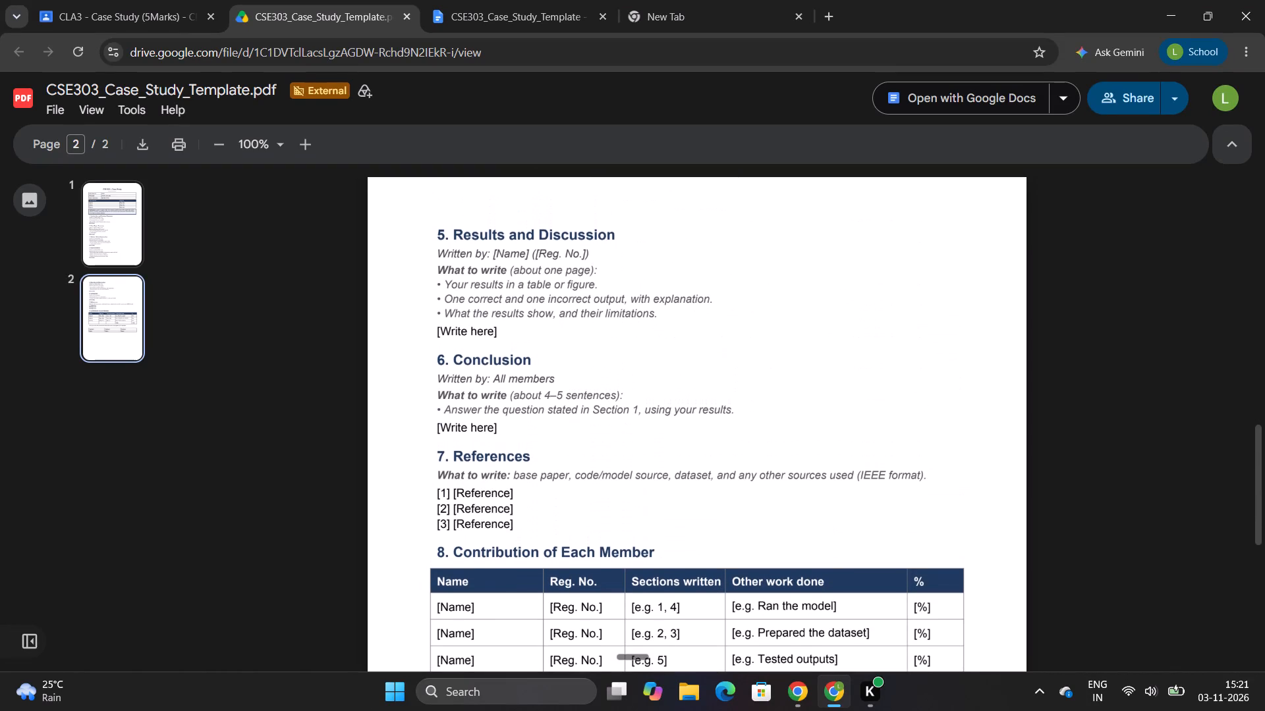
scroll(629, 452, up, 5)
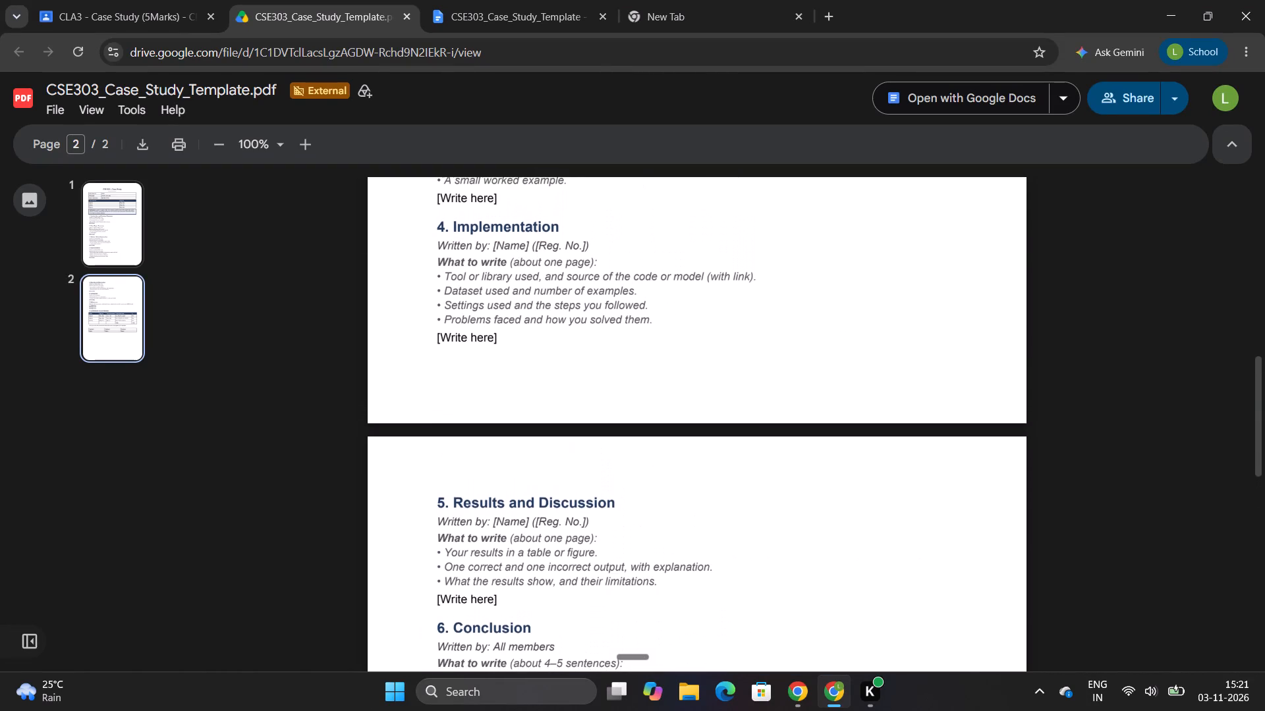
scroll(629, 452, up, 1)
scroll(629, 452, down, 1)
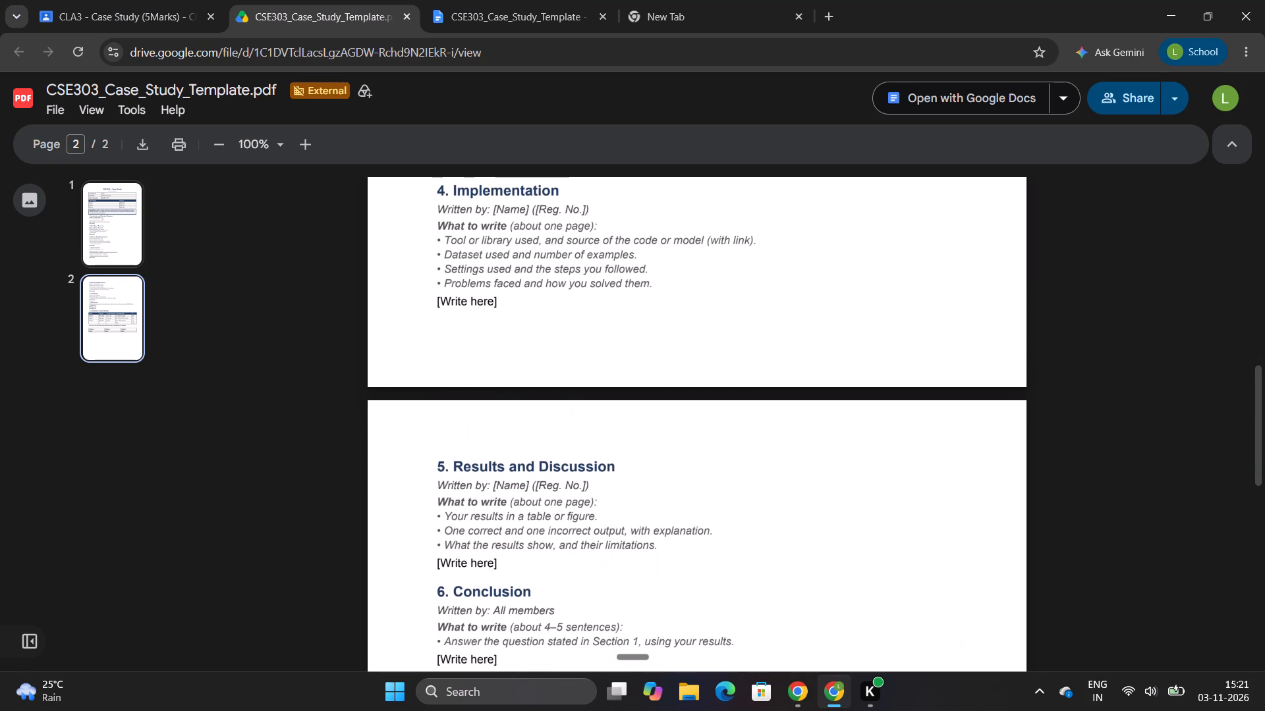
scroll(629, 452, down, 1)
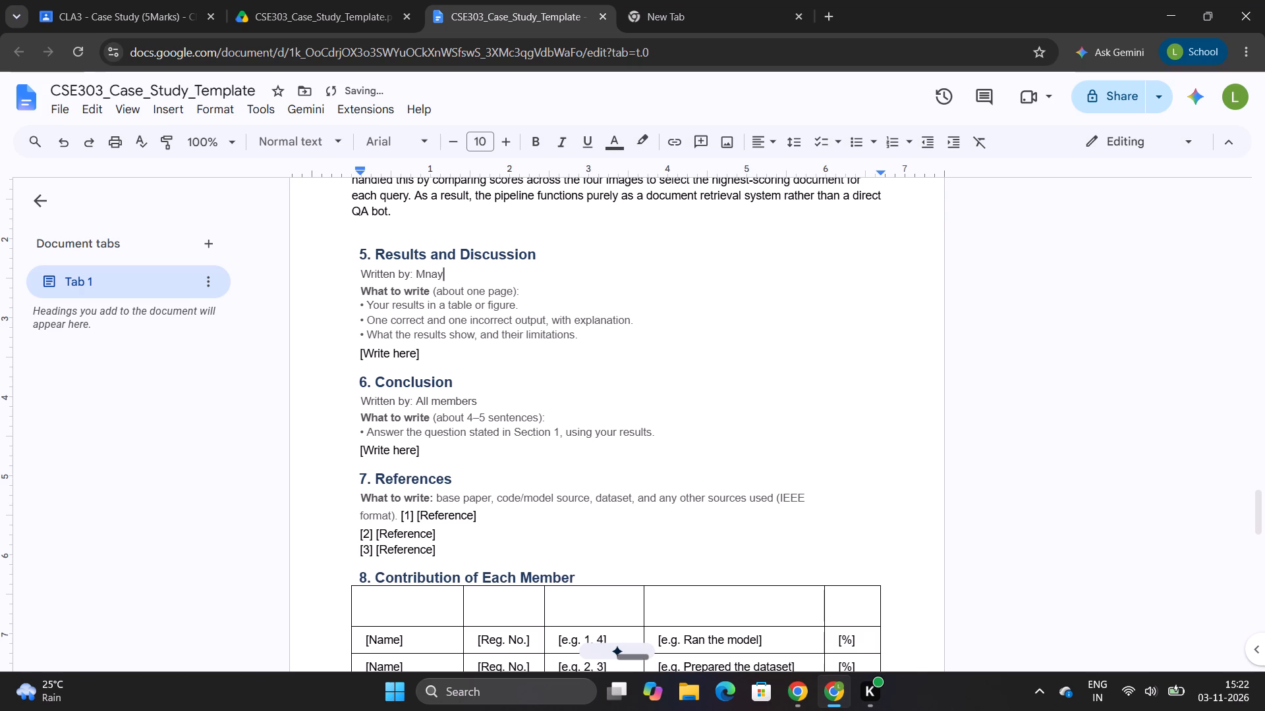
key(BackSpace)
key(BackSpace)
key(BackSpace)
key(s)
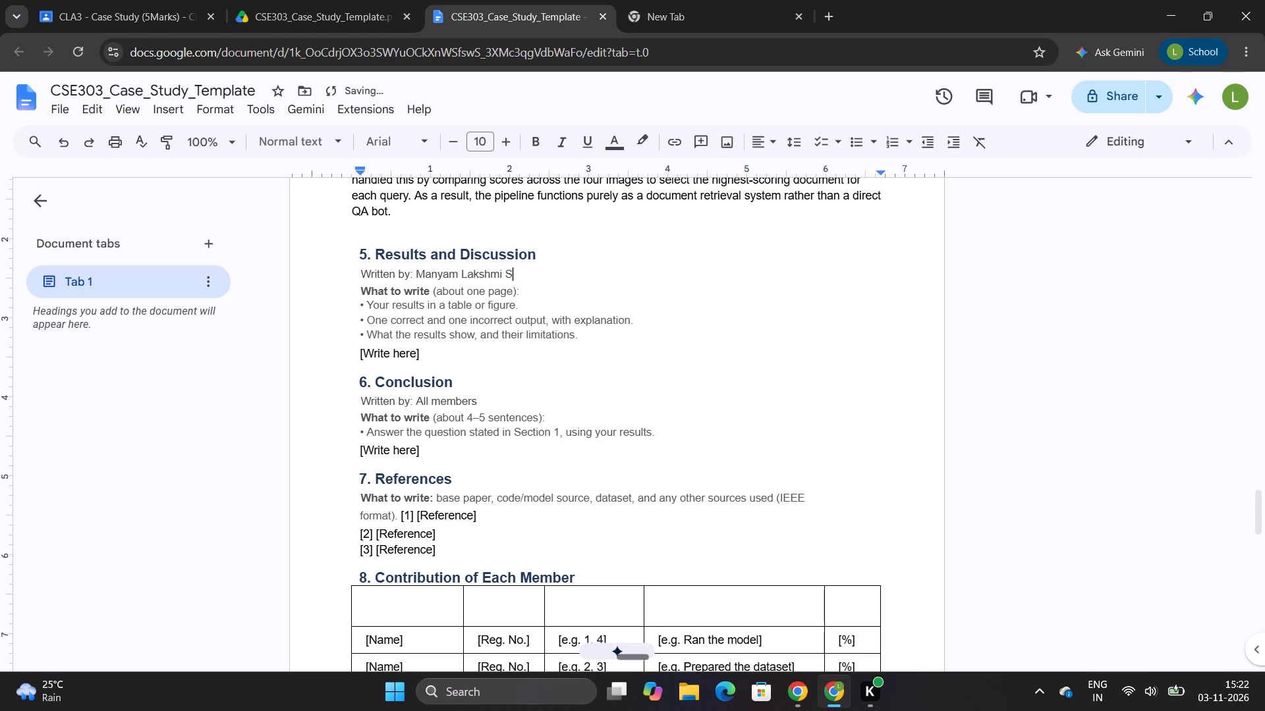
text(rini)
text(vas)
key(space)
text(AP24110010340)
Replace Section 5's "What to write" guidance and "[Write here]" placeholder with the copied Results and Discussion text and table.
drag(358, 293, 422, 350)
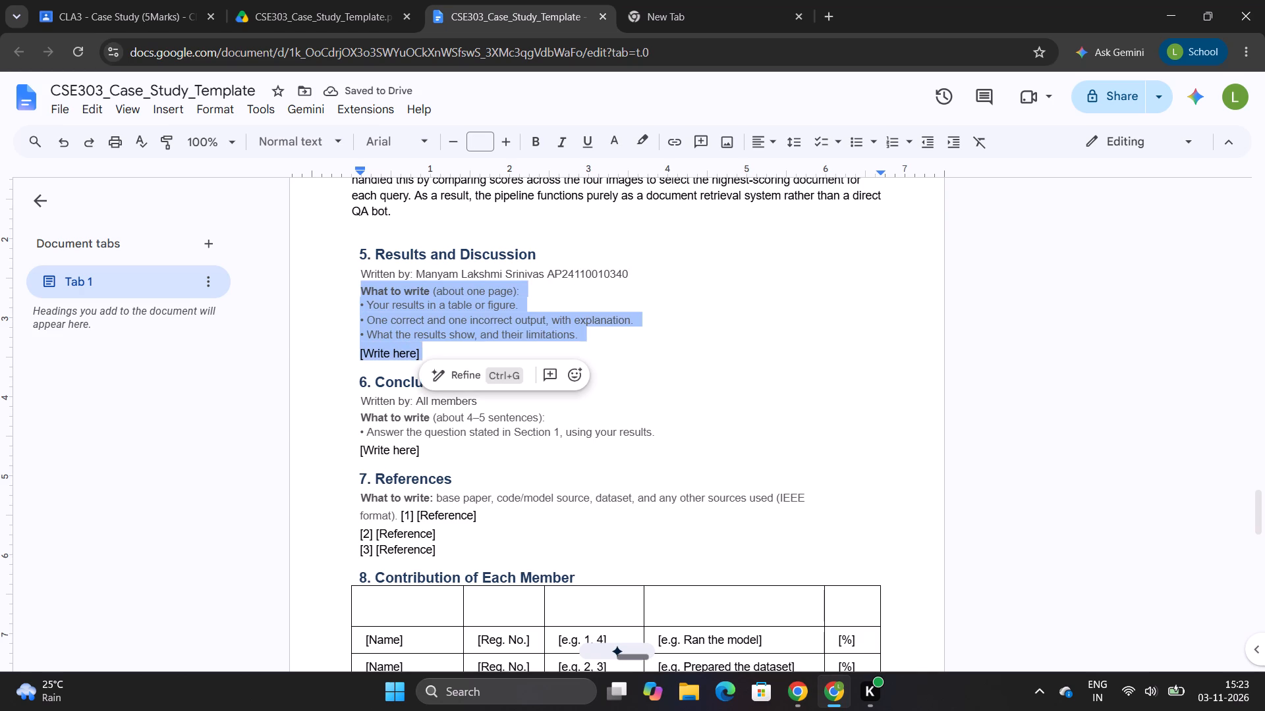
key(ctrl+v)
scroll(422, 350, up, 4)
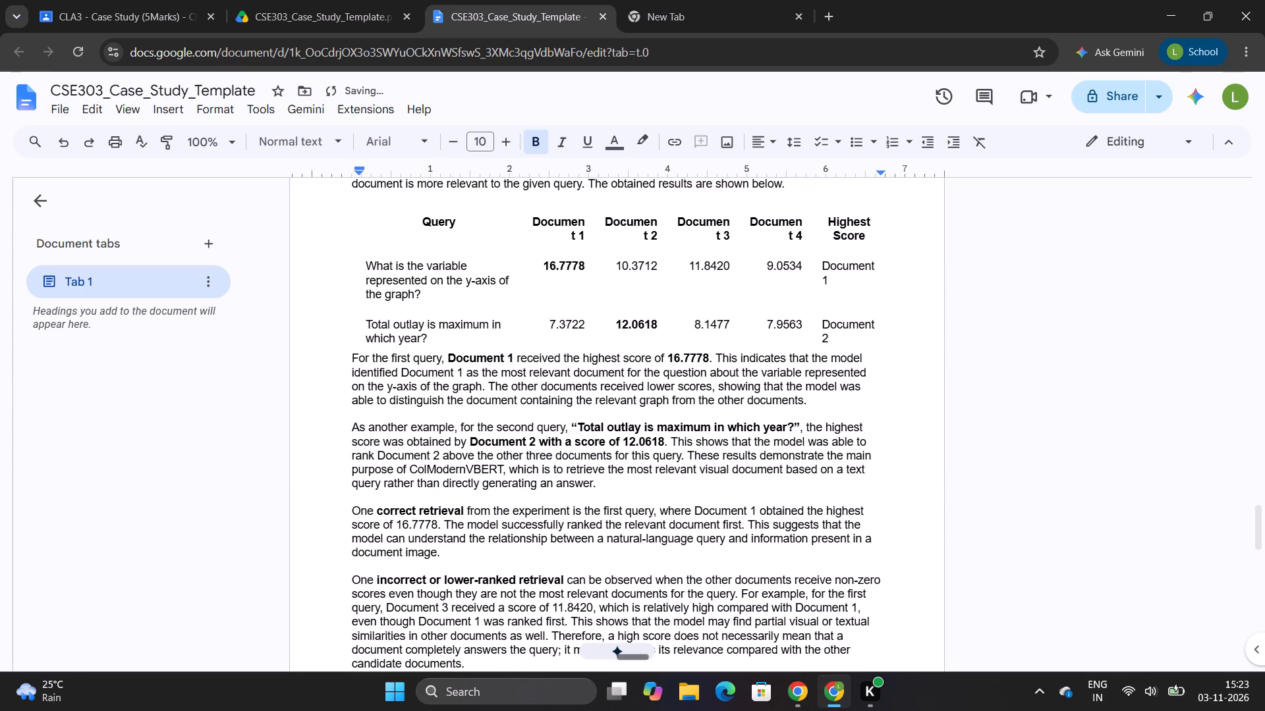
Format the pasted Section 5 Results and Discussion text, down to its closing sentence on retrieval metrics, as black and non-bold.
scroll(421, 348, up, 1)
drag(352, 286, 689, 646)
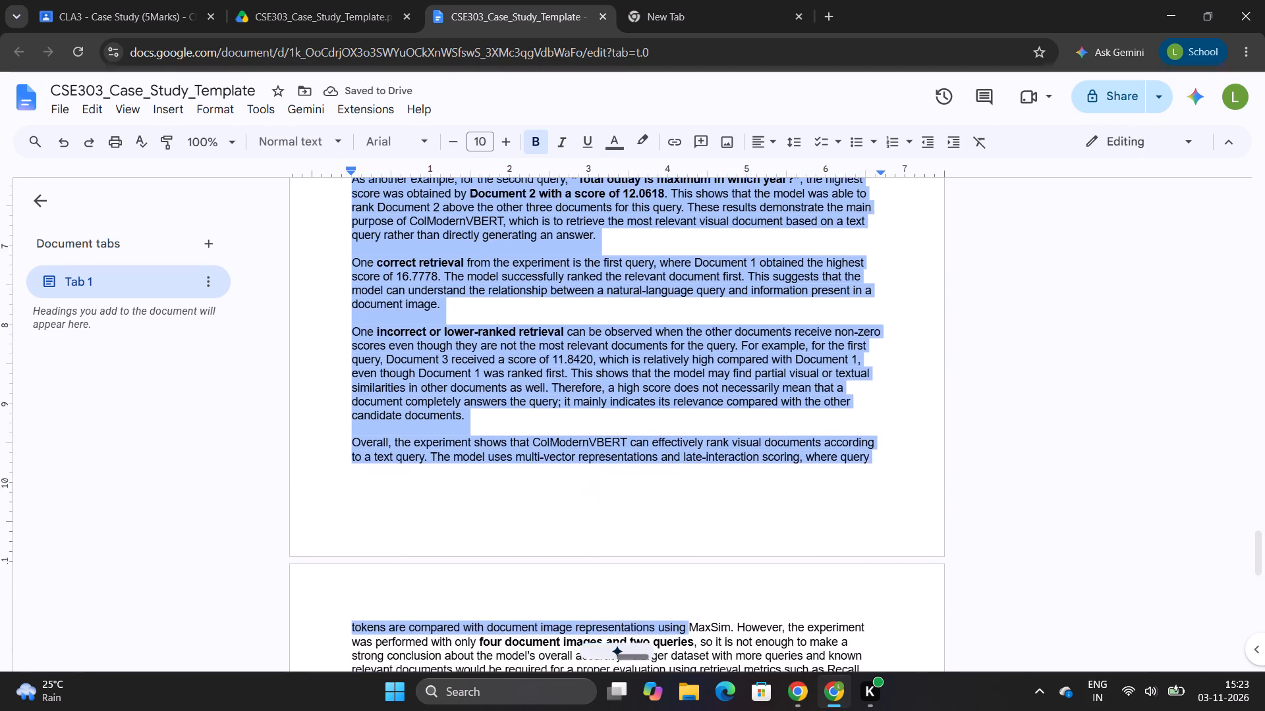
drag(689, 646, 911, 504)
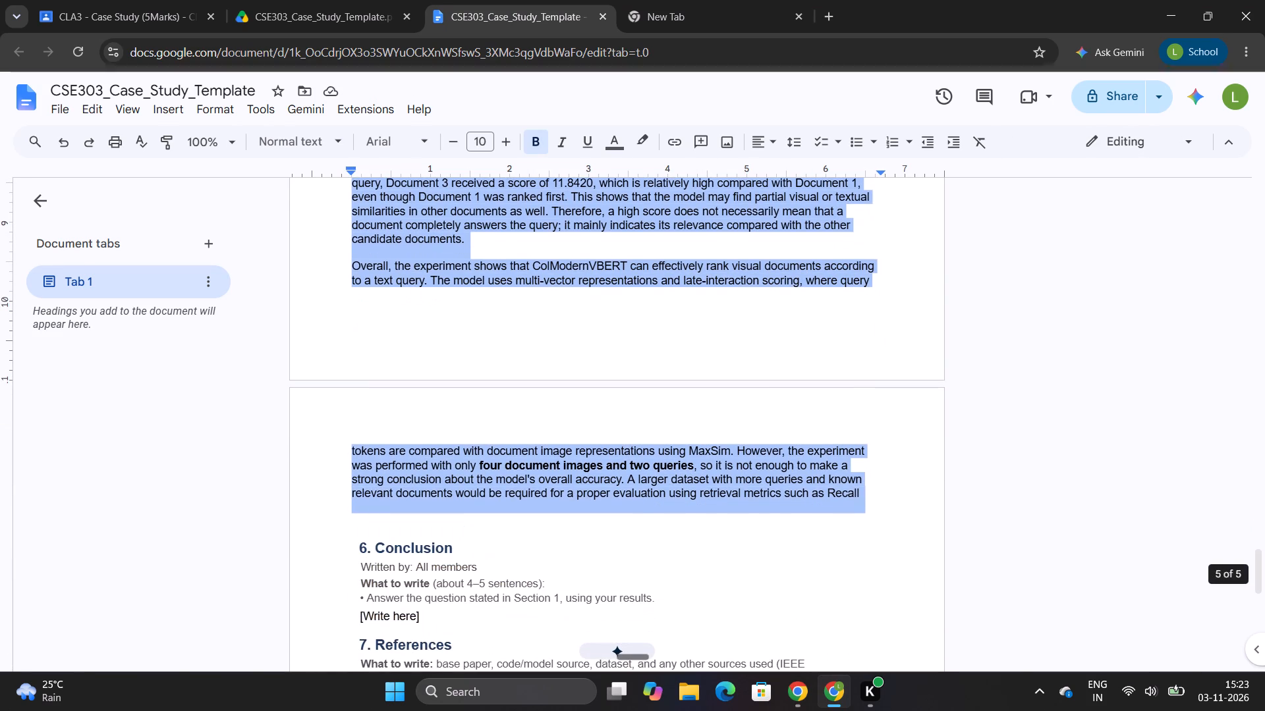
drag(911, 504, 861, 494)
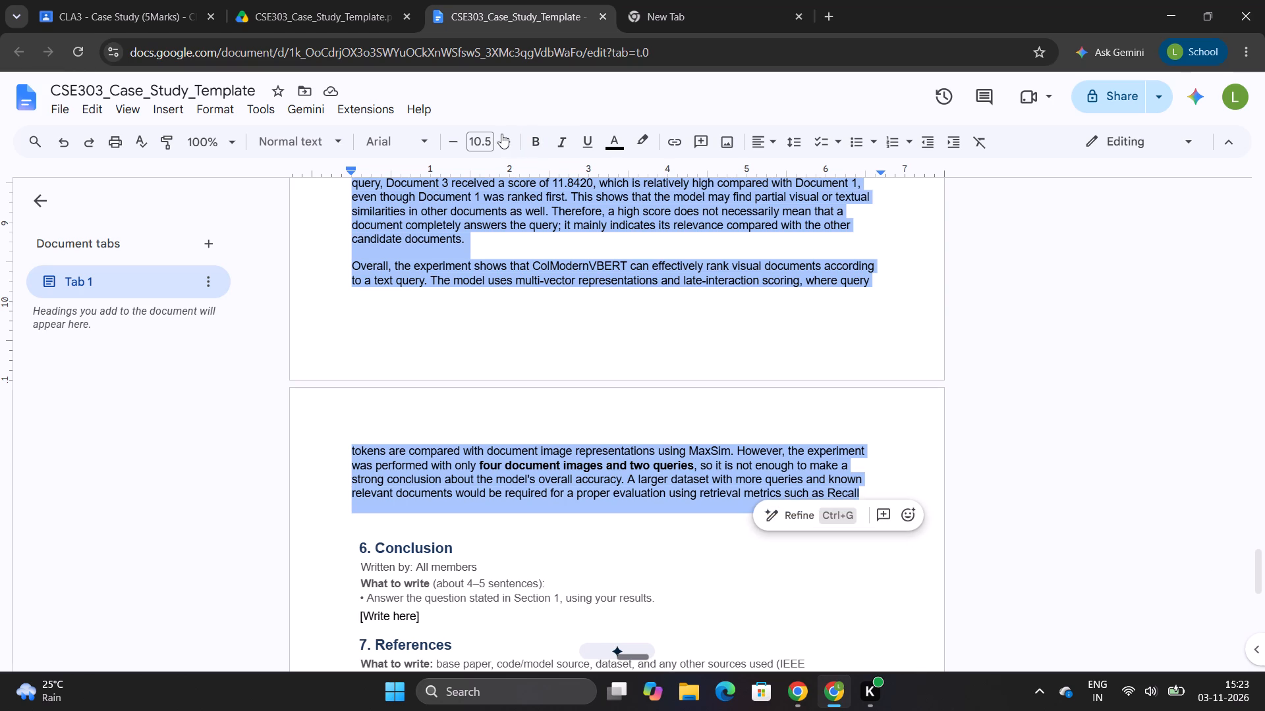
click(615, 148)
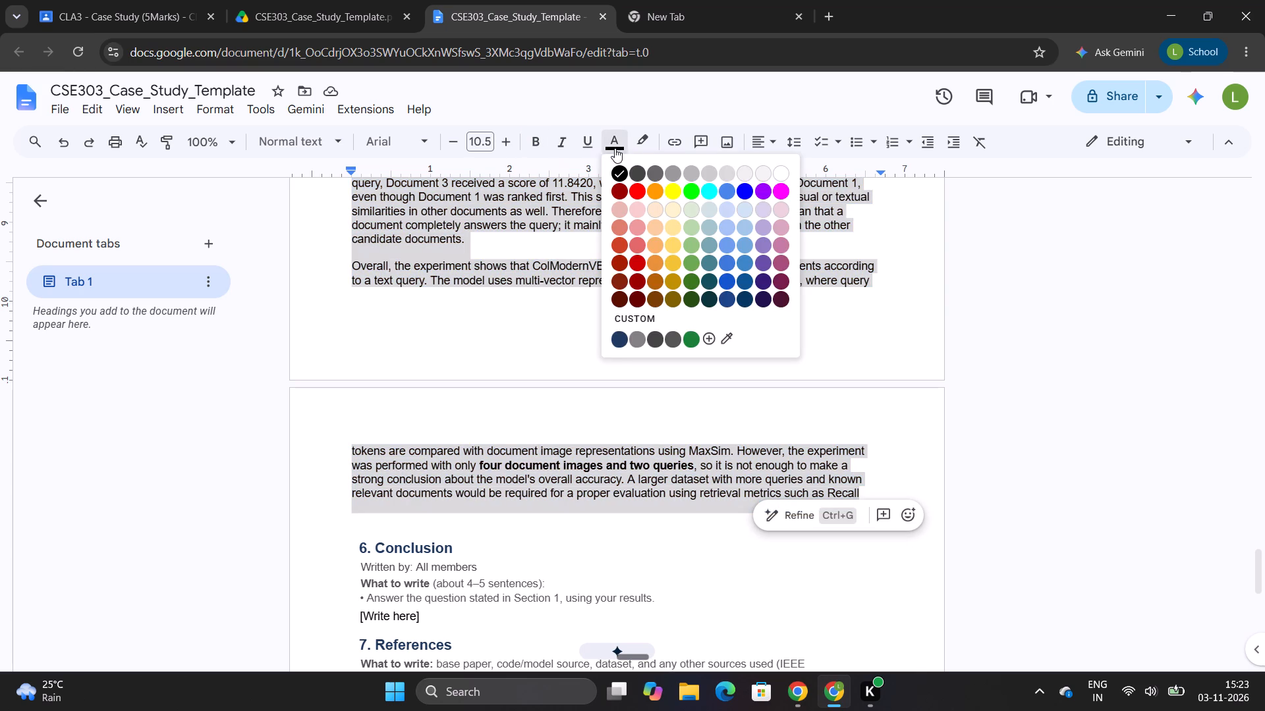
click(623, 173)
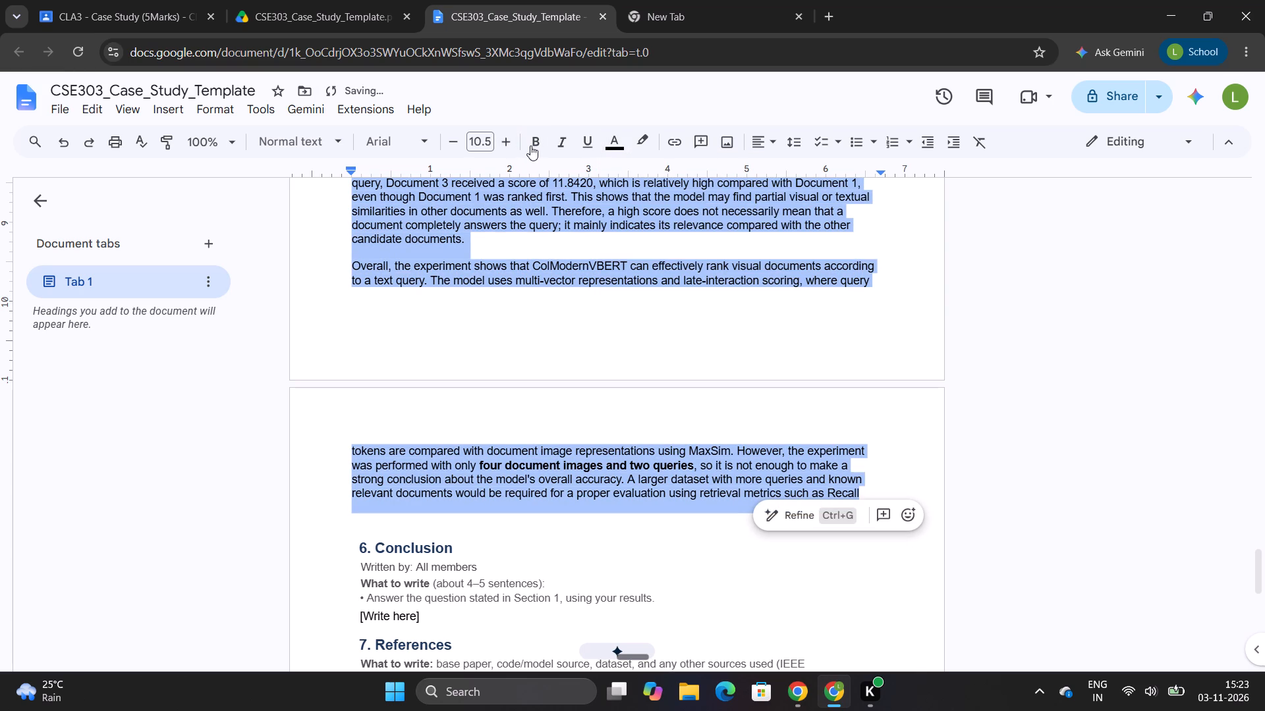
click(530, 145)
click(530, 145)
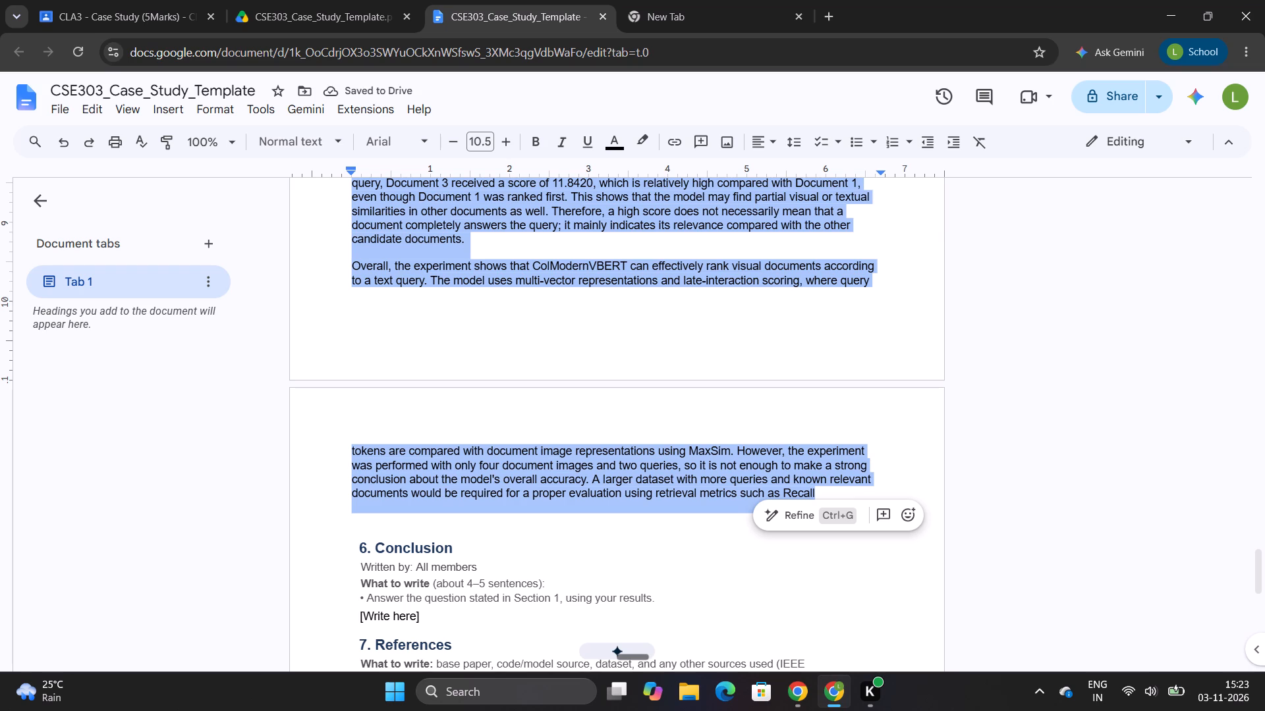
Ask Gemini to refine the selected Section 5 text with the prompt "humanize the text".
click(766, 518)
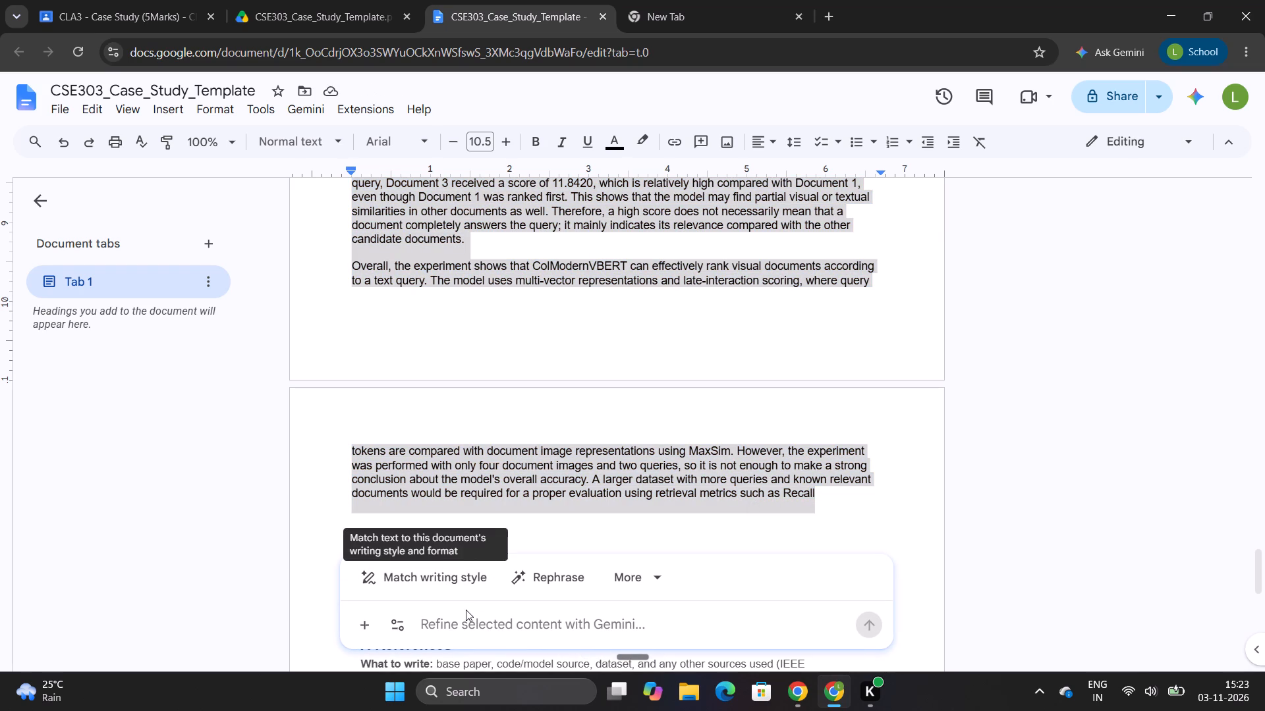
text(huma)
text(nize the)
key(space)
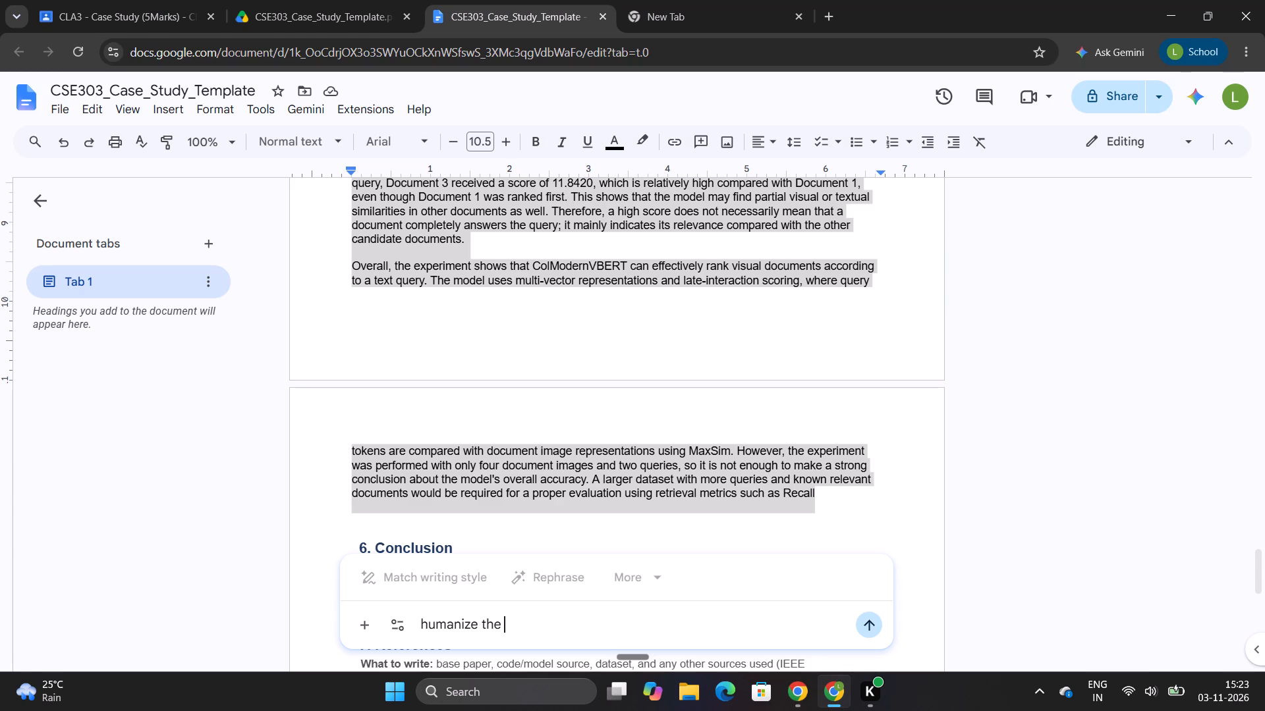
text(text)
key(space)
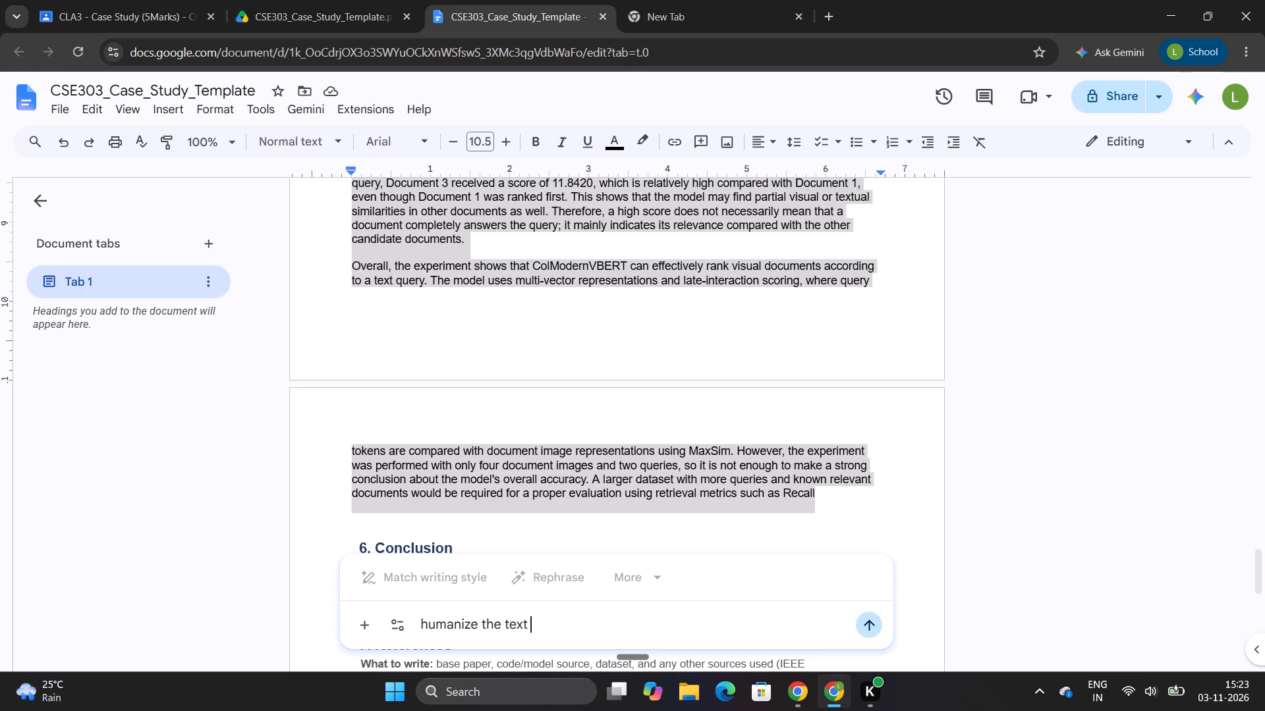
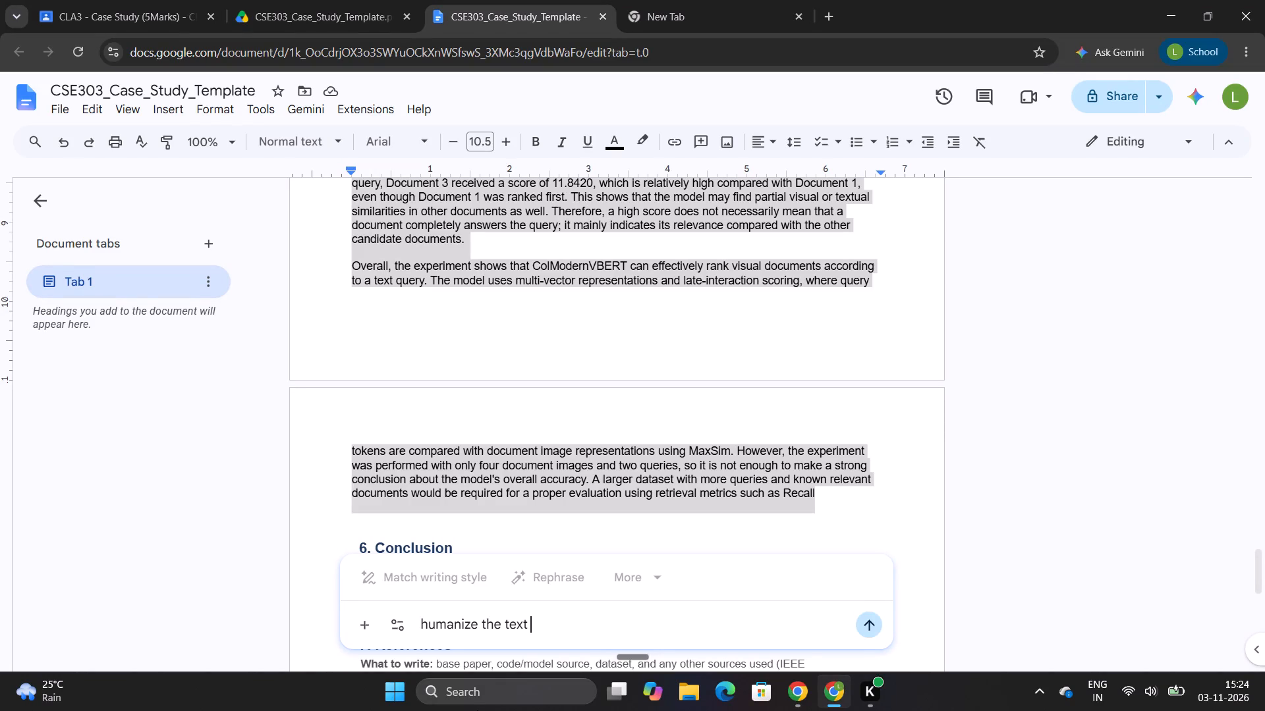
Extend the unsent Gemini prompt for the selected Section 5 text so it reads "humanize the text and".
scroll(567, 594, up, 6)
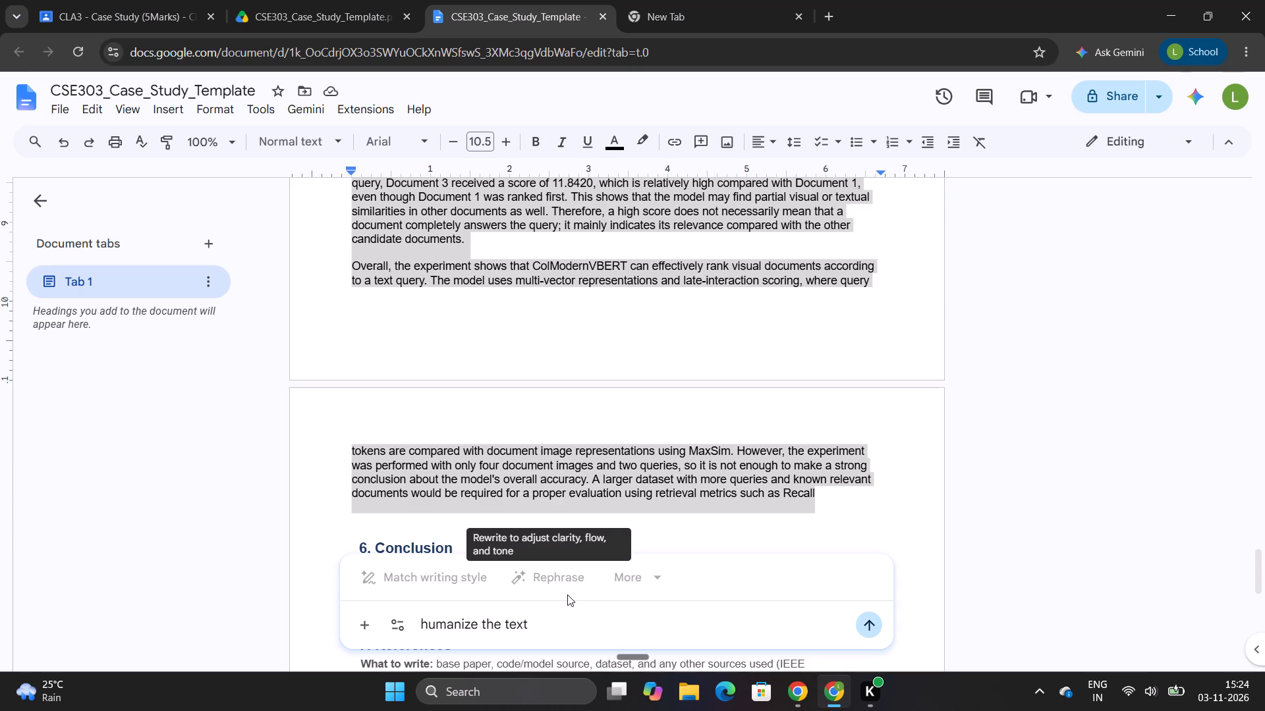
scroll(677, 477, up, 4)
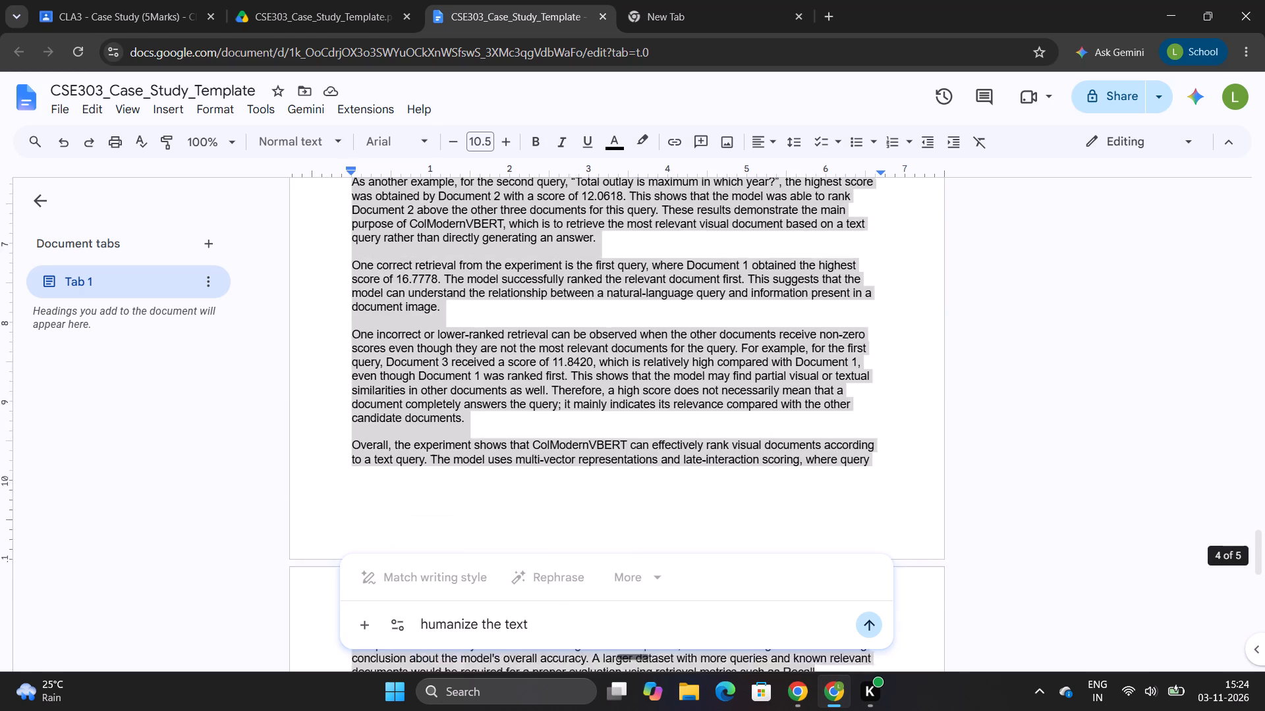
scroll(677, 477, up, 1)
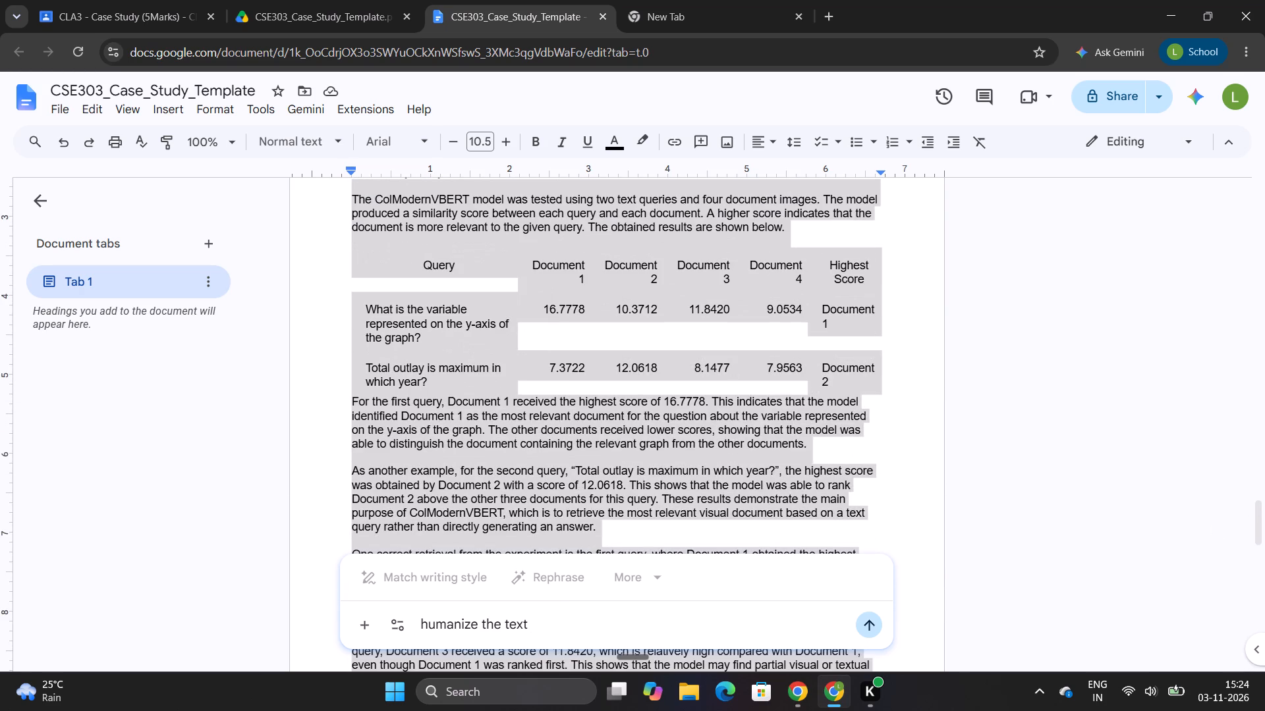
text(and)
key(space)
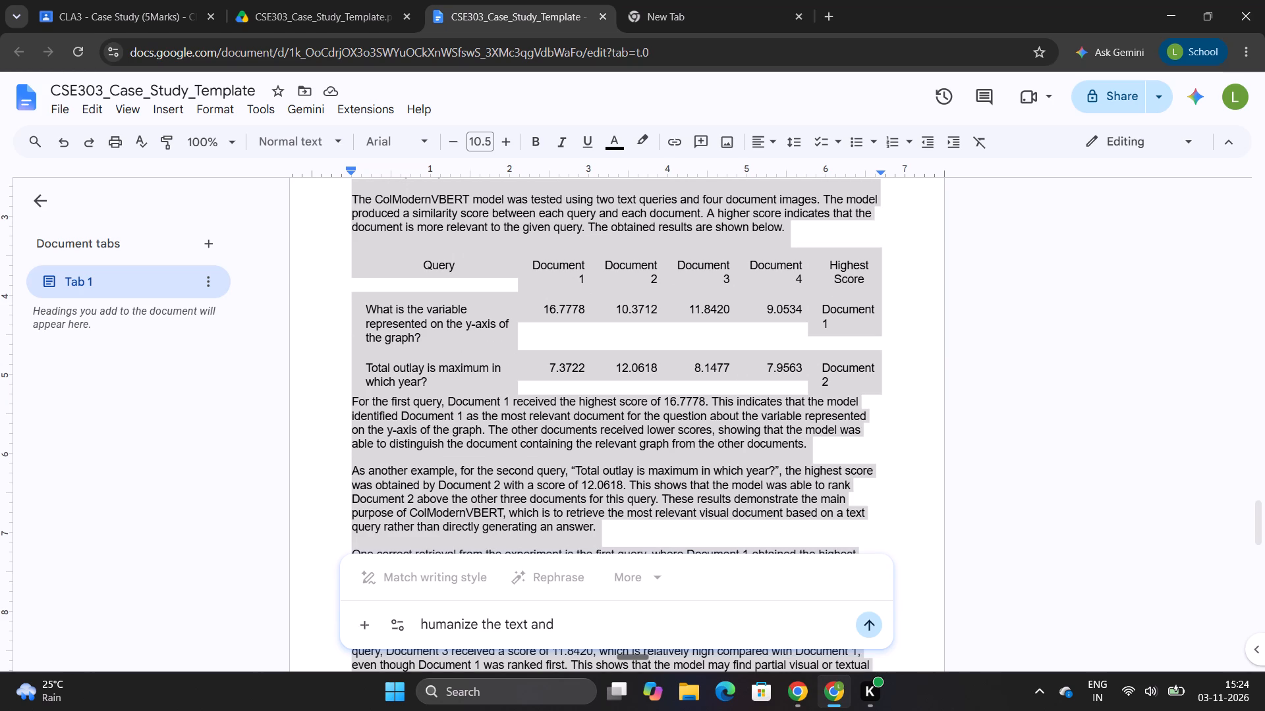
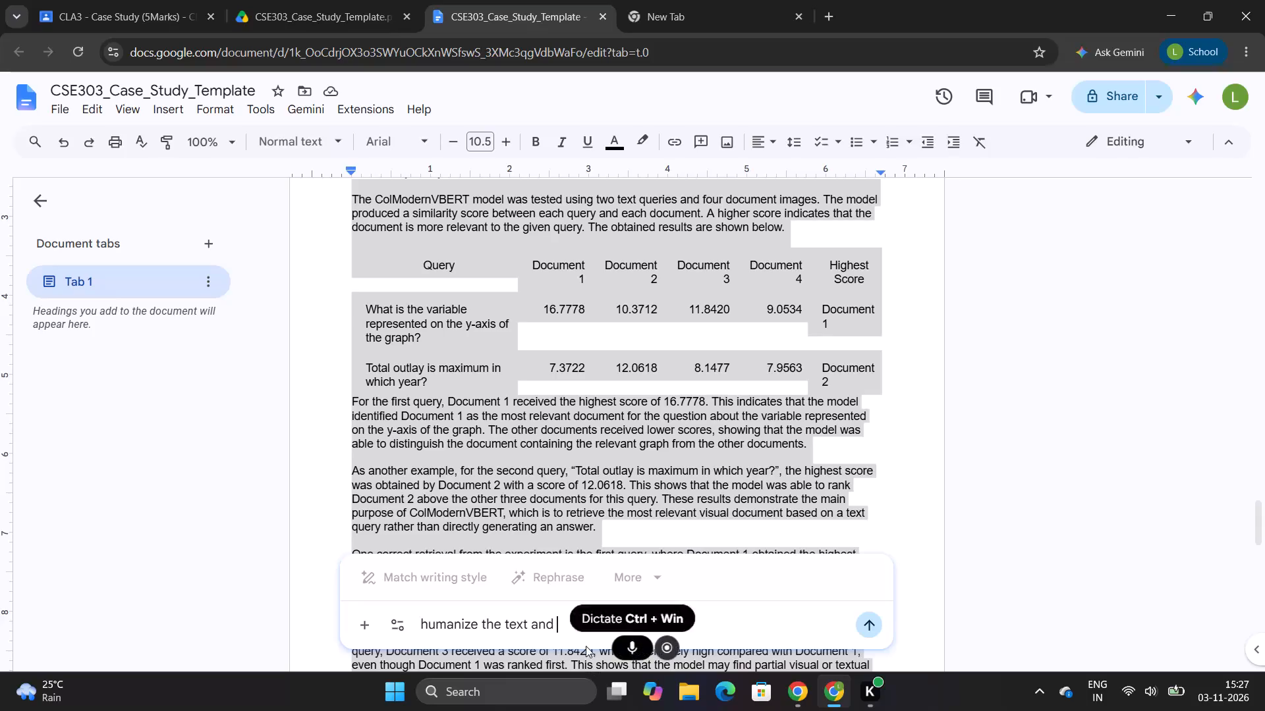
Complete the Gemini prompt as "humanize the text and also make a proper table for the document" and submit it for the selected Section 5 text.
text(also)
key(space)
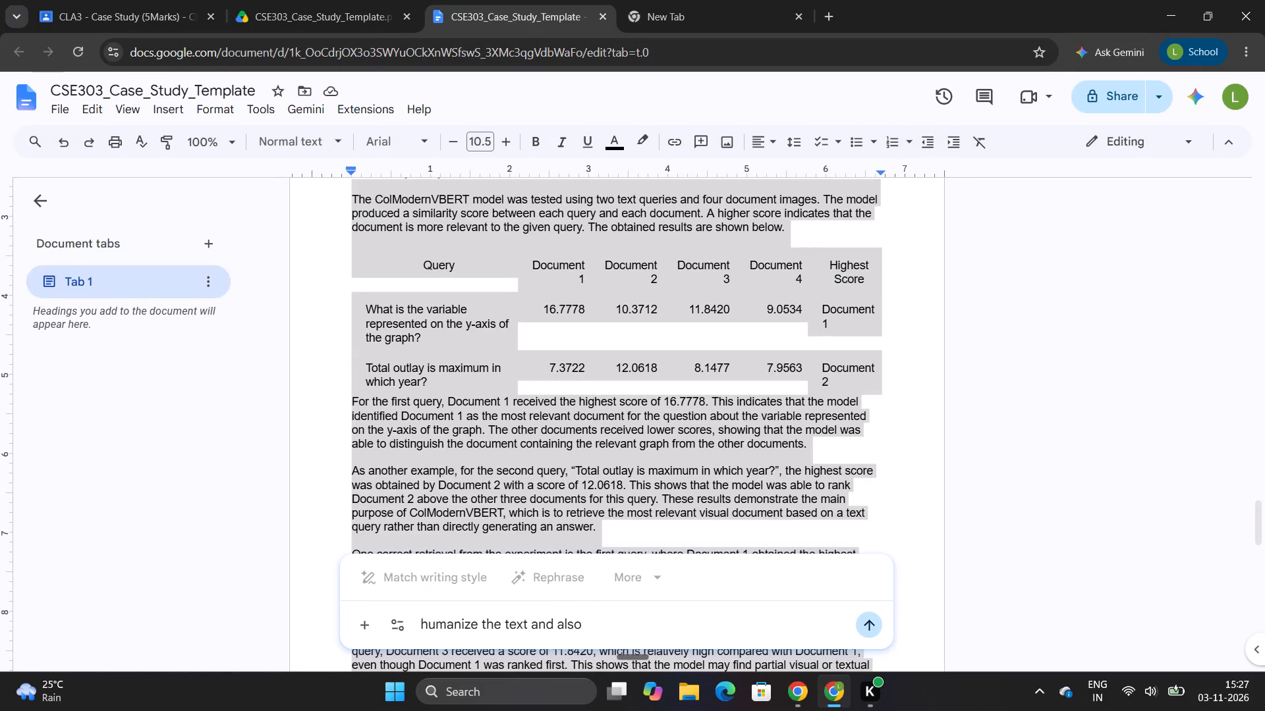
text(make a prope)
key(BackSpace)
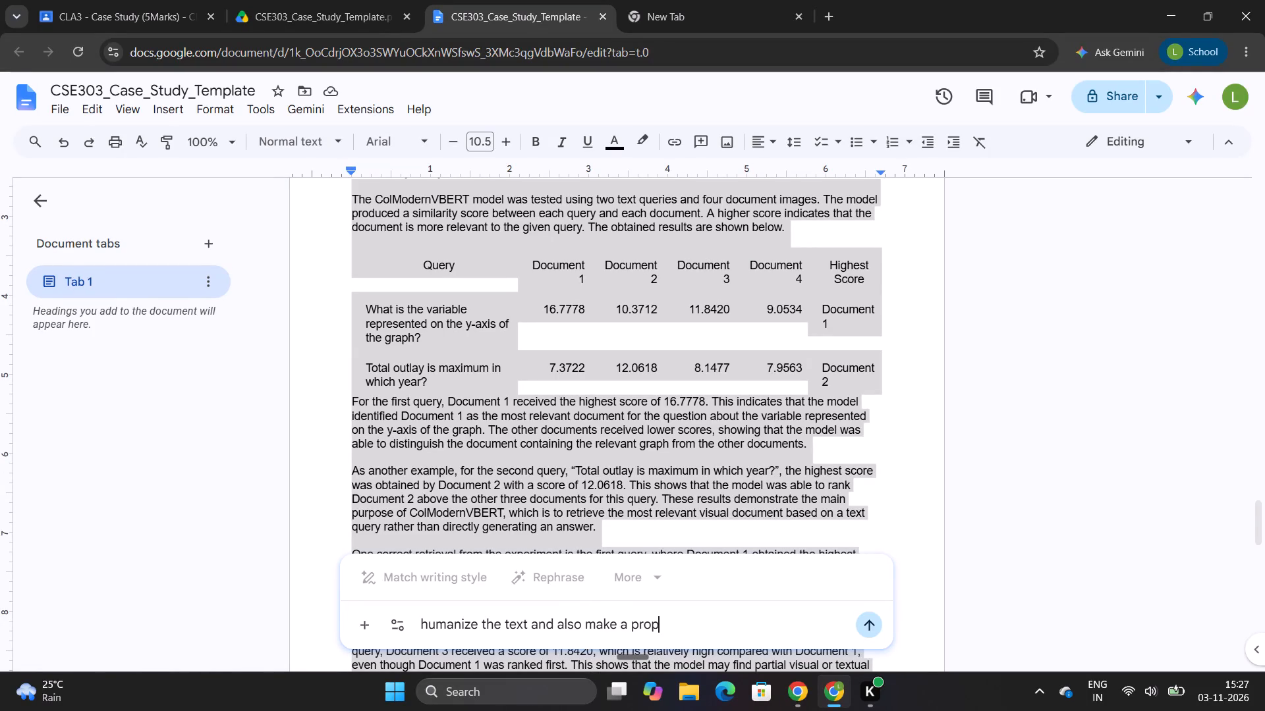
text(er table for the)
key(space)
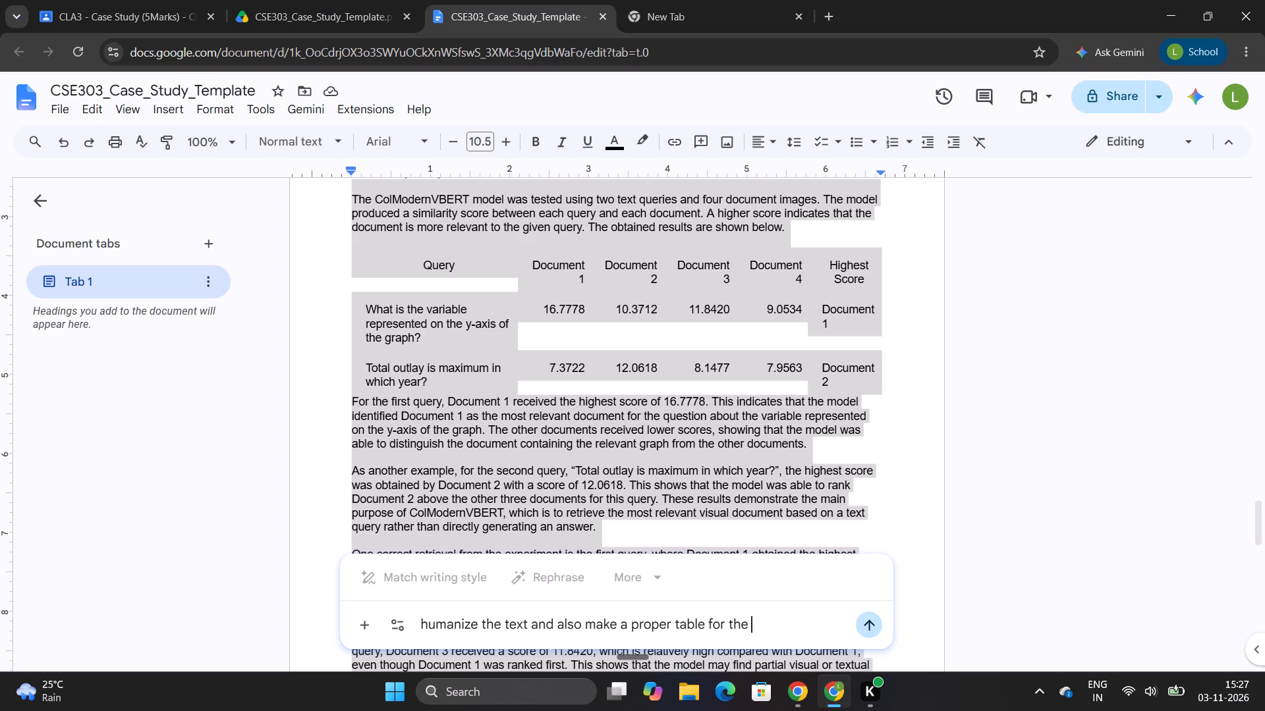
text(docum)
text(ent)
key(Return)
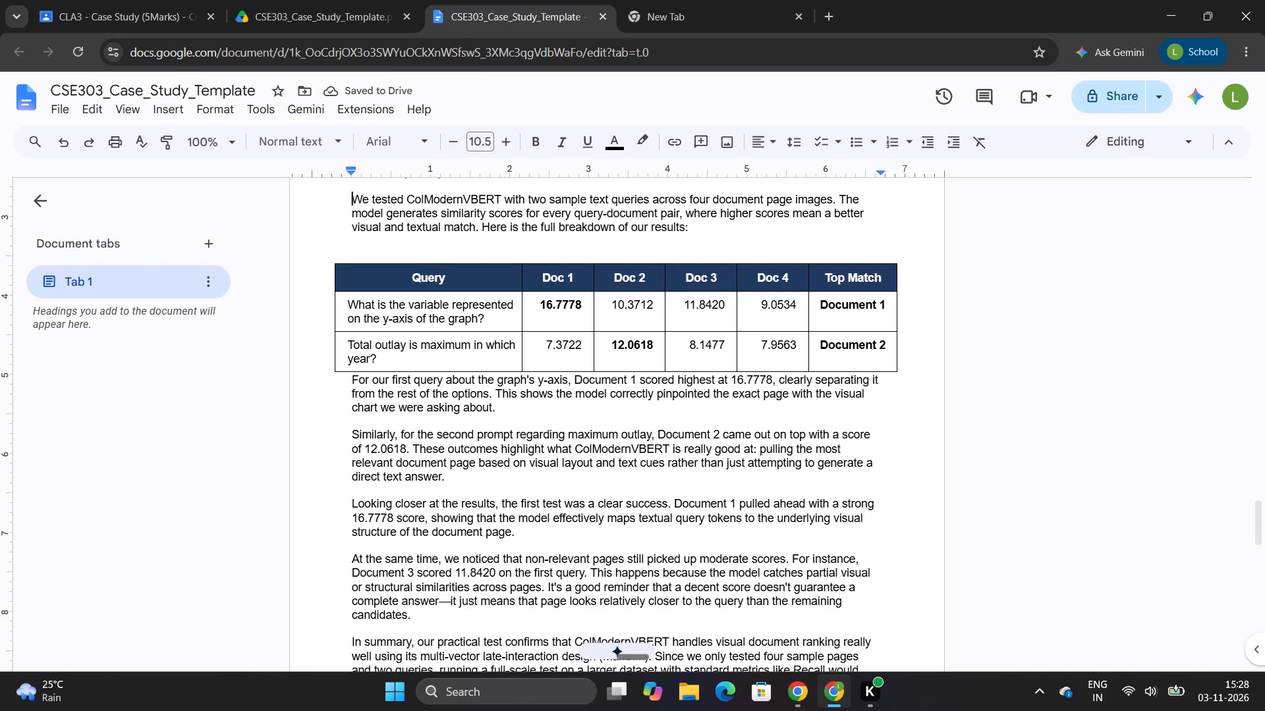
Set the line spacing of the introductory paragraph under "5. Results and Discussion" to 1.15.
scroll(468, 320, up, 2)
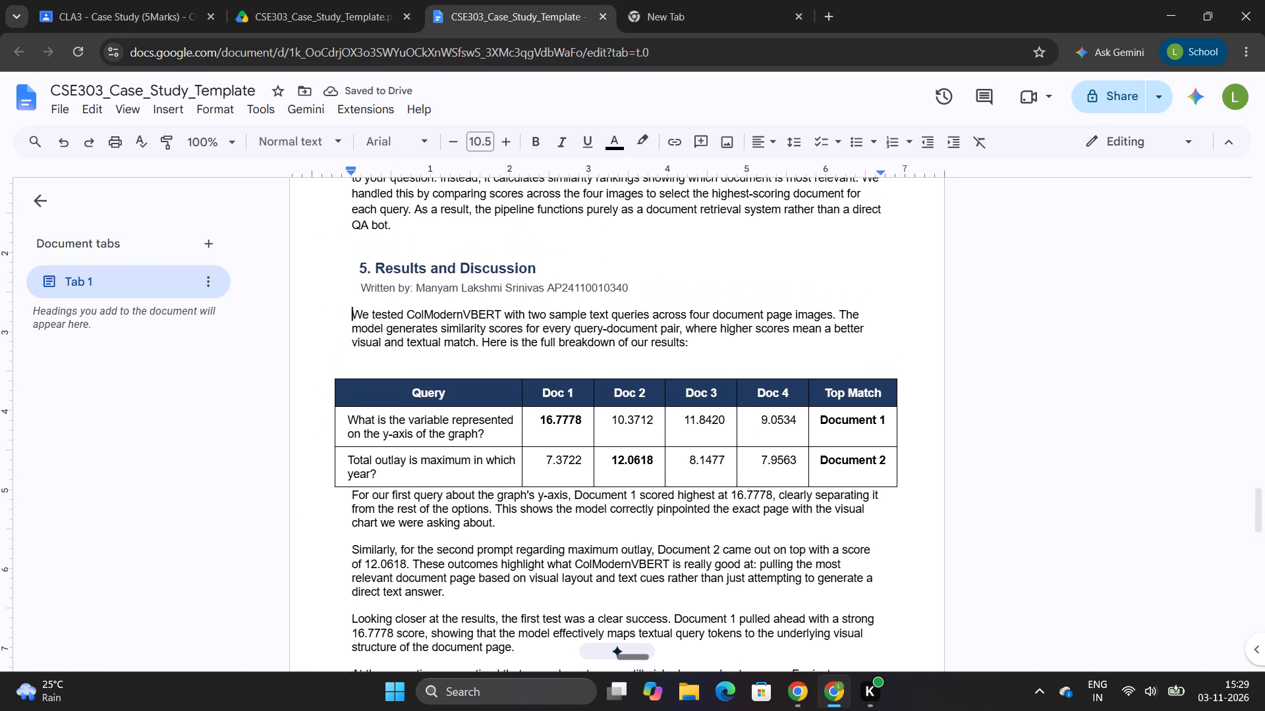
drag(350, 315, 688, 345)
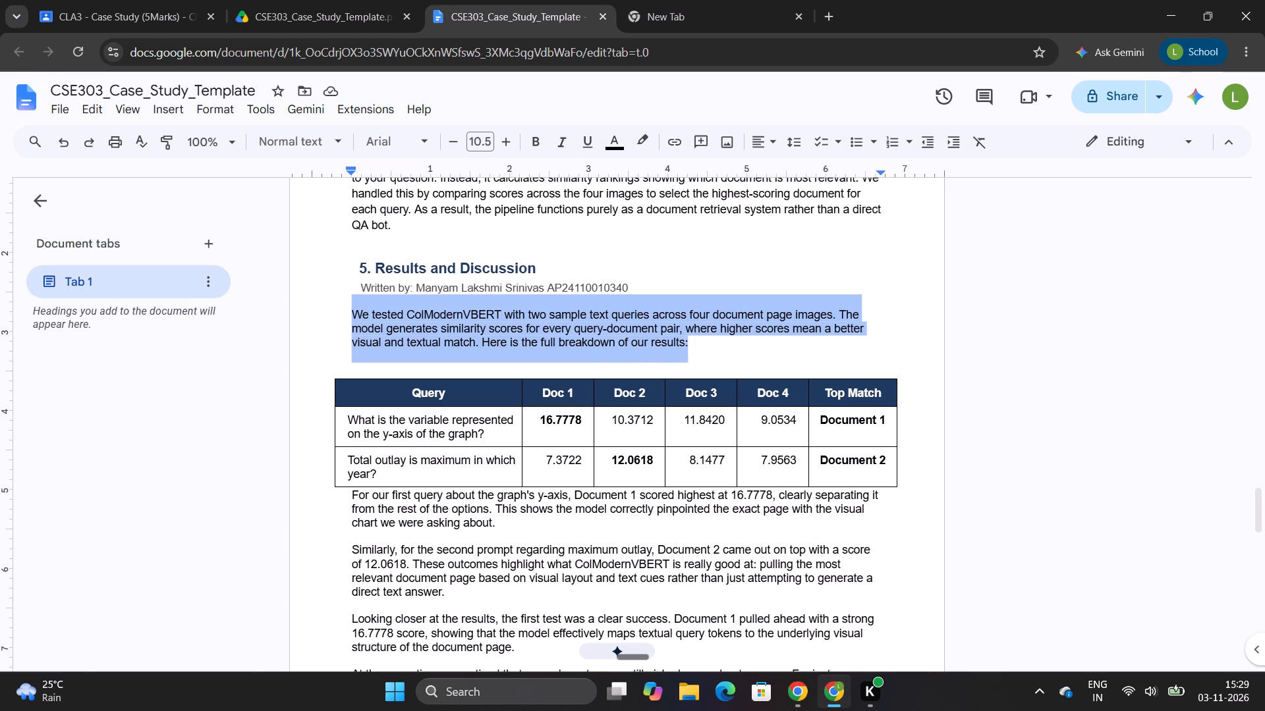
drag(688, 345, 688, 344)
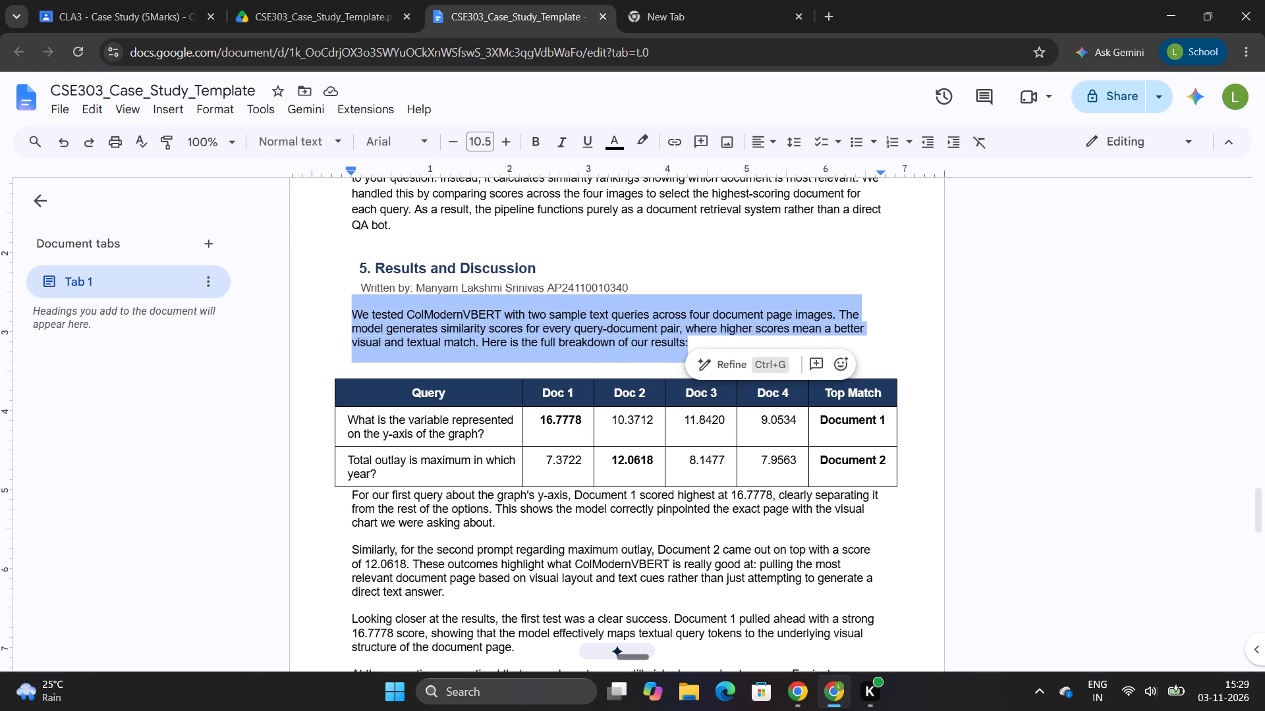
click(798, 147)
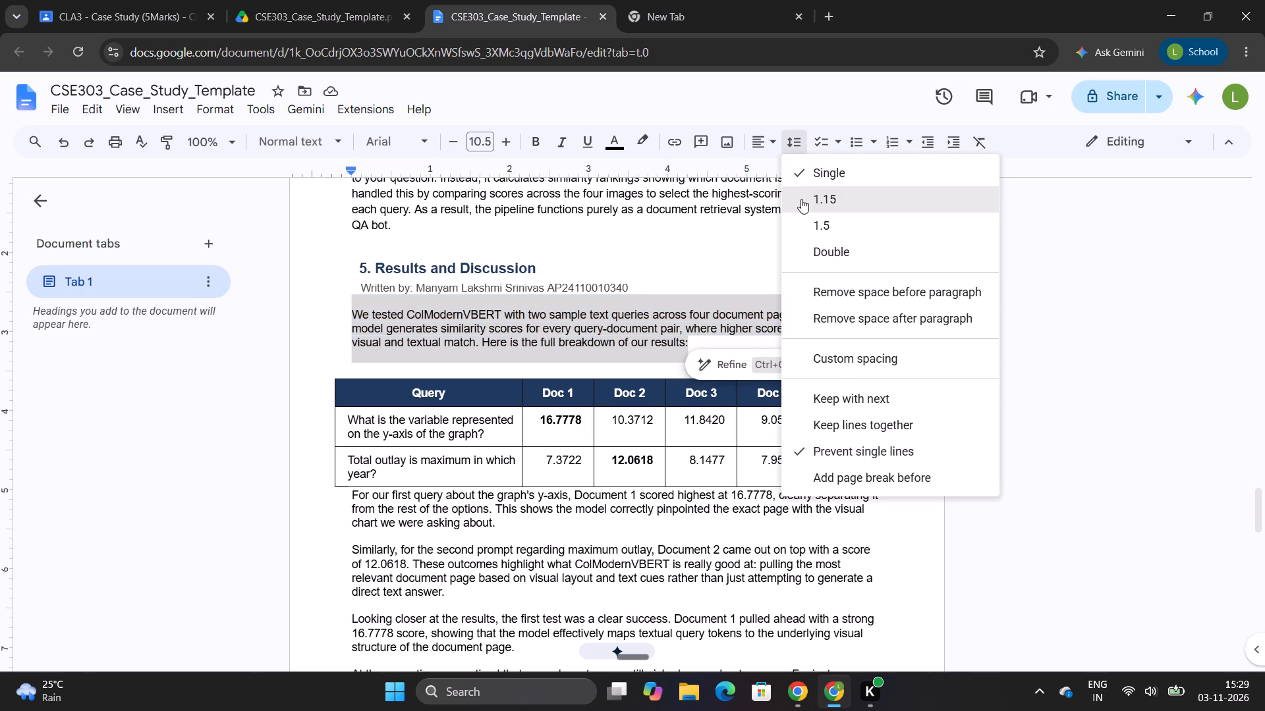
click(801, 199)
click(598, 344)
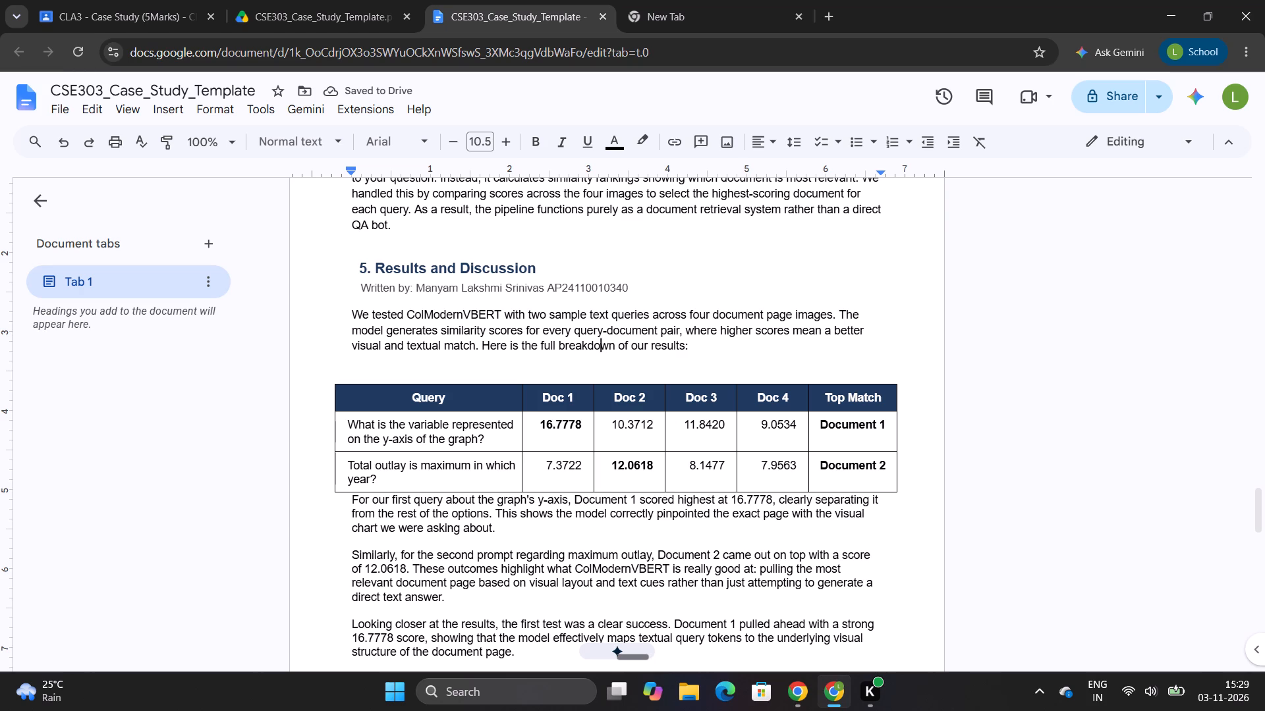
Remove the word "text" from Section 5's first sentence so it reads "two sample queries across four document page images".
click(608, 313)
key(BackSpace)
key(BackSpace)
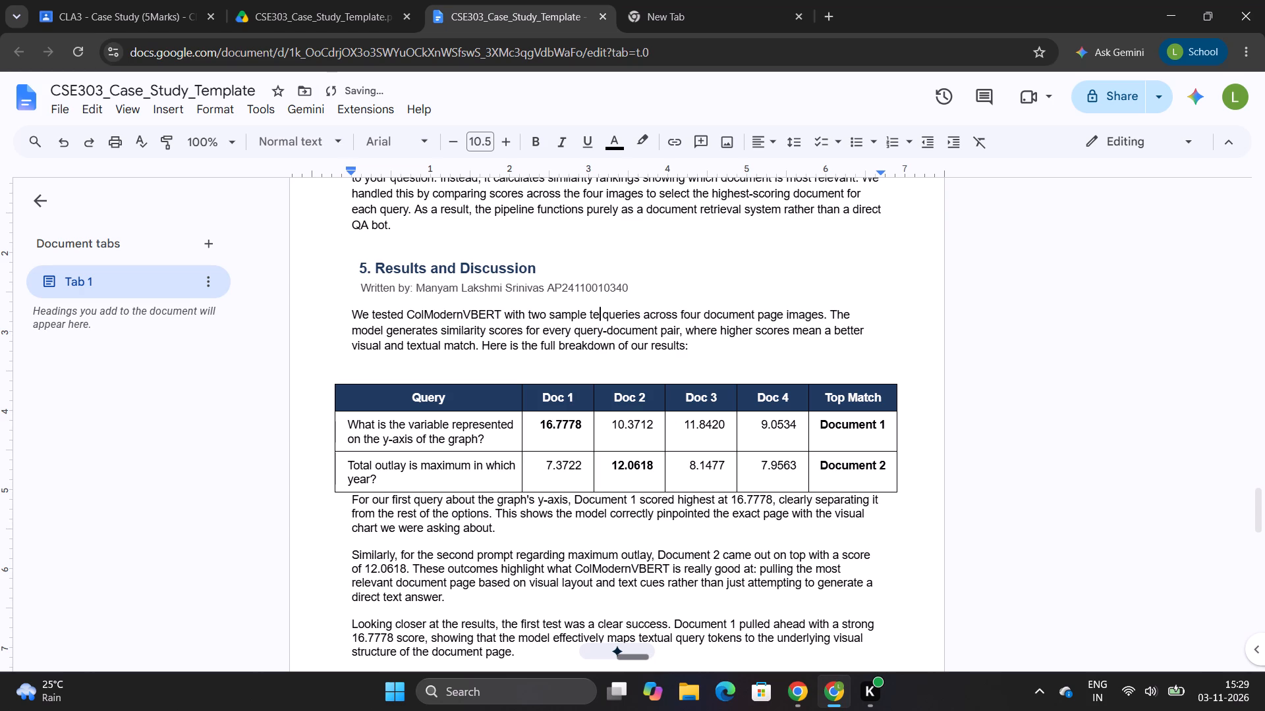
key(BackSpace)
key(BackSpace)
key(Right)
key(BackSpace)
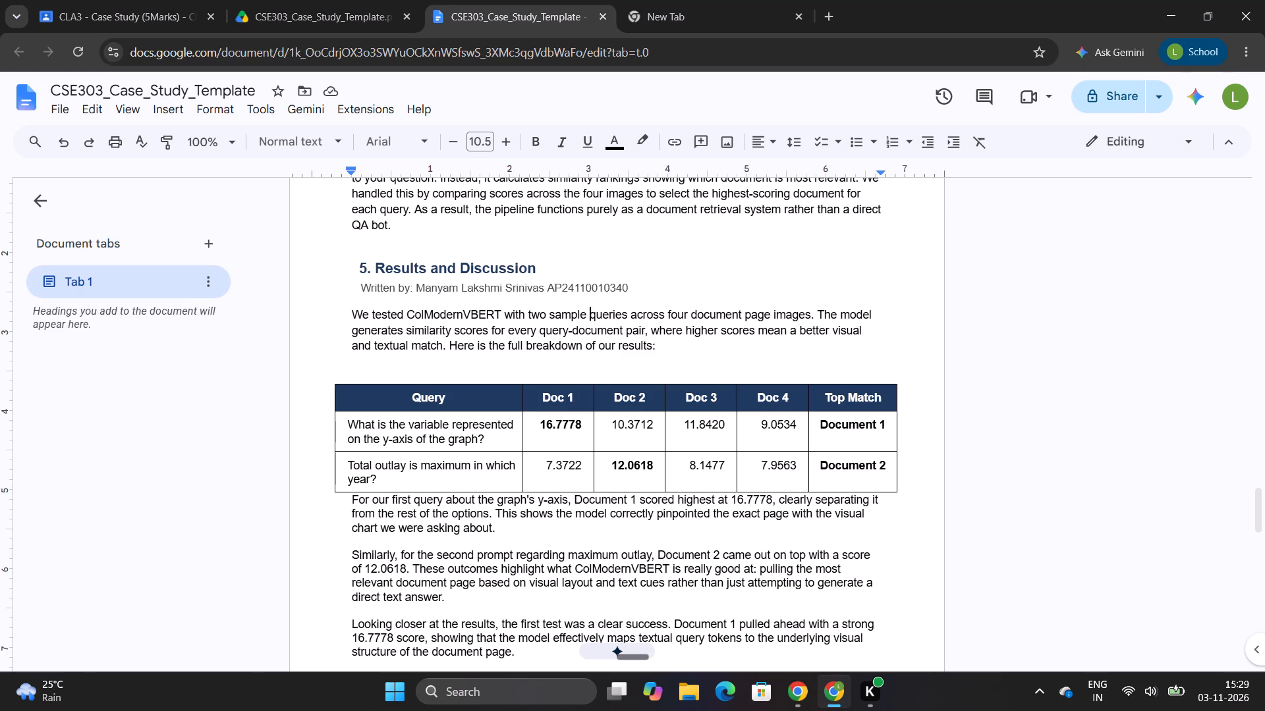
Insert a blank line between the query results table and the paragraph starting "For our first query".
scroll(722, 339, down, 1)
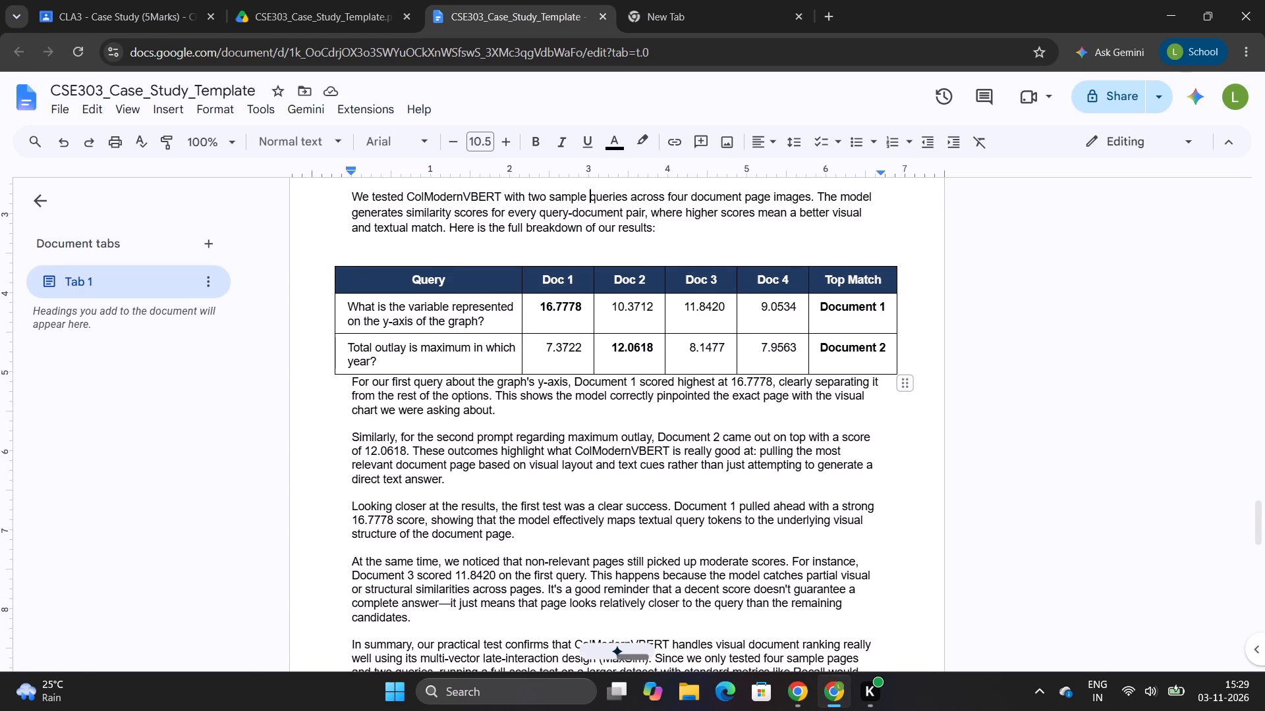
click(346, 386)
key(Return)
Set the line spacing to 1.15 for all Section 5 paragraphs after the table, from "For our first query" through the "In summary" paragraph.
drag(349, 411, 359, 421)
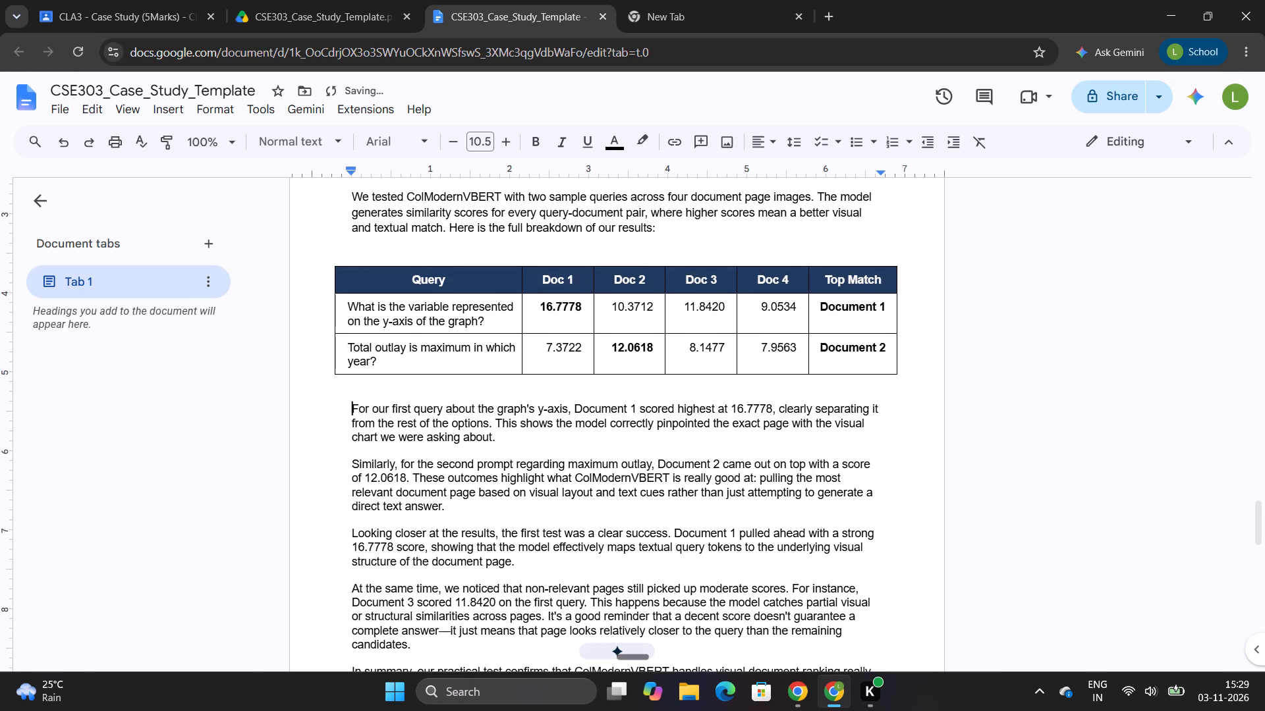
drag(359, 421, 639, 282)
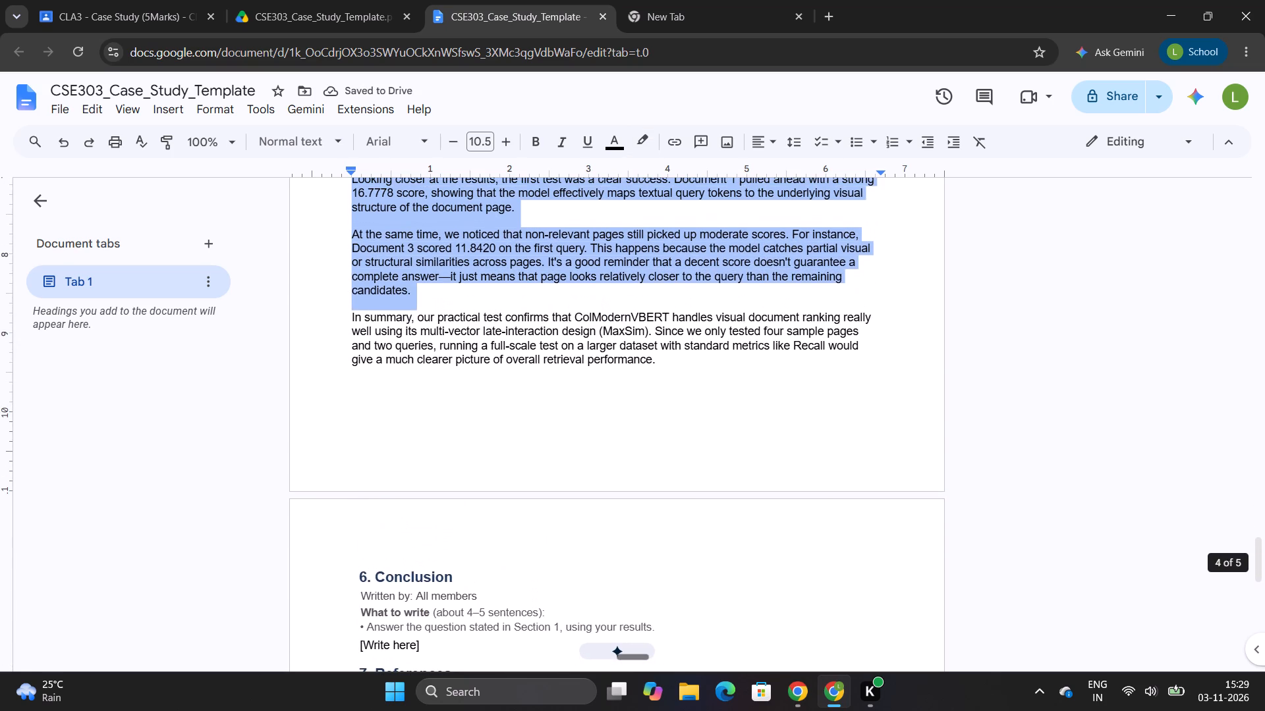
drag(639, 282, 656, 360)
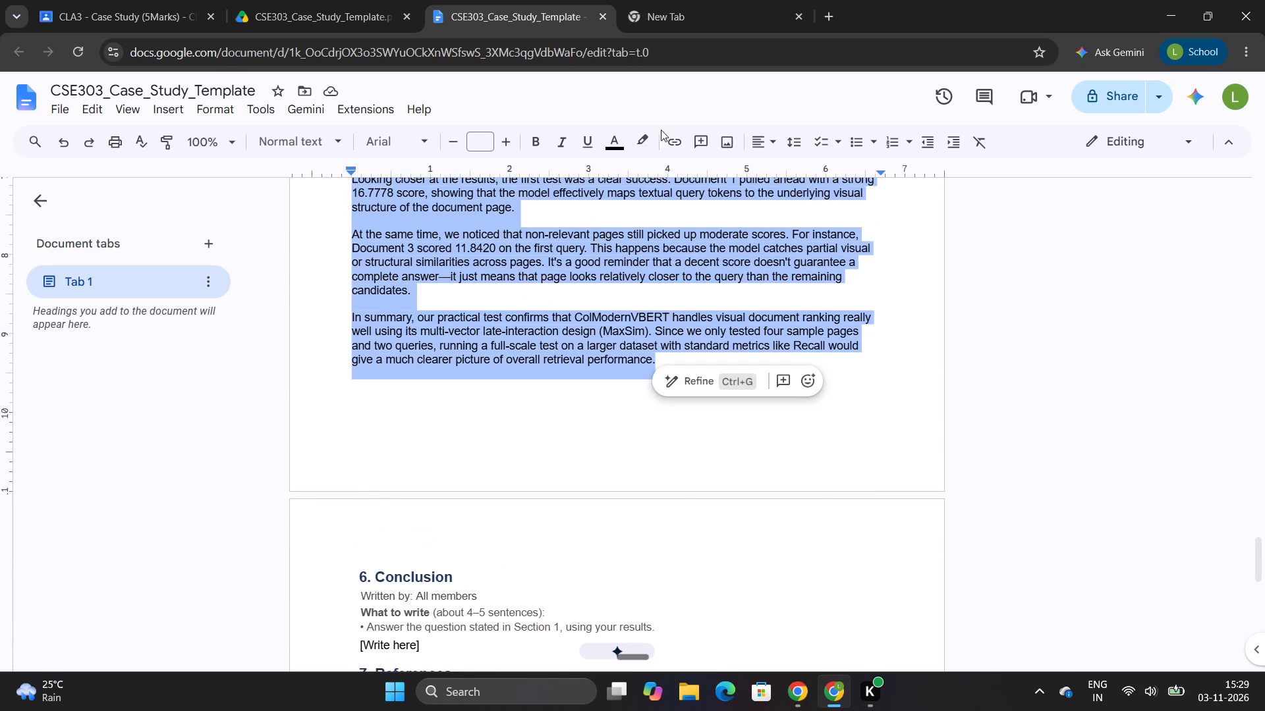
click(788, 144)
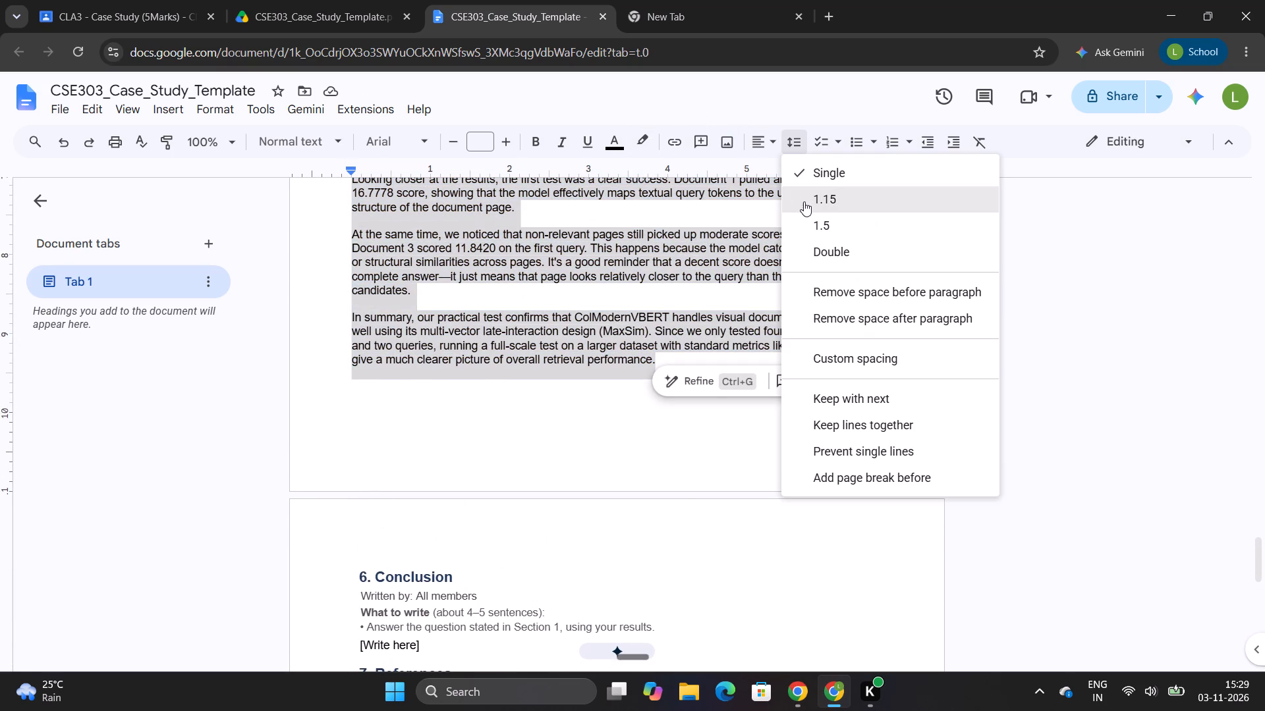
click(804, 201)
click(847, 379)
scroll(847, 379, up, 2)
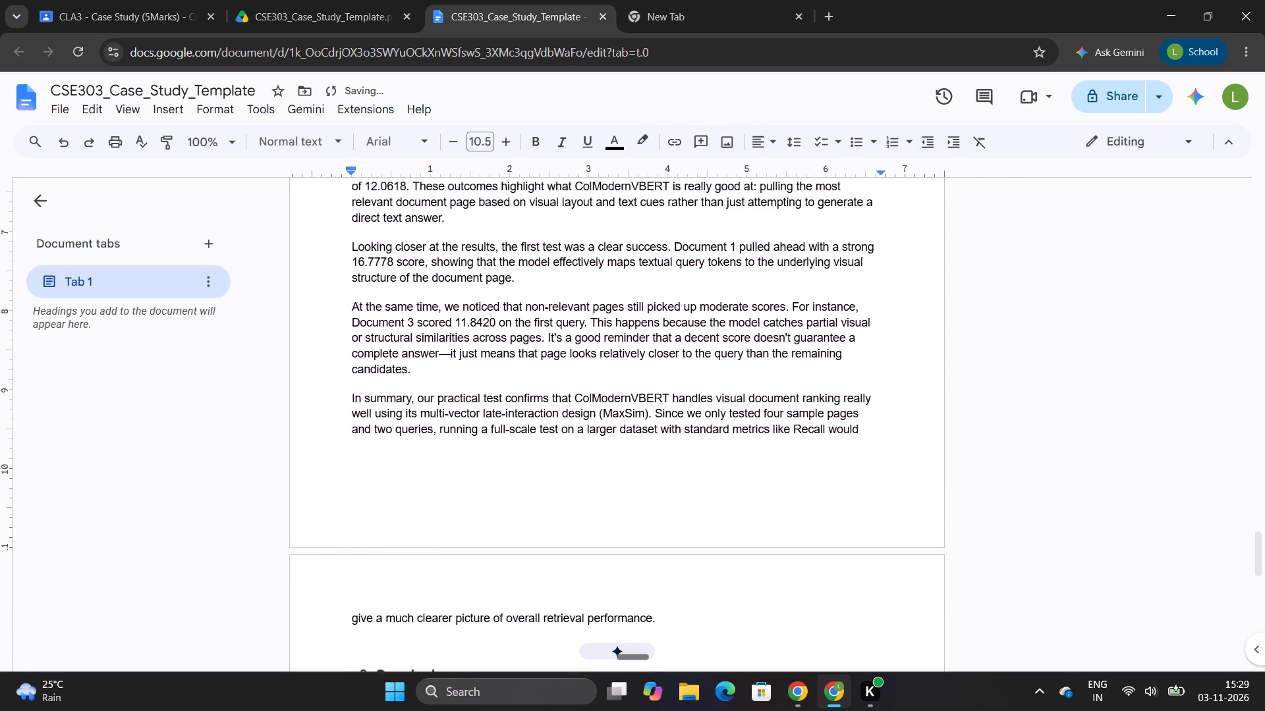
Review the spacing and layout of Section 5, its results table and the end of Section 4.
scroll(847, 379, up, 5)
scroll(847, 379, down, 3)
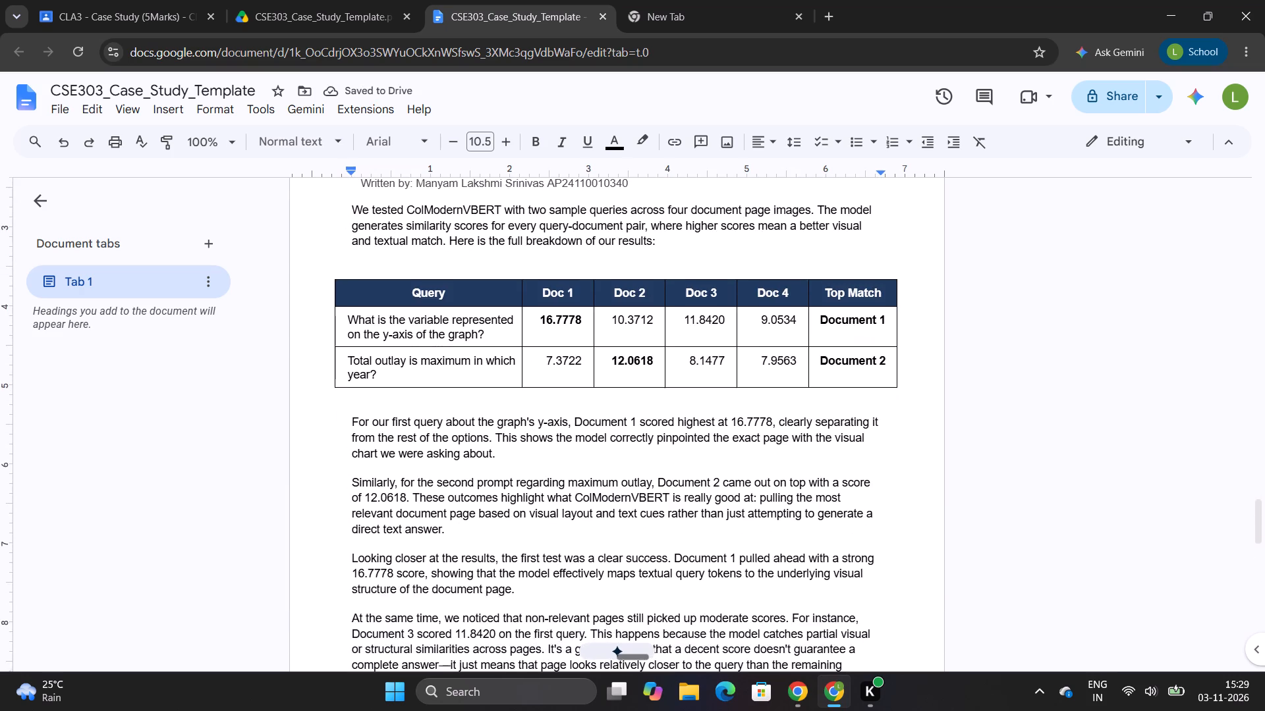
scroll(847, 379, down, 4)
scroll(847, 379, up, 5)
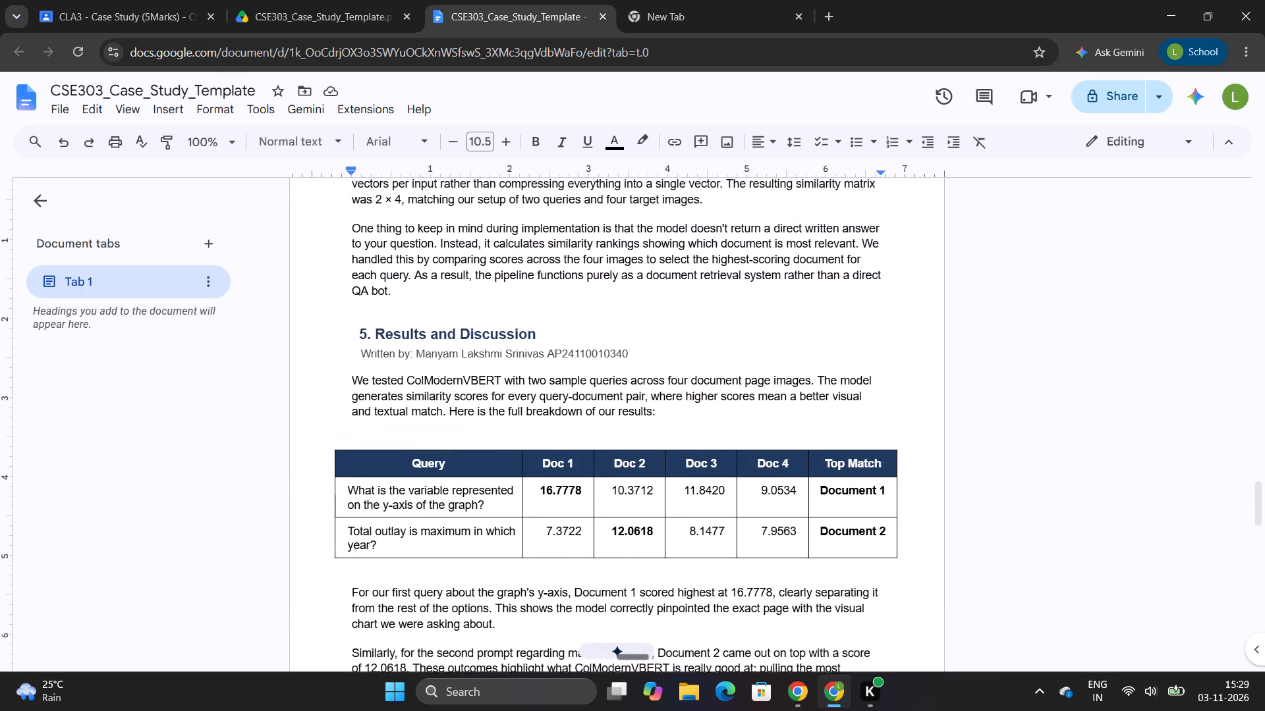
scroll(847, 379, up, 2)
scroll(847, 379, down, 1)
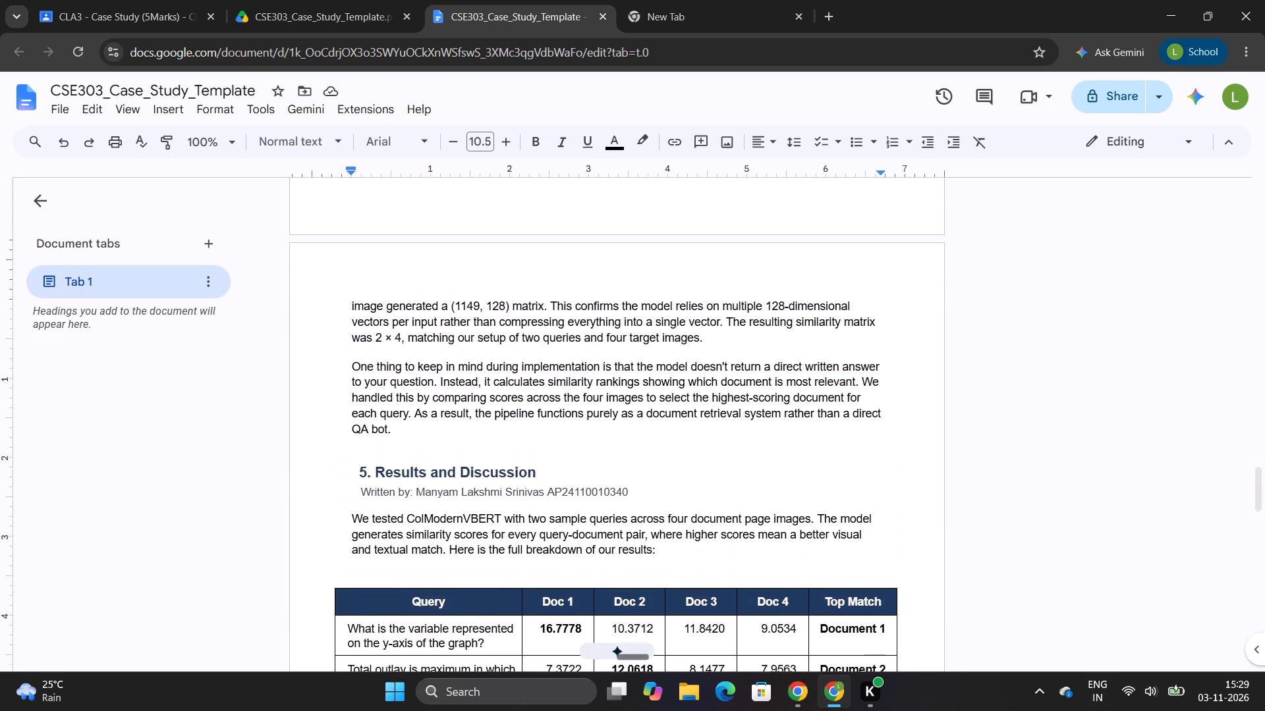
scroll(847, 379, down, 9)
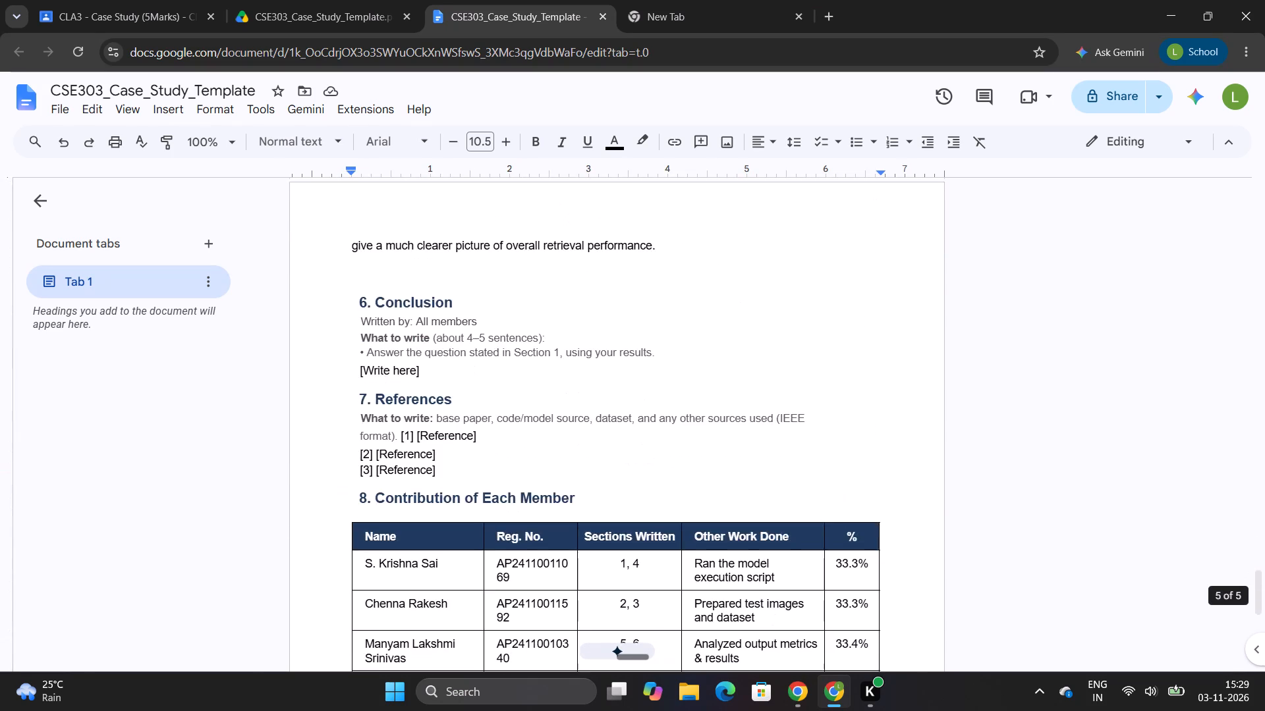
Widen the Section 8 contribution table on both sides and adjust its columns so names, registration numbers and work entries each fit on one line.
scroll(847, 379, down, 2)
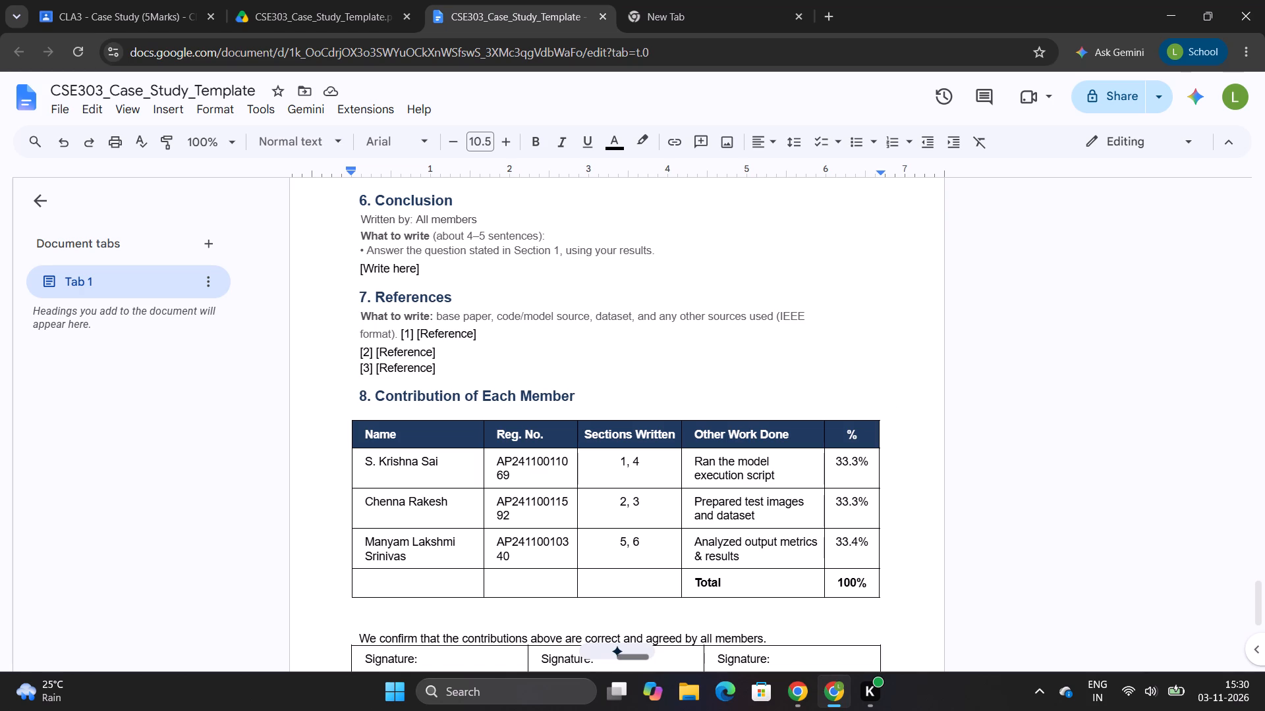
drag(880, 531, 908, 525)
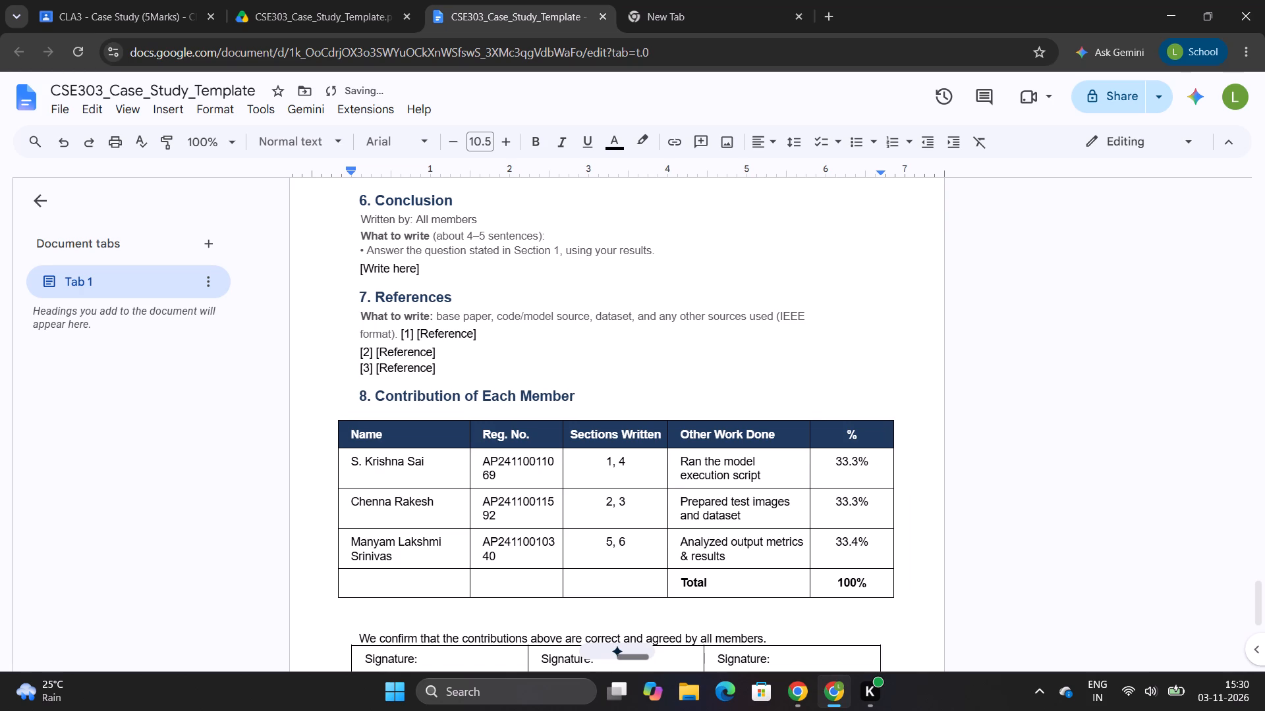
drag(338, 496, 312, 495)
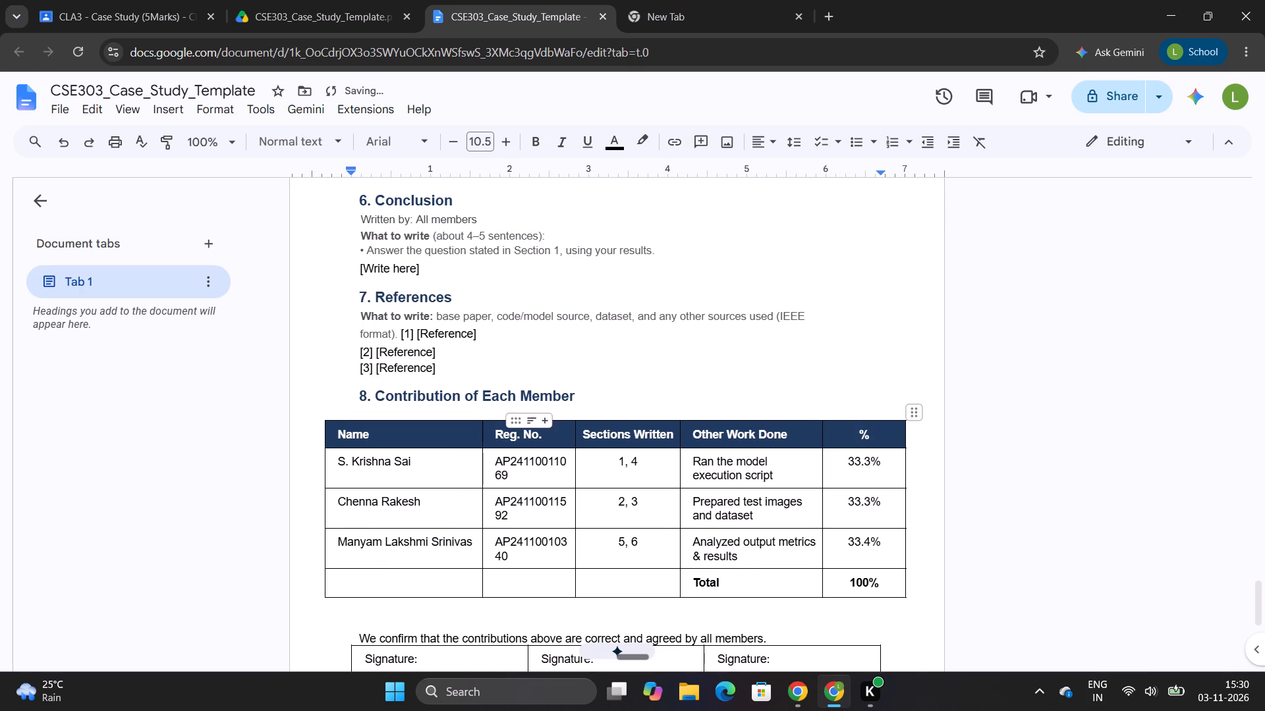
drag(484, 475, 470, 477)
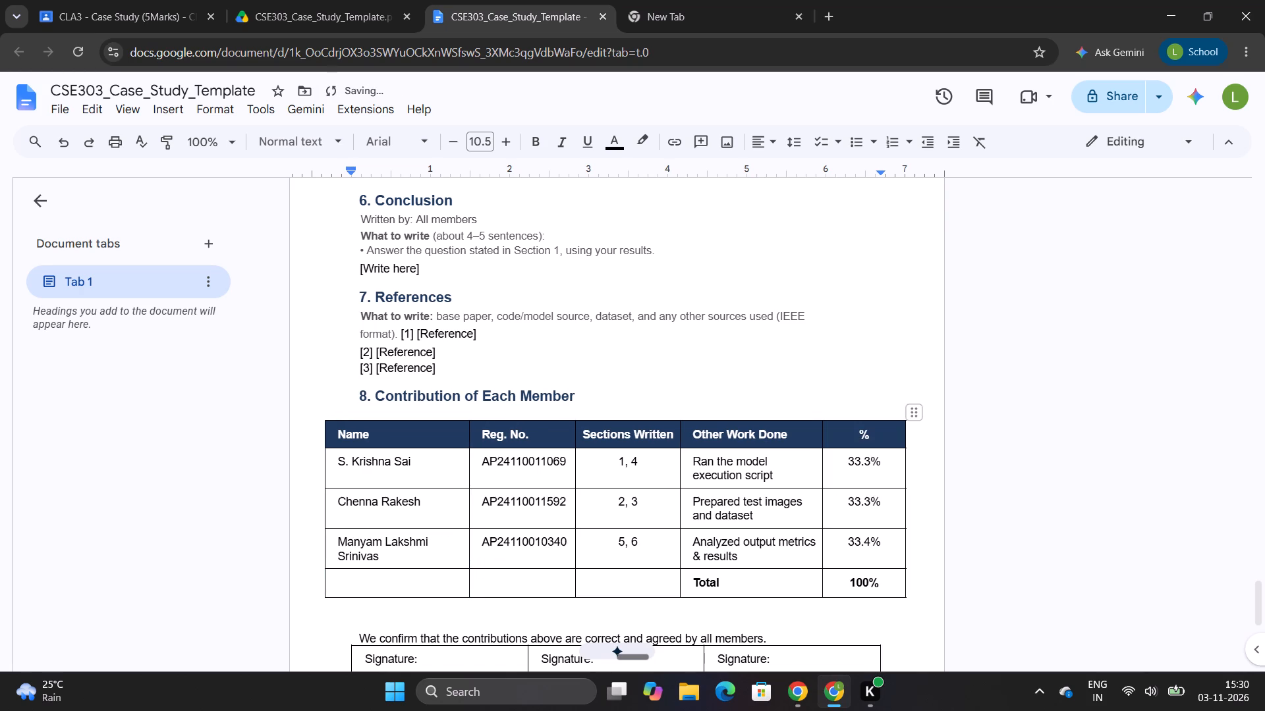
drag(679, 495, 652, 497)
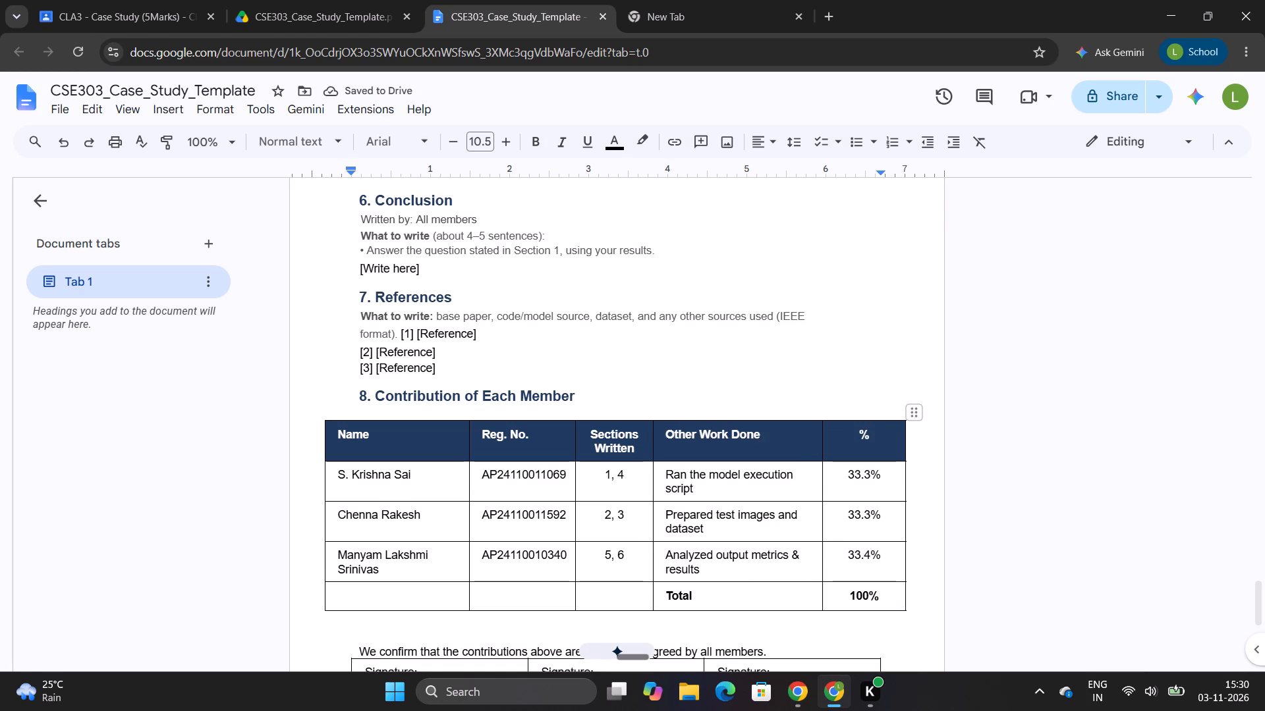
drag(822, 517, 846, 518)
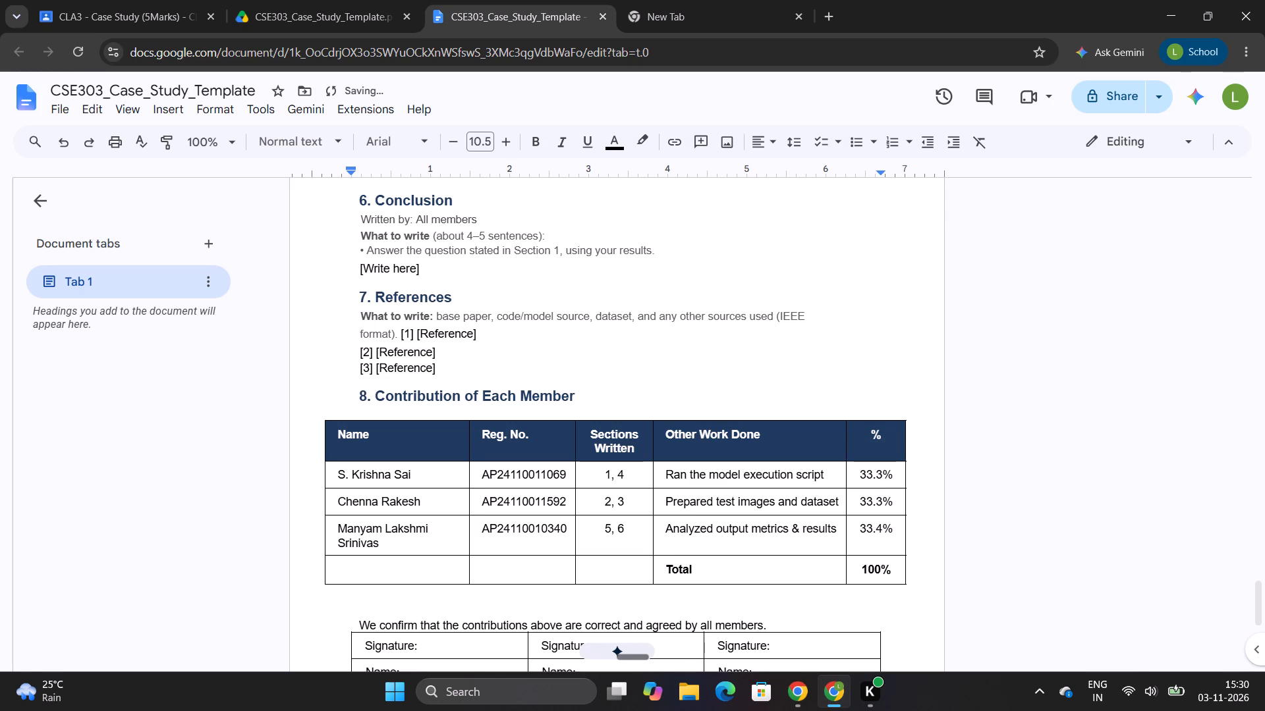
drag(468, 535, 487, 535)
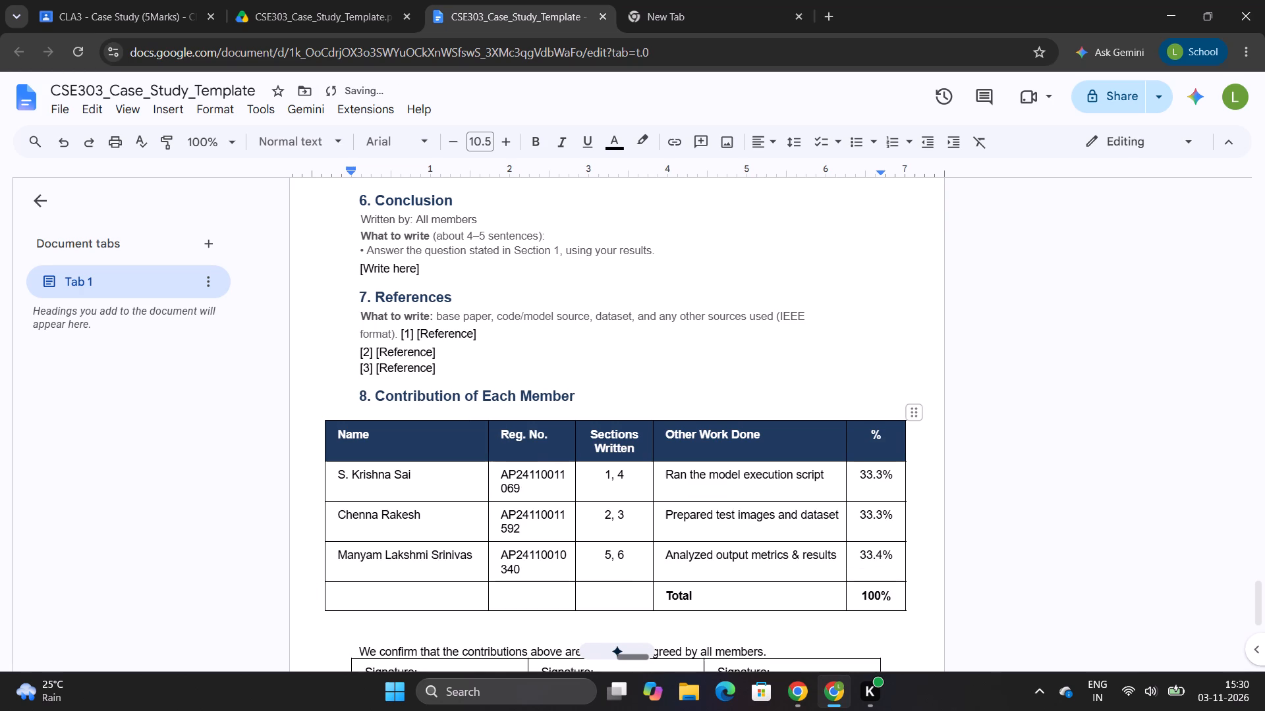
drag(575, 527, 605, 526)
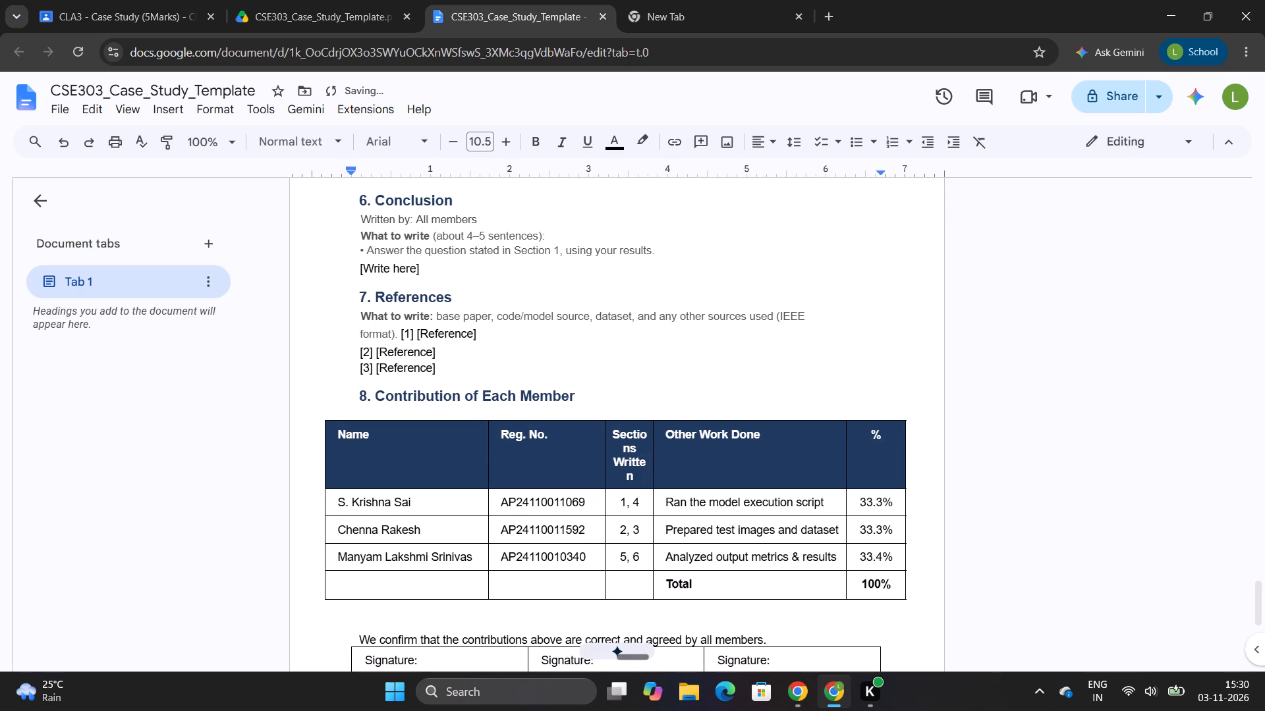
click(743, 347)
Review the completed document back from Section 6 to the title page, and from there down through the Section 3 formulas and worked example.
scroll(455, 300, up, 1)
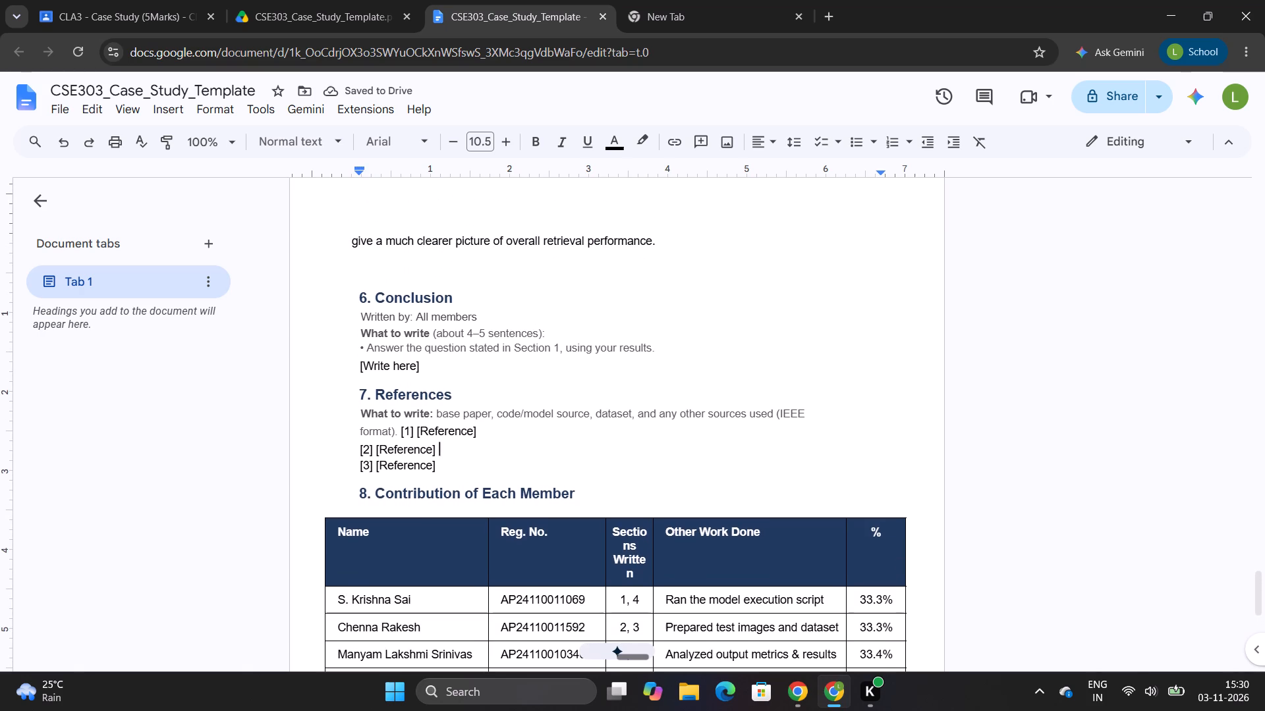
scroll(600, 300, up, 1)
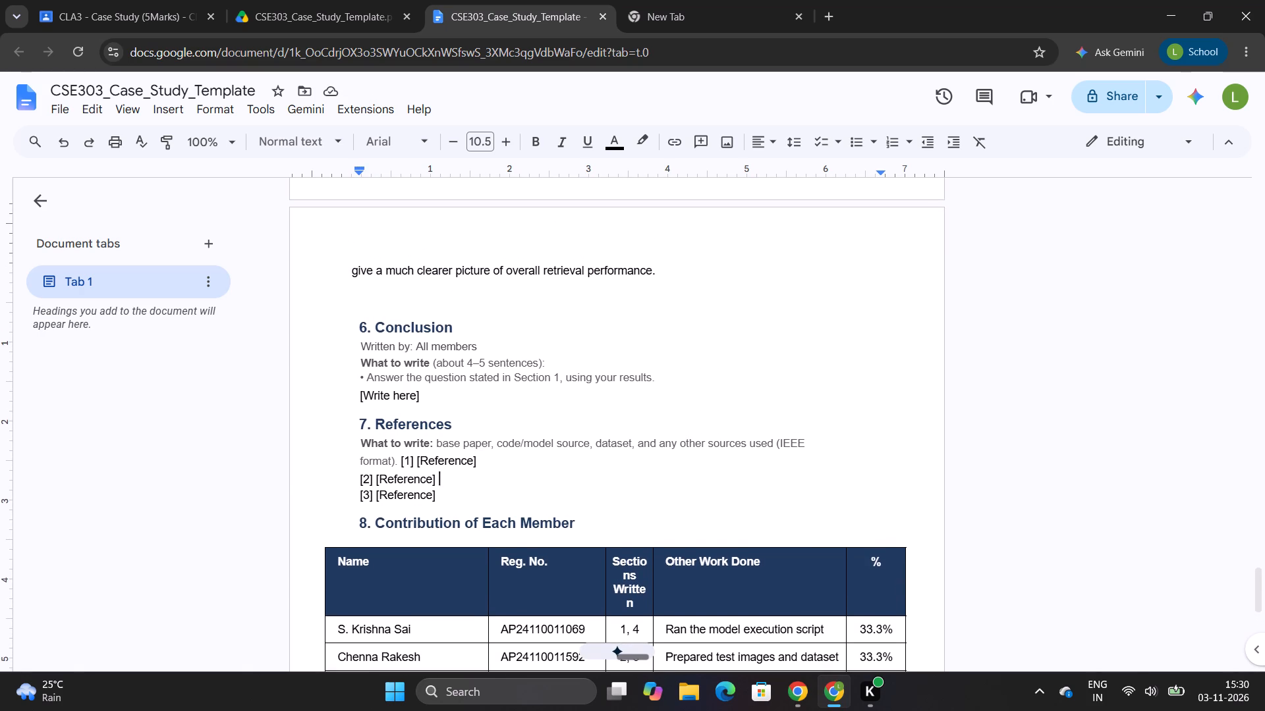
scroll(600, 300, up, 7)
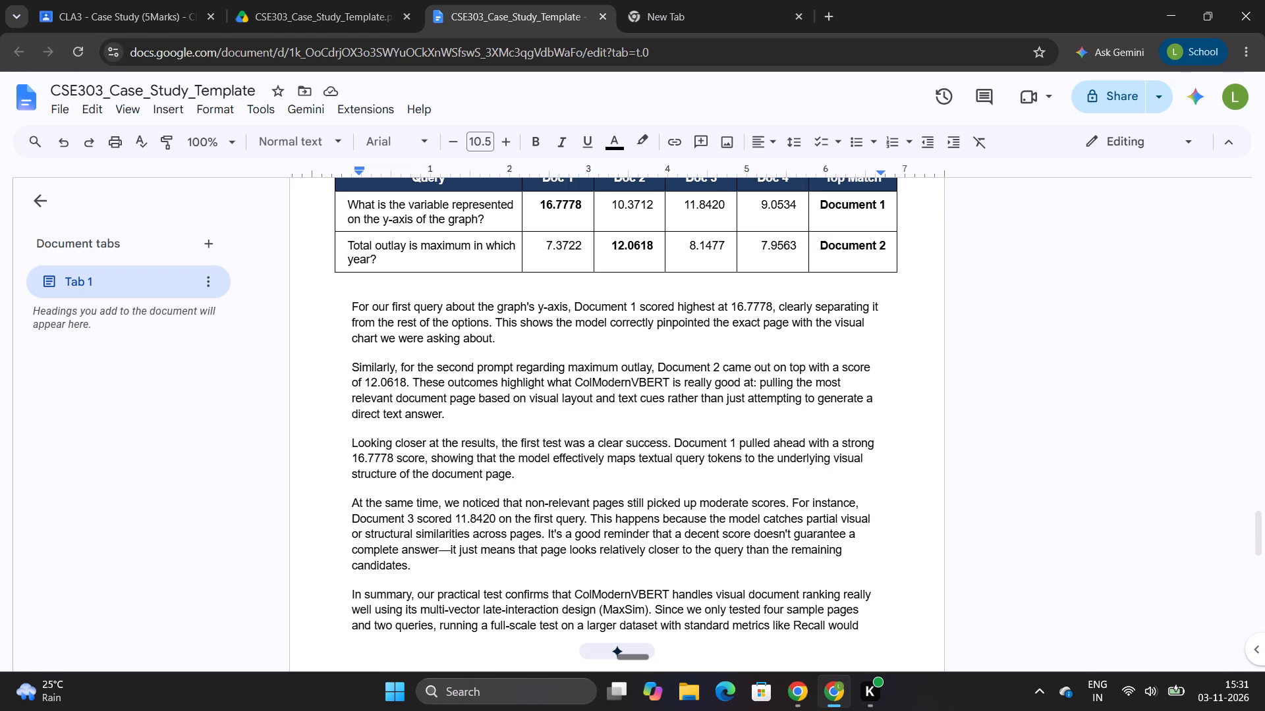
scroll(769, 269, up, 12)
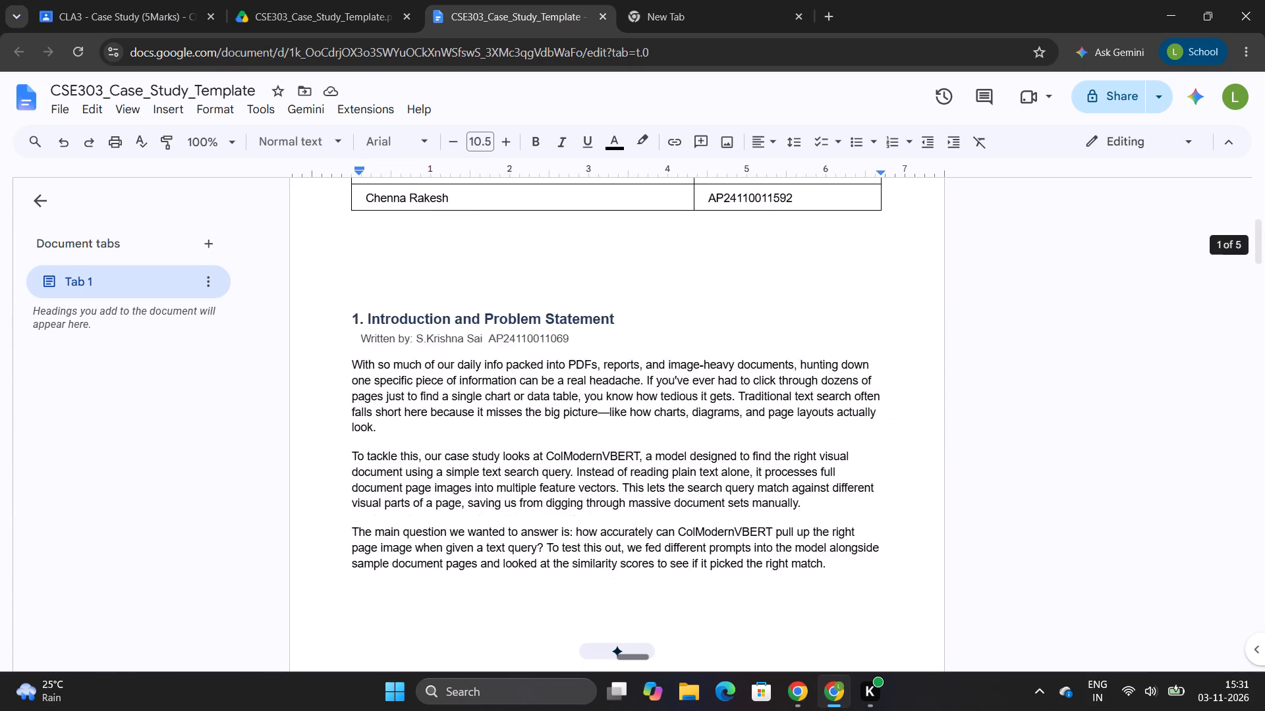
scroll(769, 269, up, 4)
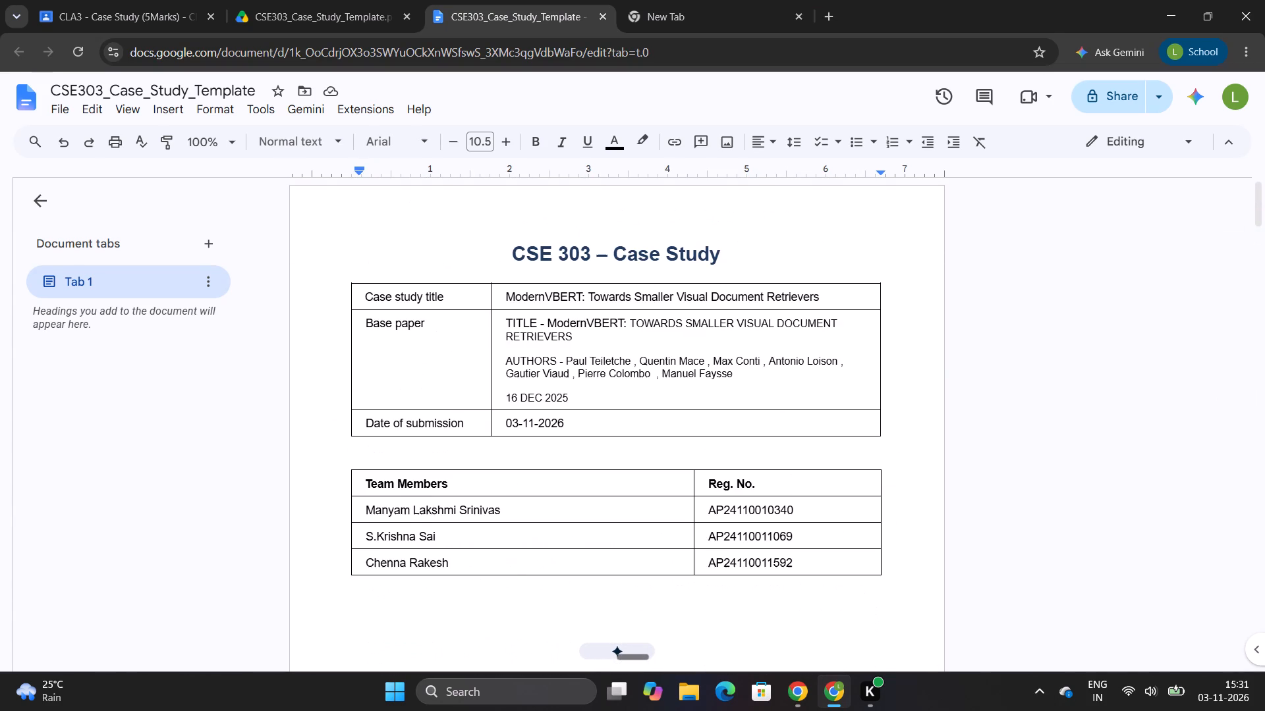
scroll(769, 269, down, 10)
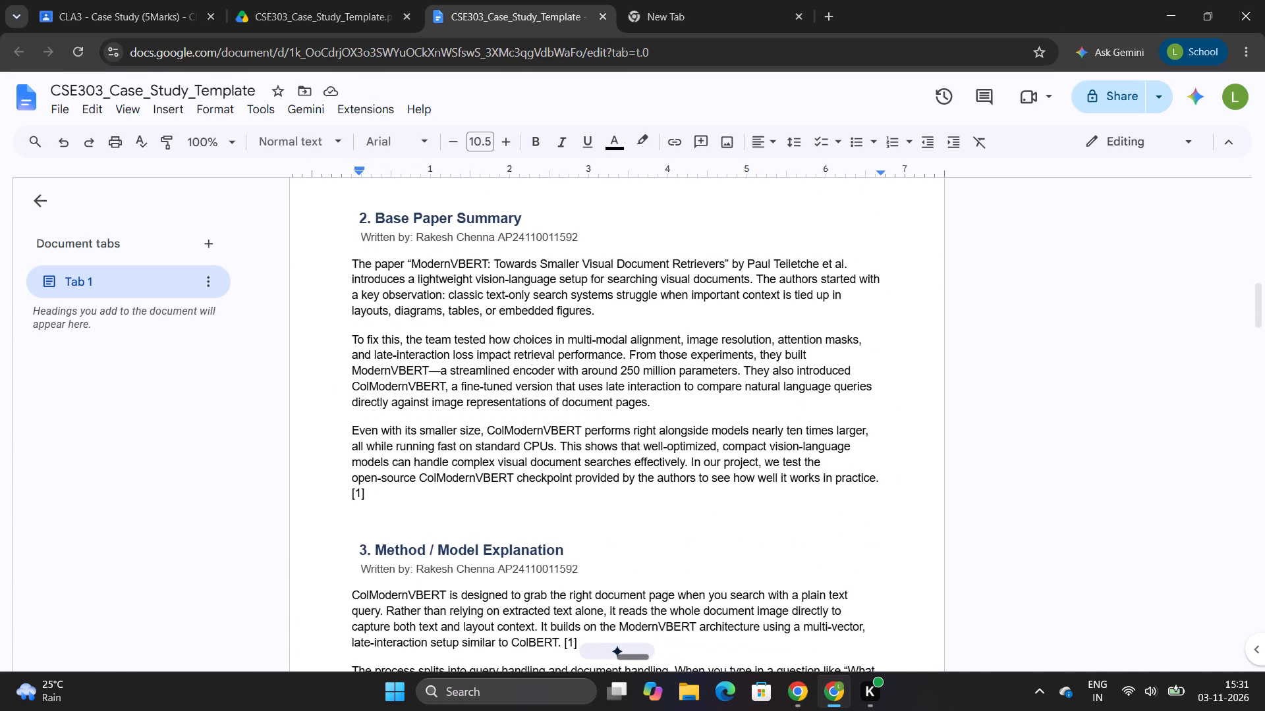
scroll(754, 497, down, 1)
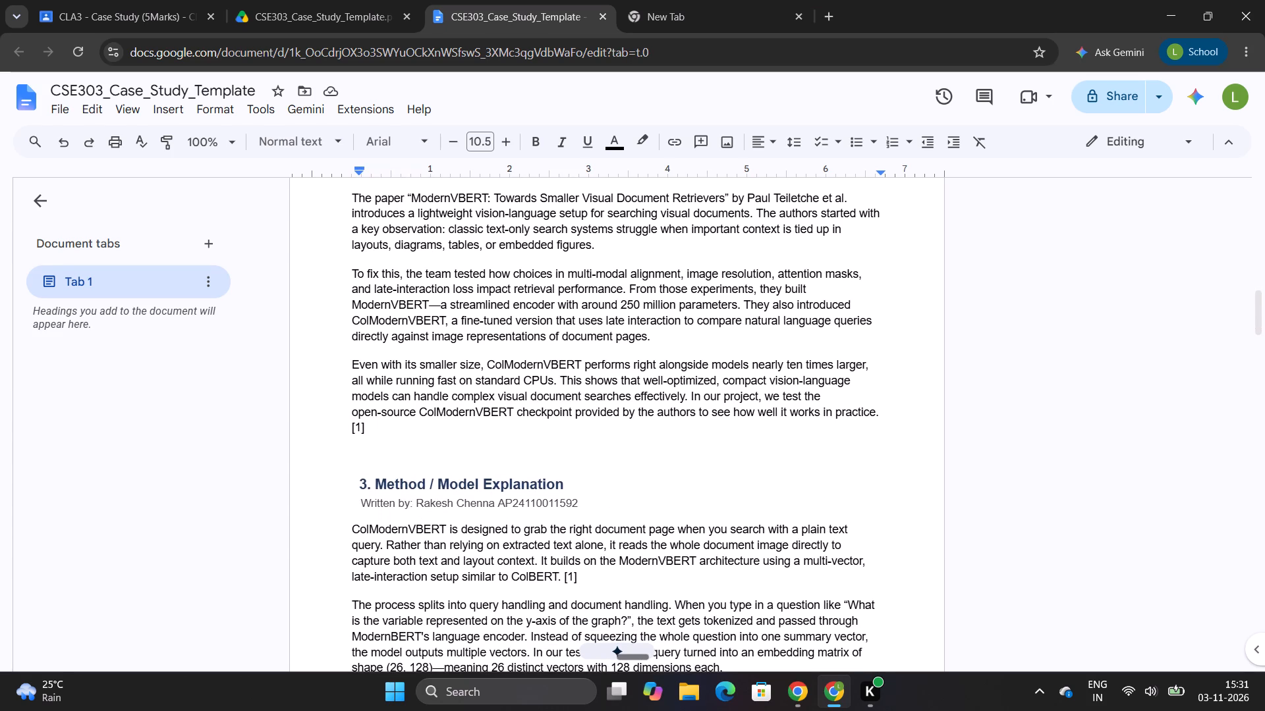
scroll(754, 497, down, 4)
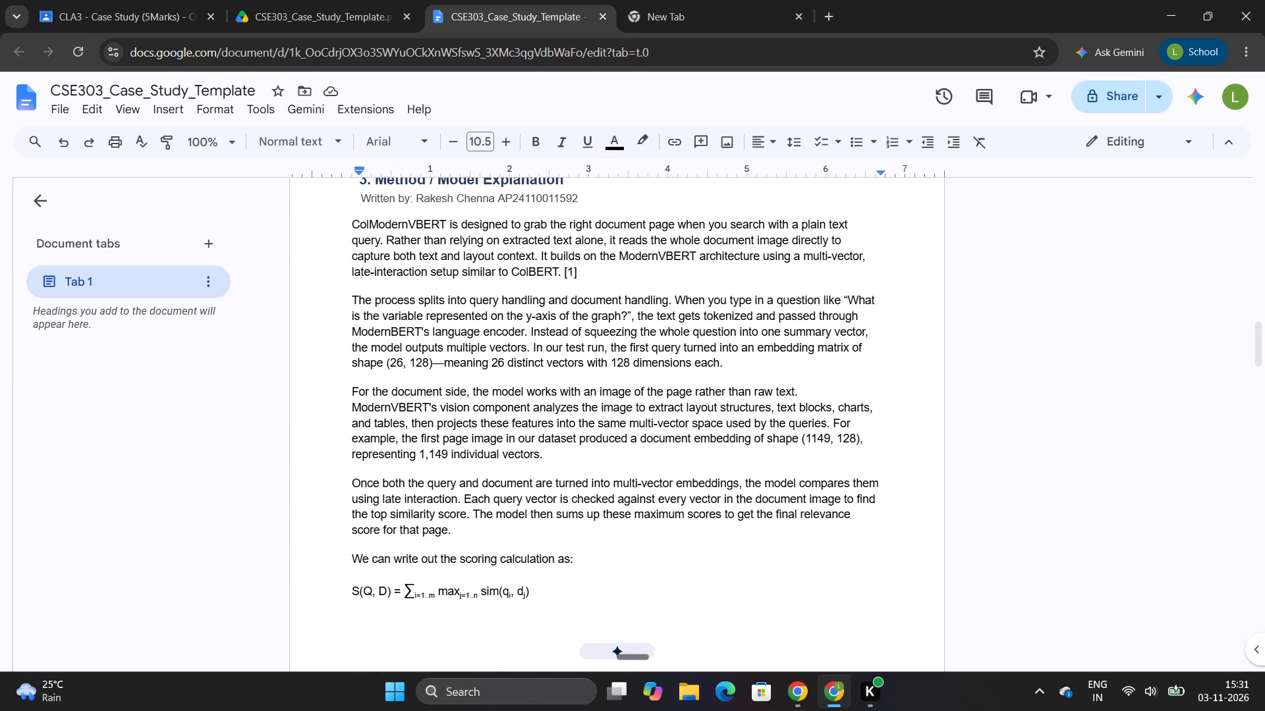
scroll(754, 497, up, 1)
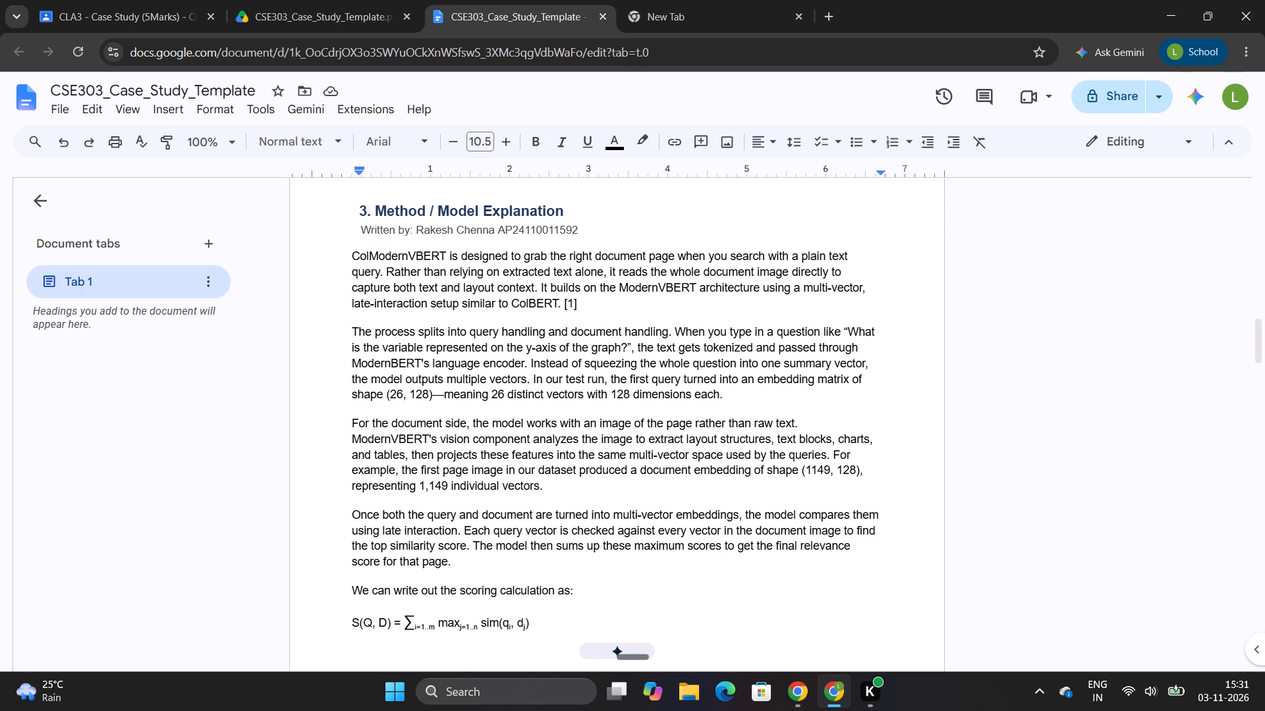
scroll(754, 497, down, 6)
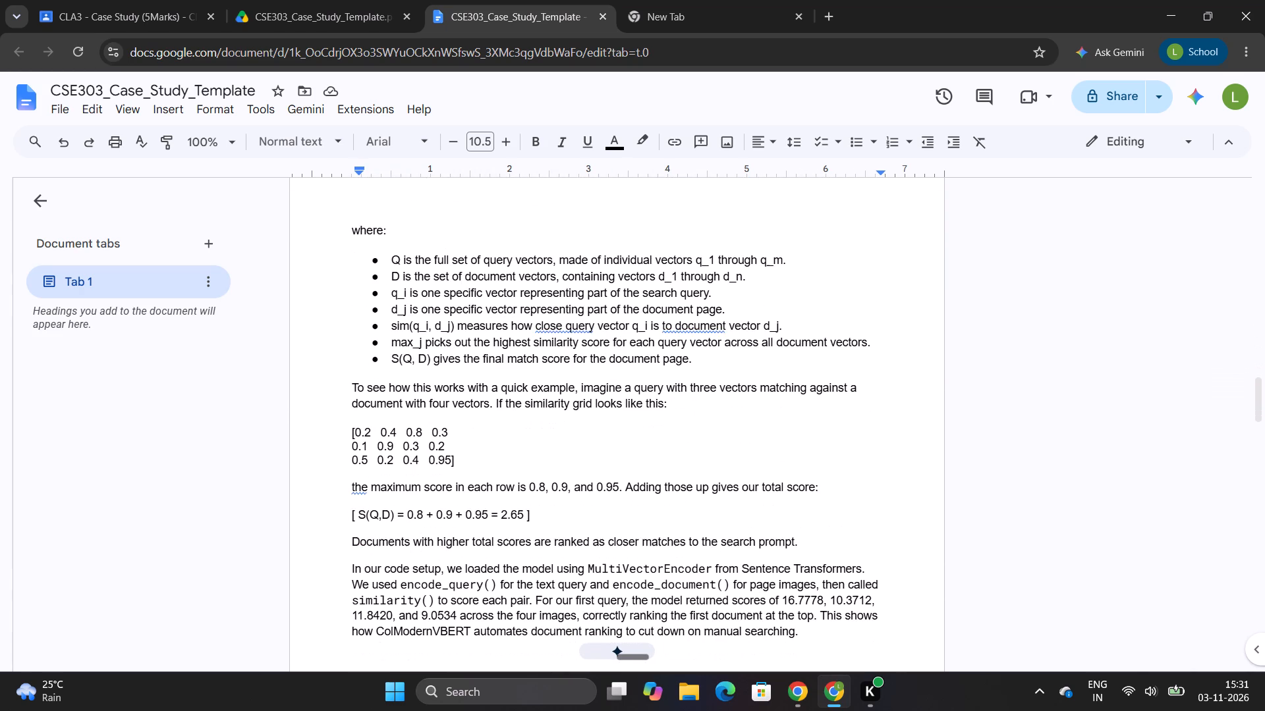
scroll(754, 497, down, 1)
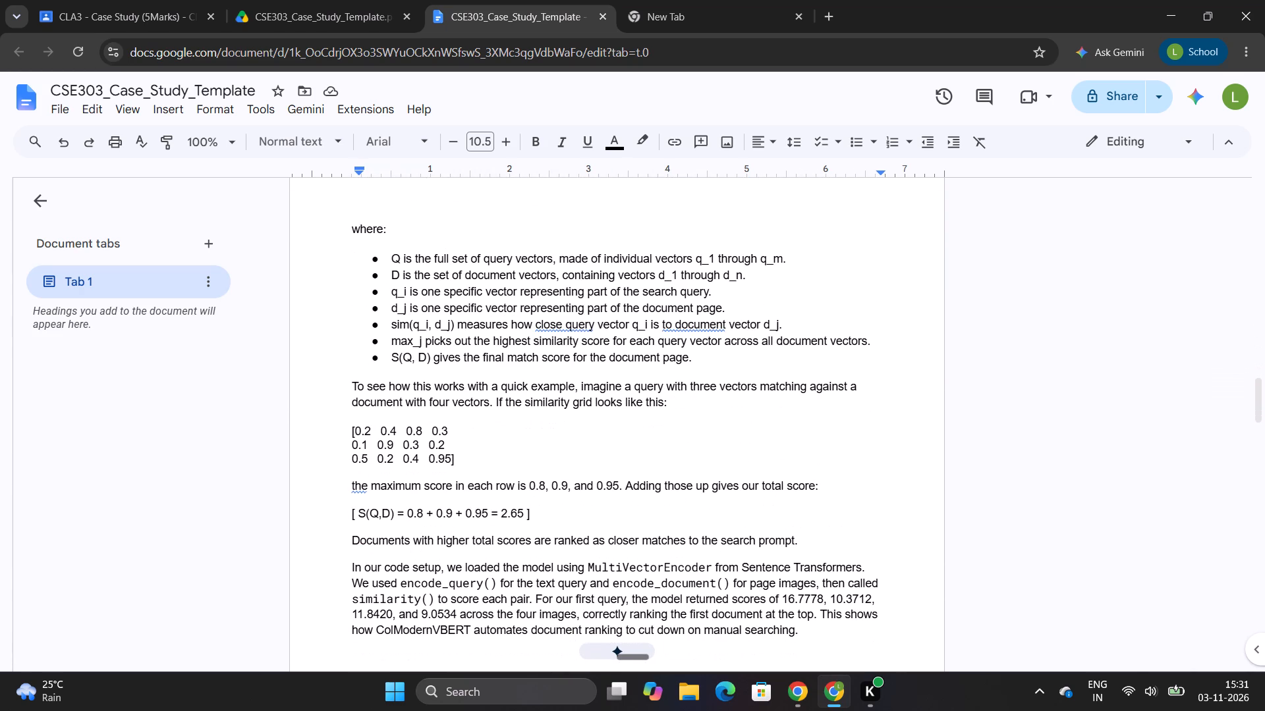
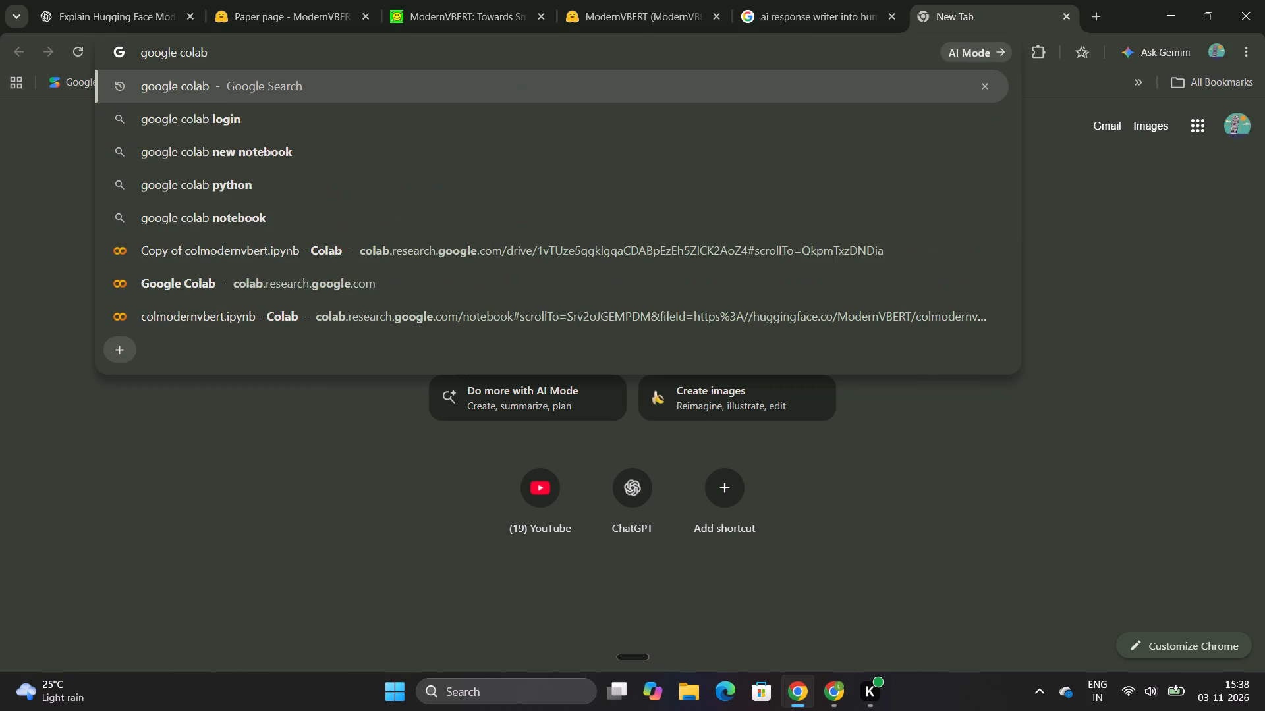
key(Down)
key(Down)
key(Down)
key(Down)
key(Down)
key(Down)
key(Return)
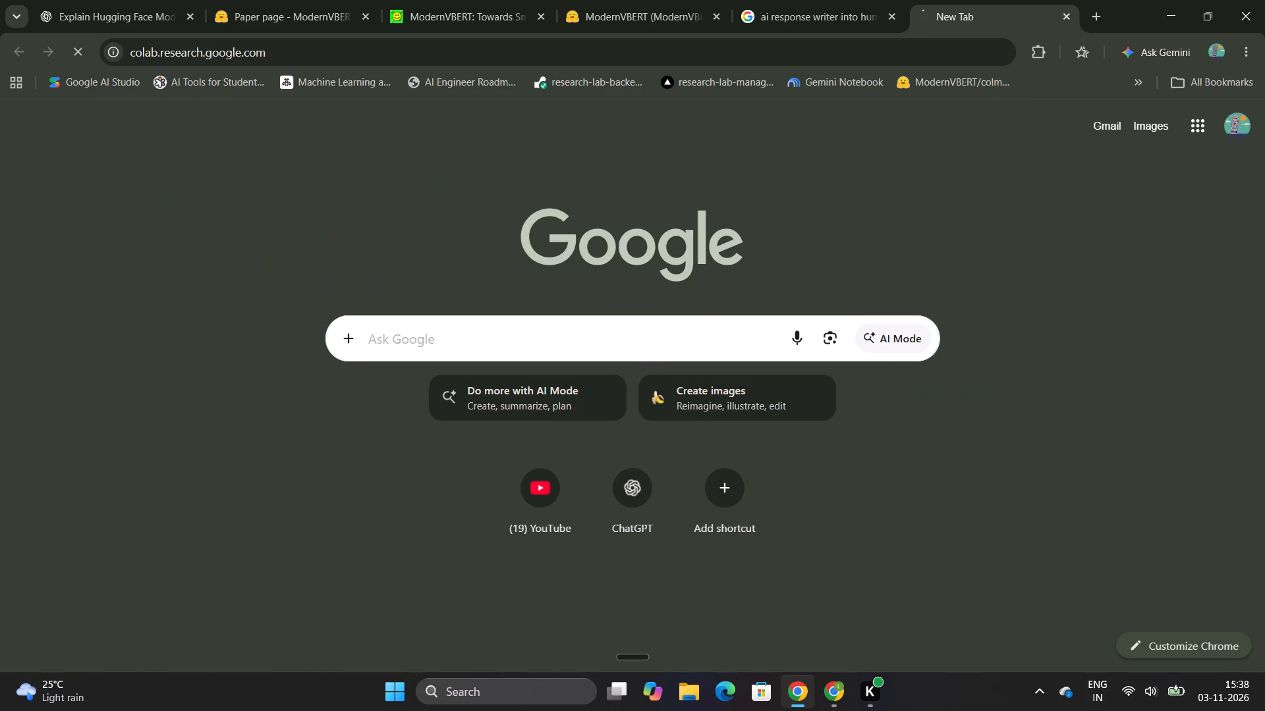
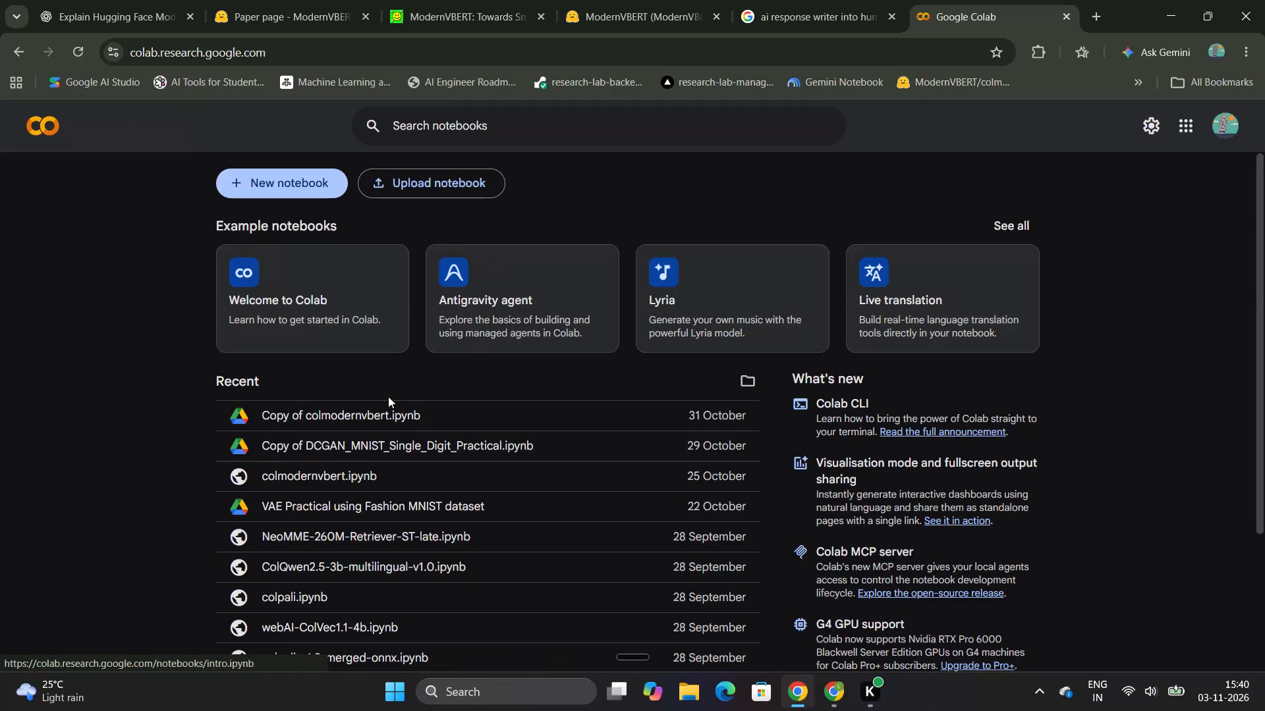
Open the notebook "Copy of colmodernvbert.ipynb" from the recent notebooks.
click(385, 415)
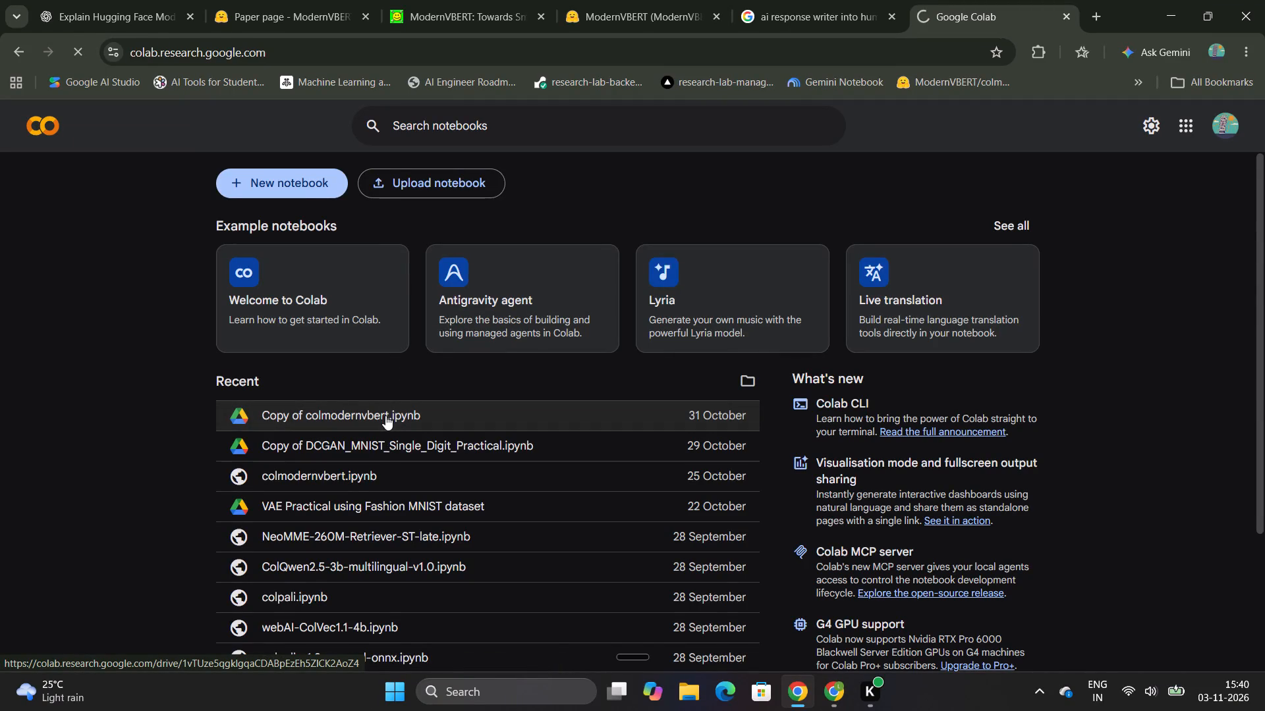
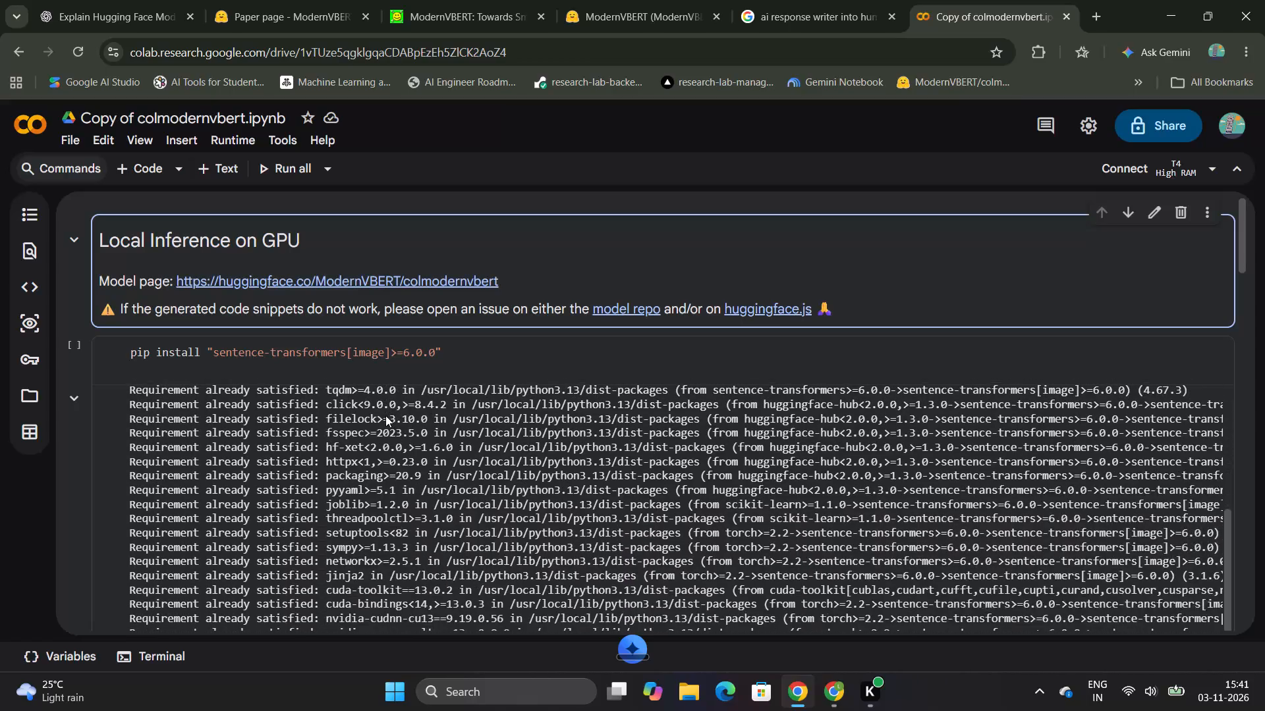
Review the ColModernVBERT notebook's cell outputs, from the package installation through the model loading report and similarity scores.
scroll(385, 415, down, 2)
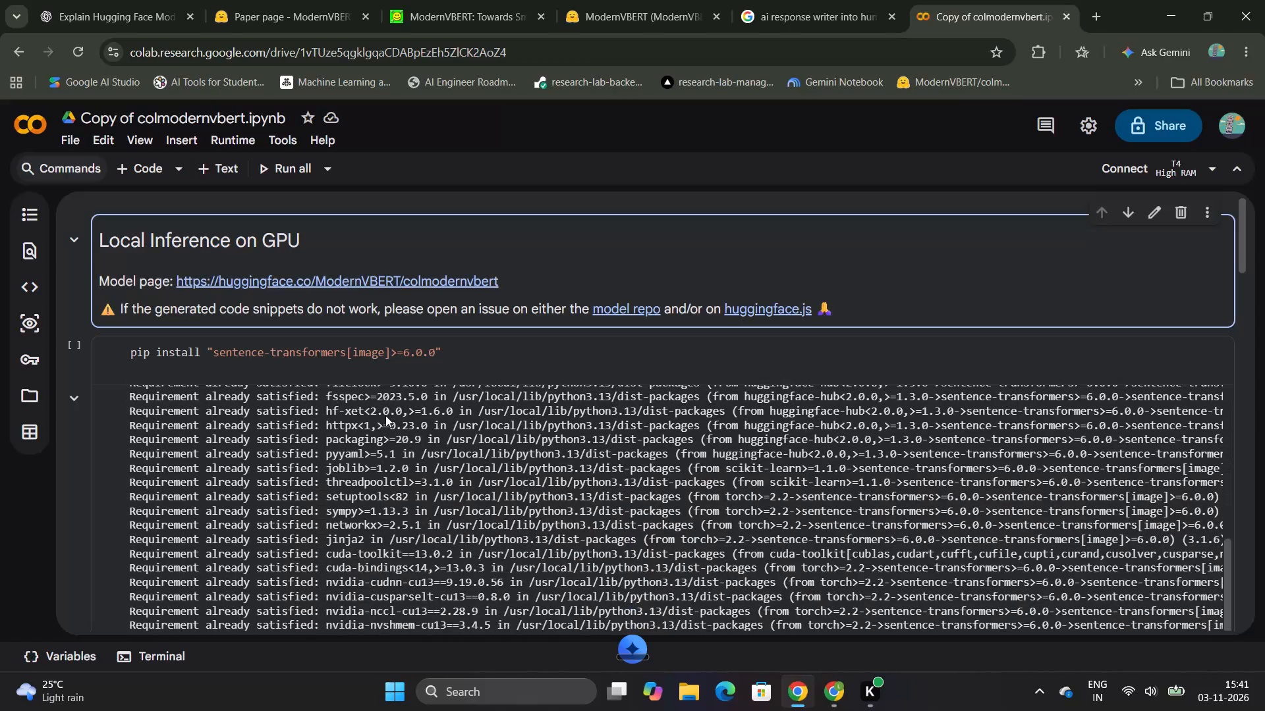
scroll(385, 415, down, 8)
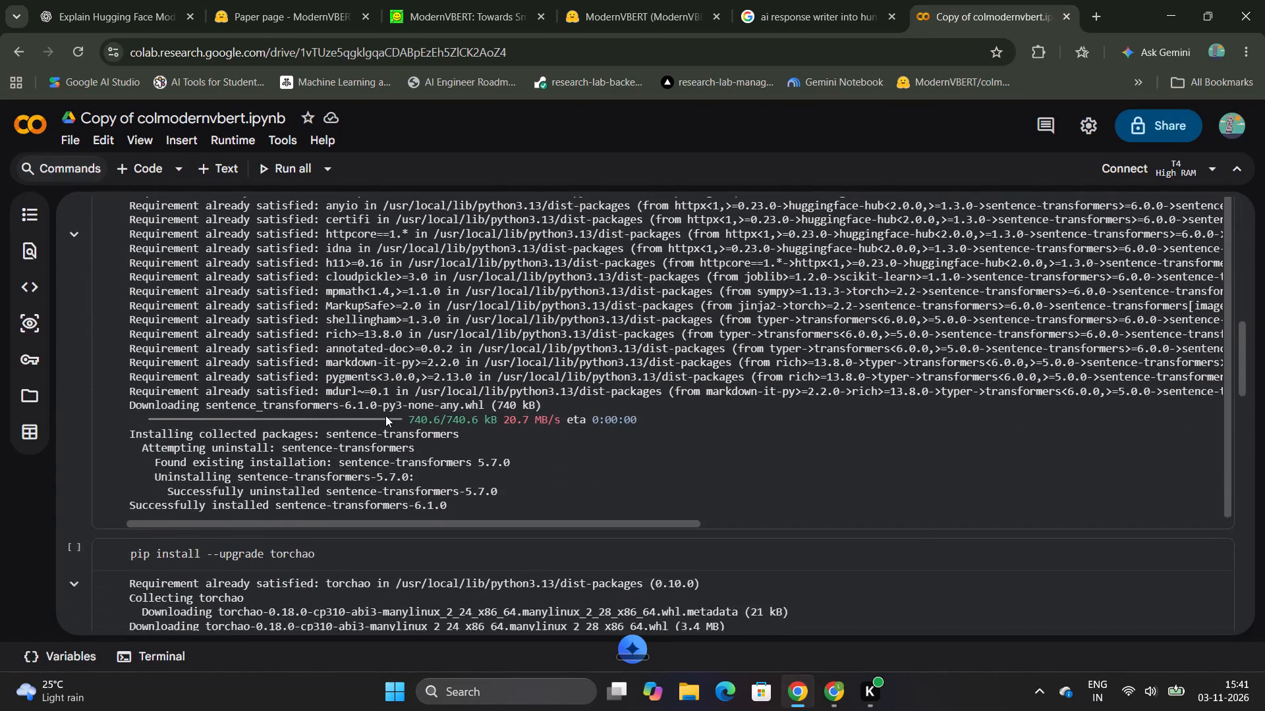
scroll(385, 415, down, 7)
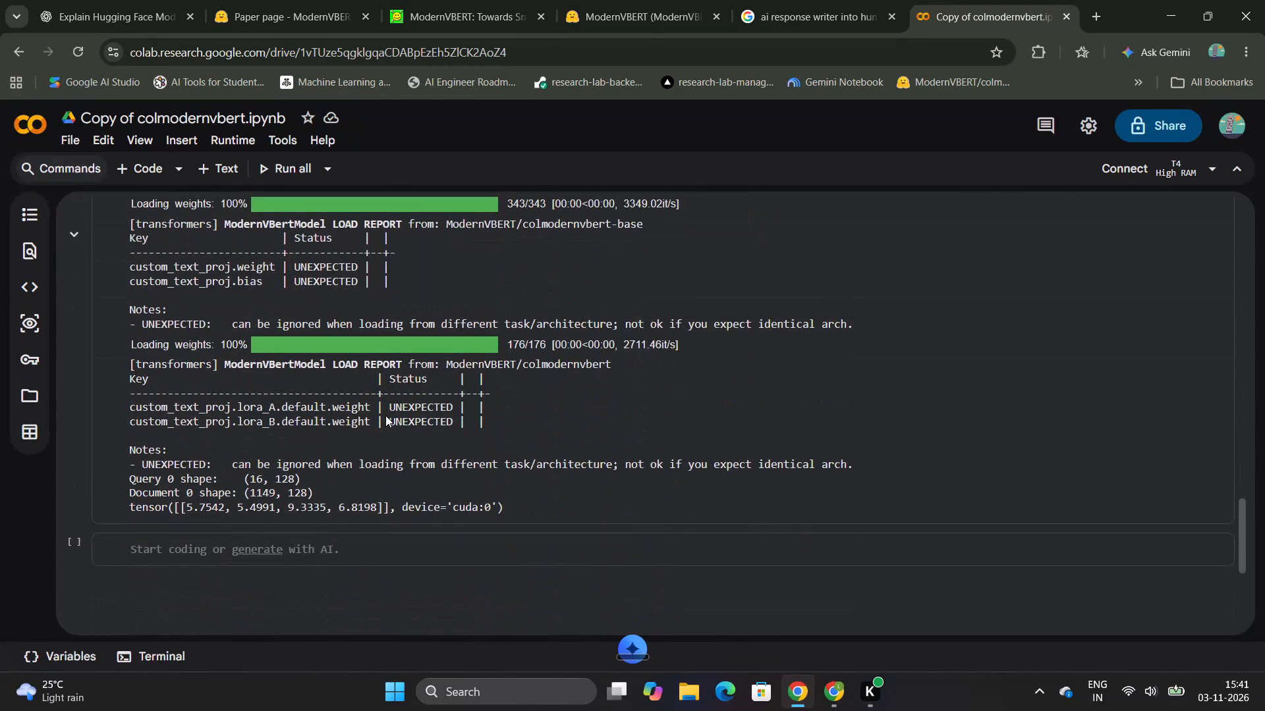
scroll(385, 415, down, 8)
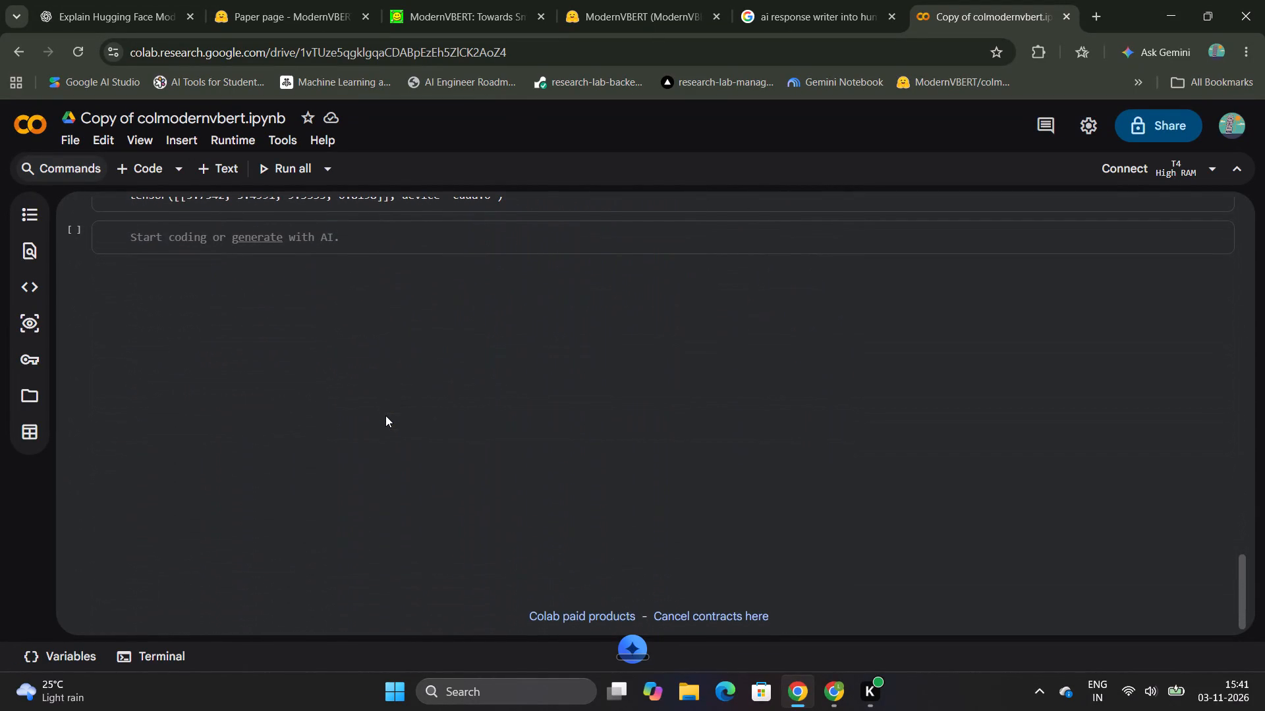
Look over the ModernVBERT organization page on Hugging Face down to its citation section.
click(600, 9)
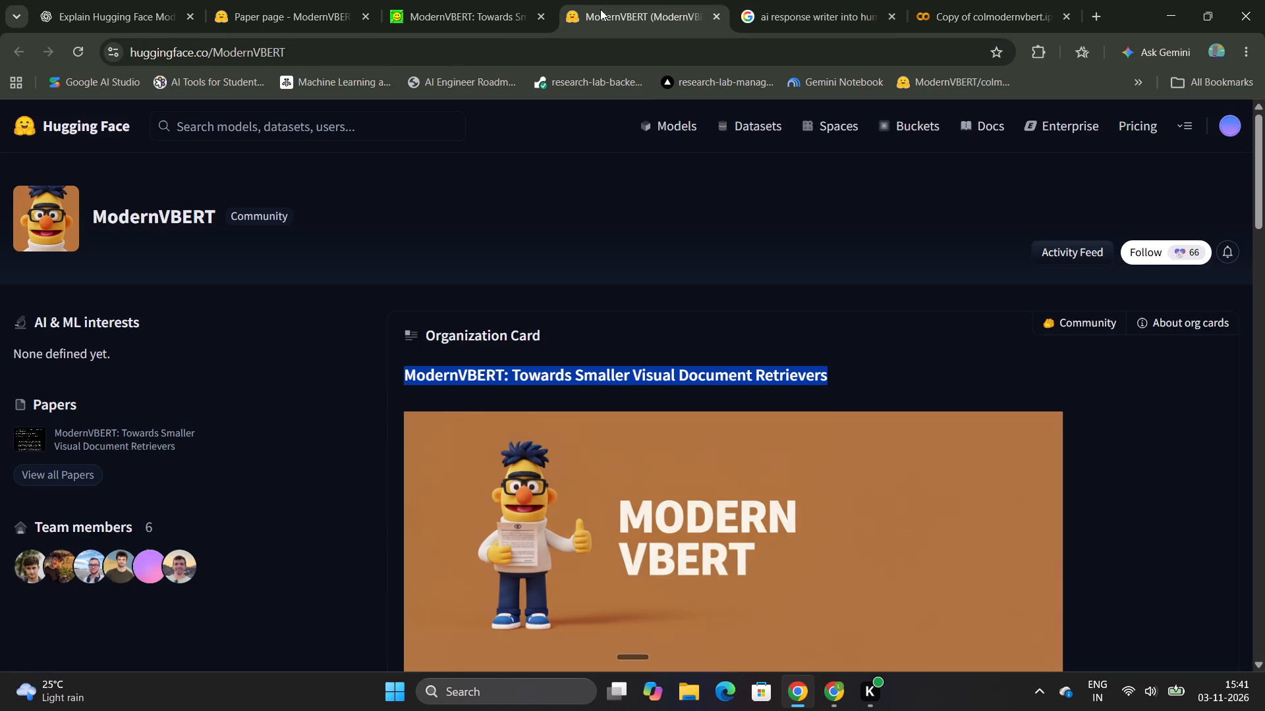
scroll(706, 289, down, 11)
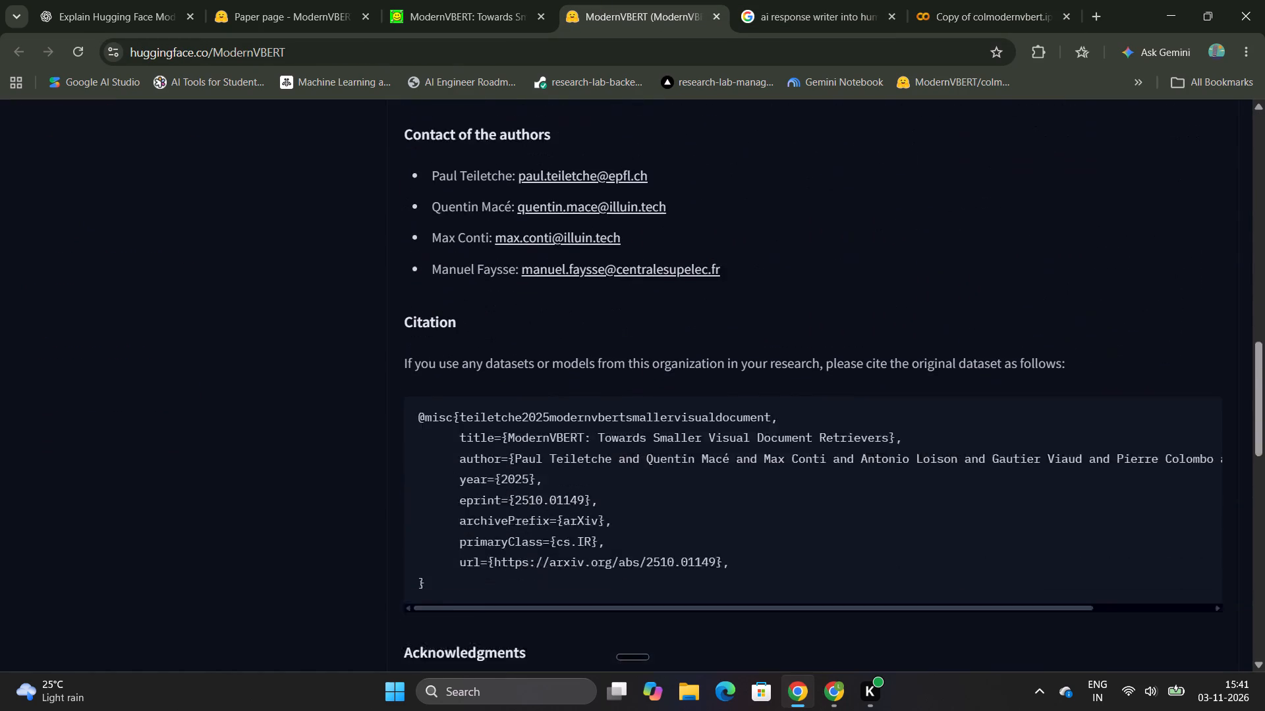
Skim the arXiv paper "ModernVBERT: Towards Smaller Visual Document Retrievers" through its appendices to the last page.
click(490, 0)
scroll(584, 419, up, 2)
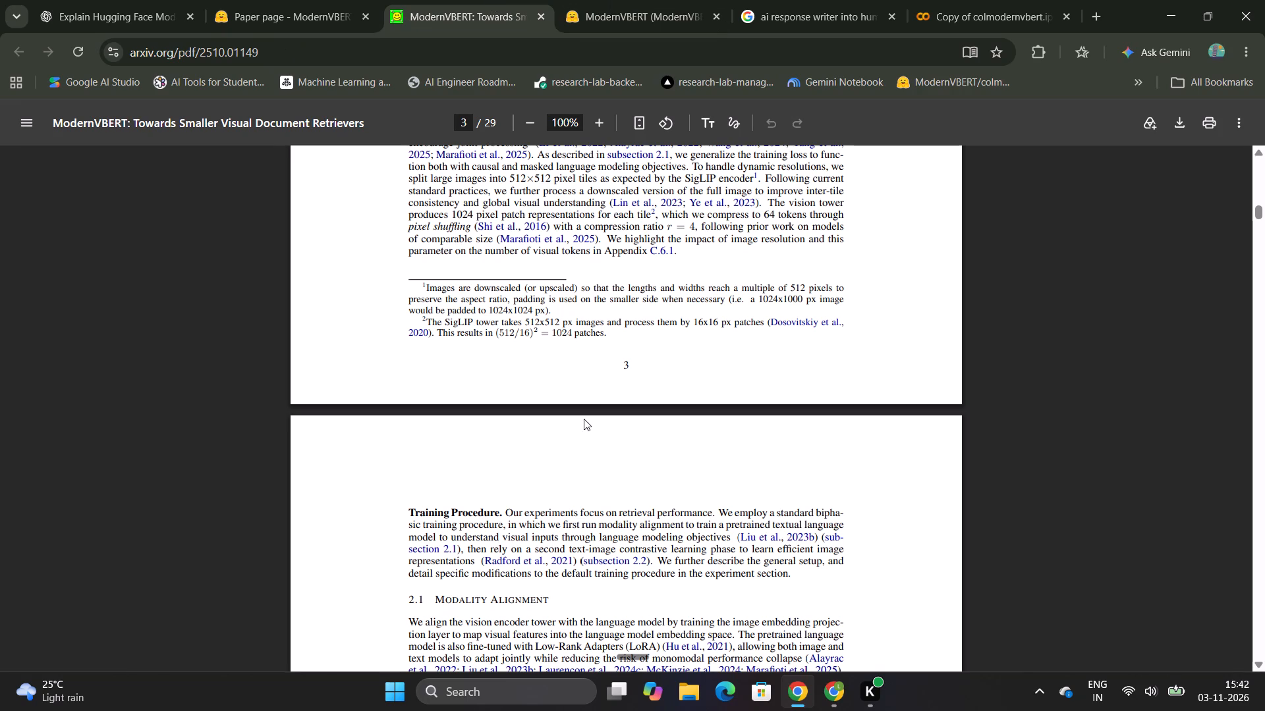
scroll(584, 419, up, 4)
scroll(584, 419, down, 18)
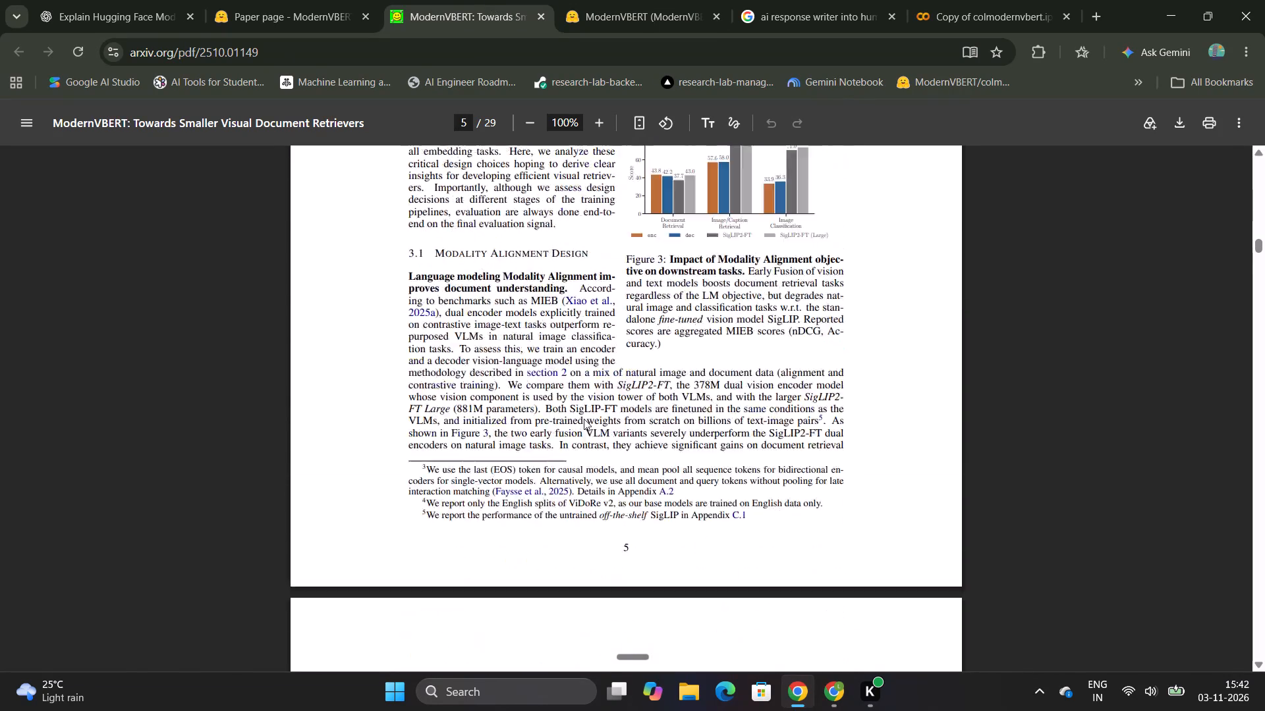
scroll(584, 419, down, 12)
scroll(584, 419, down, 12)
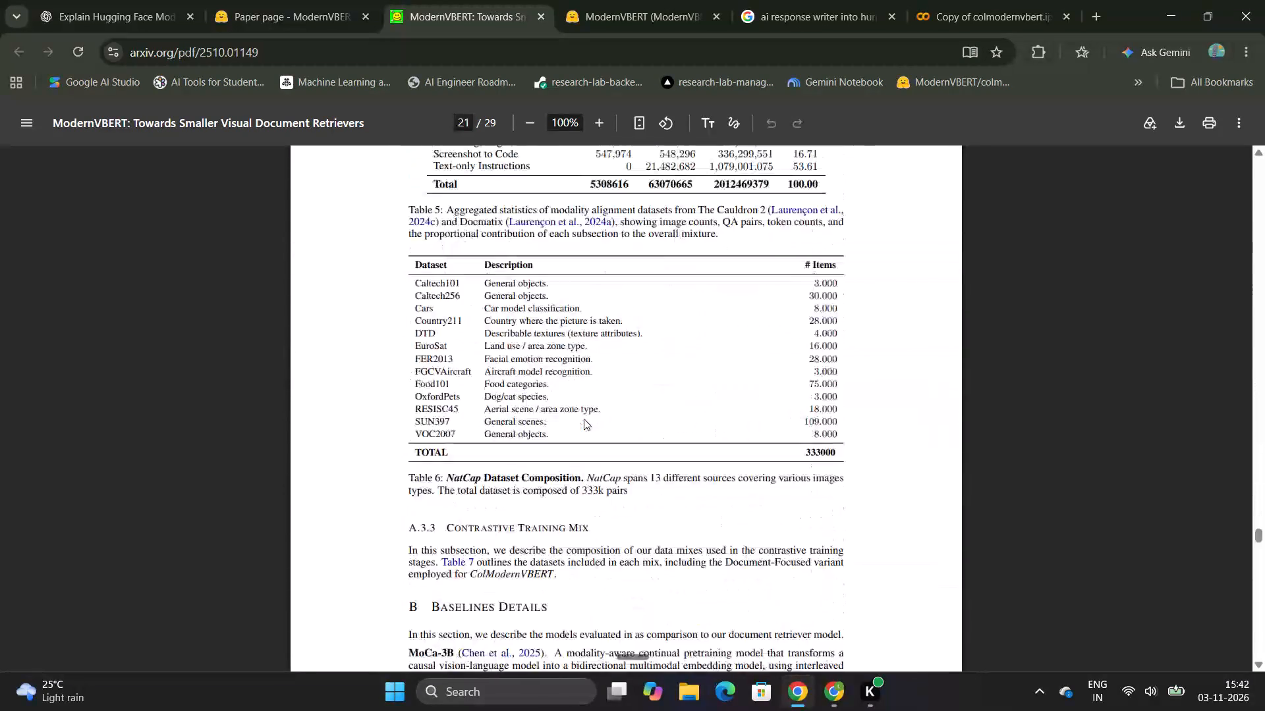